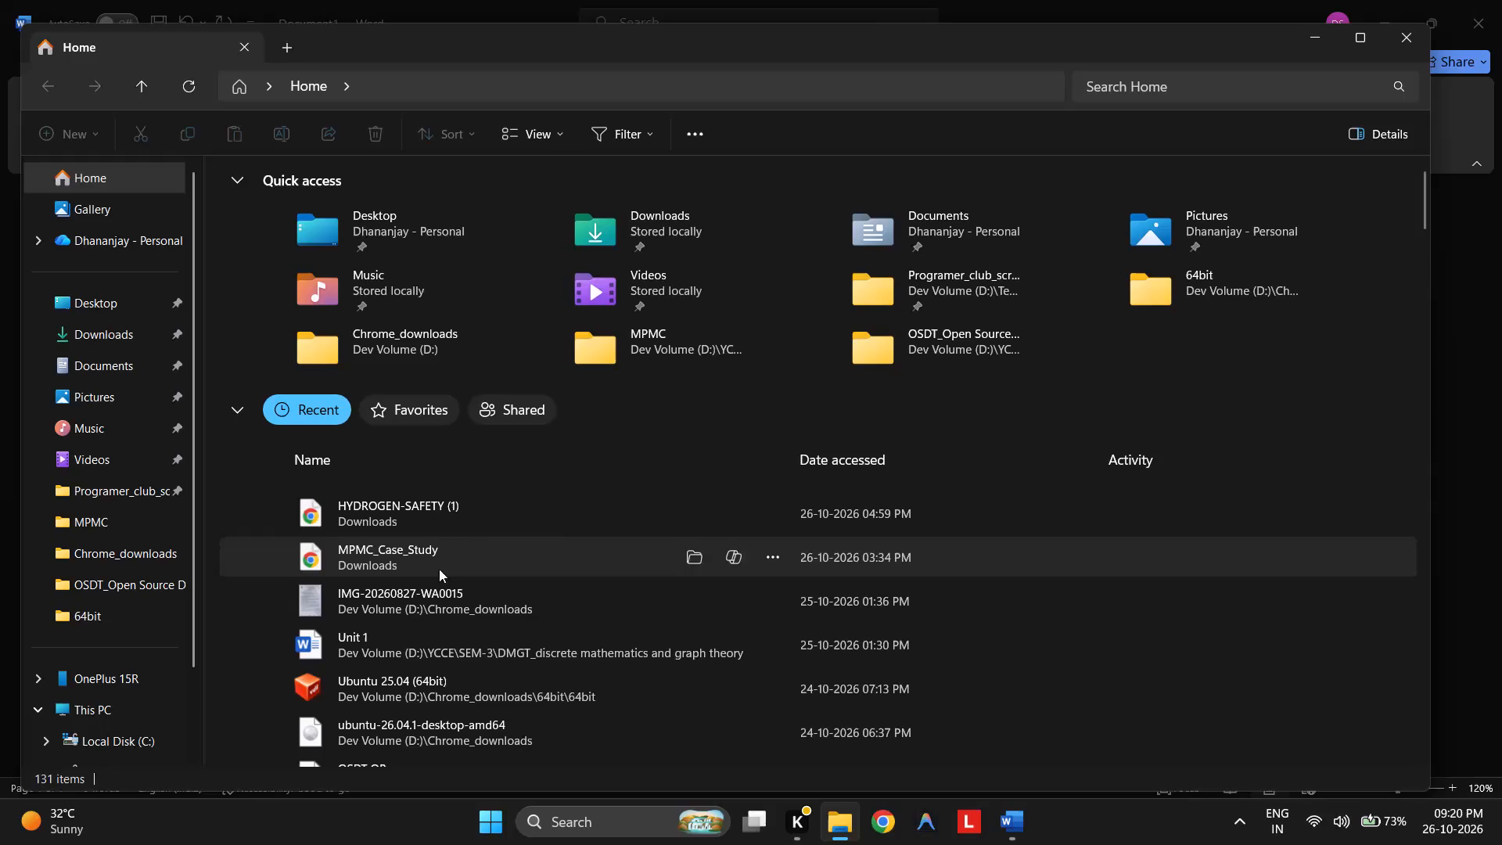
Open the MPMC_QB_Soln document from the MPMC folder under YCCE > SEM-3 on Dev Volume (D:).
scroll(404, 674, down, 1)
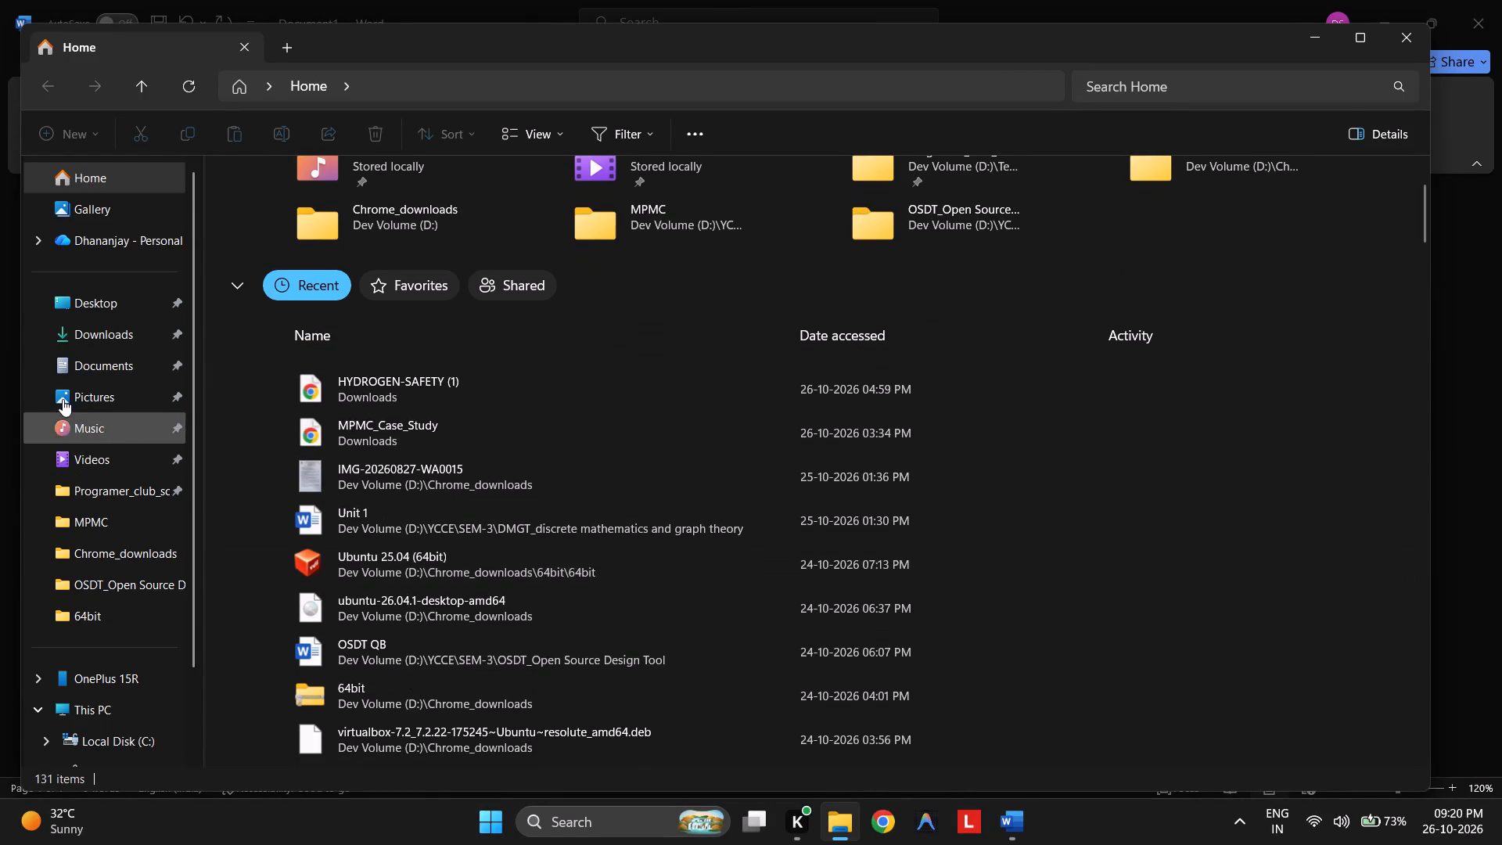
double_click(113, 526)
double_click(113, 552)
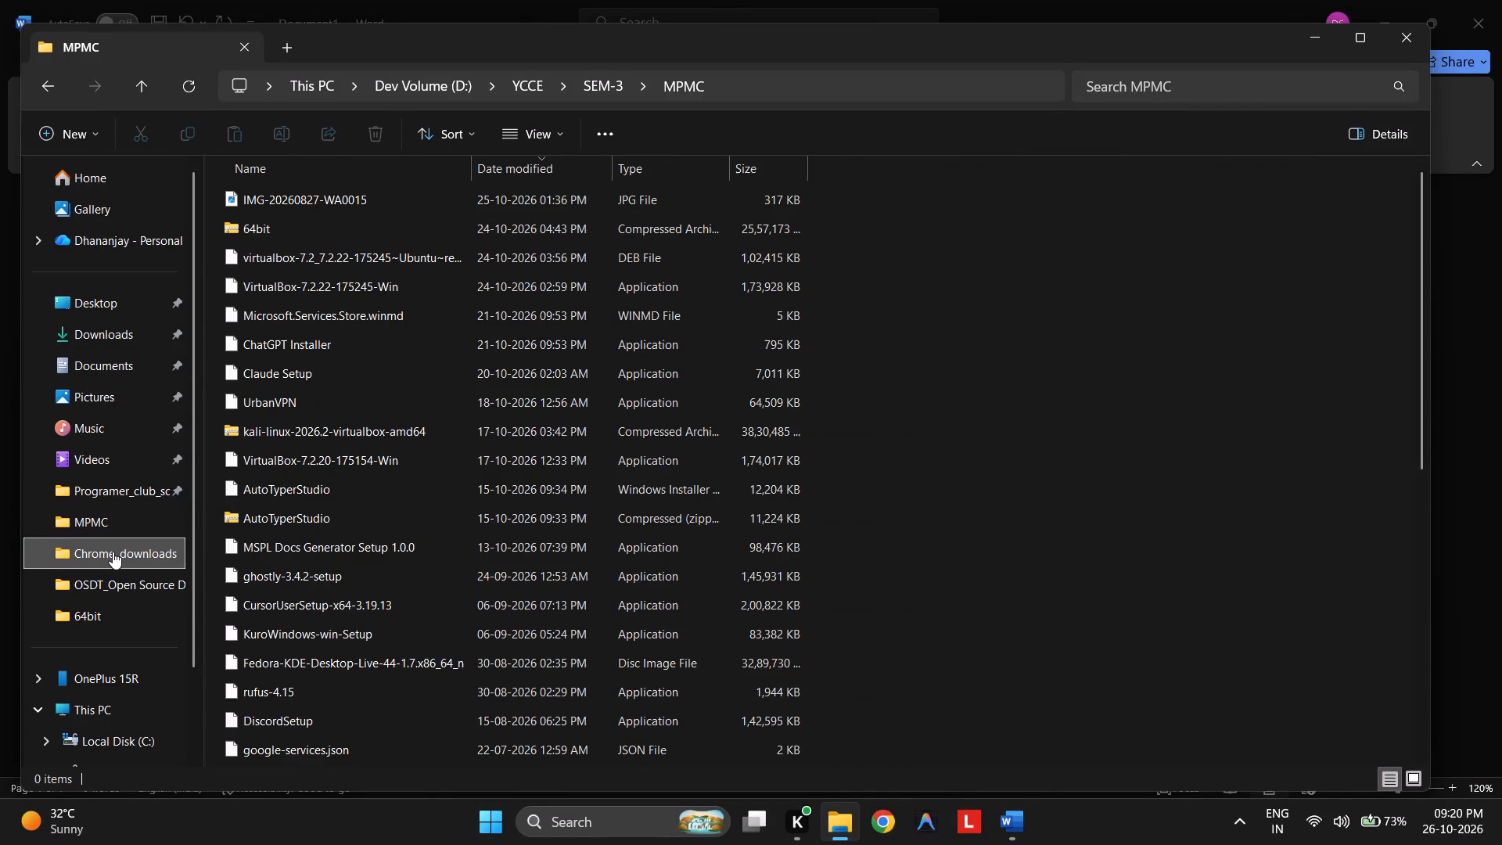
double_click(113, 574)
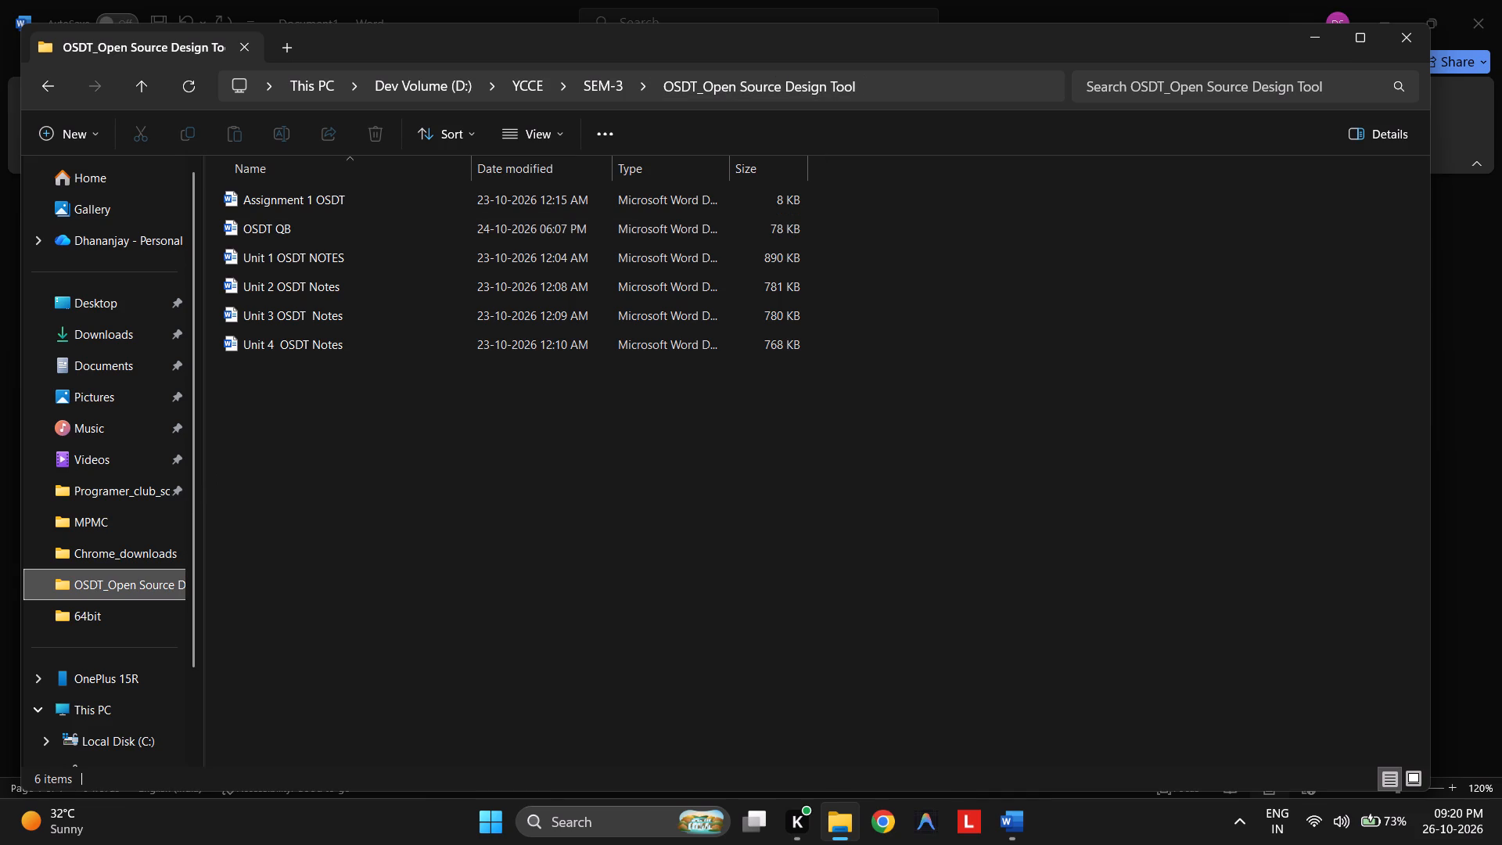
click(763, 74)
click(602, 84)
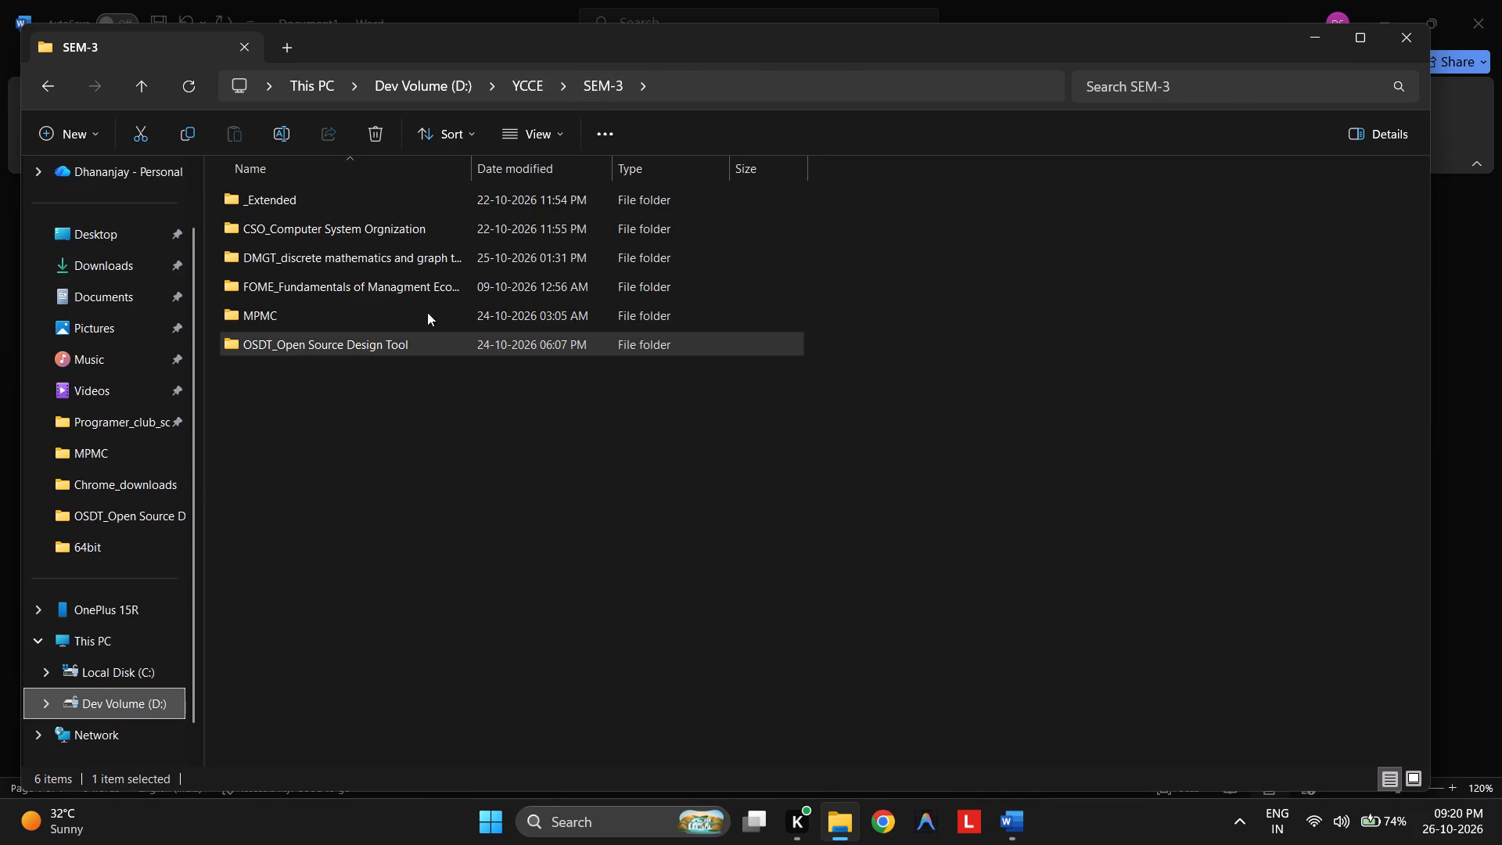
double_click(345, 325)
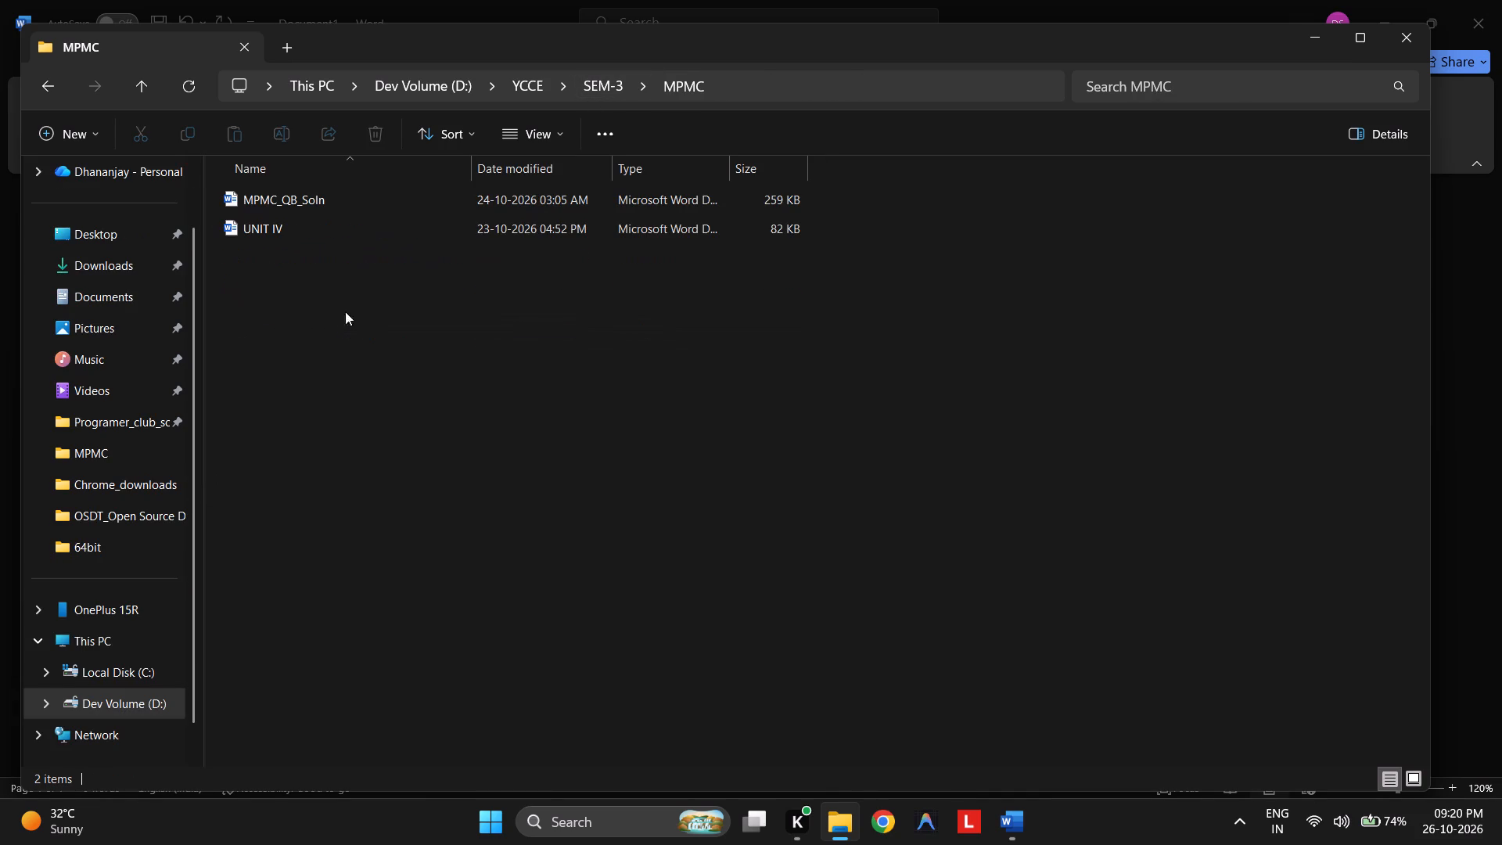
double_click(349, 208)
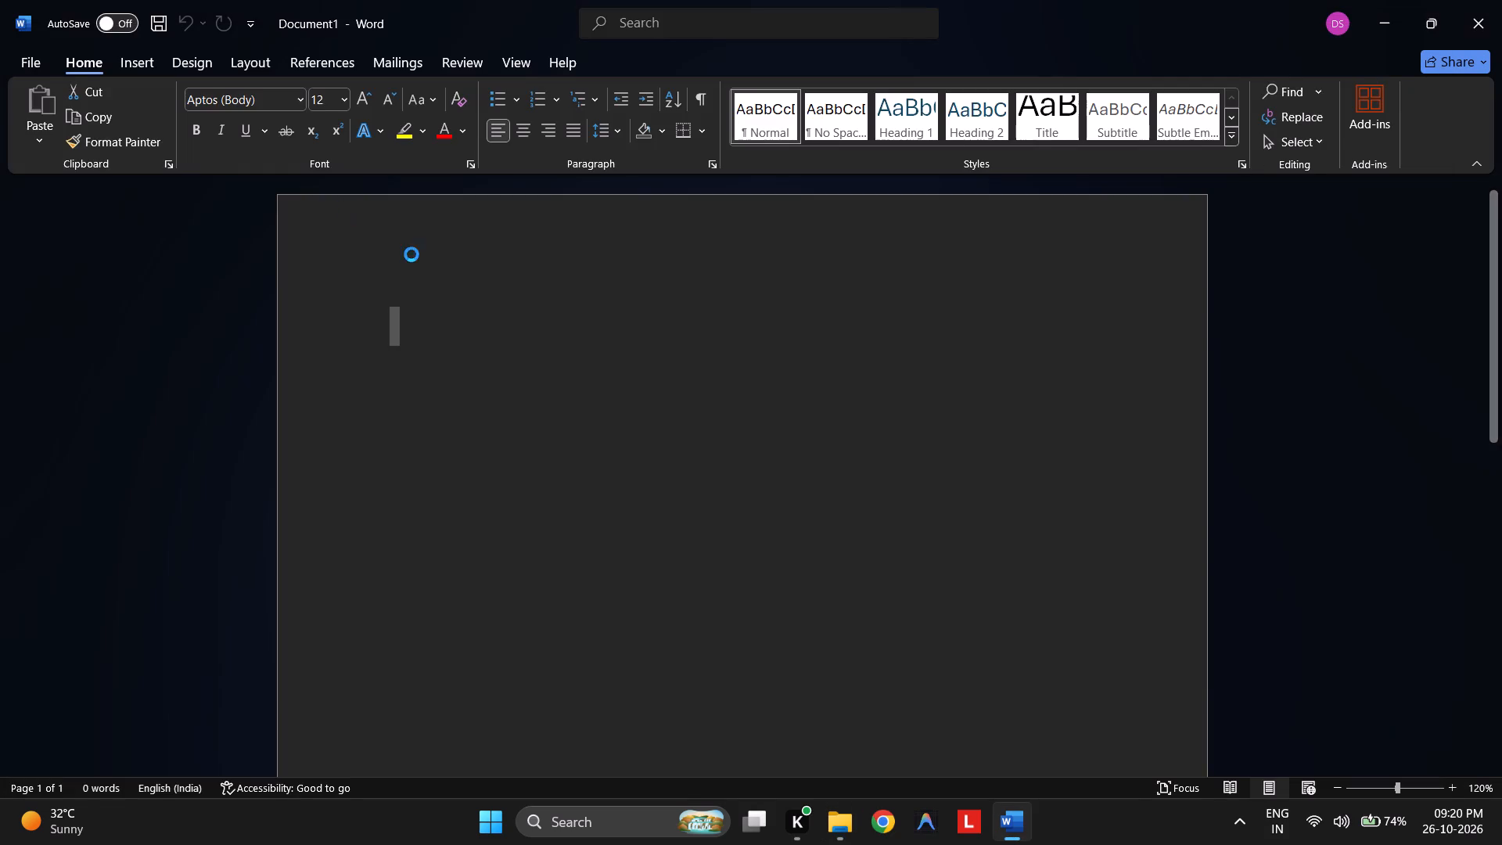
Skim the opening pages of the MPMC_QB_Soln document on the 8051 microcontroller and minimise its window.
click(550, 353)
ctrl+scroll(550, 353, down, 5)
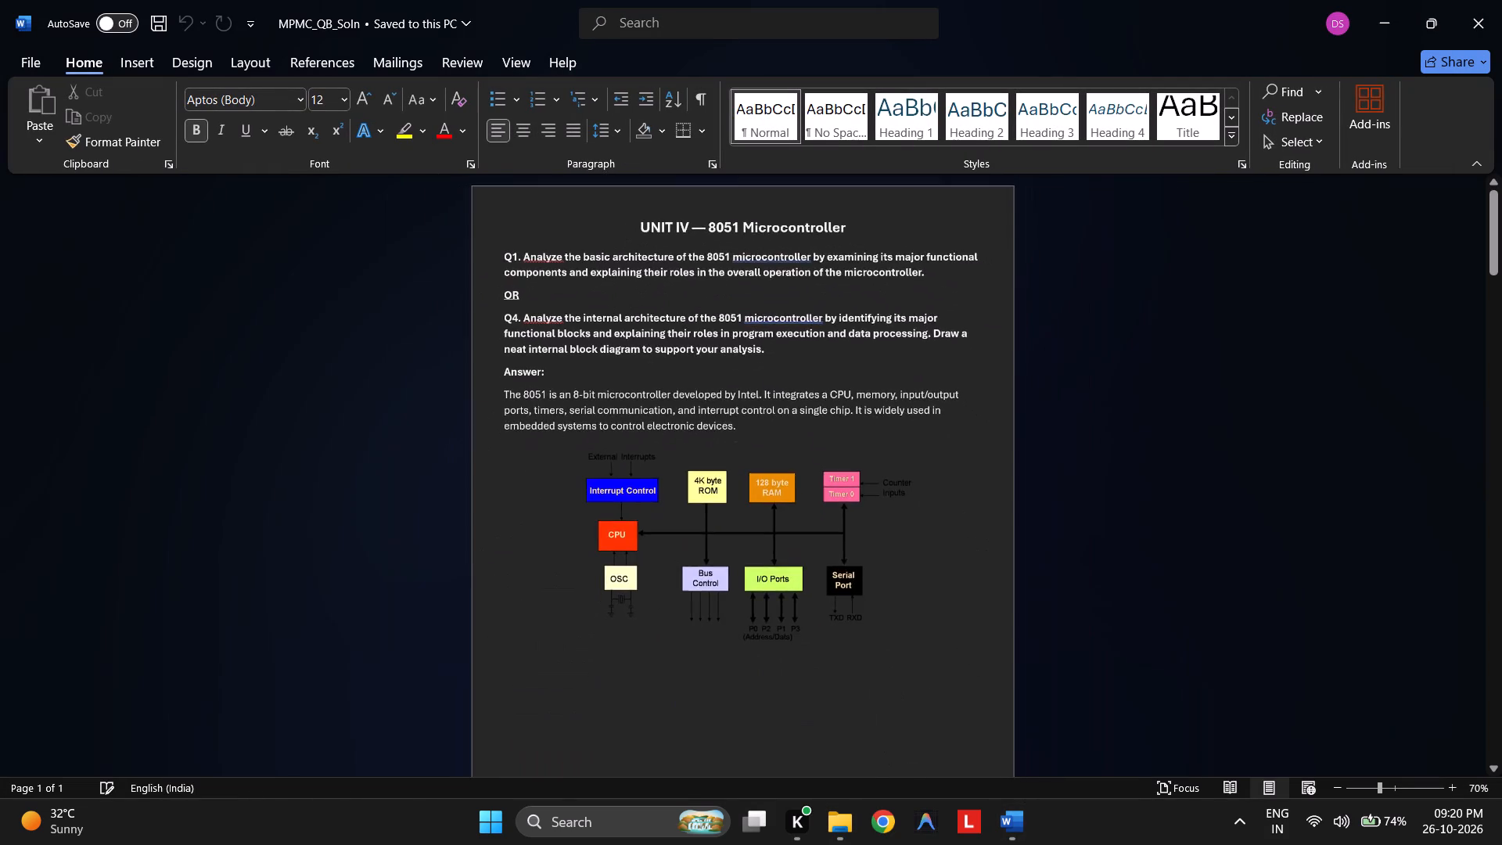
scroll(550, 353, up, 2)
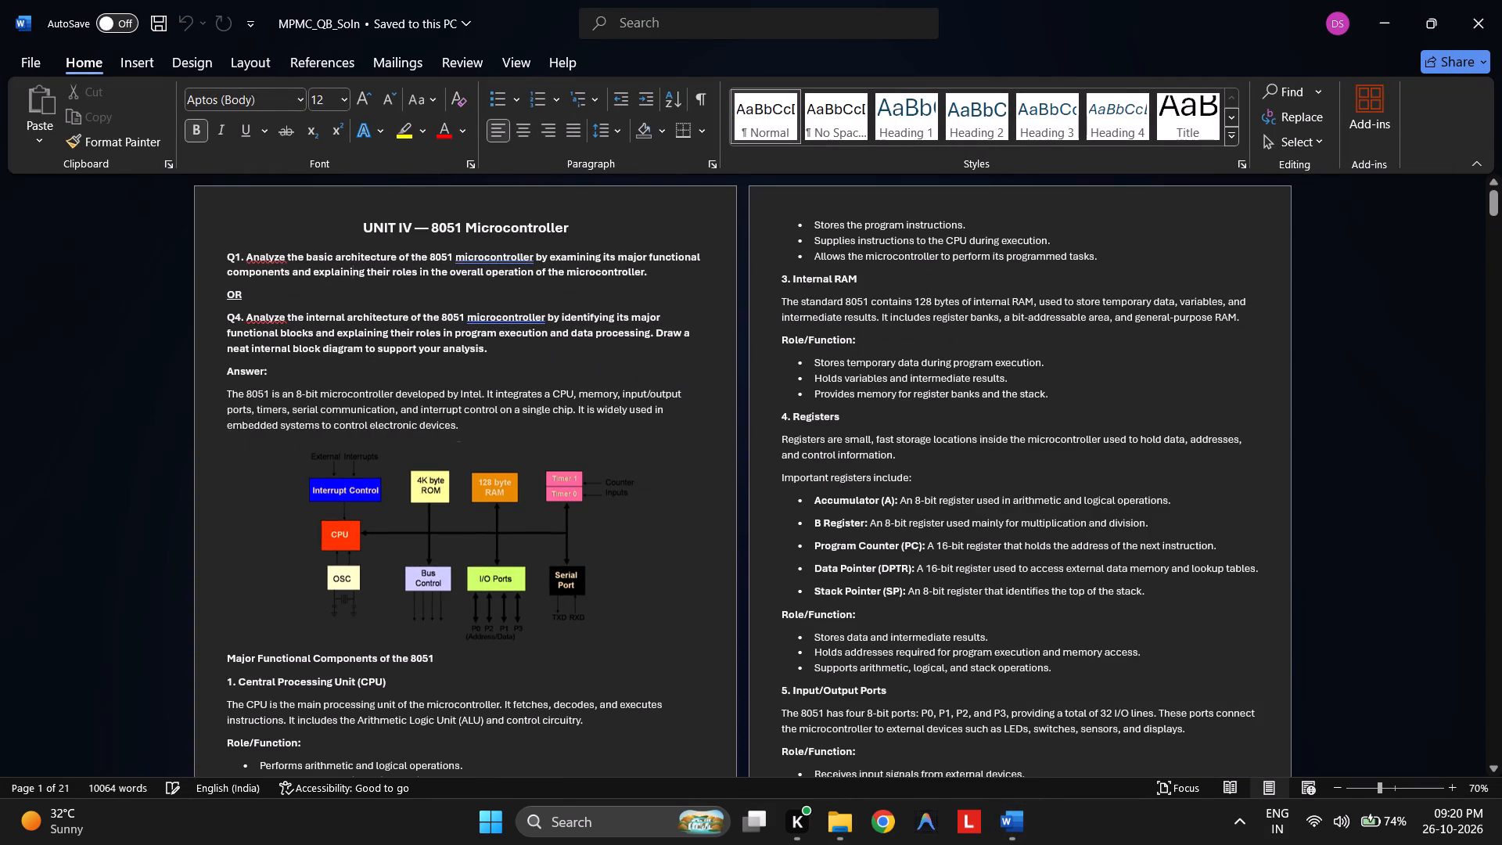
scroll(778, 473, down, 1)
click(1011, 822)
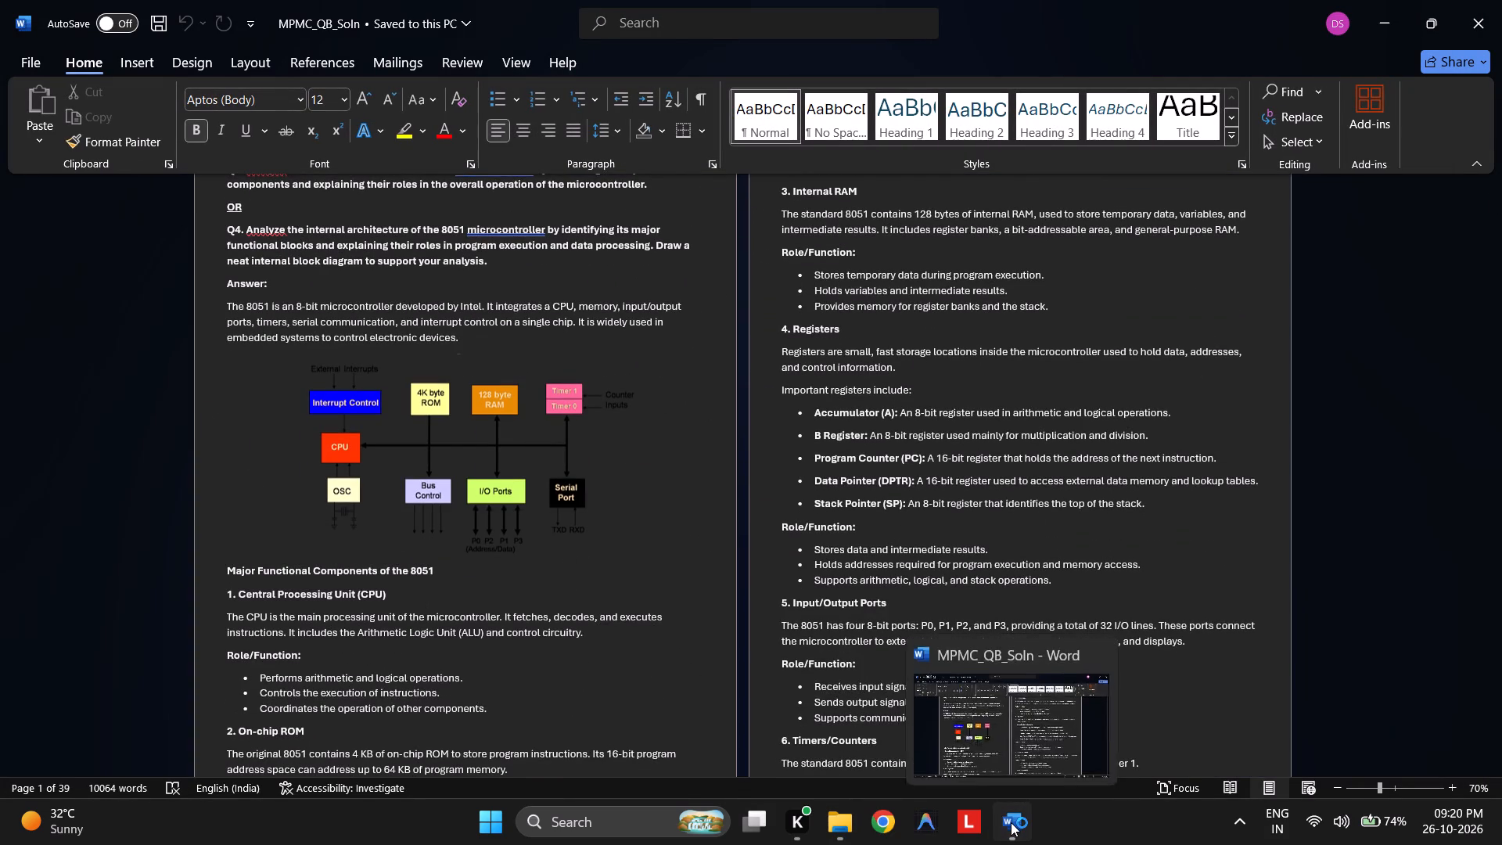
click(1001, 836)
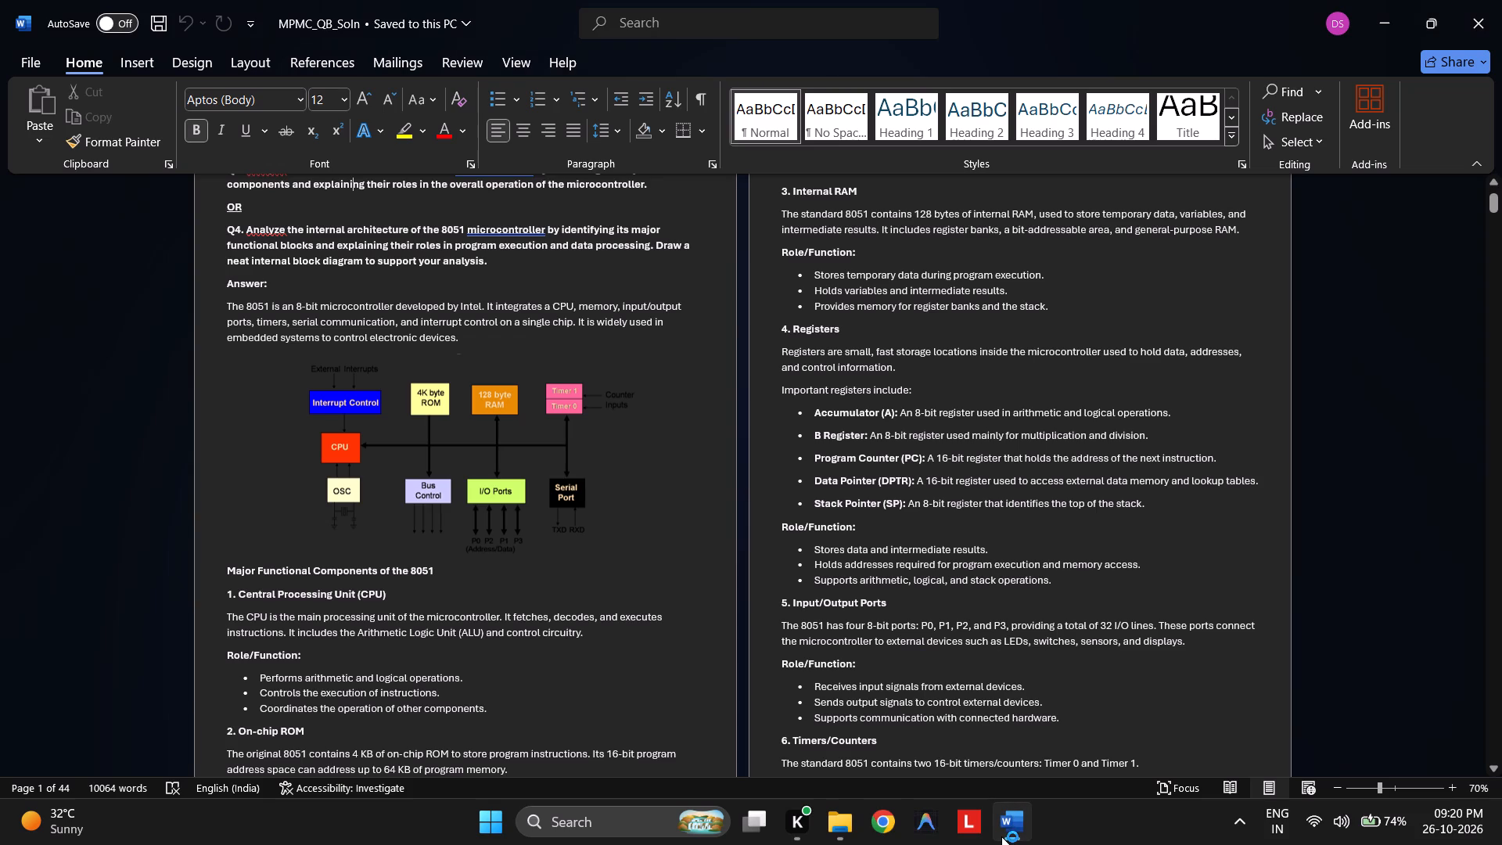
click(1010, 831)
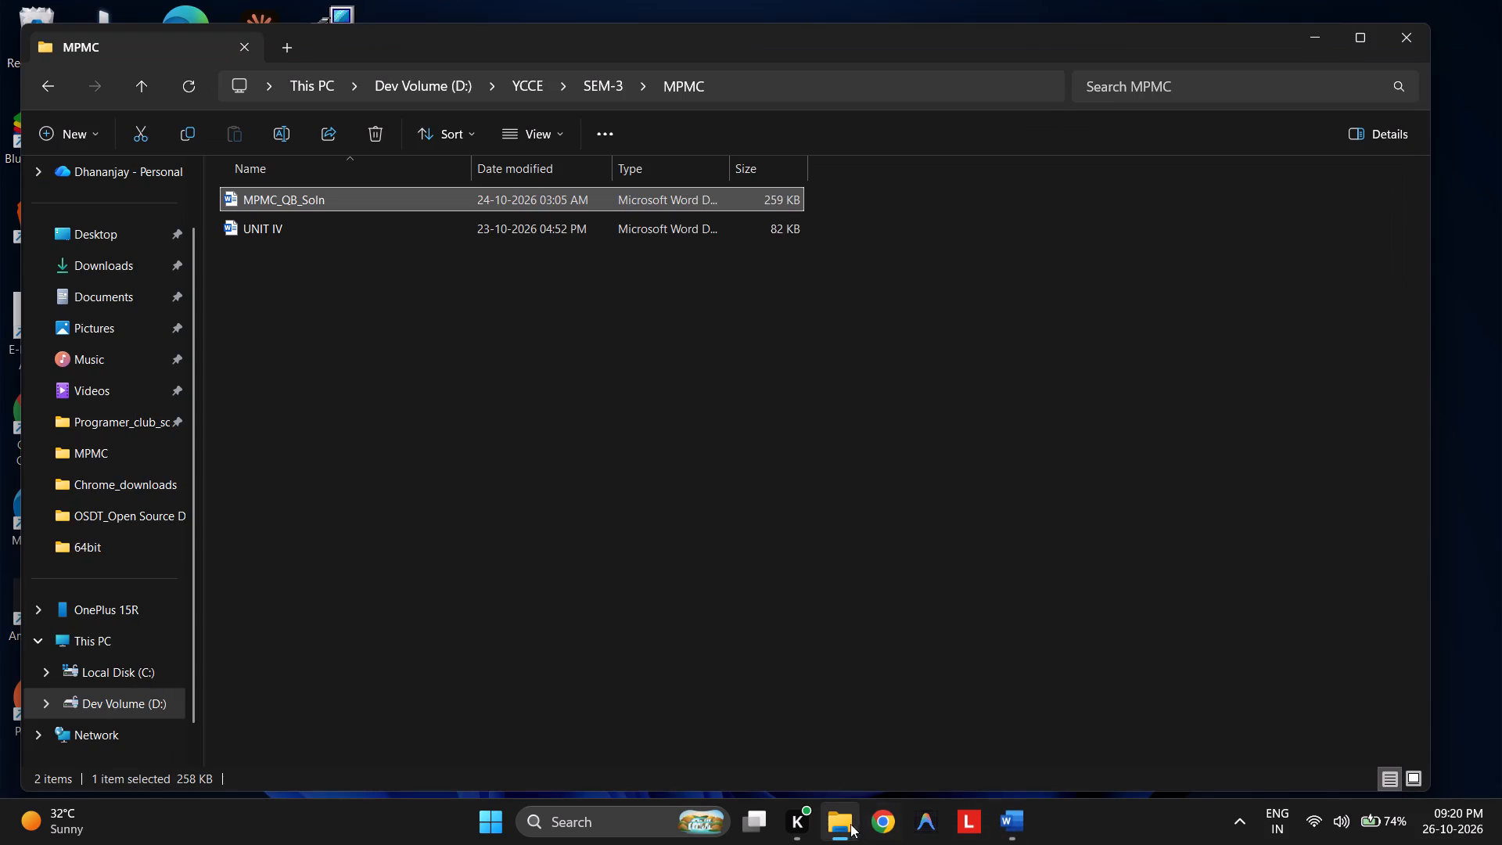
Launch Google Chrome.
click(882, 828)
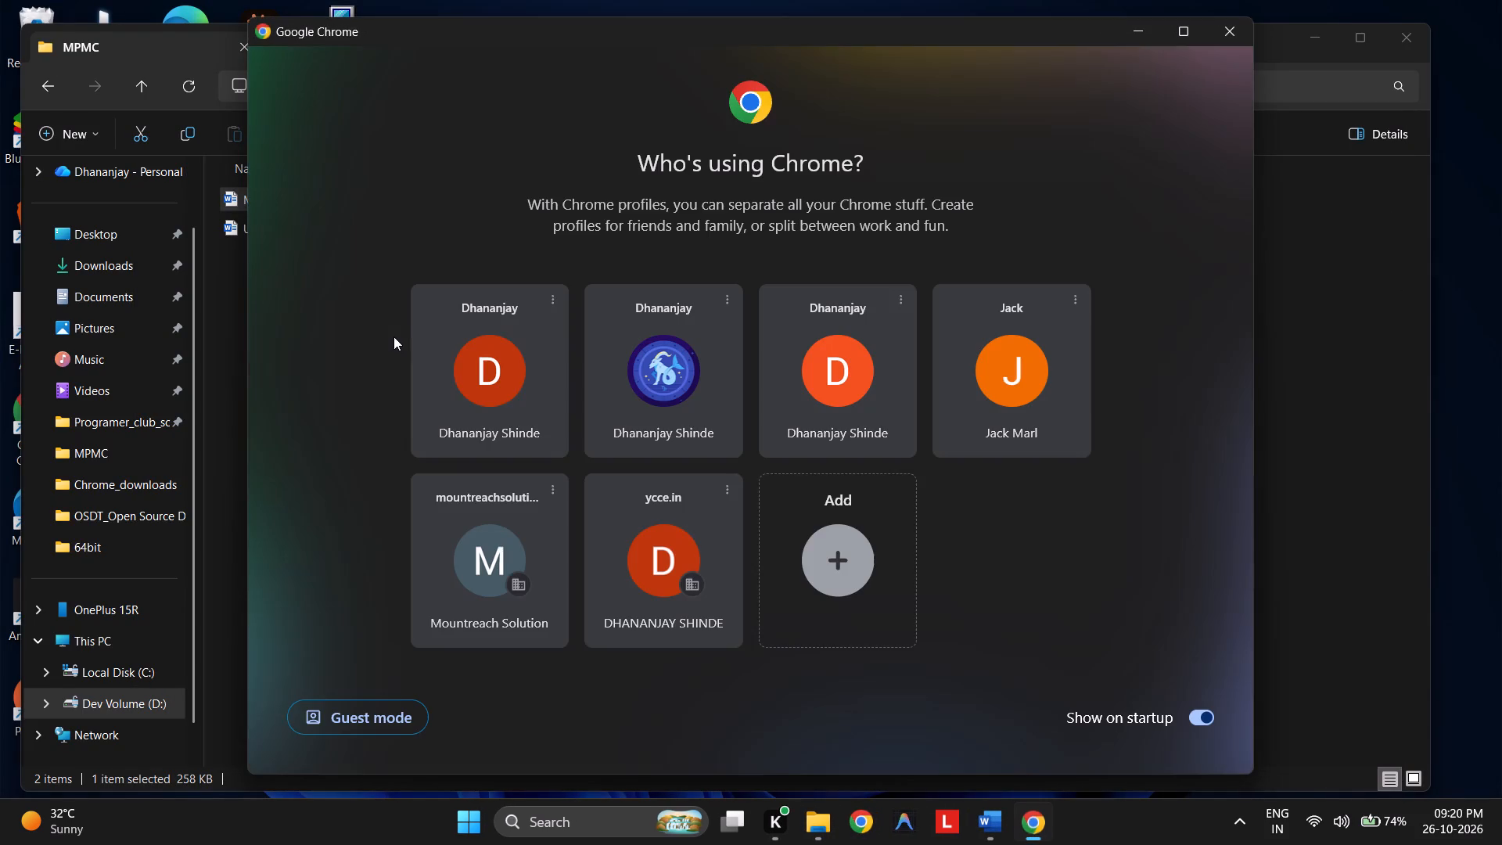
Open a browsing session with the first Dhananjay profile in the Chrome profile chooser.
click(455, 350)
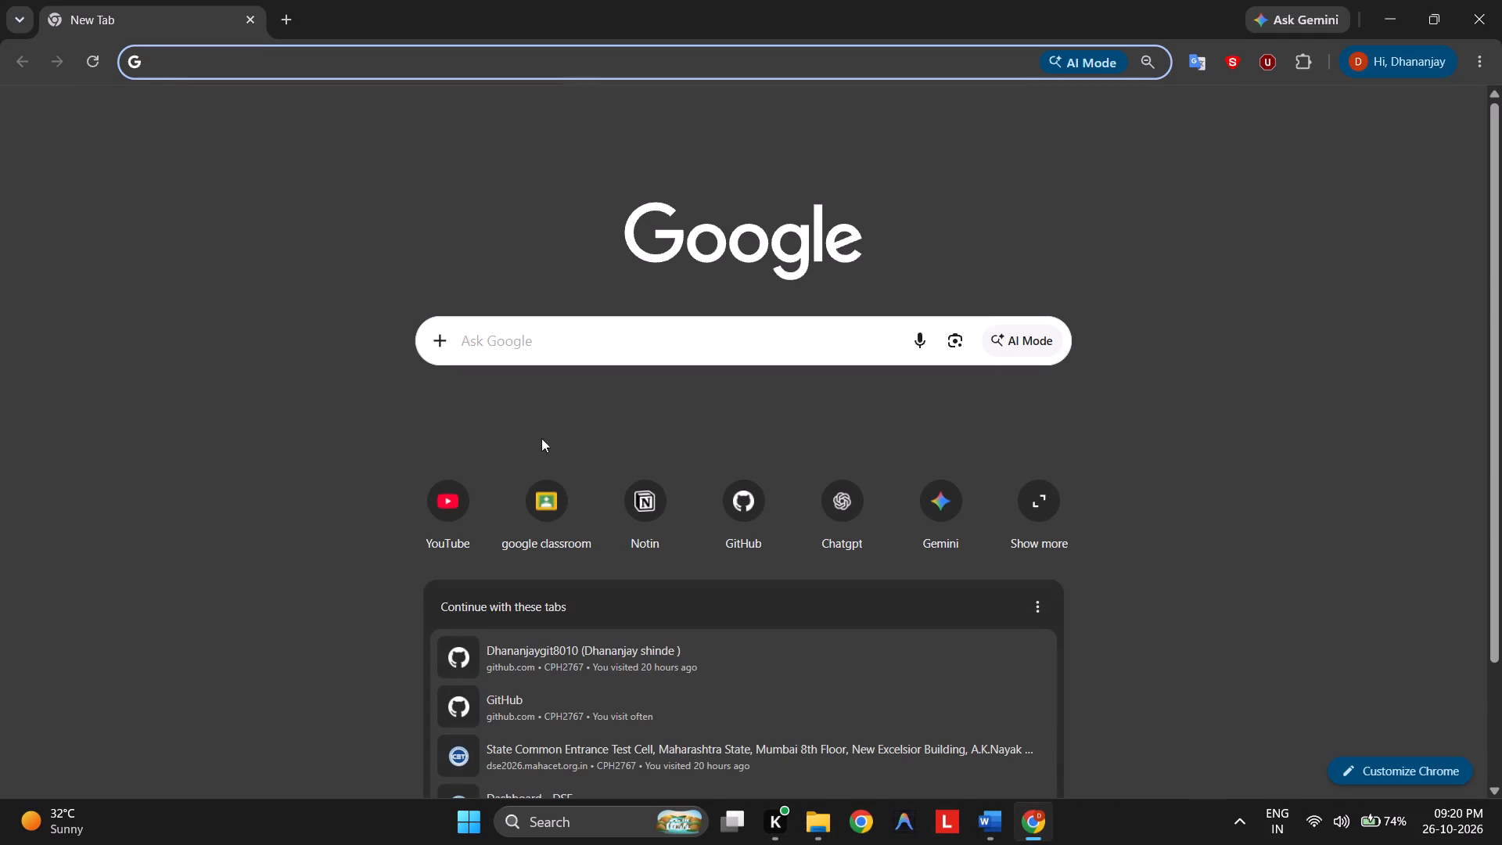
Go to web.whatsapp.com in the new tab.
click(375, 60)
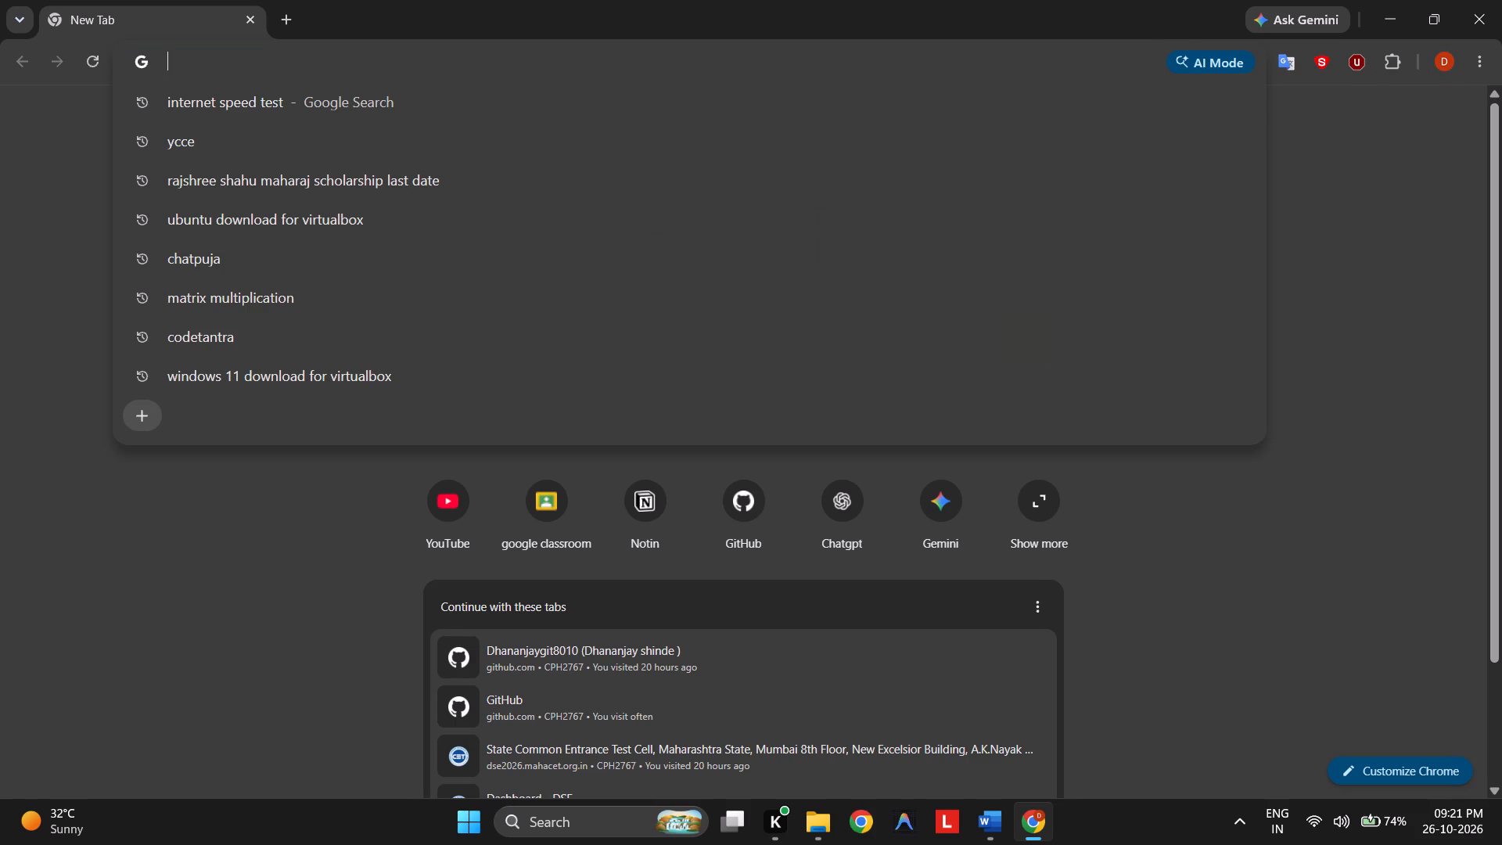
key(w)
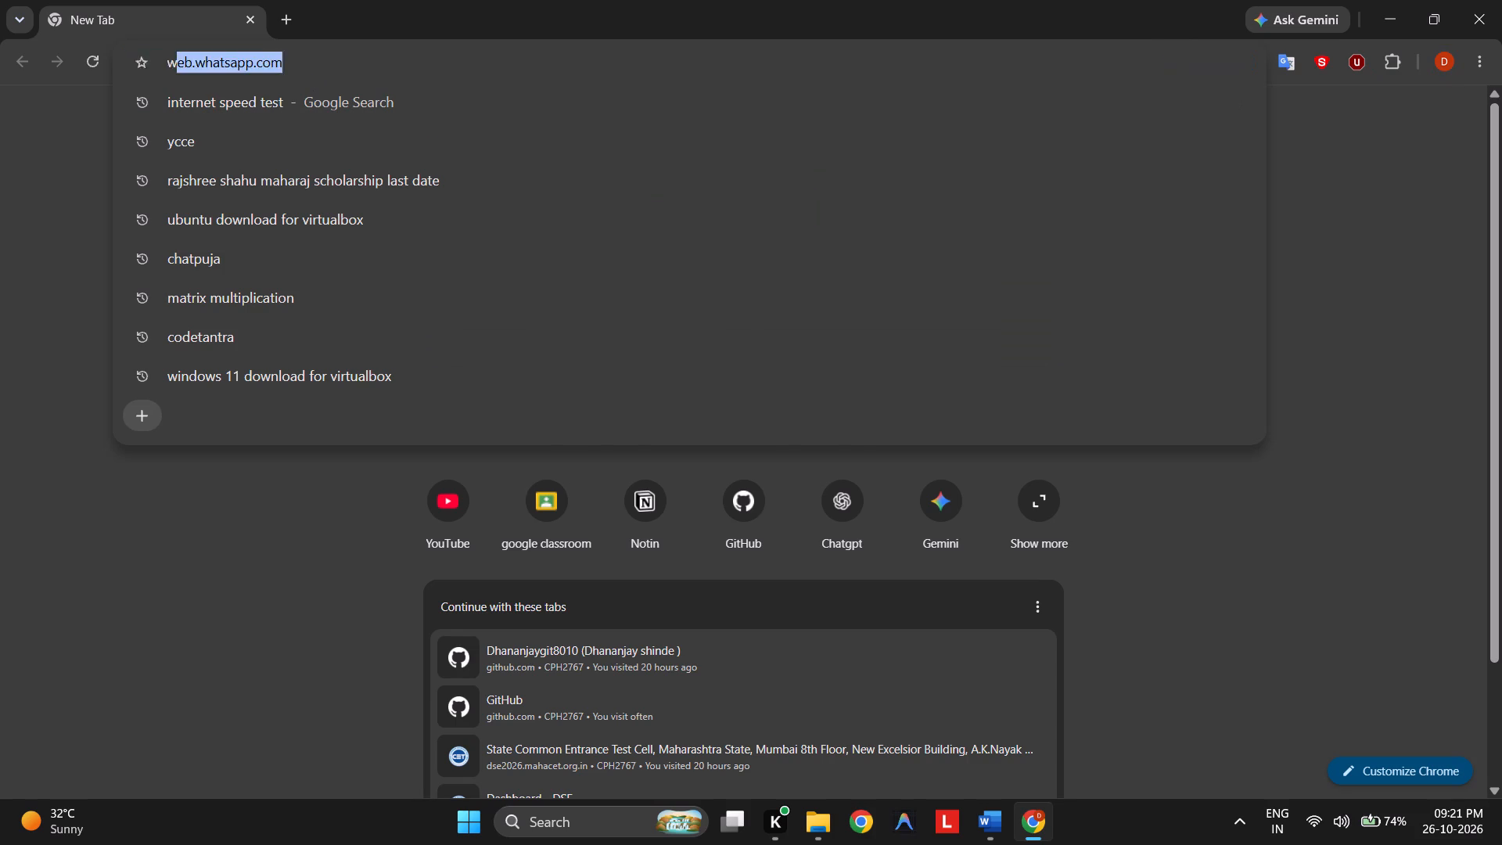
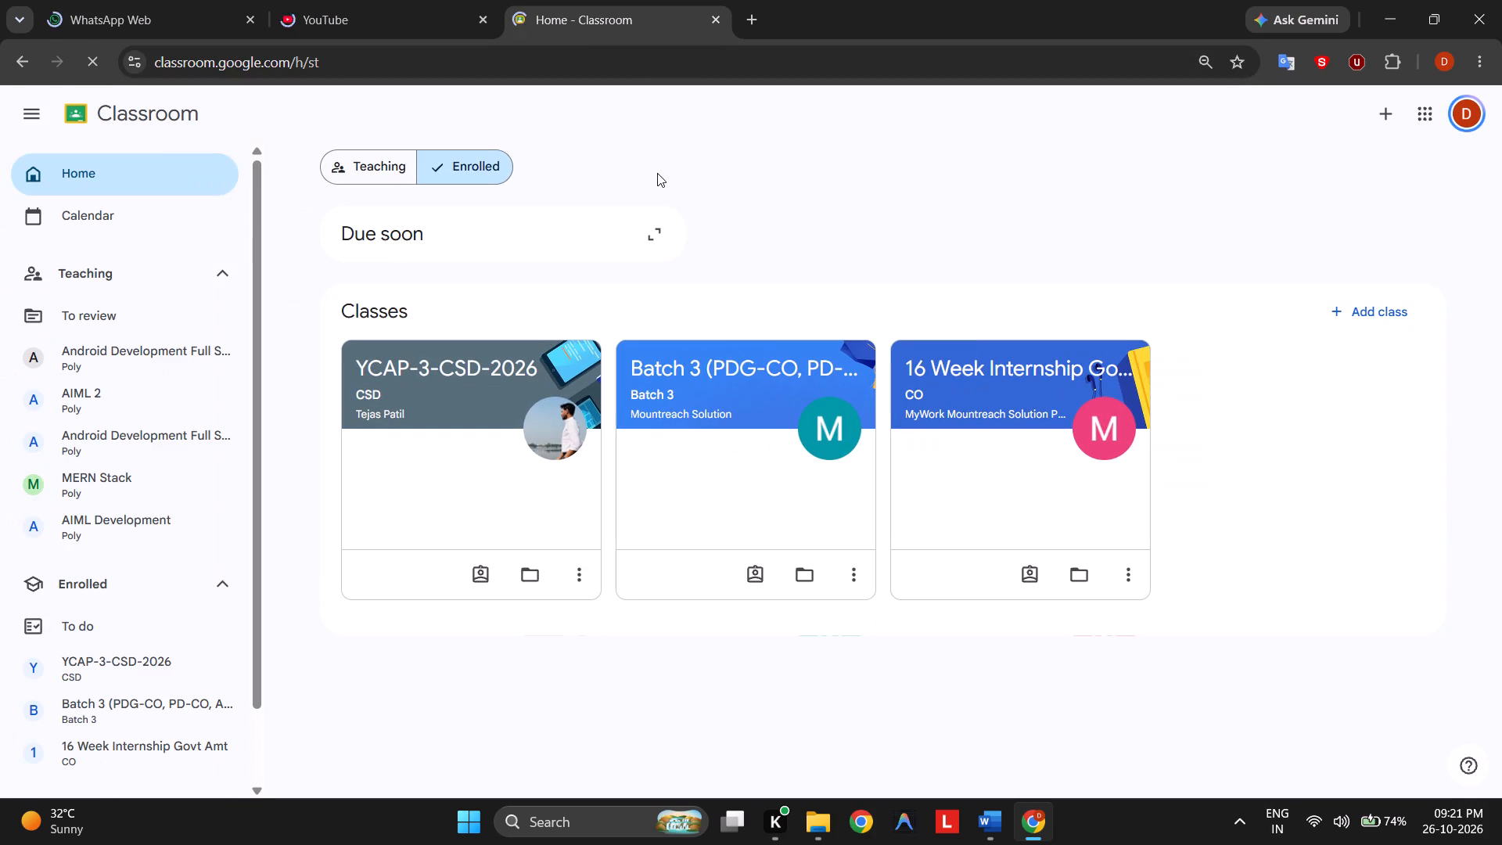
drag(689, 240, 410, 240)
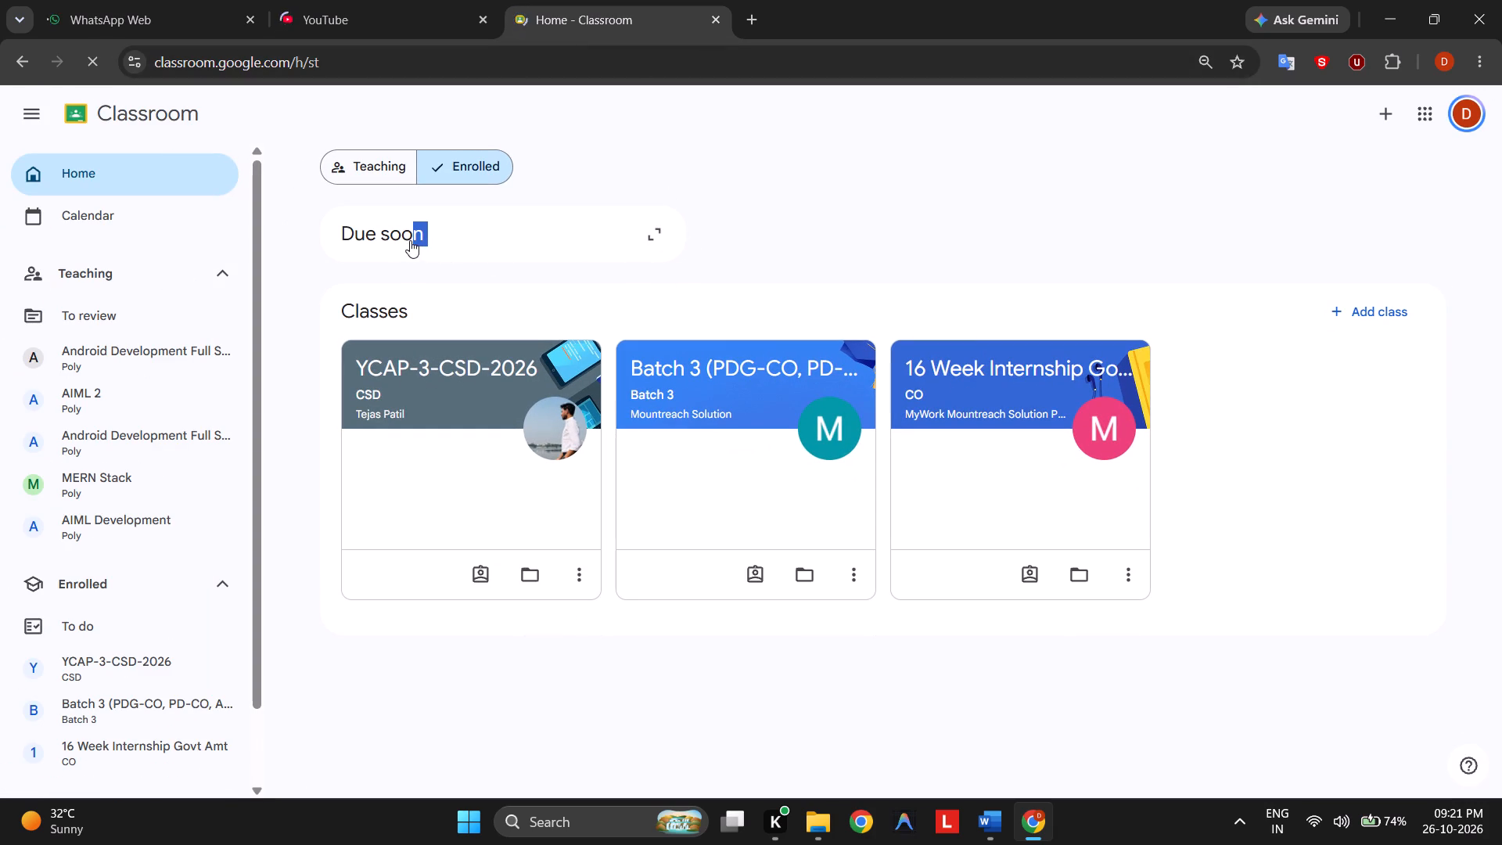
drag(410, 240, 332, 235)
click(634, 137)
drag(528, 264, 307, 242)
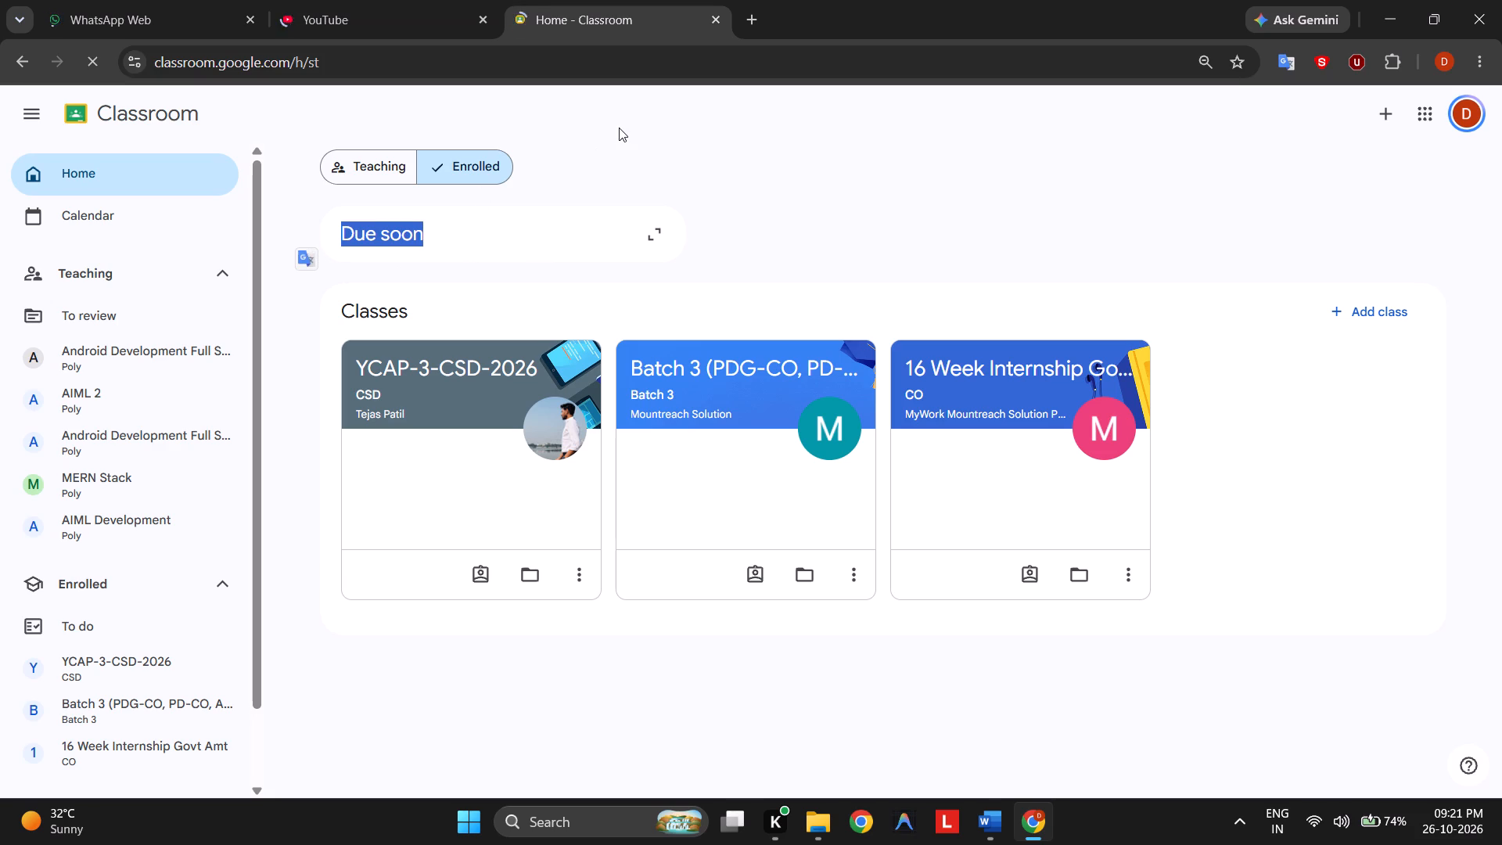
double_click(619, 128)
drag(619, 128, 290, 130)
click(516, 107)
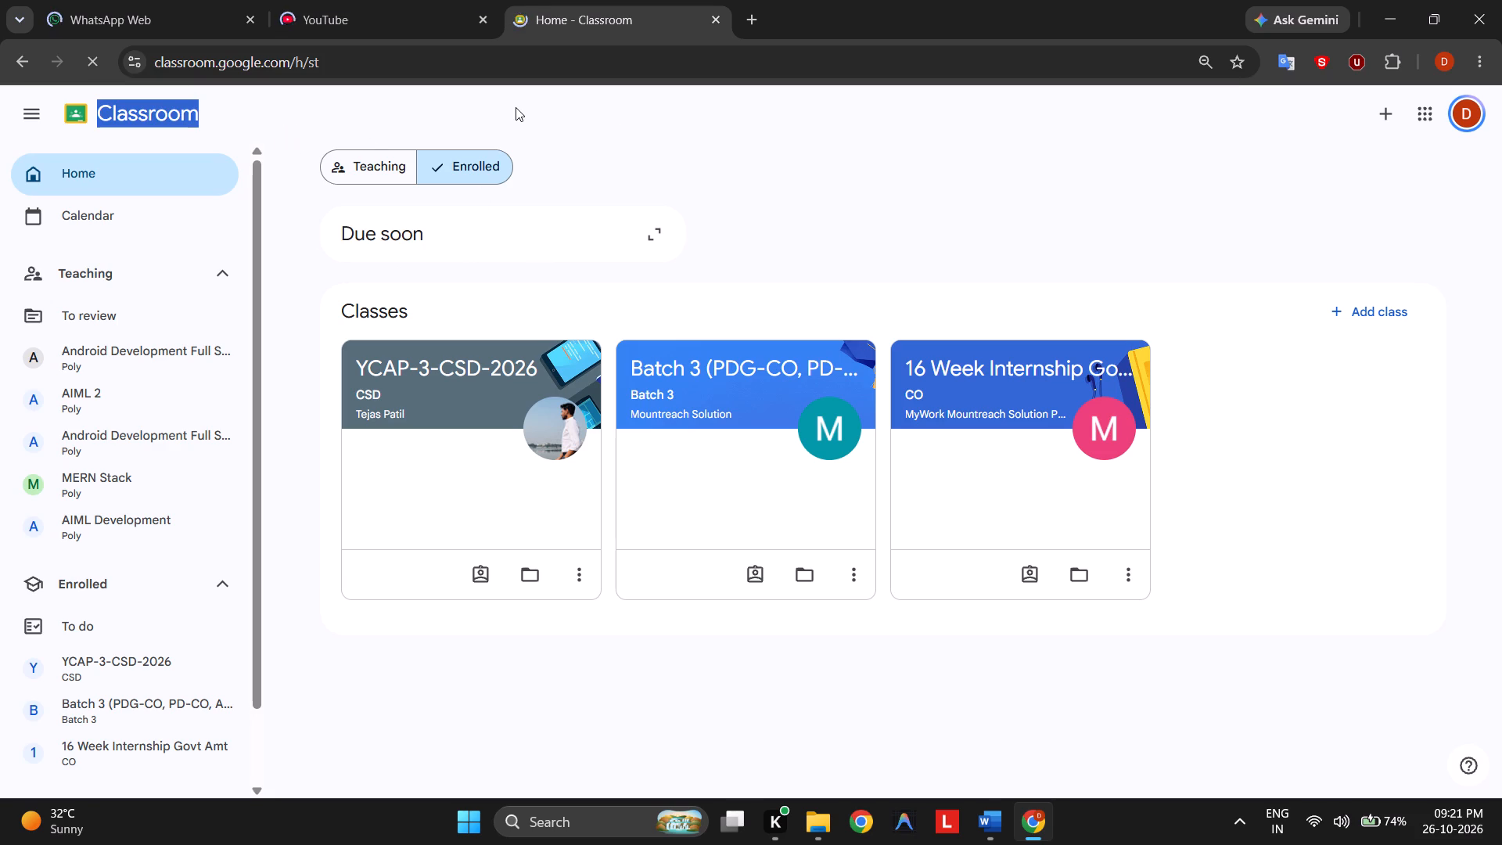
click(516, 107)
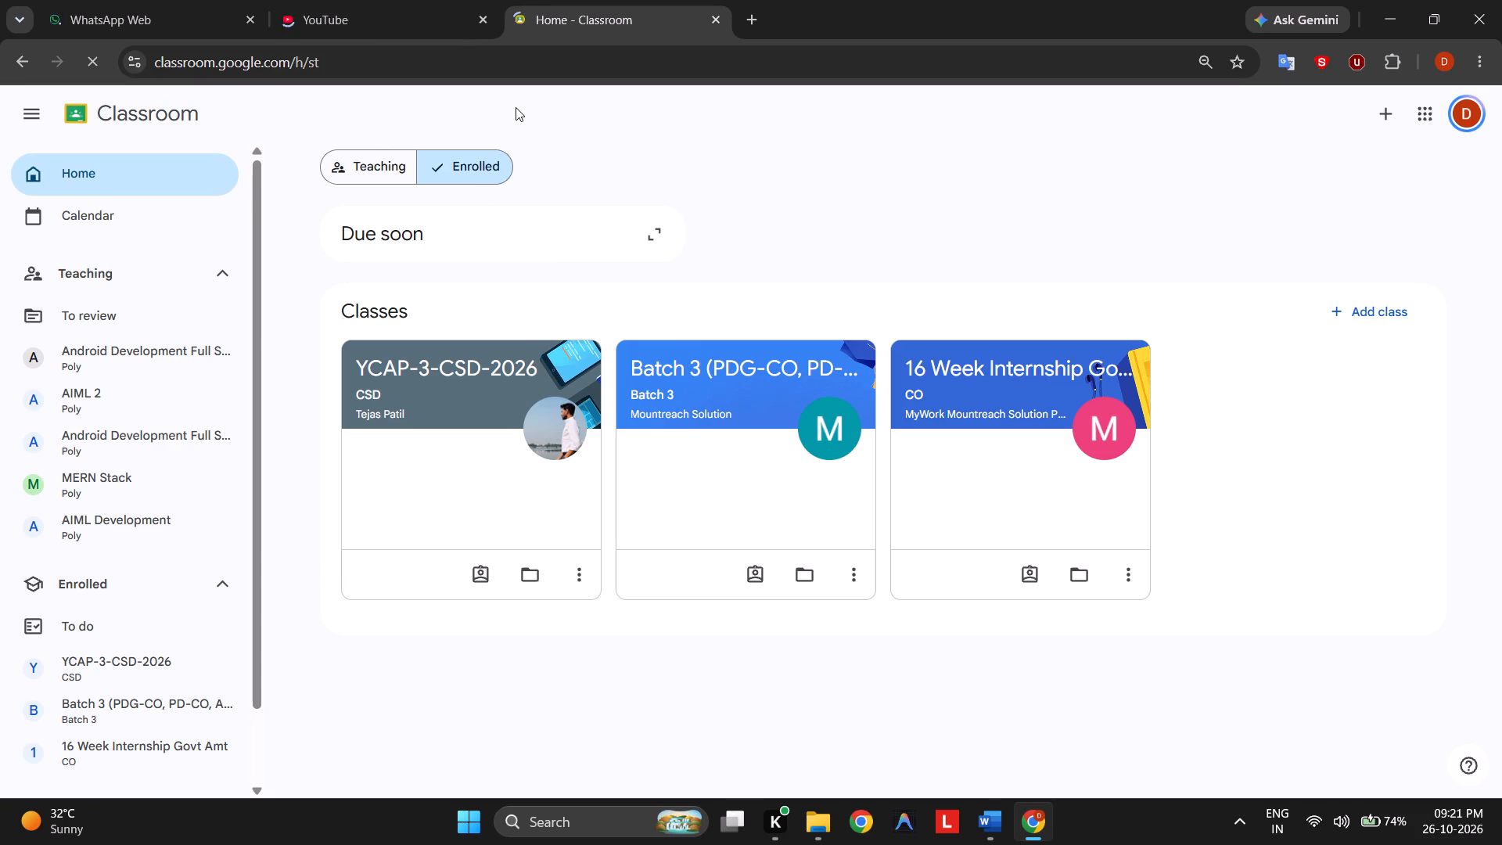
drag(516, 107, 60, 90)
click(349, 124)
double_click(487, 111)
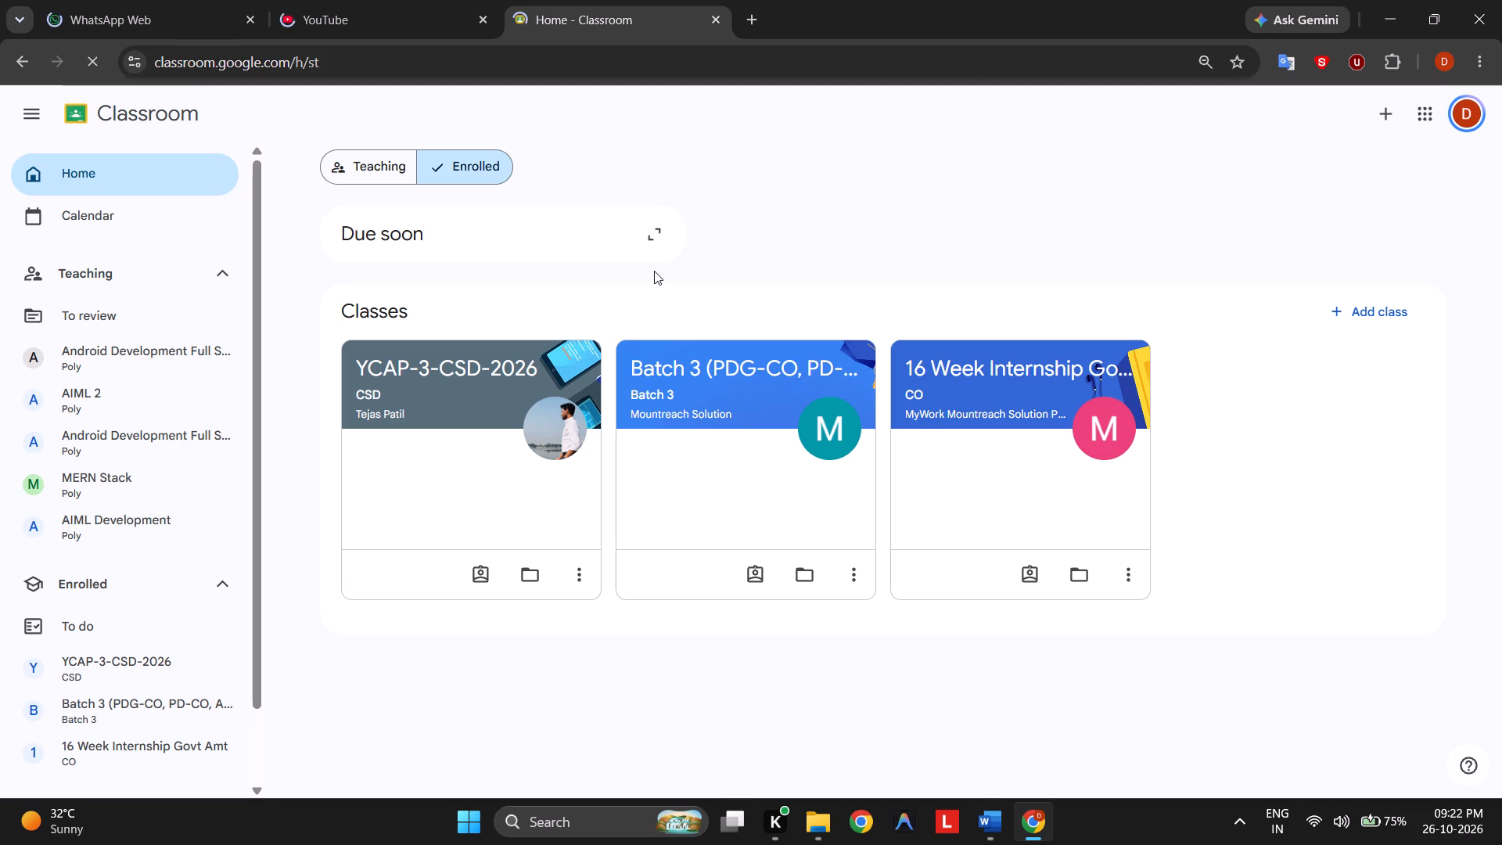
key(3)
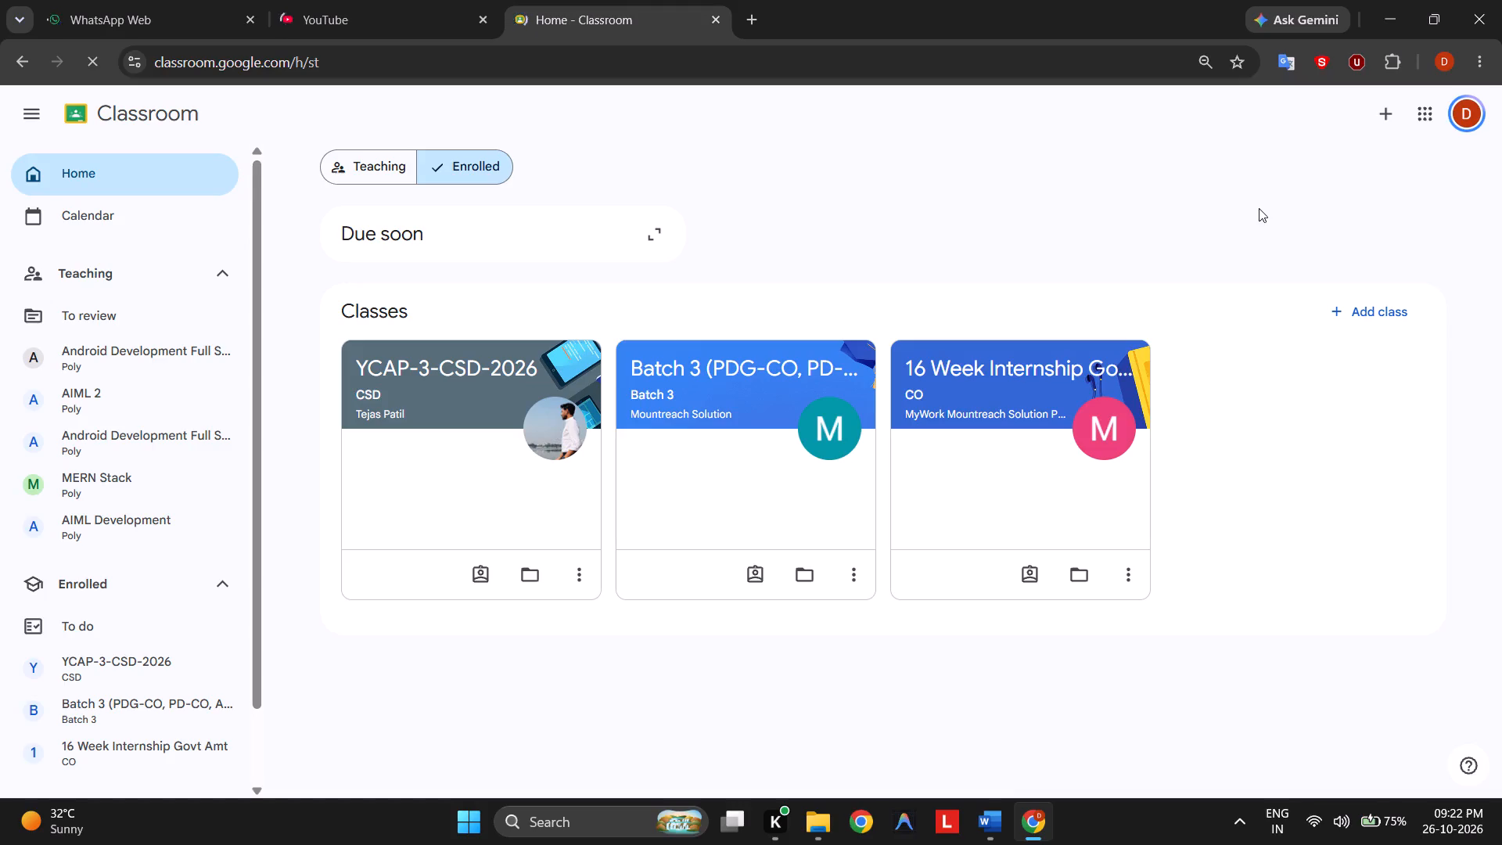
Switch Google Classroom to the second signed-in Google account.
click(1469, 99)
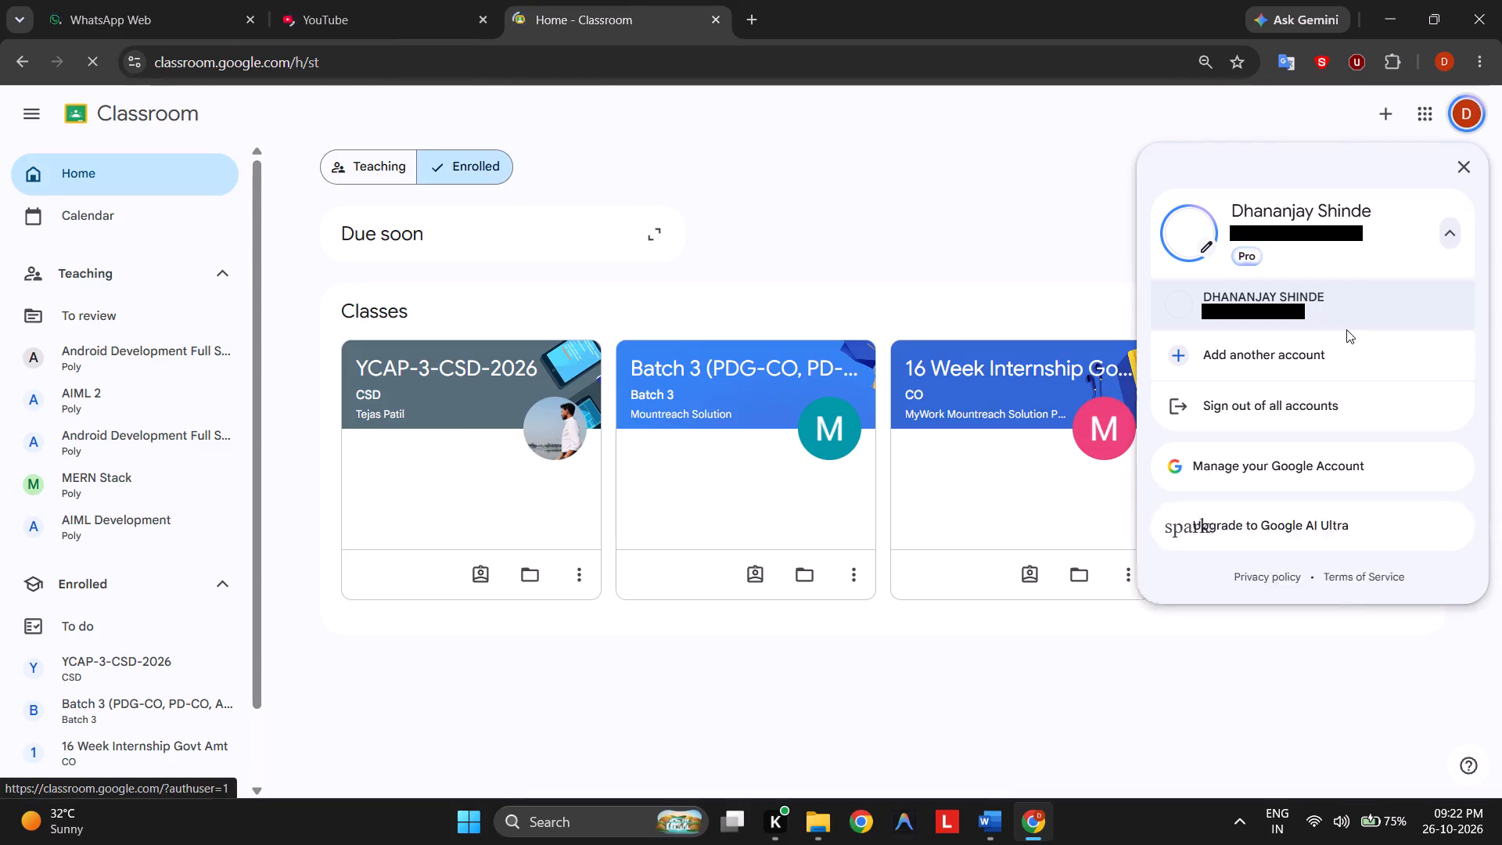
click(1324, 304)
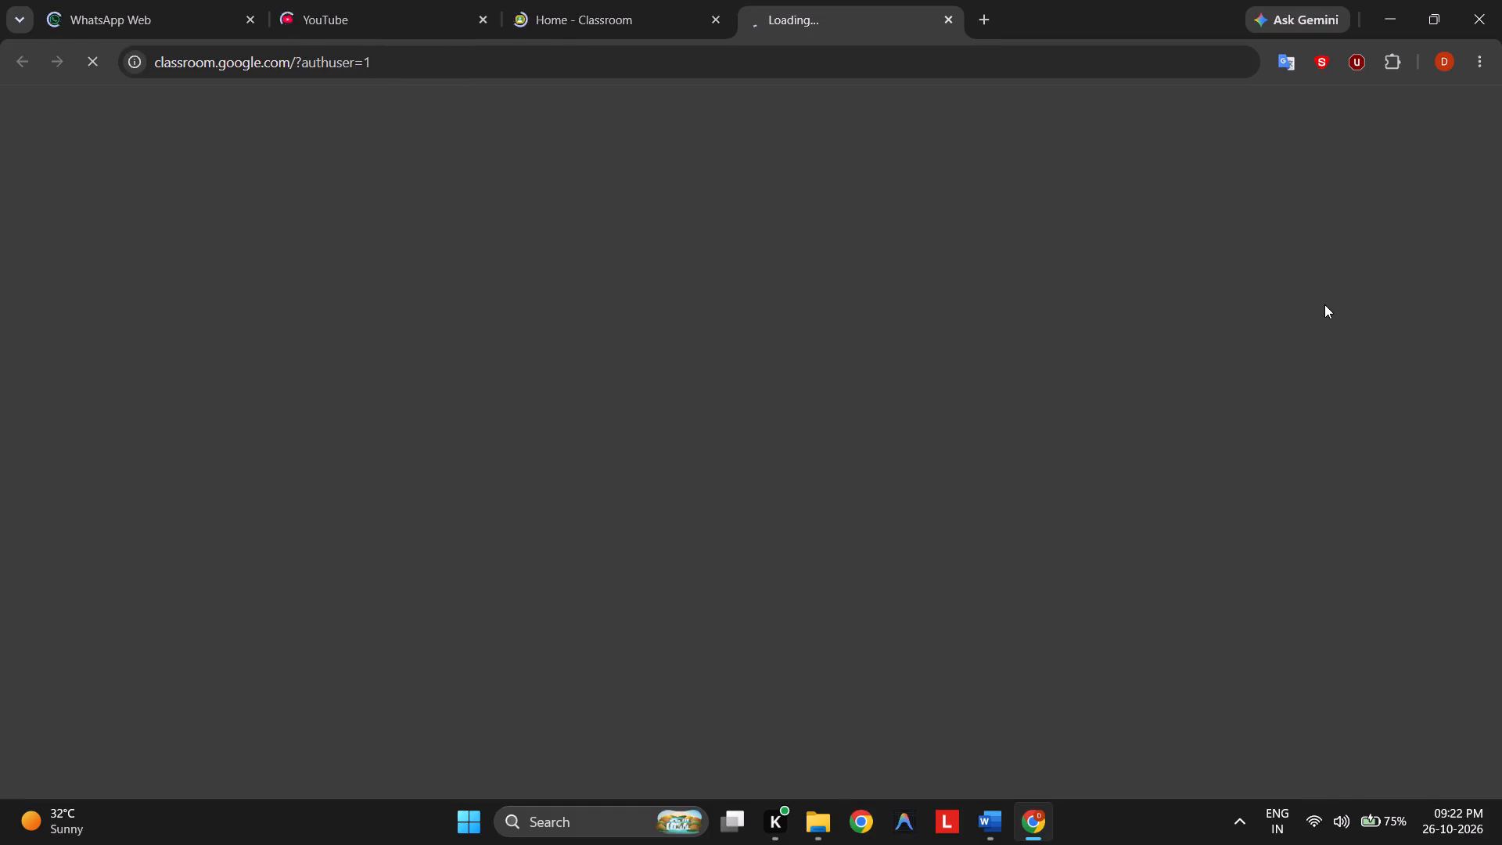
click(1324, 304)
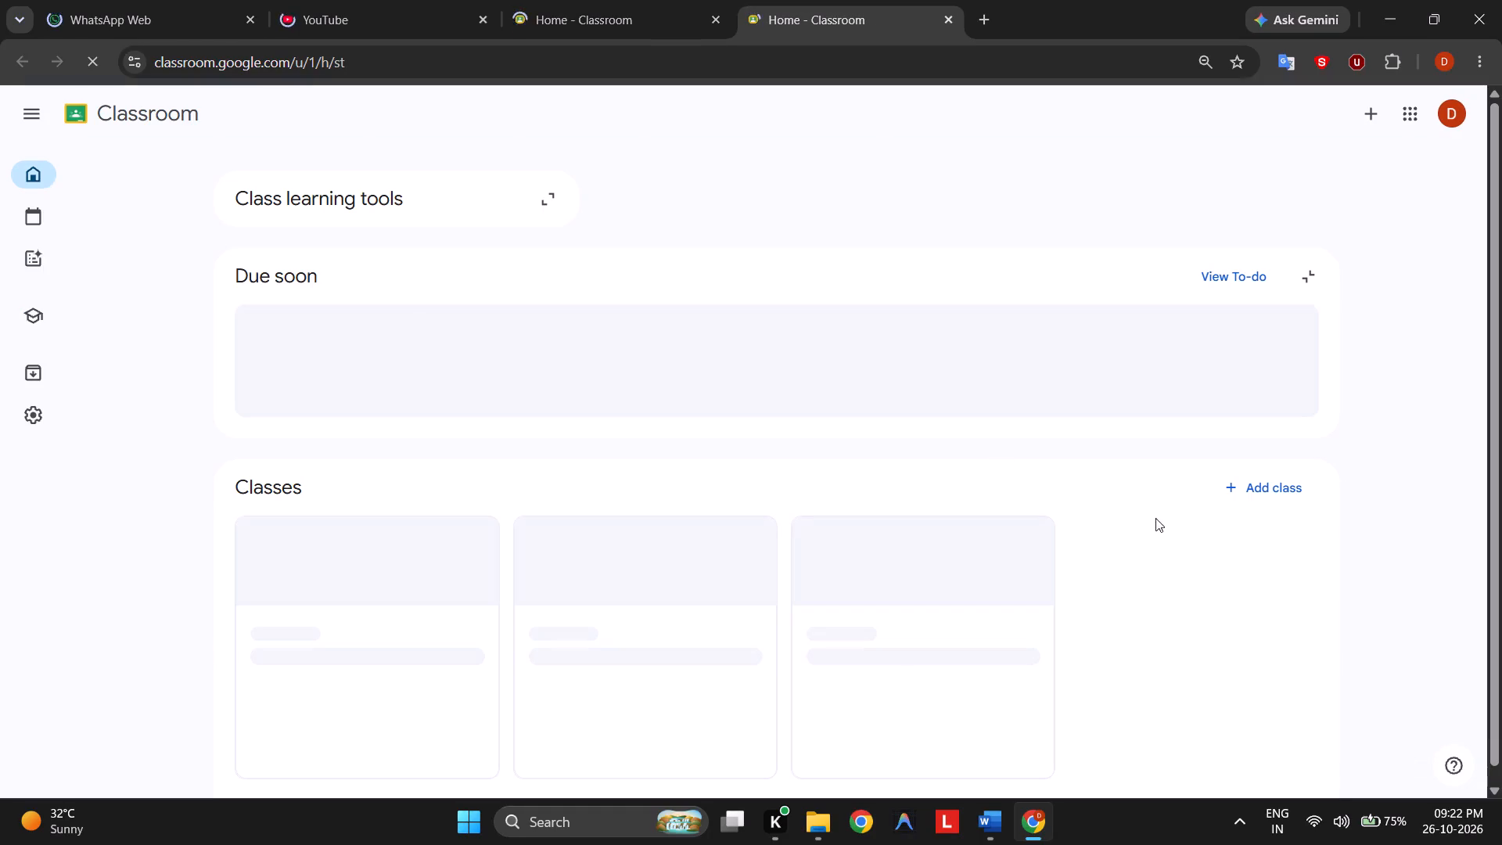
Open the FINAL MPMCQB.docx attachment from the QB ALL UNITS material in the MPMC class.
scroll(509, 543, down, 1)
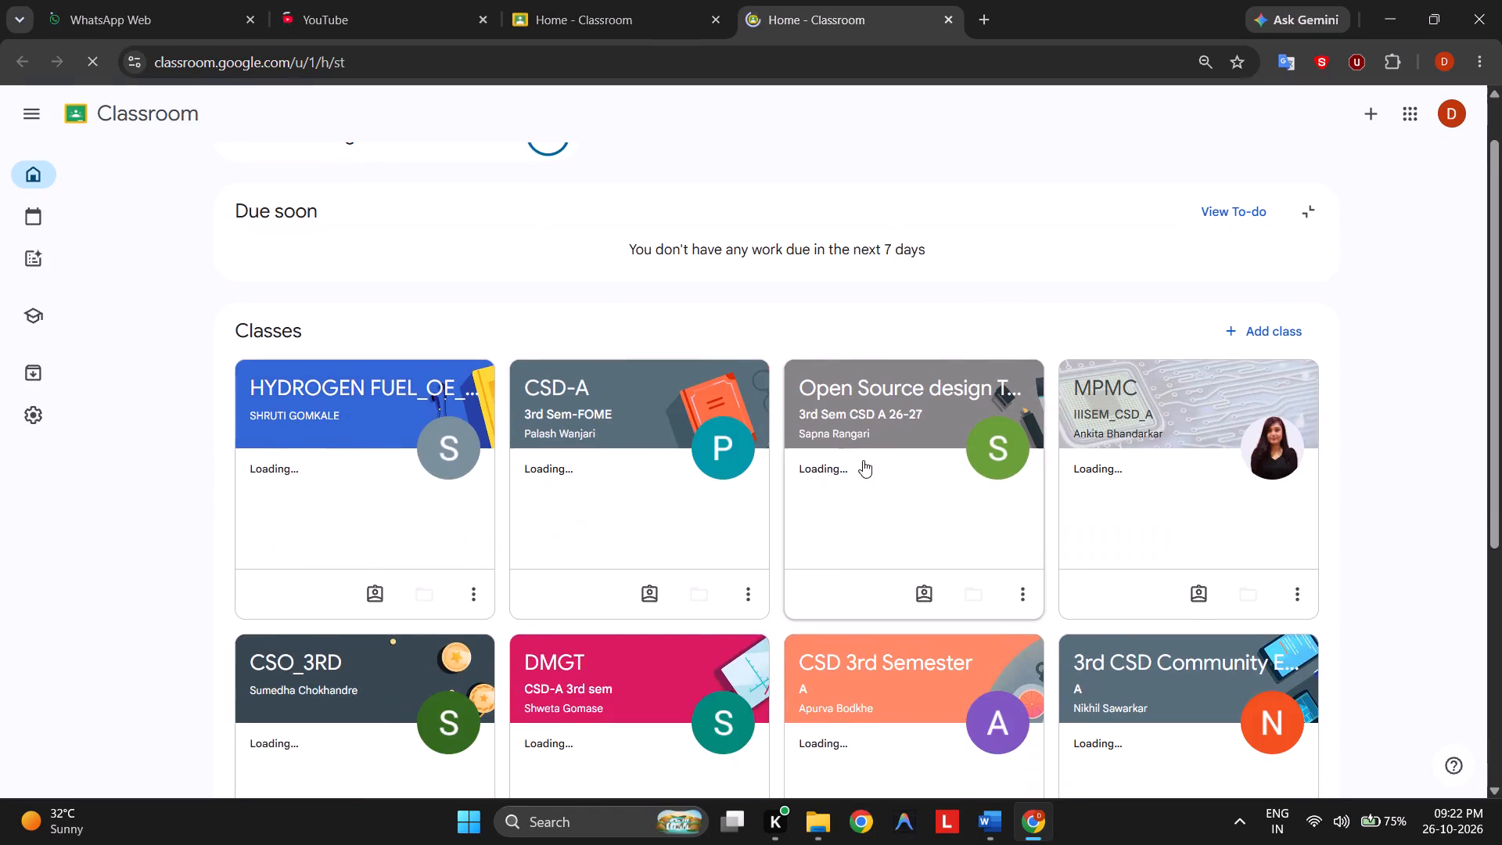
click(1119, 372)
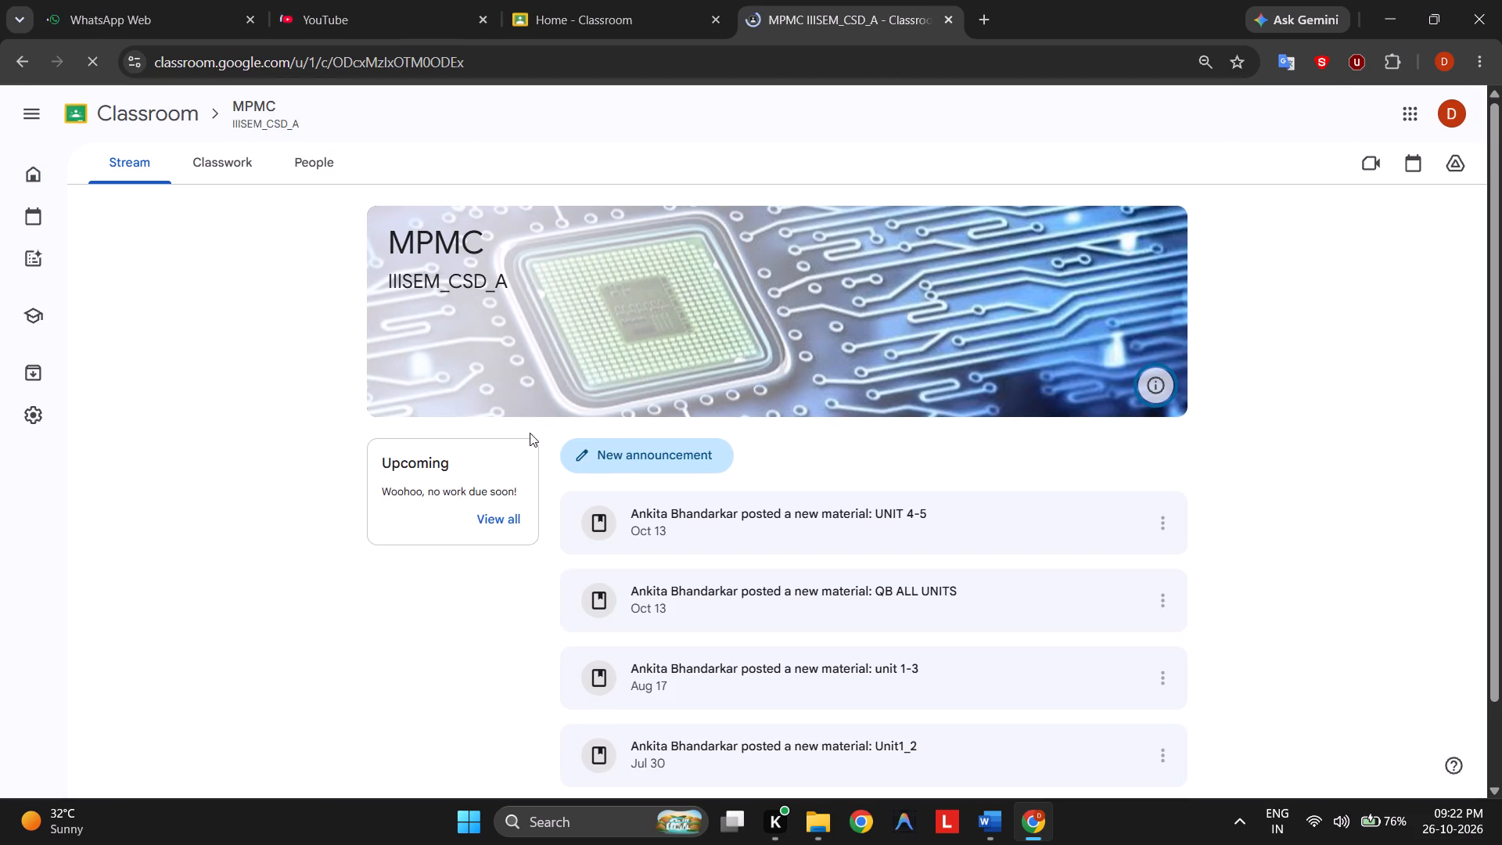
scroll(973, 615, down, 1)
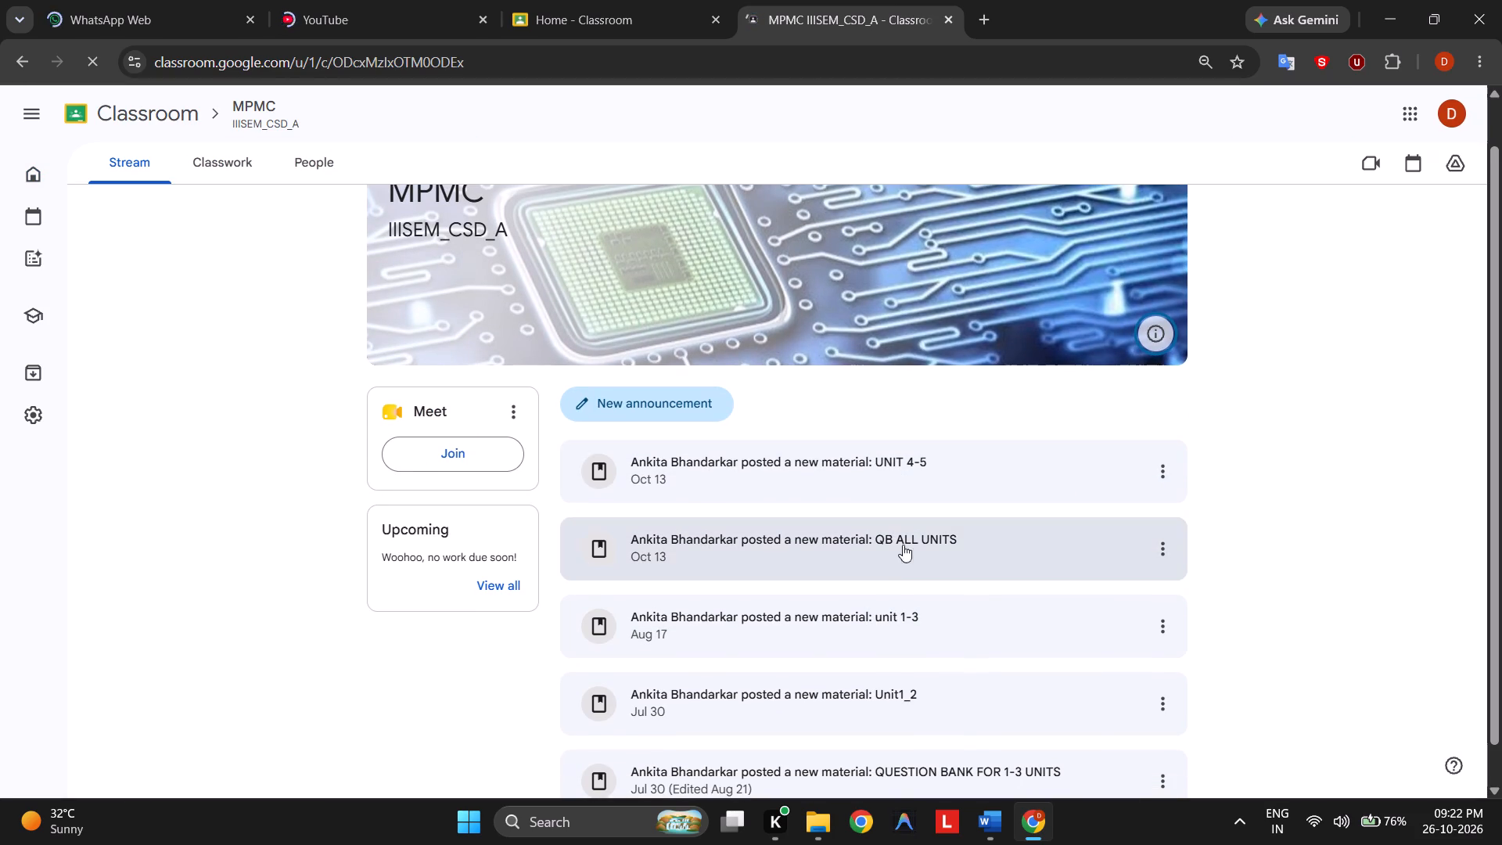
double_click(894, 553)
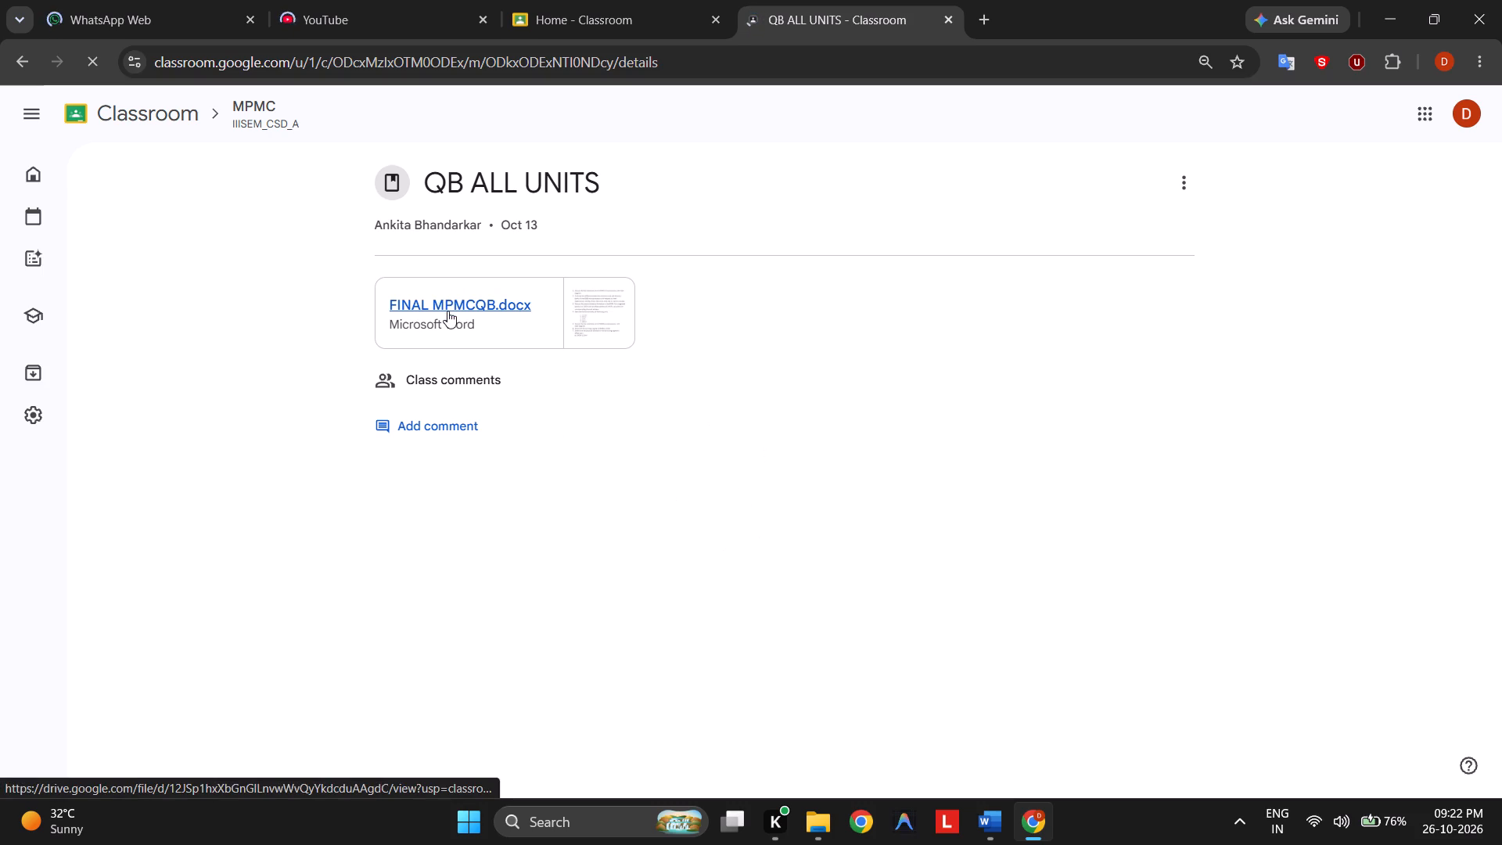
click(447, 311)
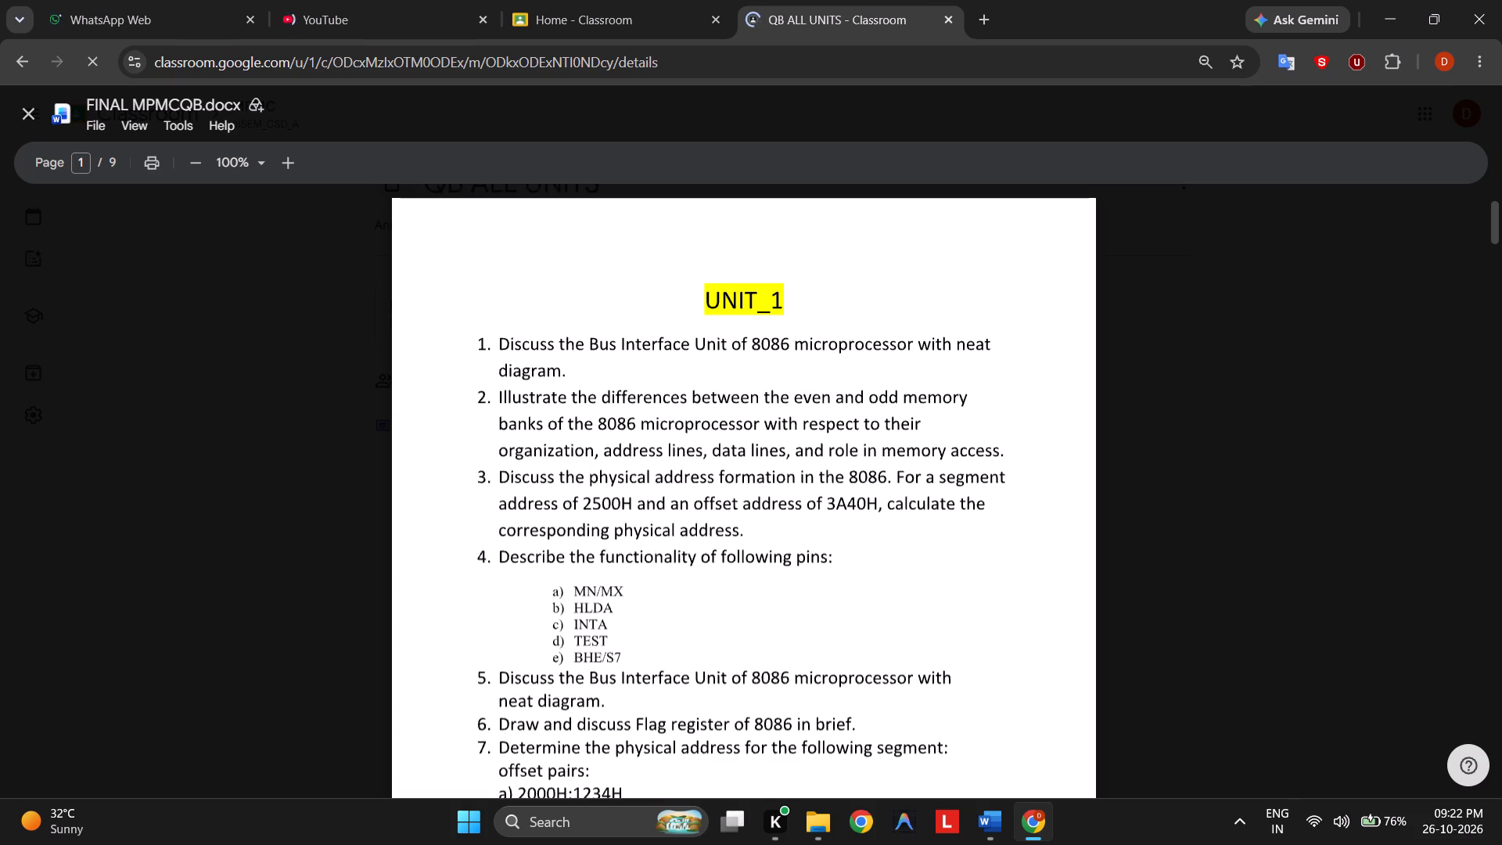
Go to Unit_4 in the question bank and read its opening questions on the 8051 microcontroller.
scroll(812, 541, down, 16)
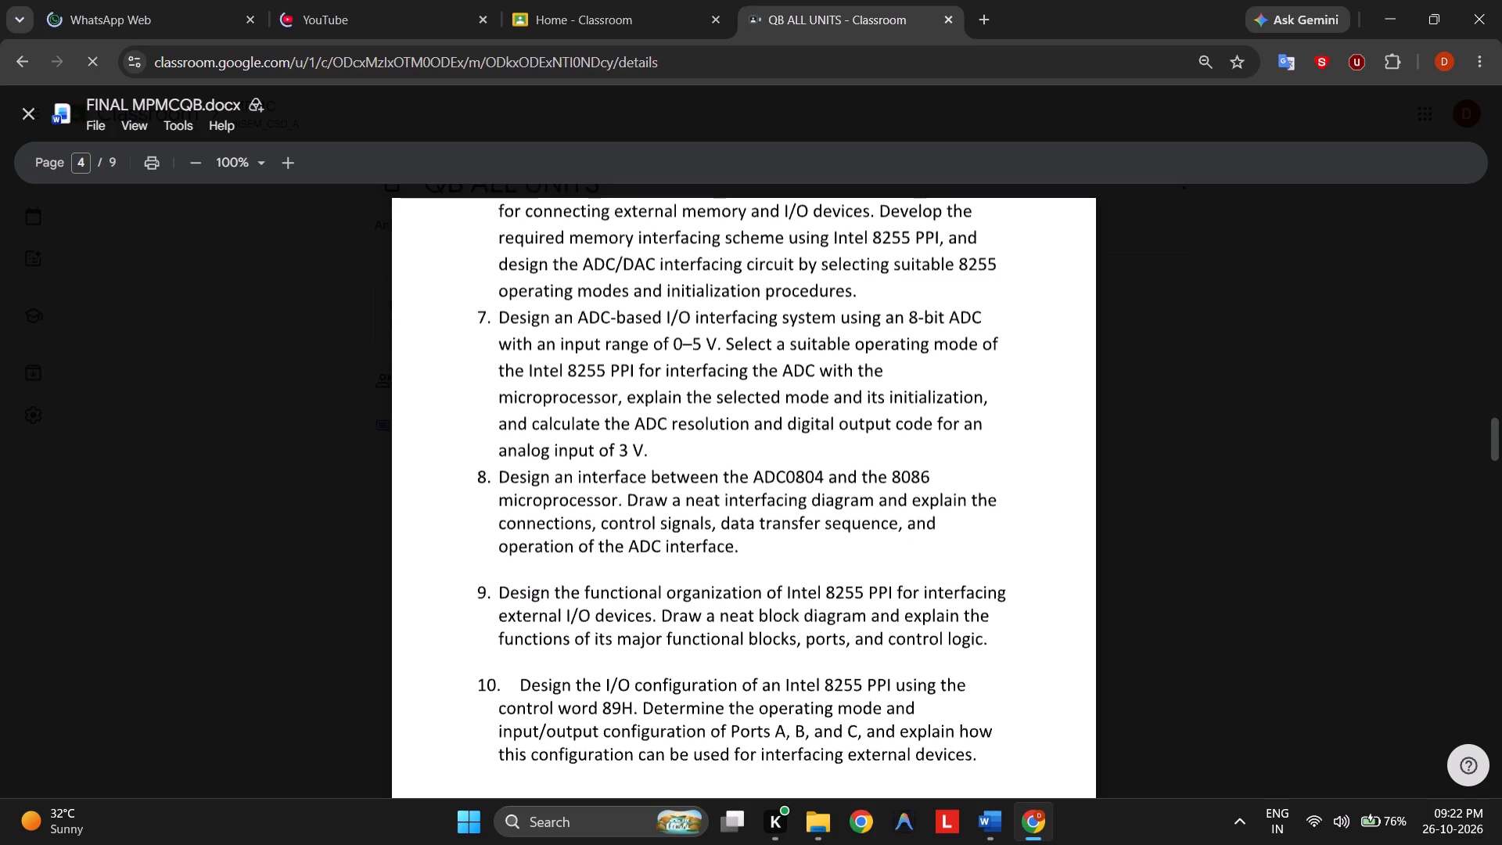
scroll(837, 599, down, 2)
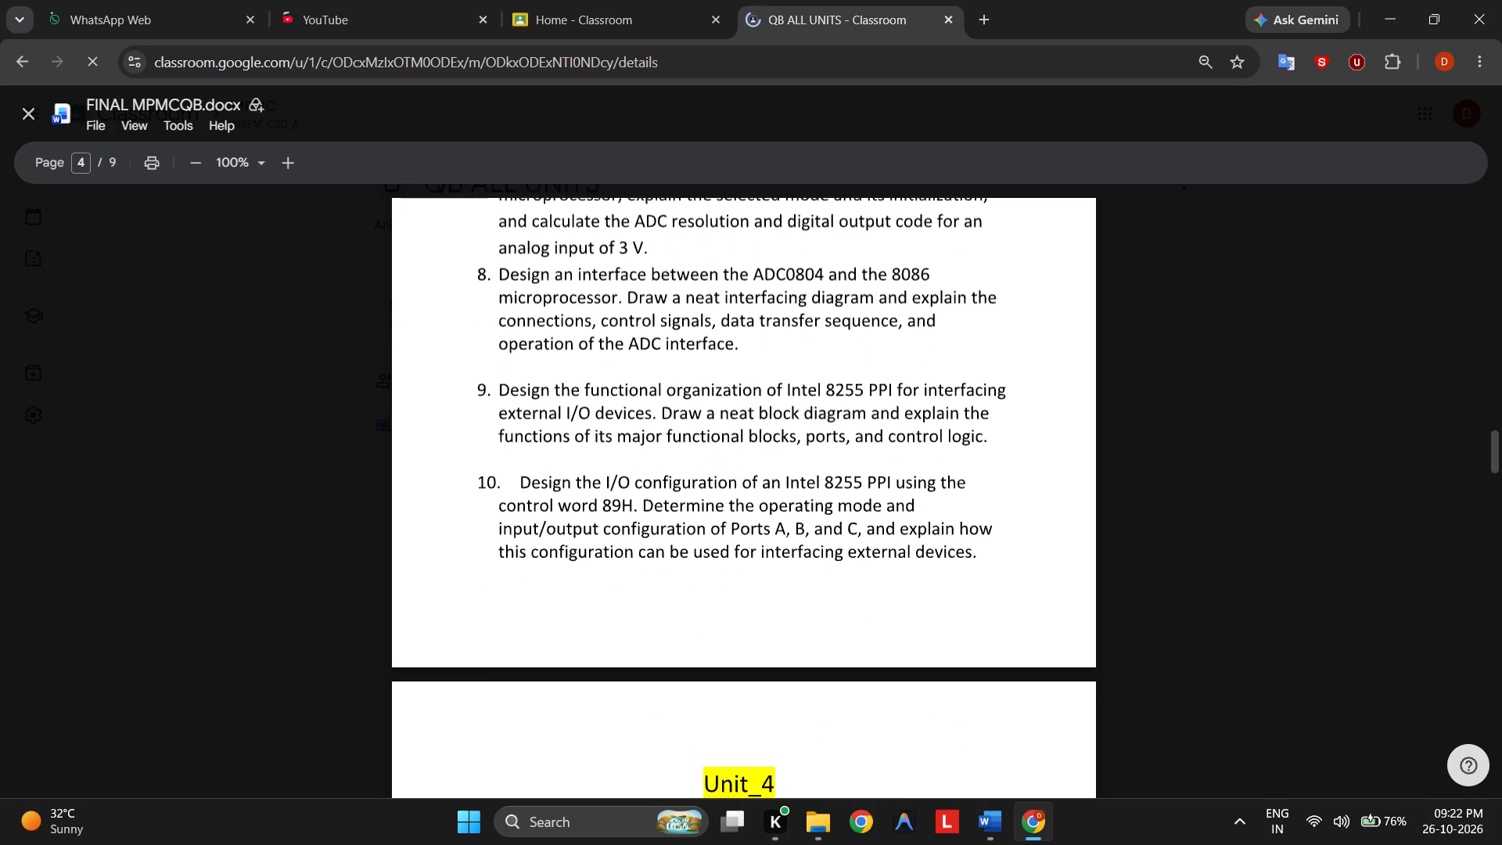
scroll(837, 599, down, 3)
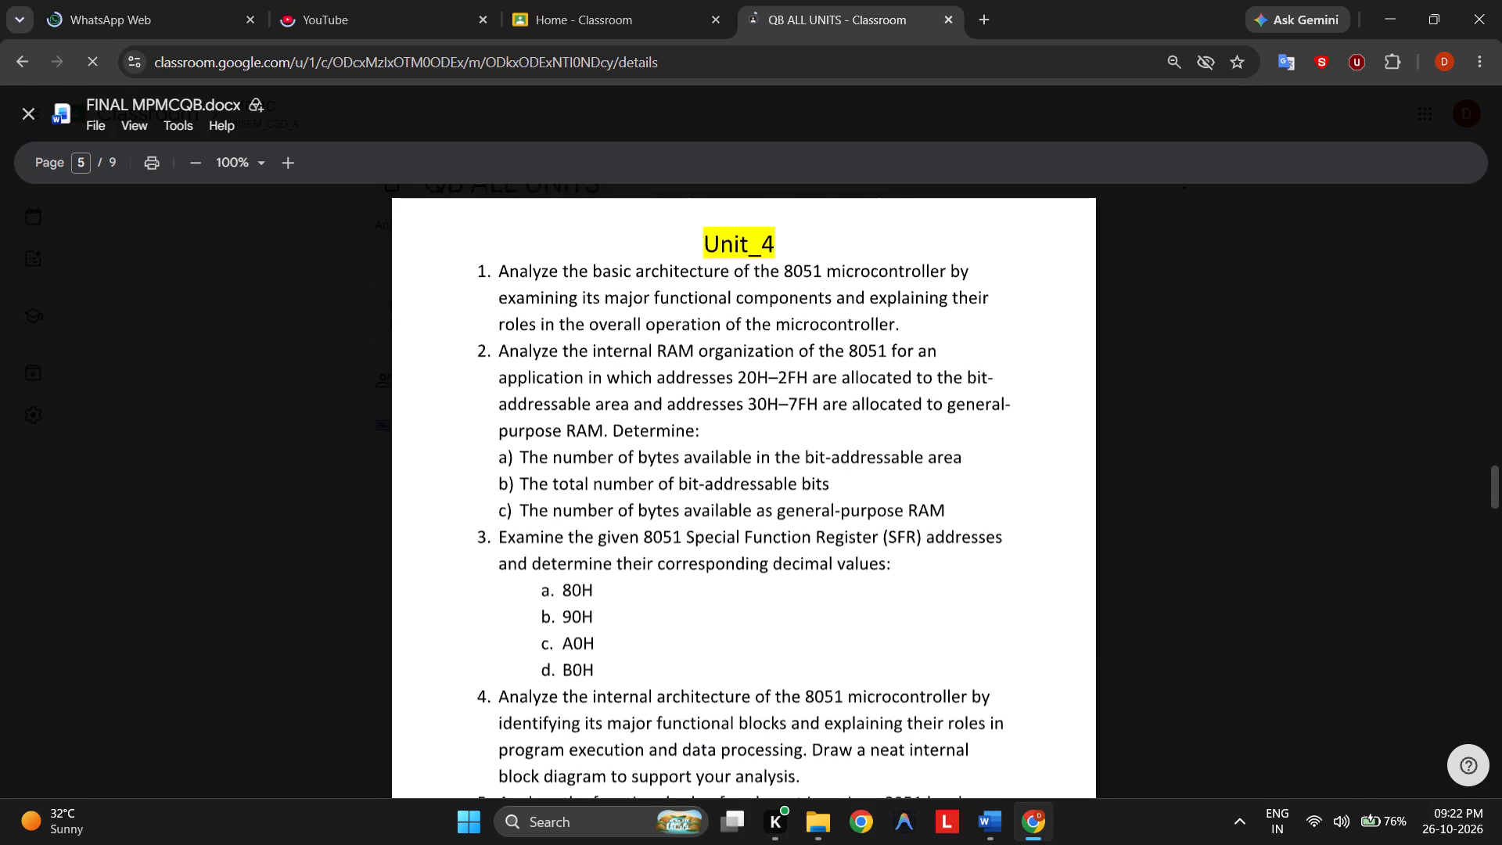
triple_click(738, 274)
click(738, 274)
triple_click(764, 297)
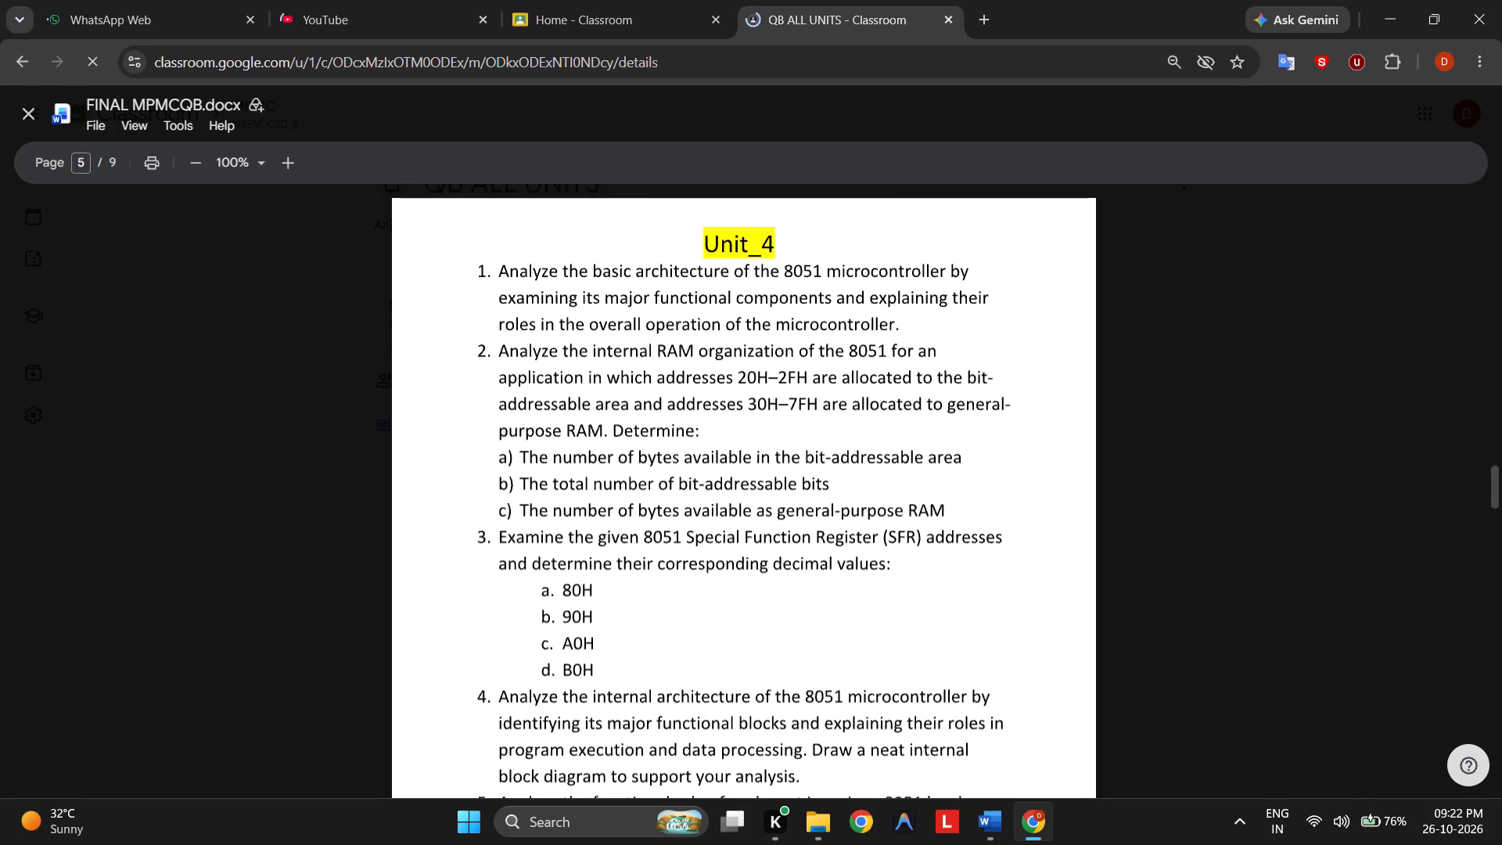
double_click(764, 297)
triple_click(782, 323)
click(782, 323)
click(791, 379)
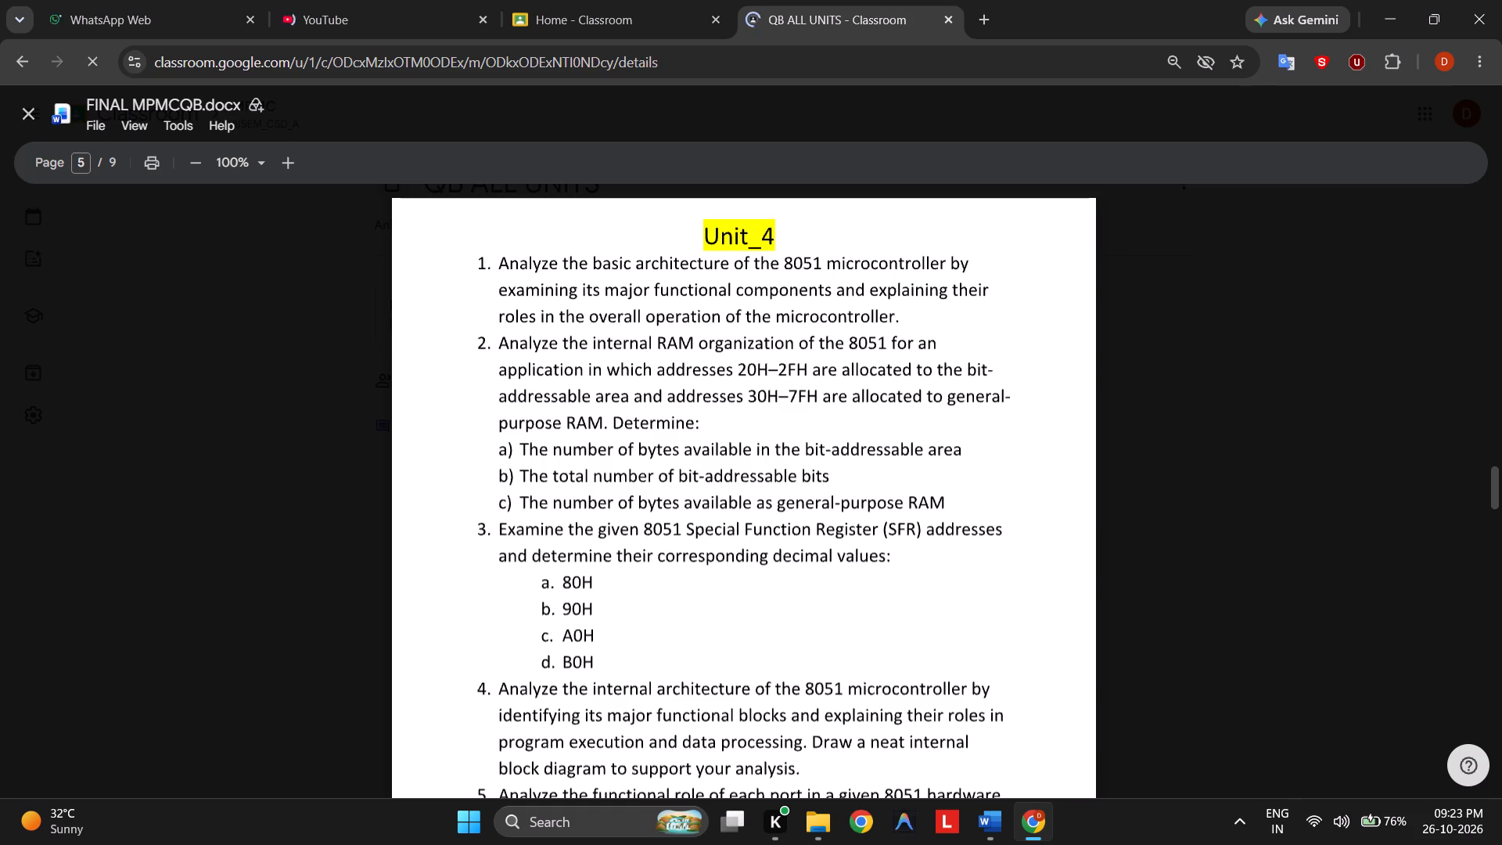
drag(494, 351, 702, 361)
click(706, 457)
scroll(728, 505, down, 1)
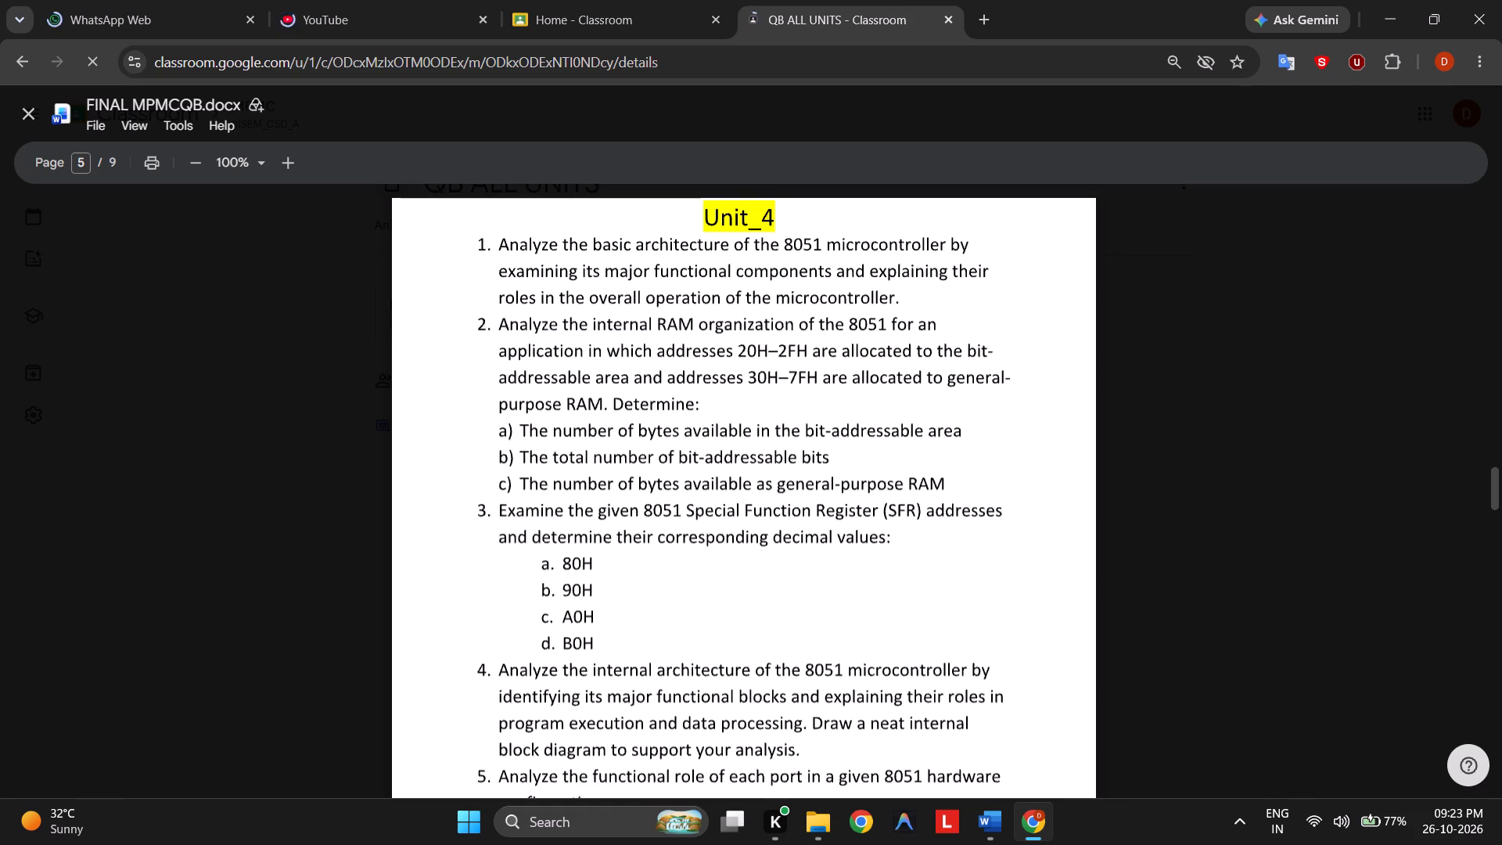
scroll(727, 579, down, 1)
scroll(727, 579, up, 1)
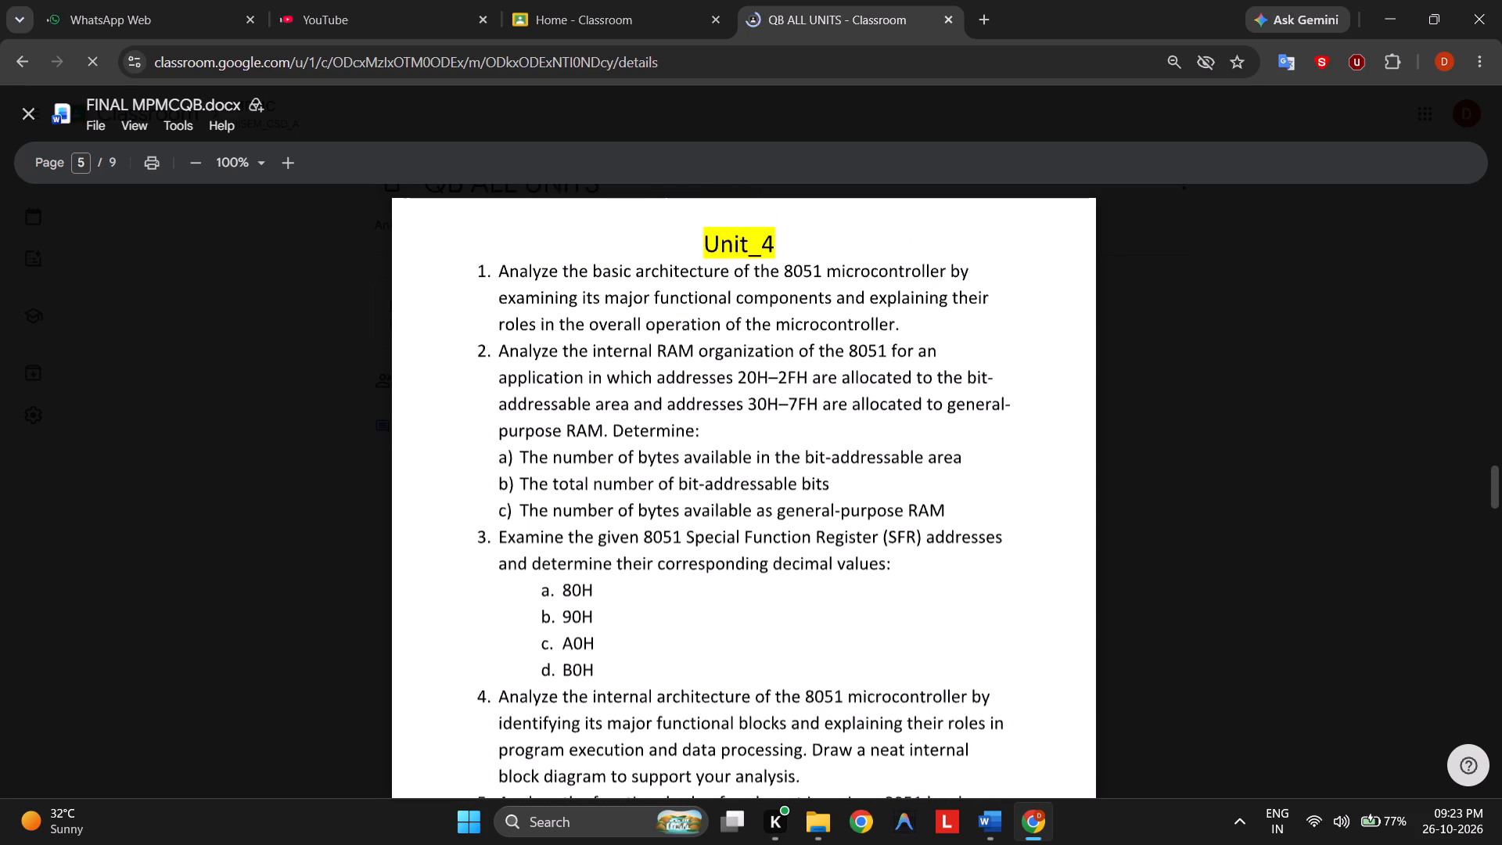
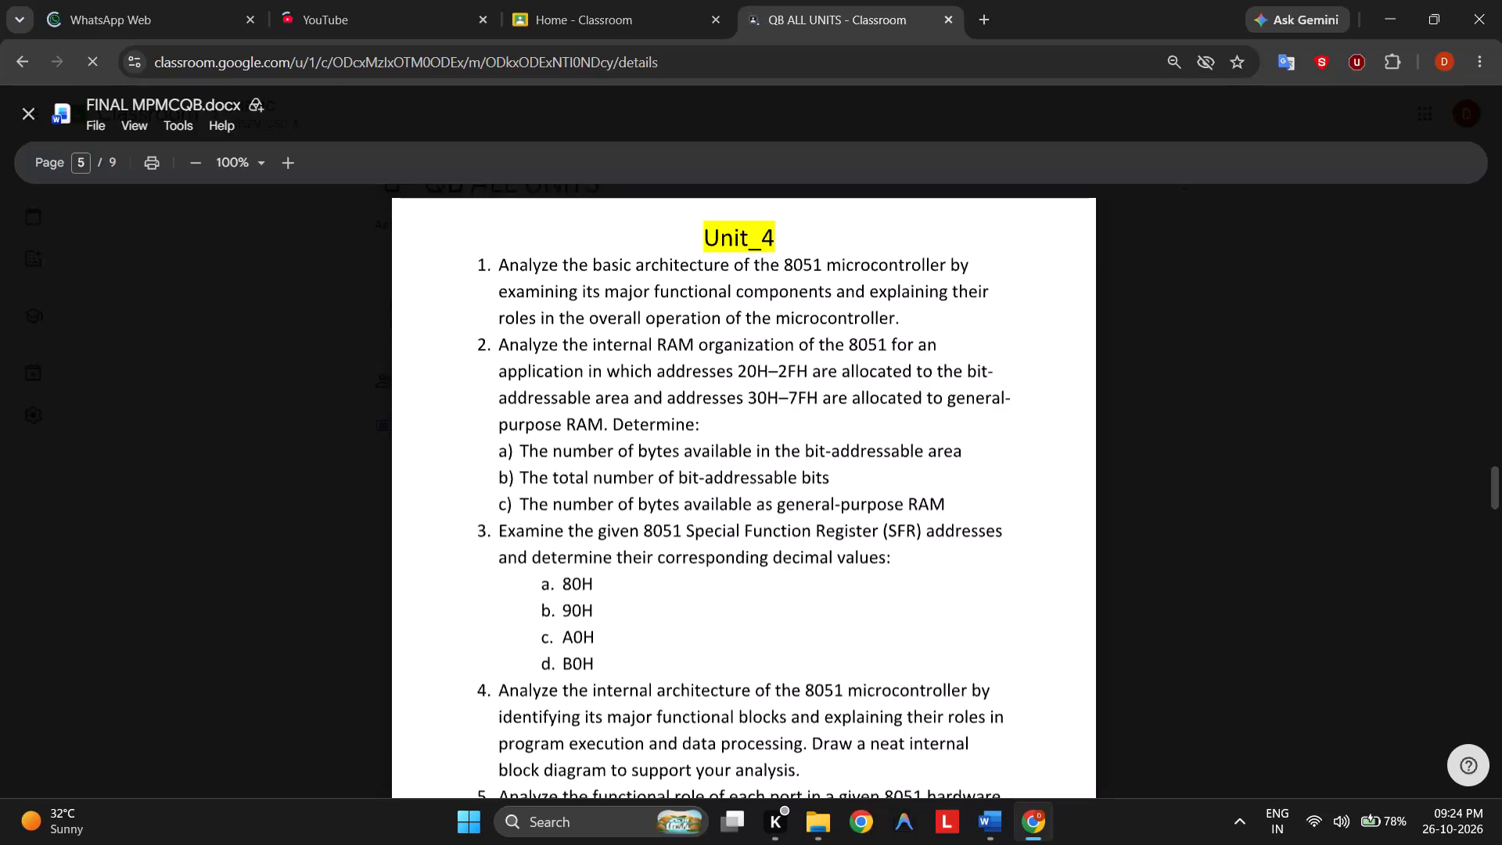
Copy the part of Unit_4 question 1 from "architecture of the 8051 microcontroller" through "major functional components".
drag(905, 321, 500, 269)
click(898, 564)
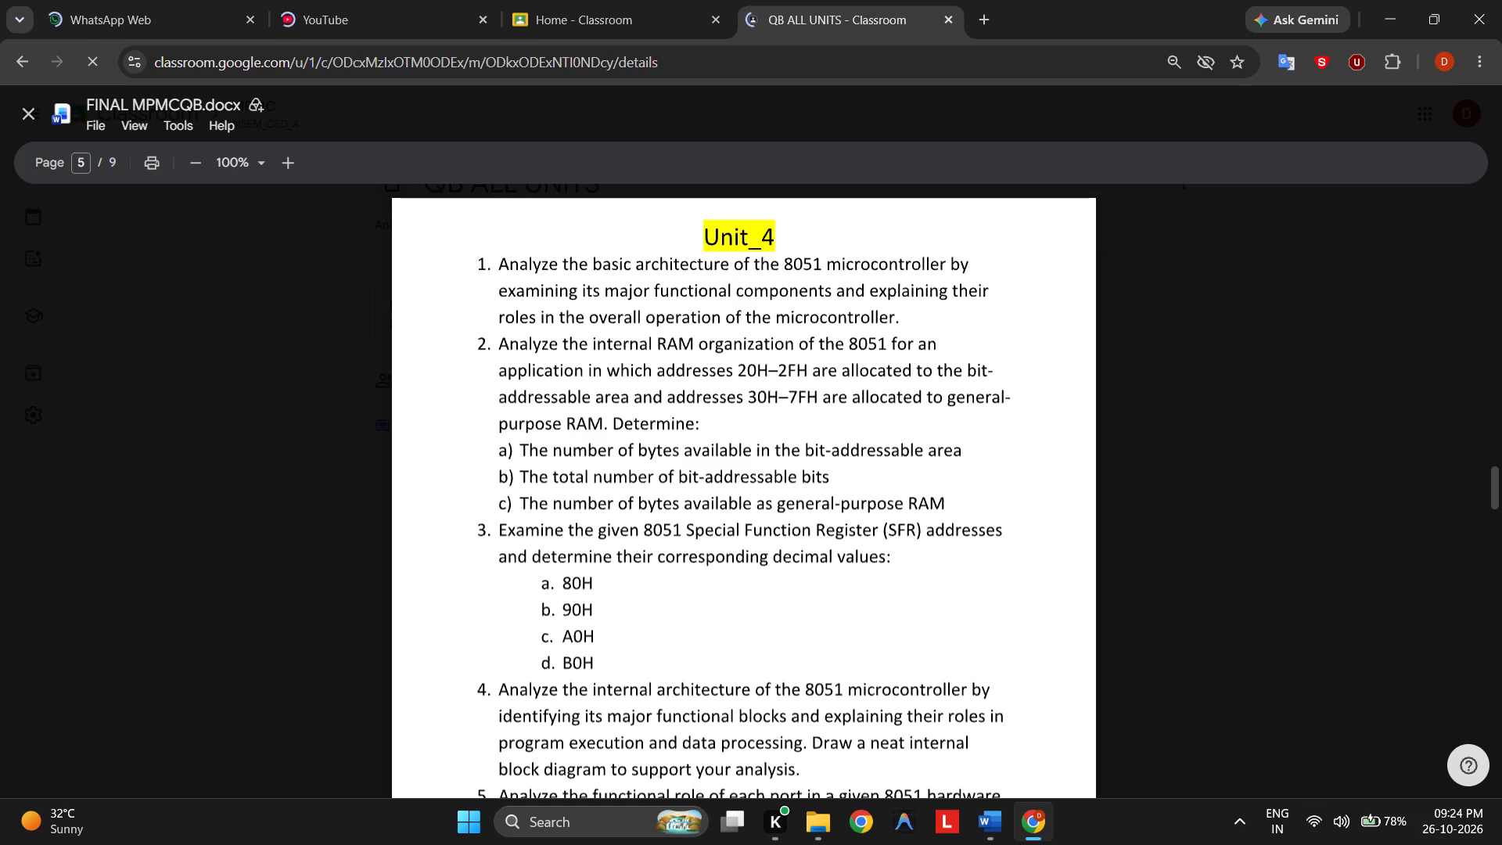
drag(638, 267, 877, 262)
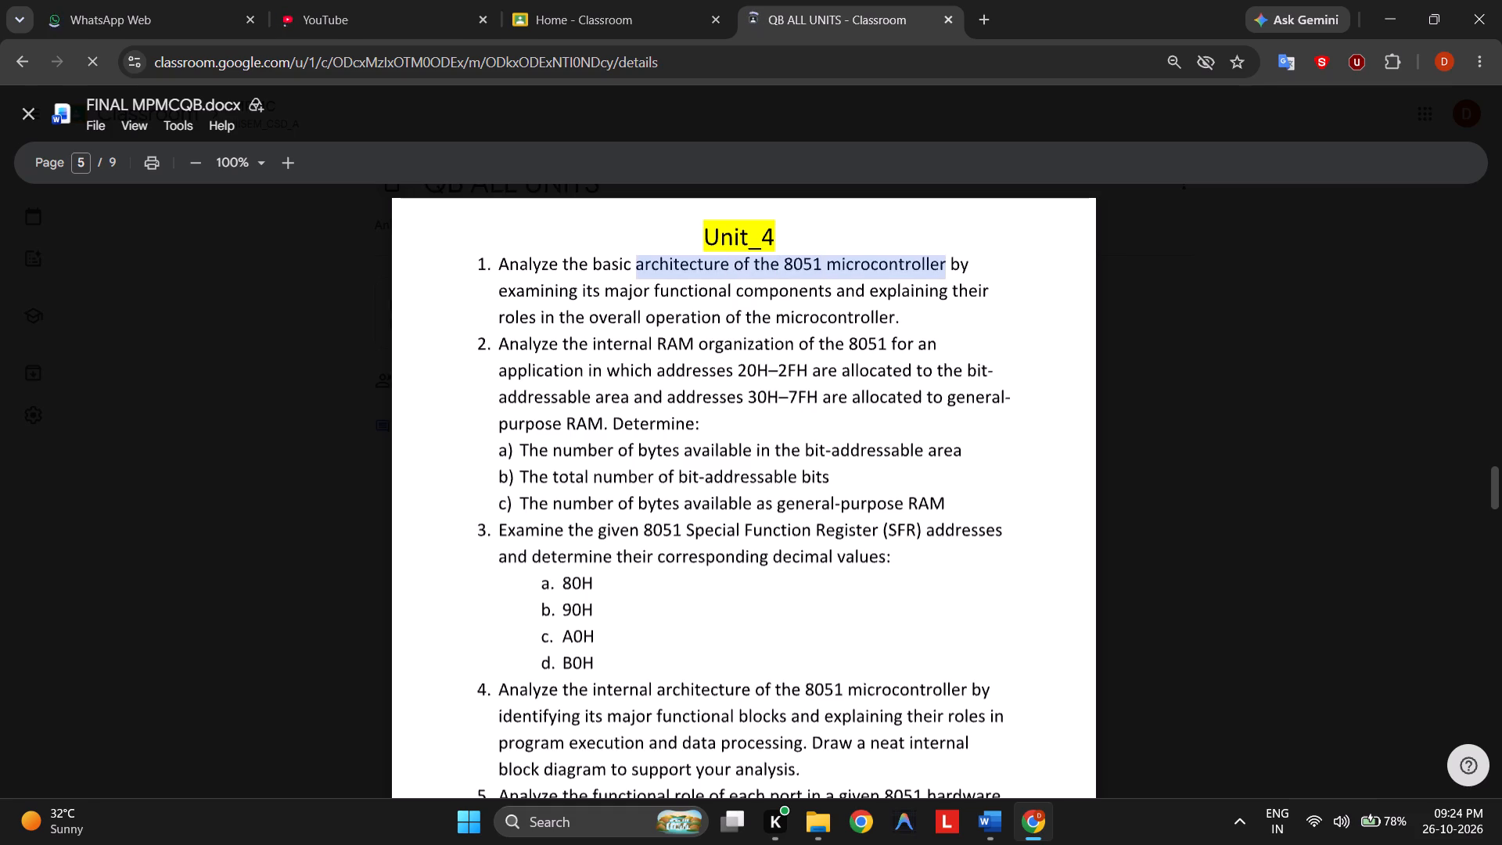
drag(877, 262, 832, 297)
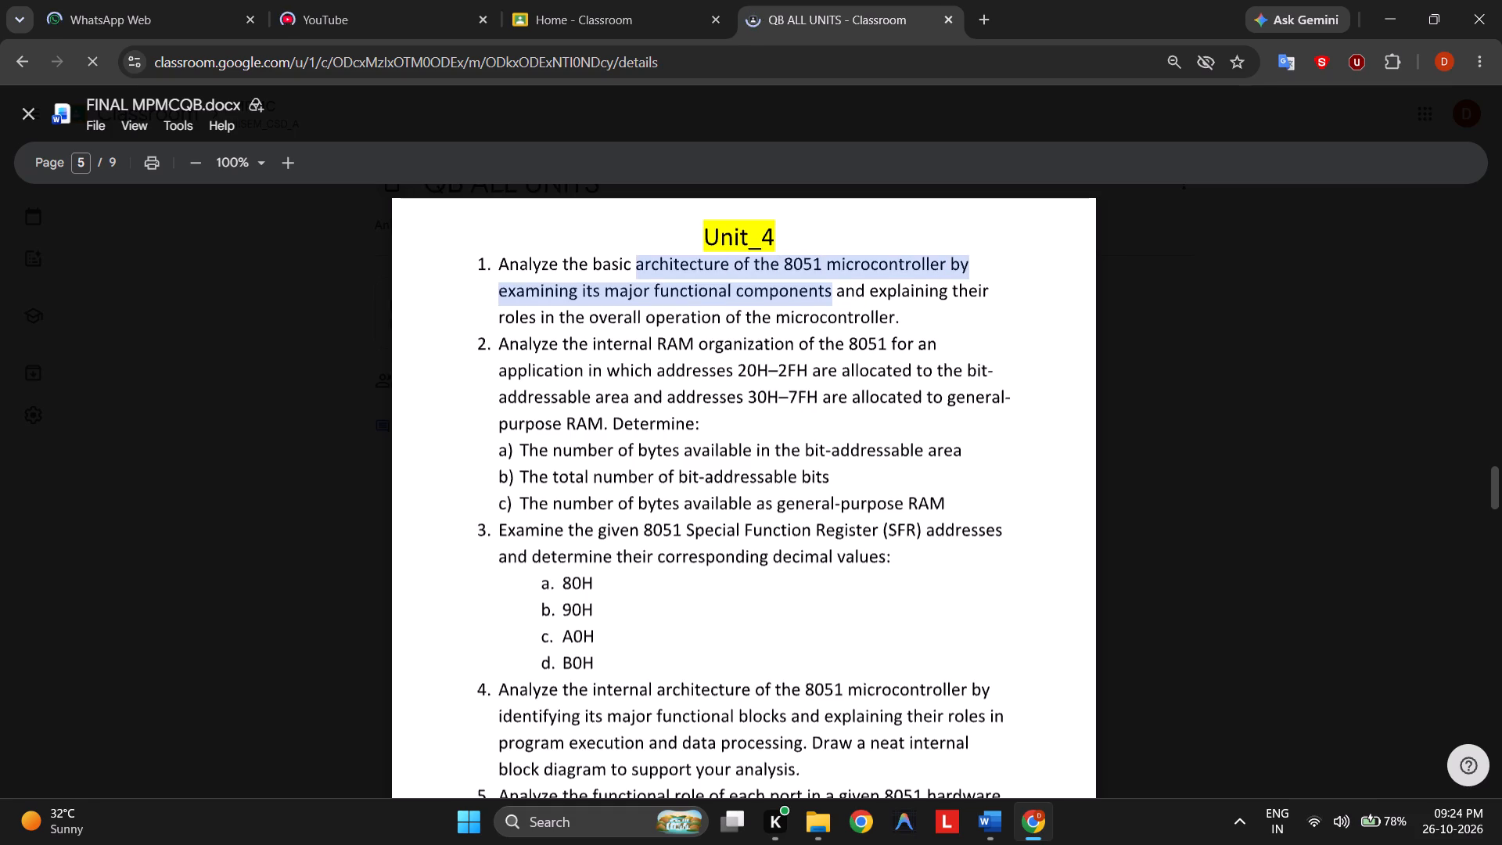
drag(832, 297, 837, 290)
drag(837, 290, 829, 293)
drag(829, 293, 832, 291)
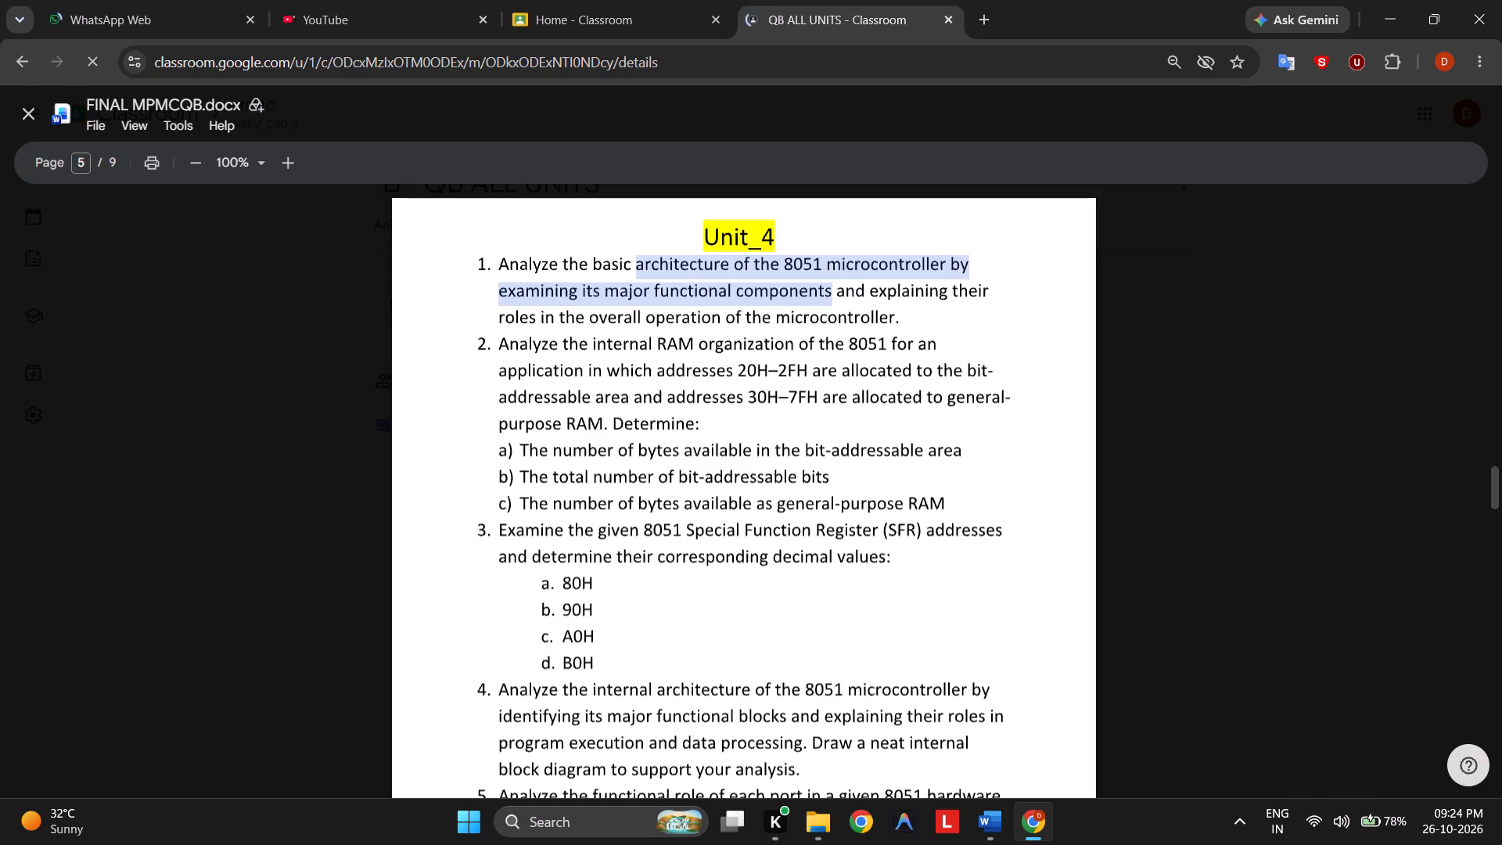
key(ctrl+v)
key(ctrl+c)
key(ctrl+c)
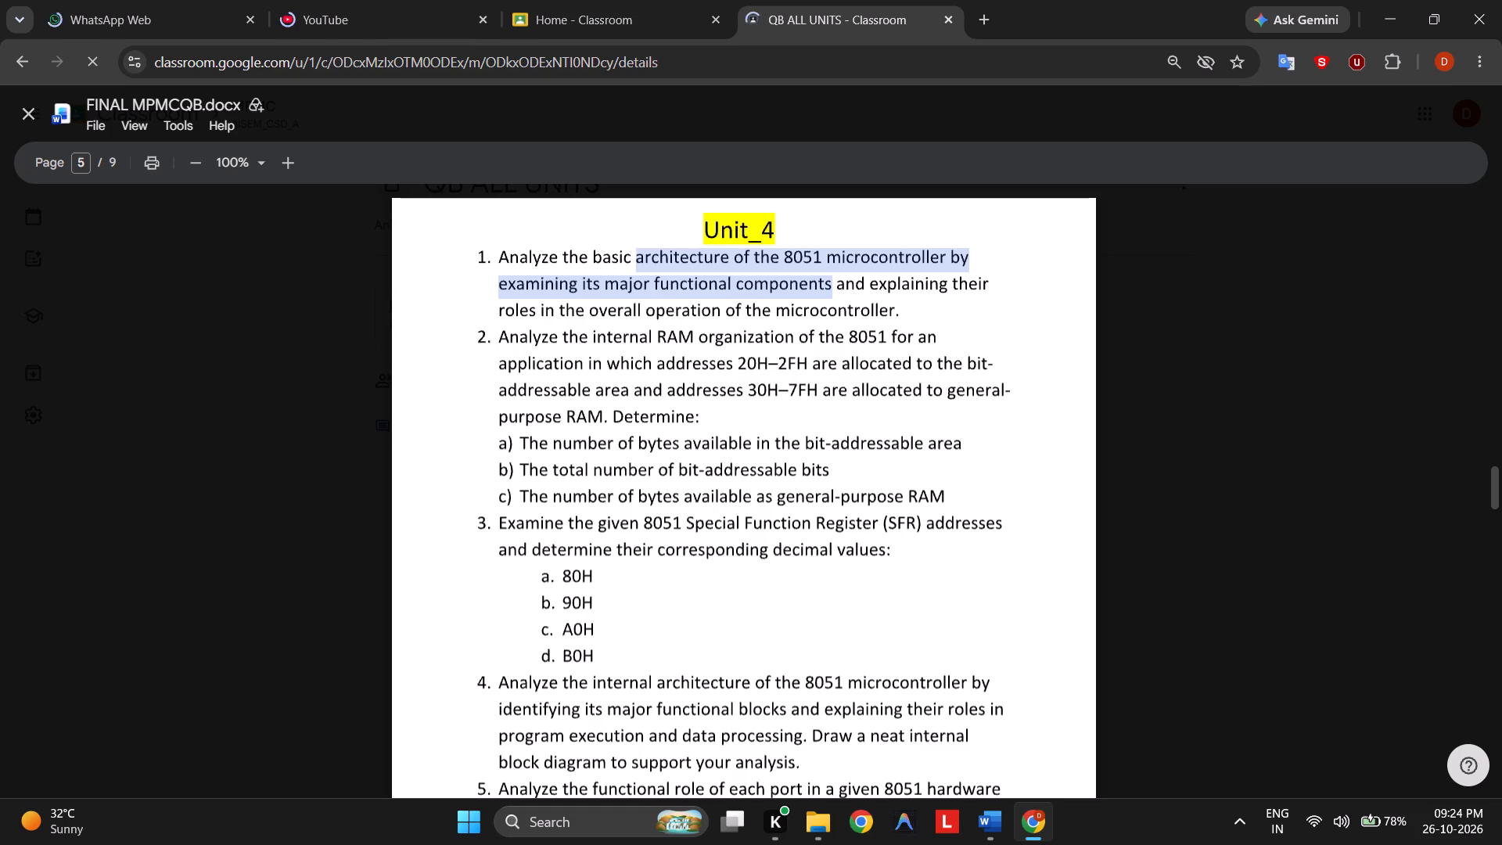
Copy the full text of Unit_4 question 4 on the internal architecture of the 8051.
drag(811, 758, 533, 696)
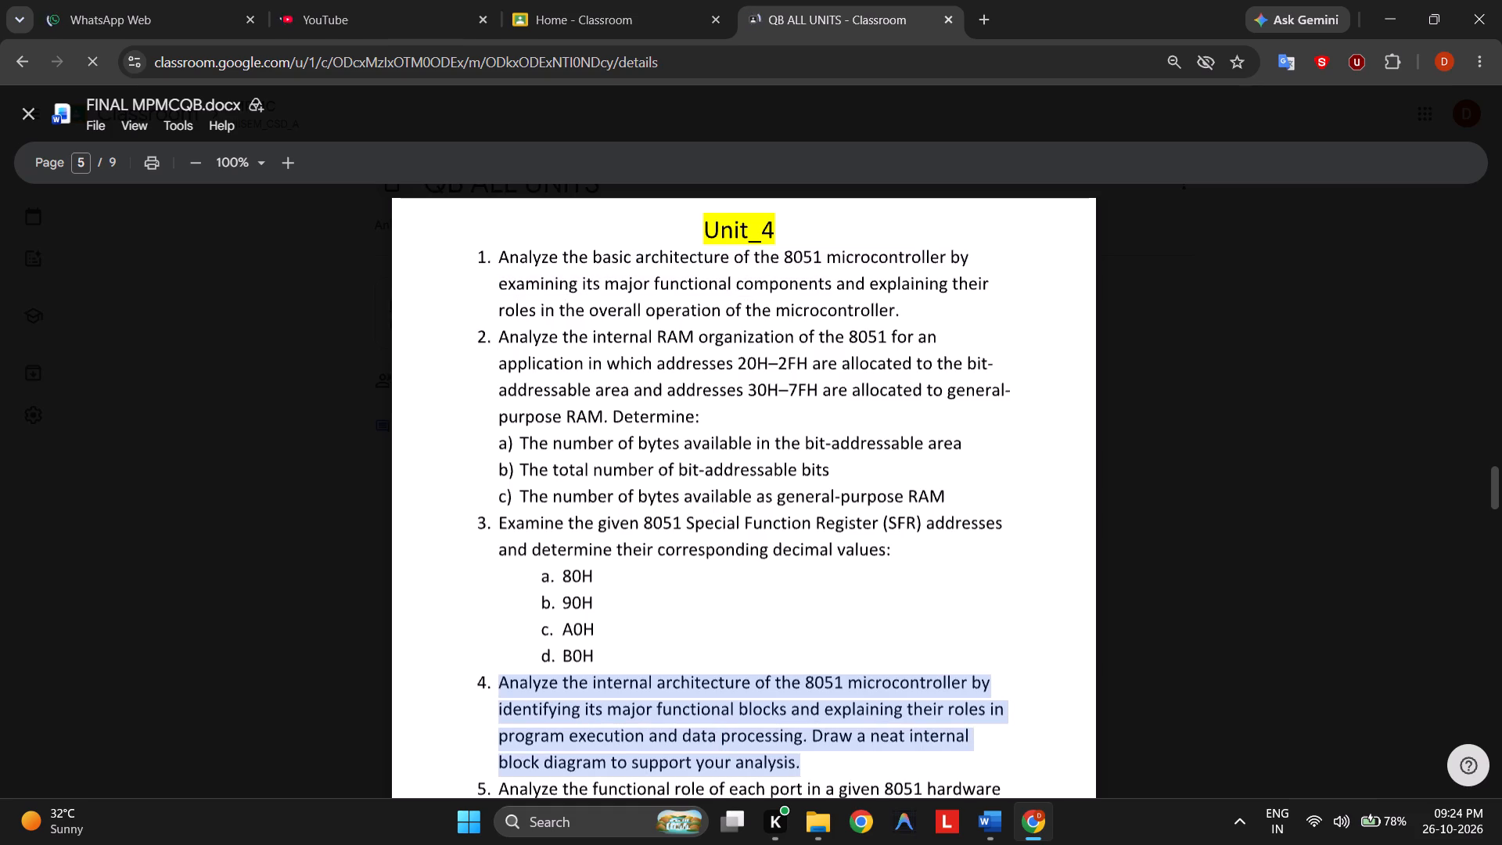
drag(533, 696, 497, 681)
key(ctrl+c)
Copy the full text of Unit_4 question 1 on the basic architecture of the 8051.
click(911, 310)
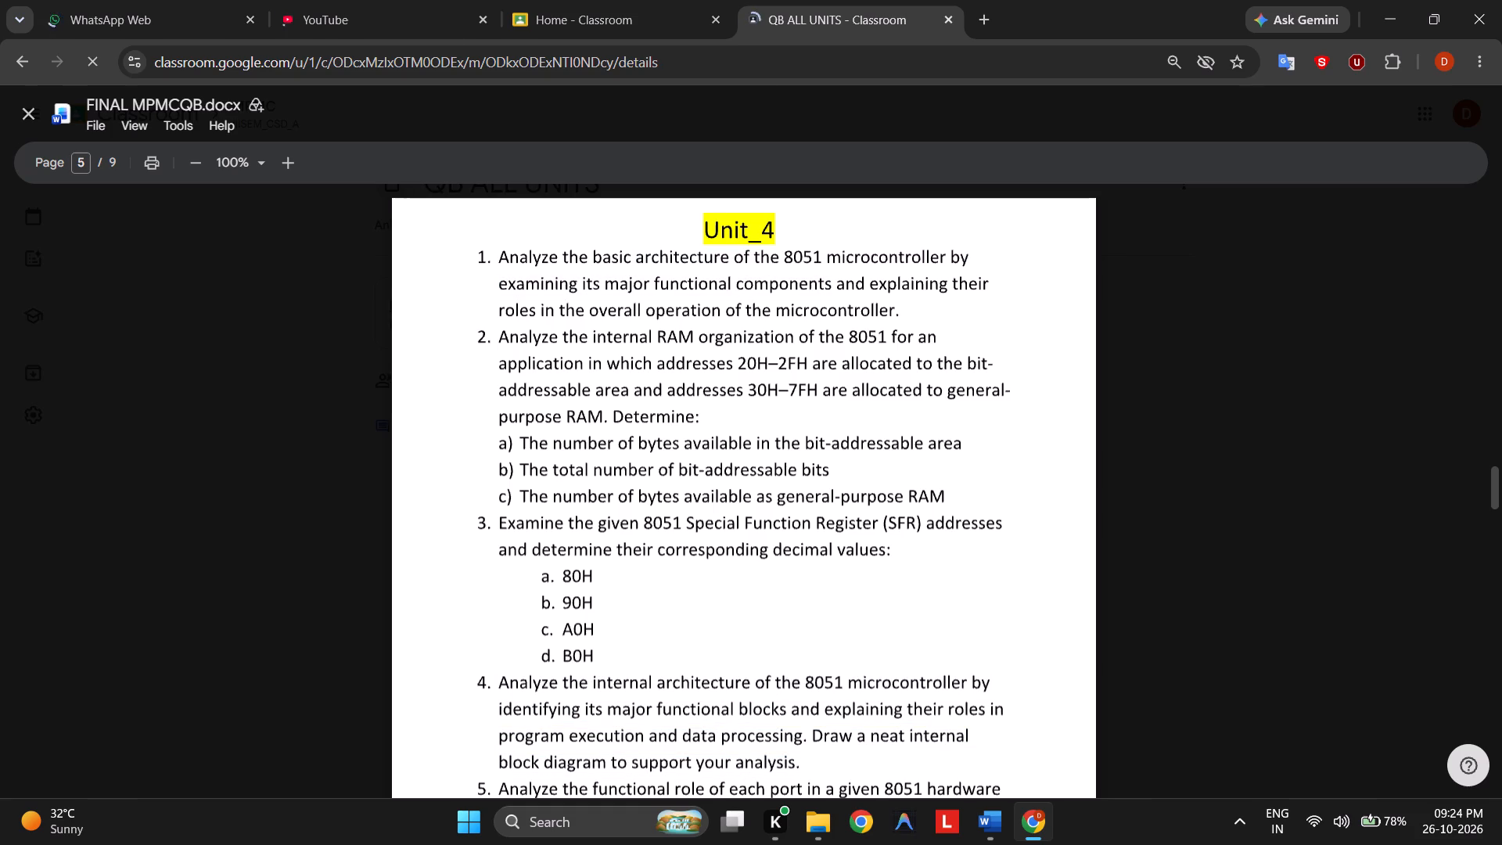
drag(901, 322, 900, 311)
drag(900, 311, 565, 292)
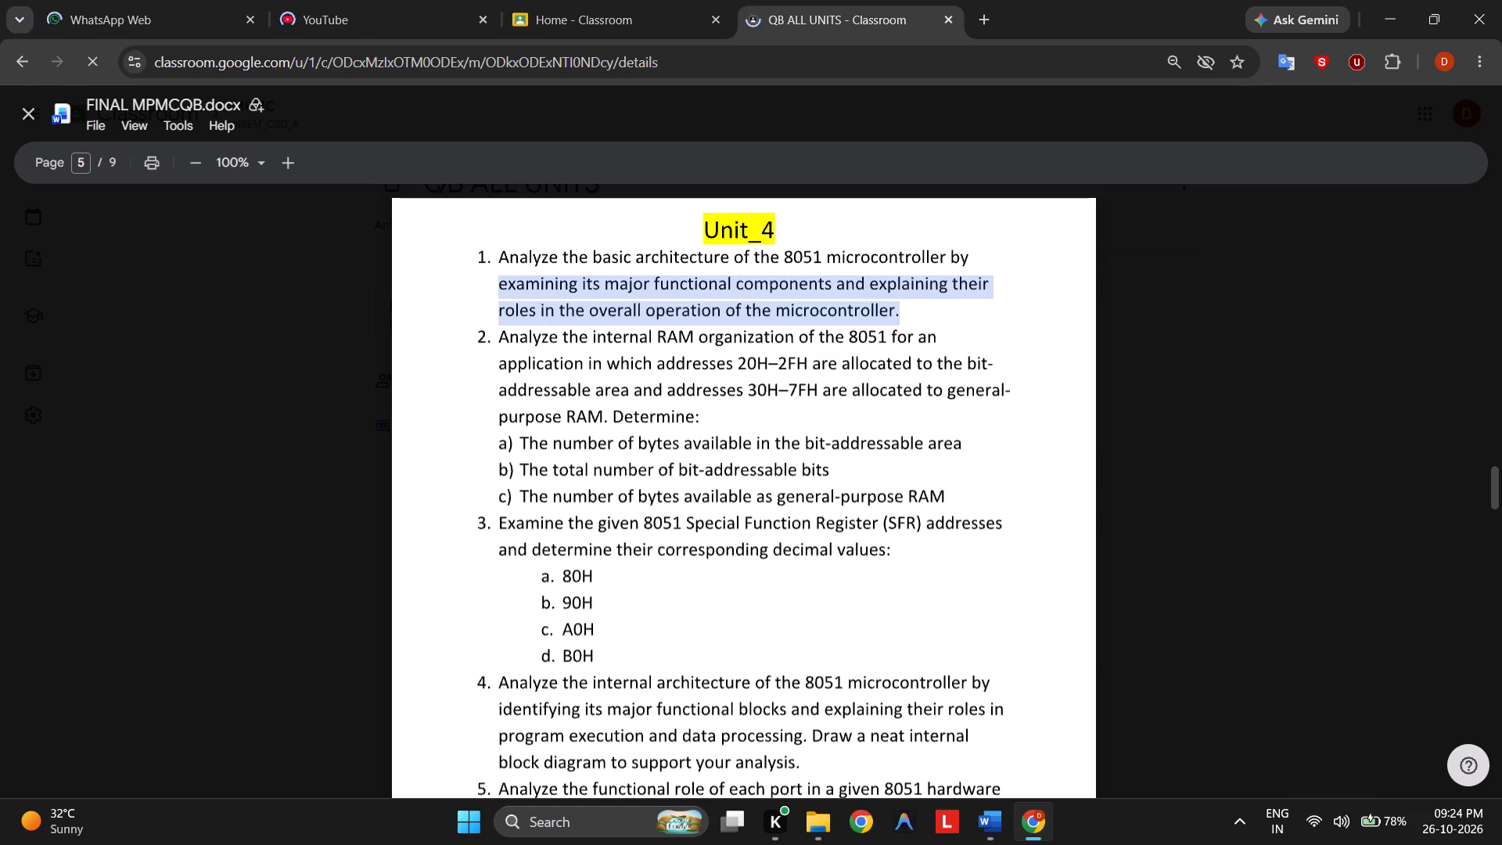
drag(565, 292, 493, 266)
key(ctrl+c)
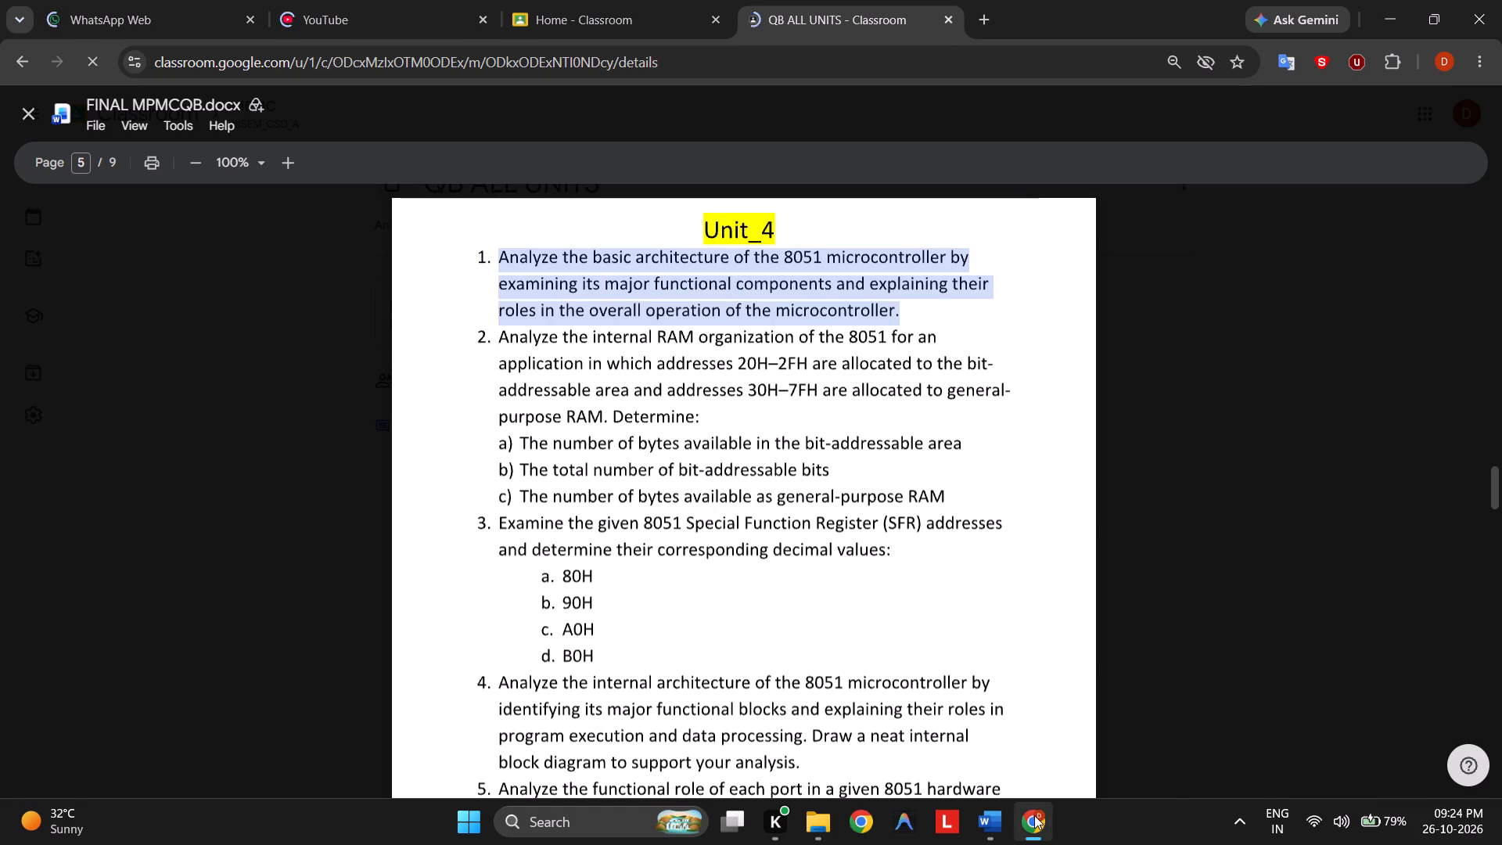
Switch to the MPMC_QB_Soln Word document and copy everything from the UNIT IV title through the Conclusion of the Q1/Q4 answer.
click(1004, 827)
scroll(831, 458, up, 4)
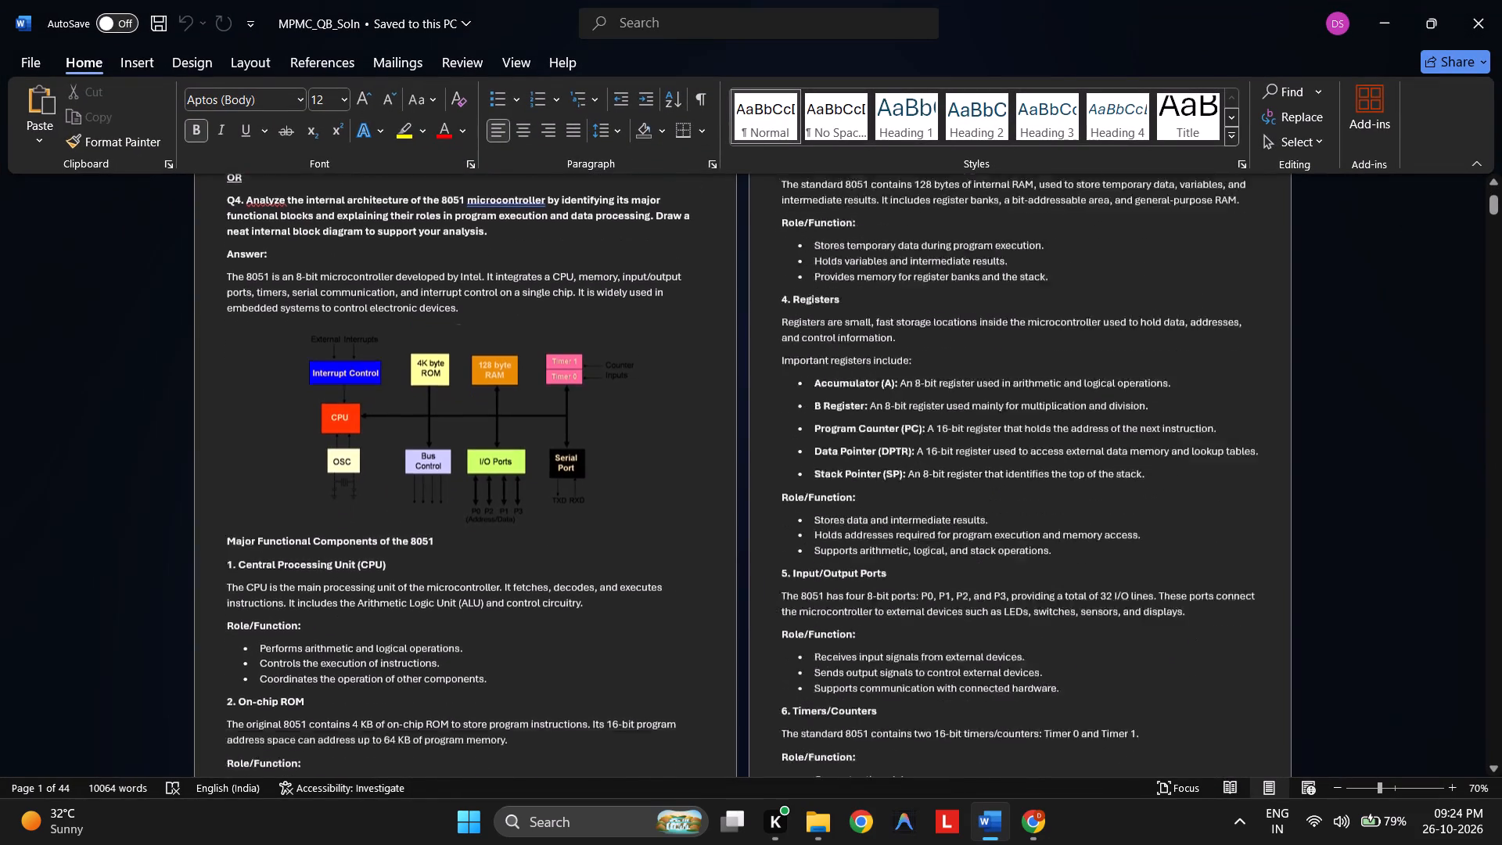
scroll(831, 458, up, 2)
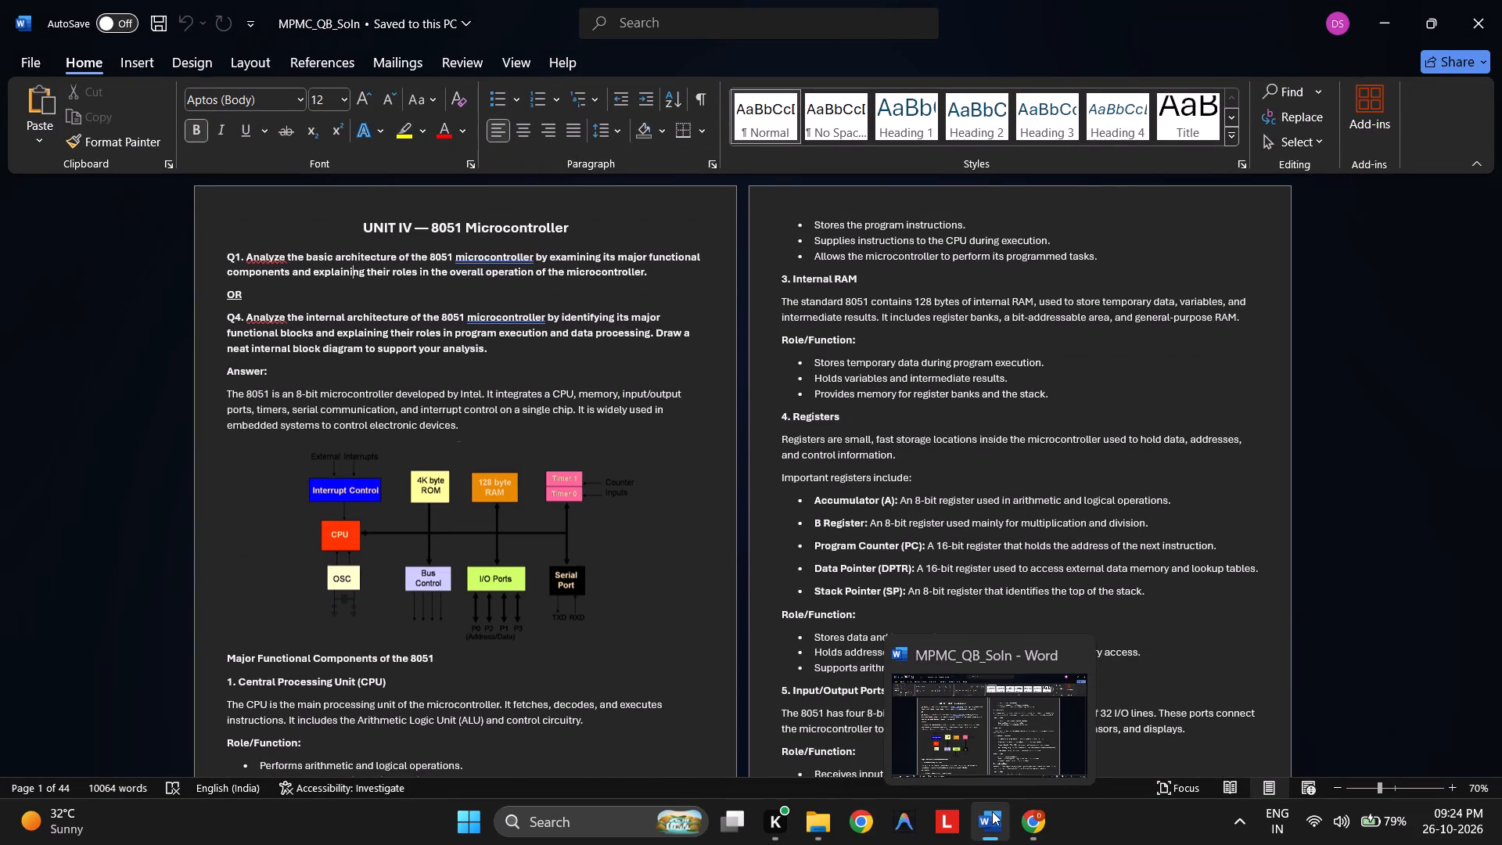
click(1008, 413)
scroll(1008, 413, down, 1)
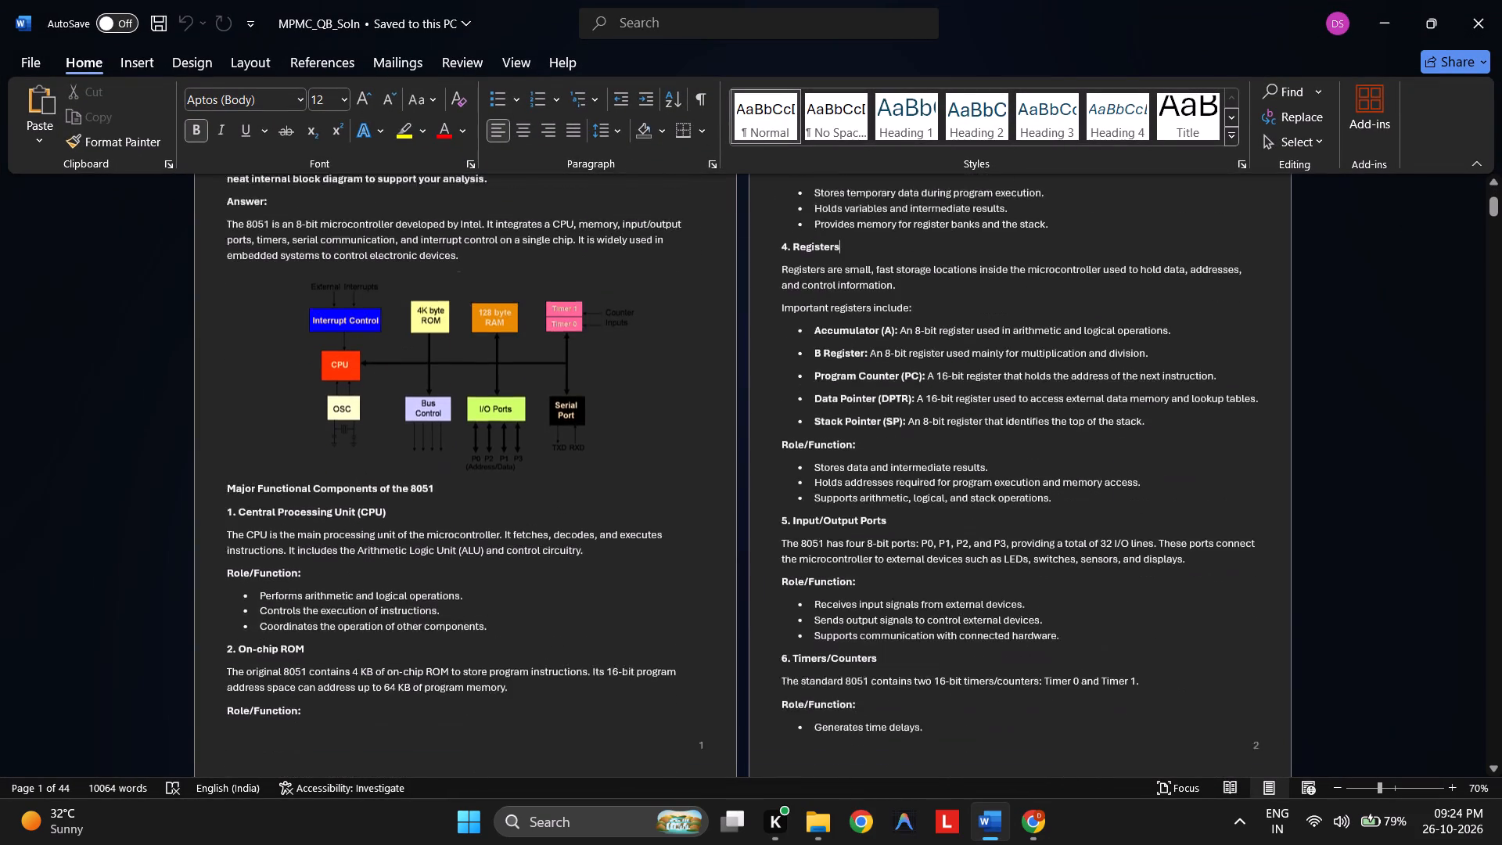
scroll(1008, 413, down, 6)
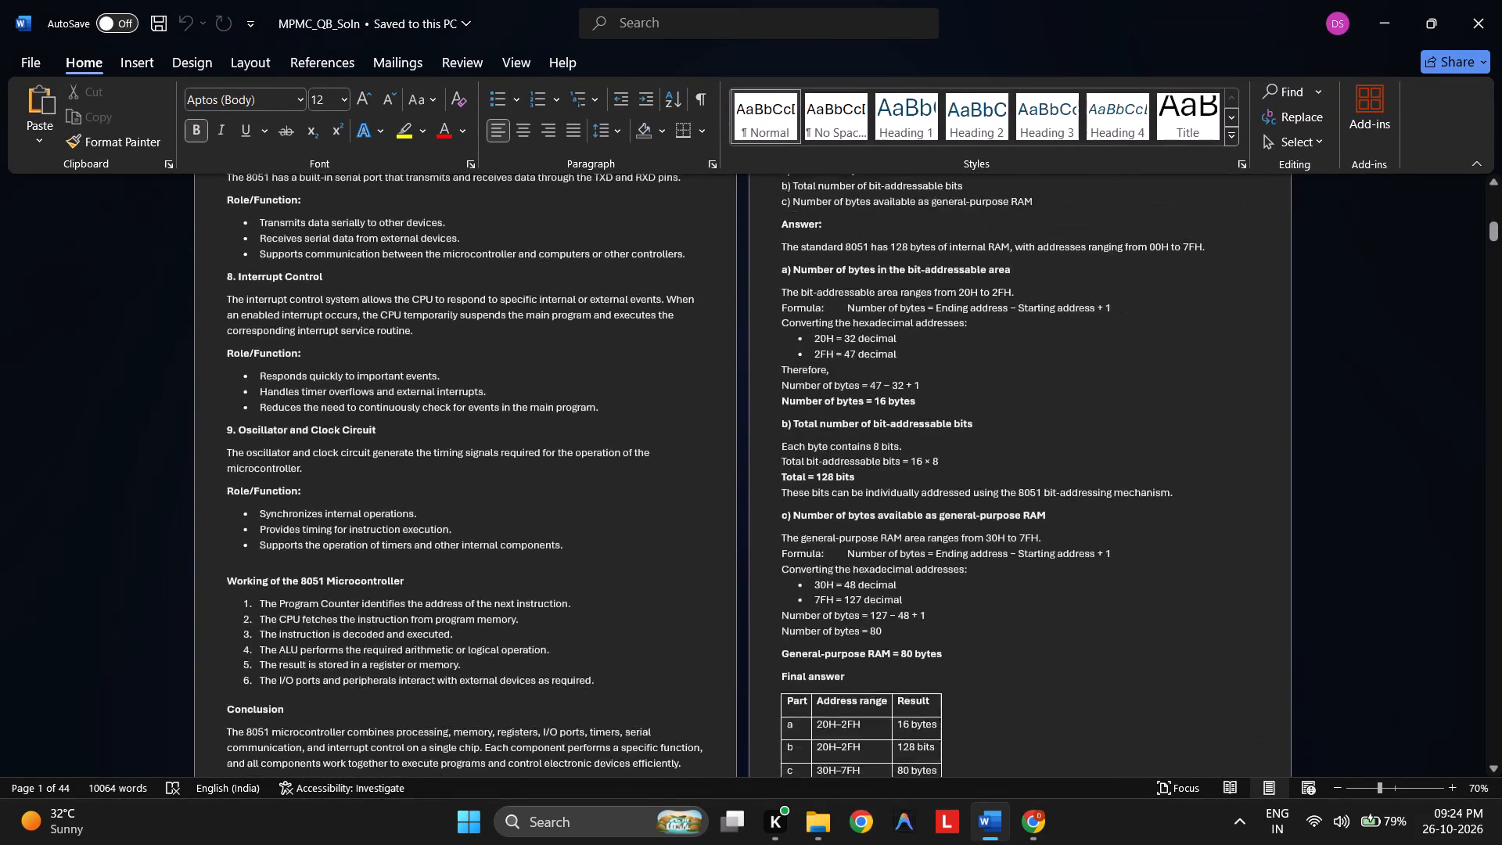
scroll(1008, 413, down, 1)
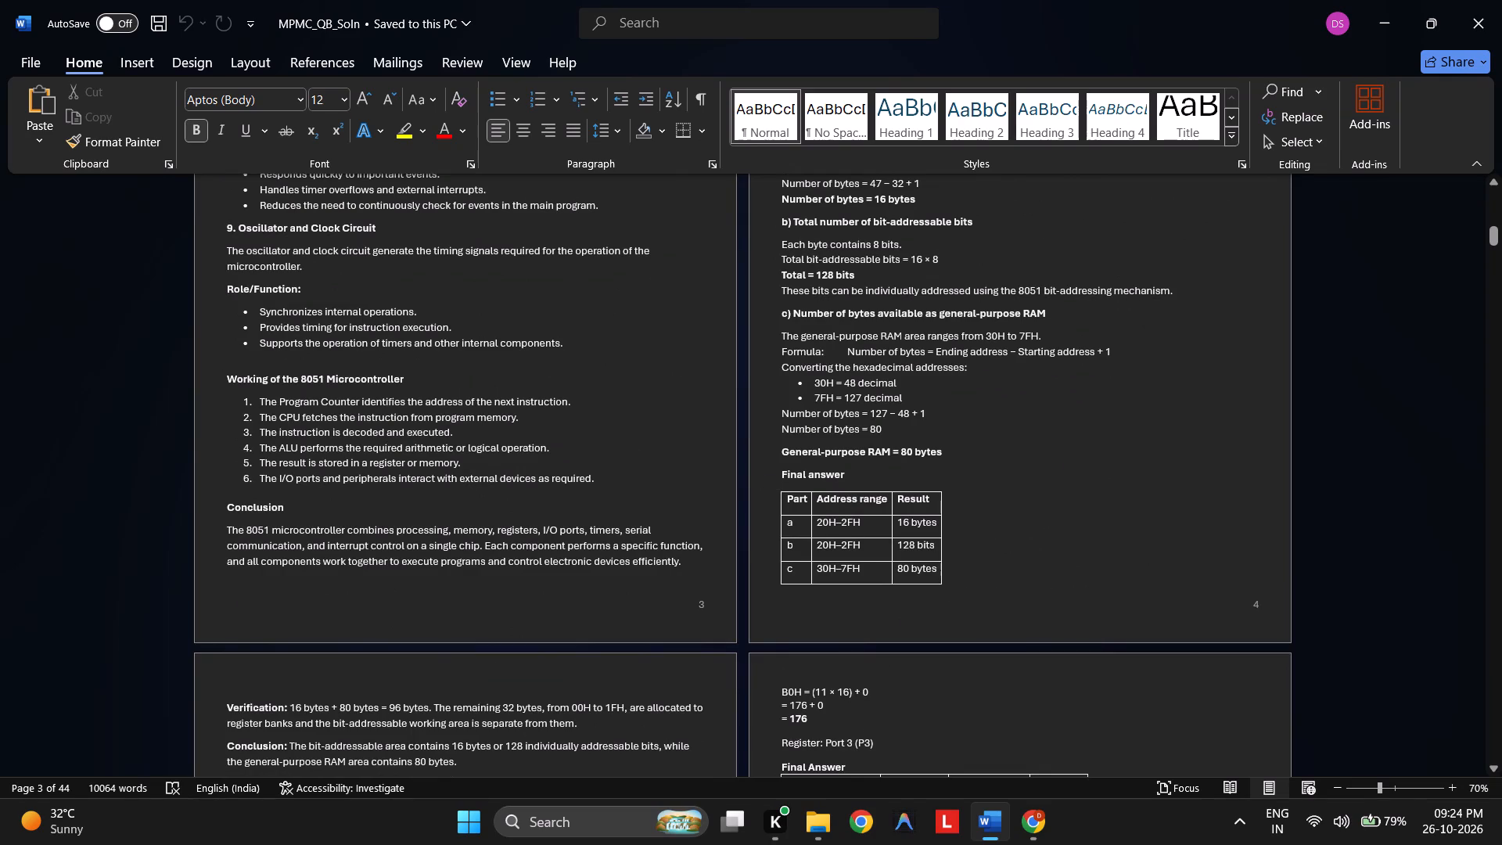
drag(696, 560, 724, 142)
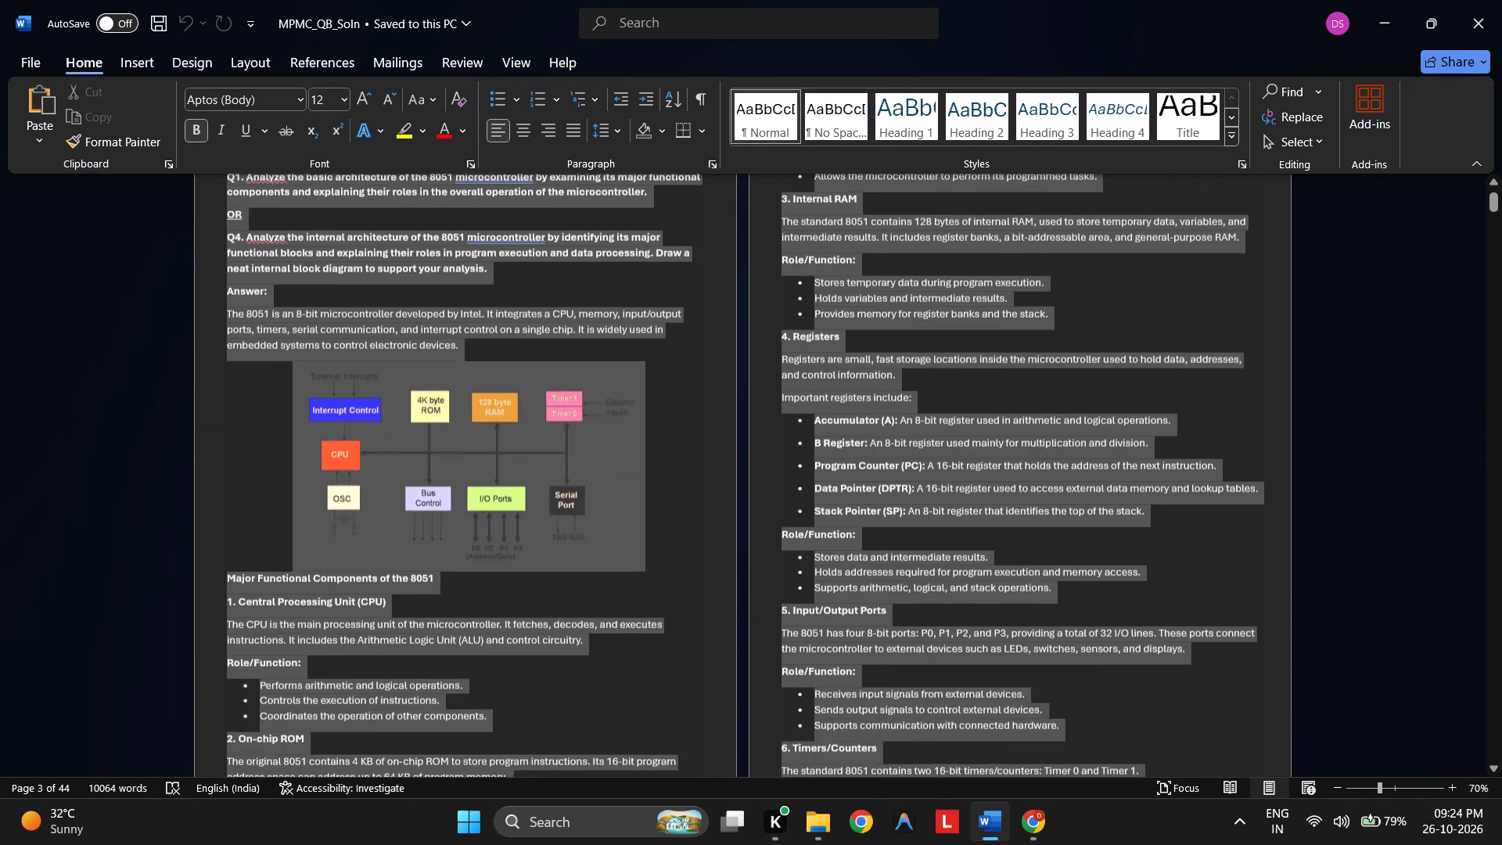
drag(724, 142, 360, 221)
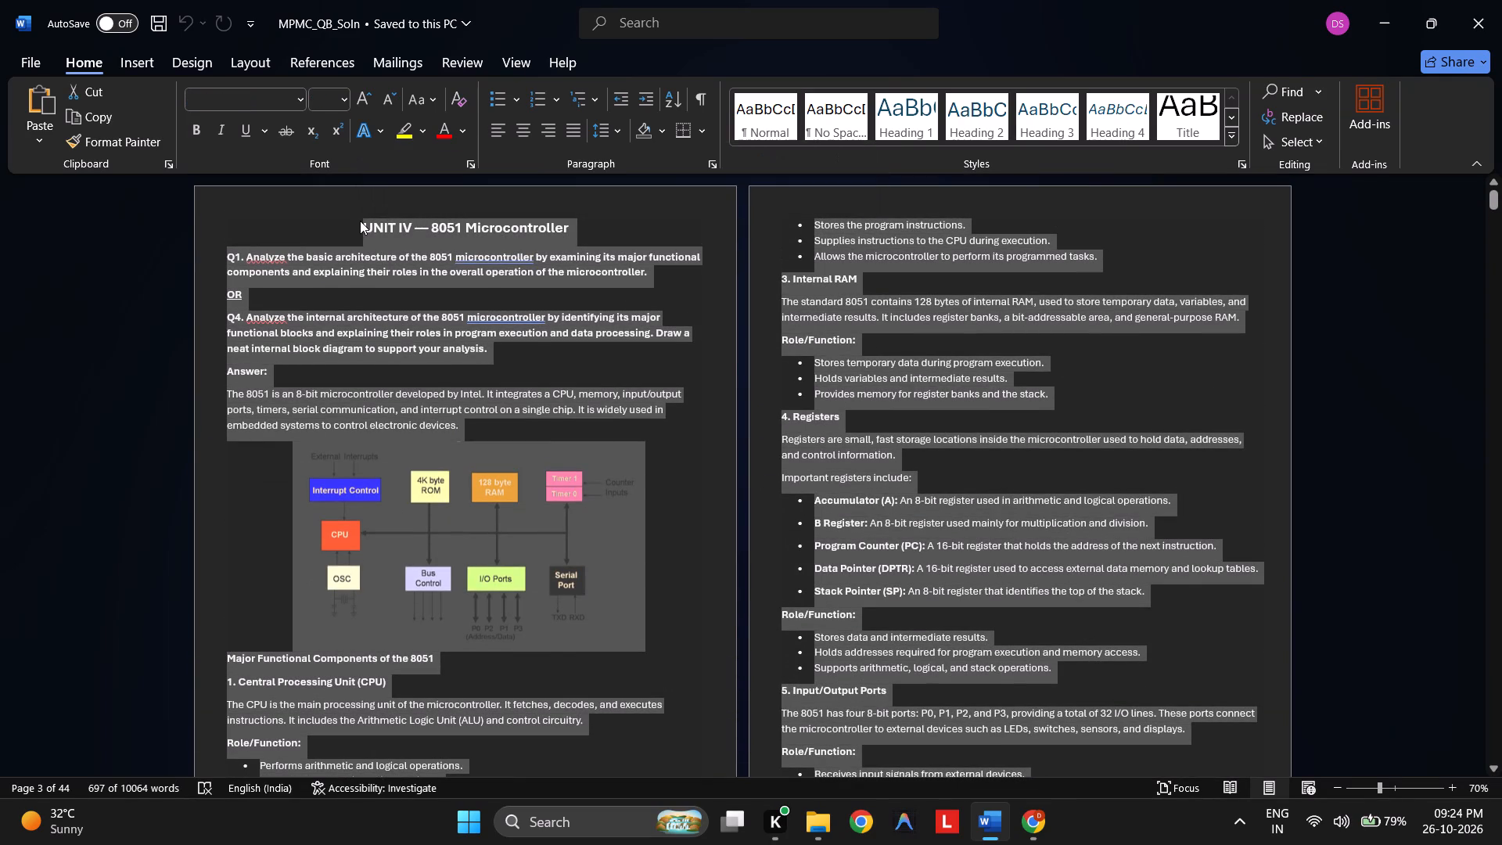
key(ctrl+c)
Create a new blank Word document and paste the copied UNIT IV Q1/Q4 question and answer into it.
click(989, 844)
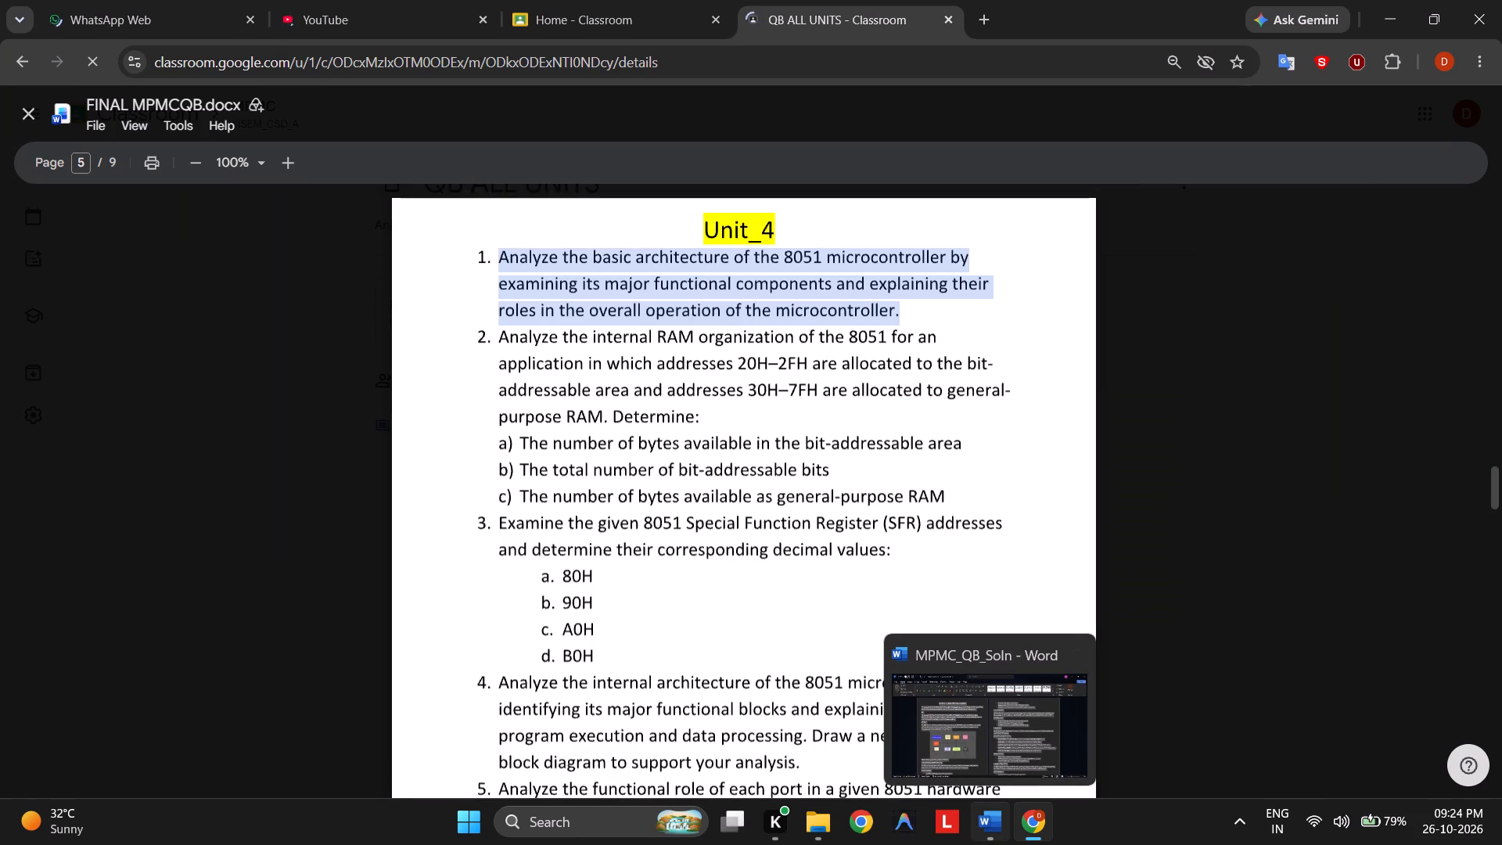
click(990, 820)
click(990, 820)
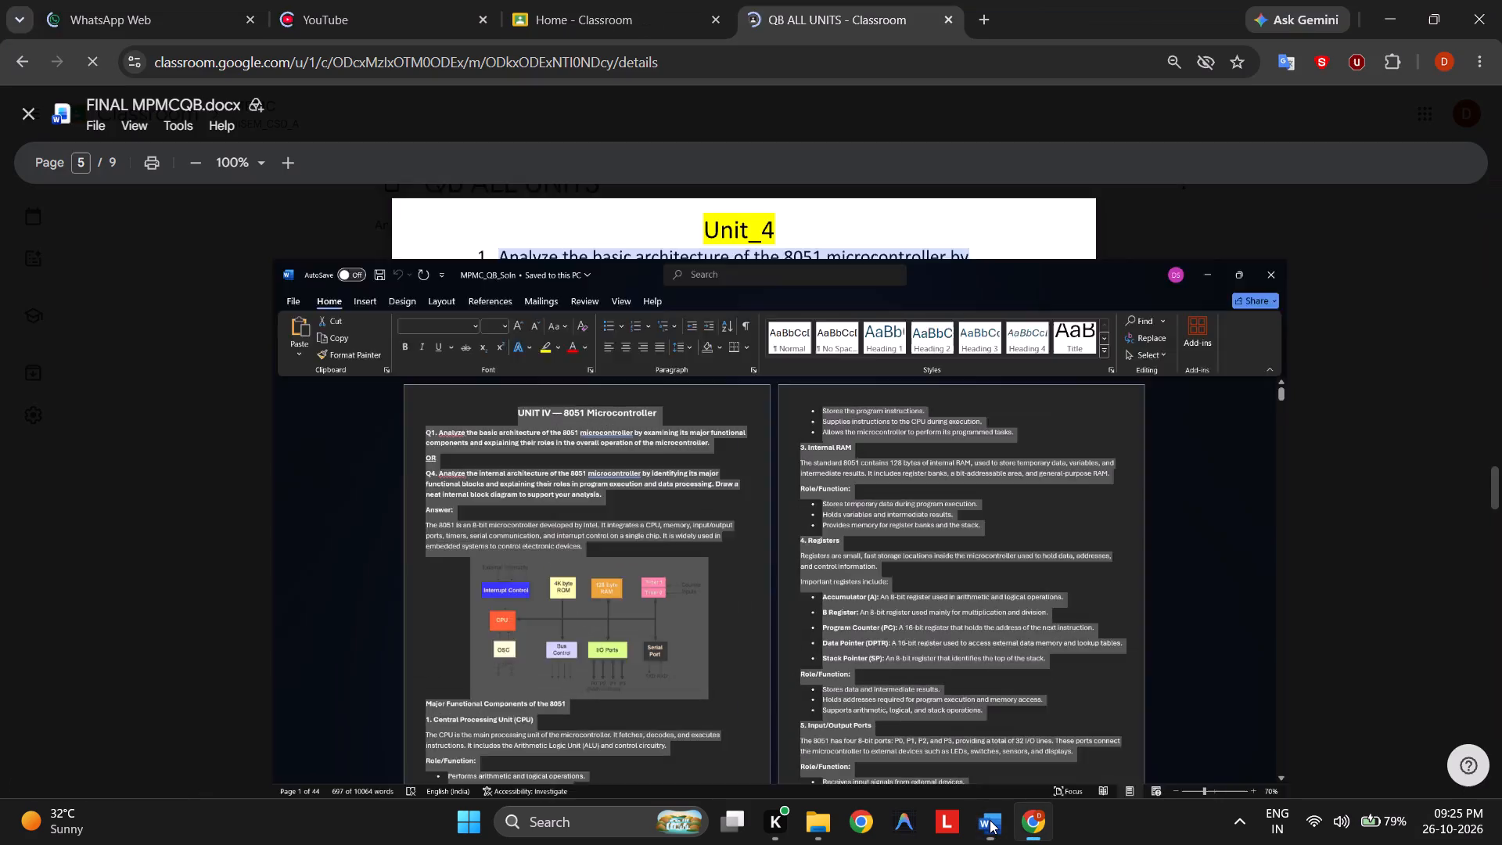
click(990, 820)
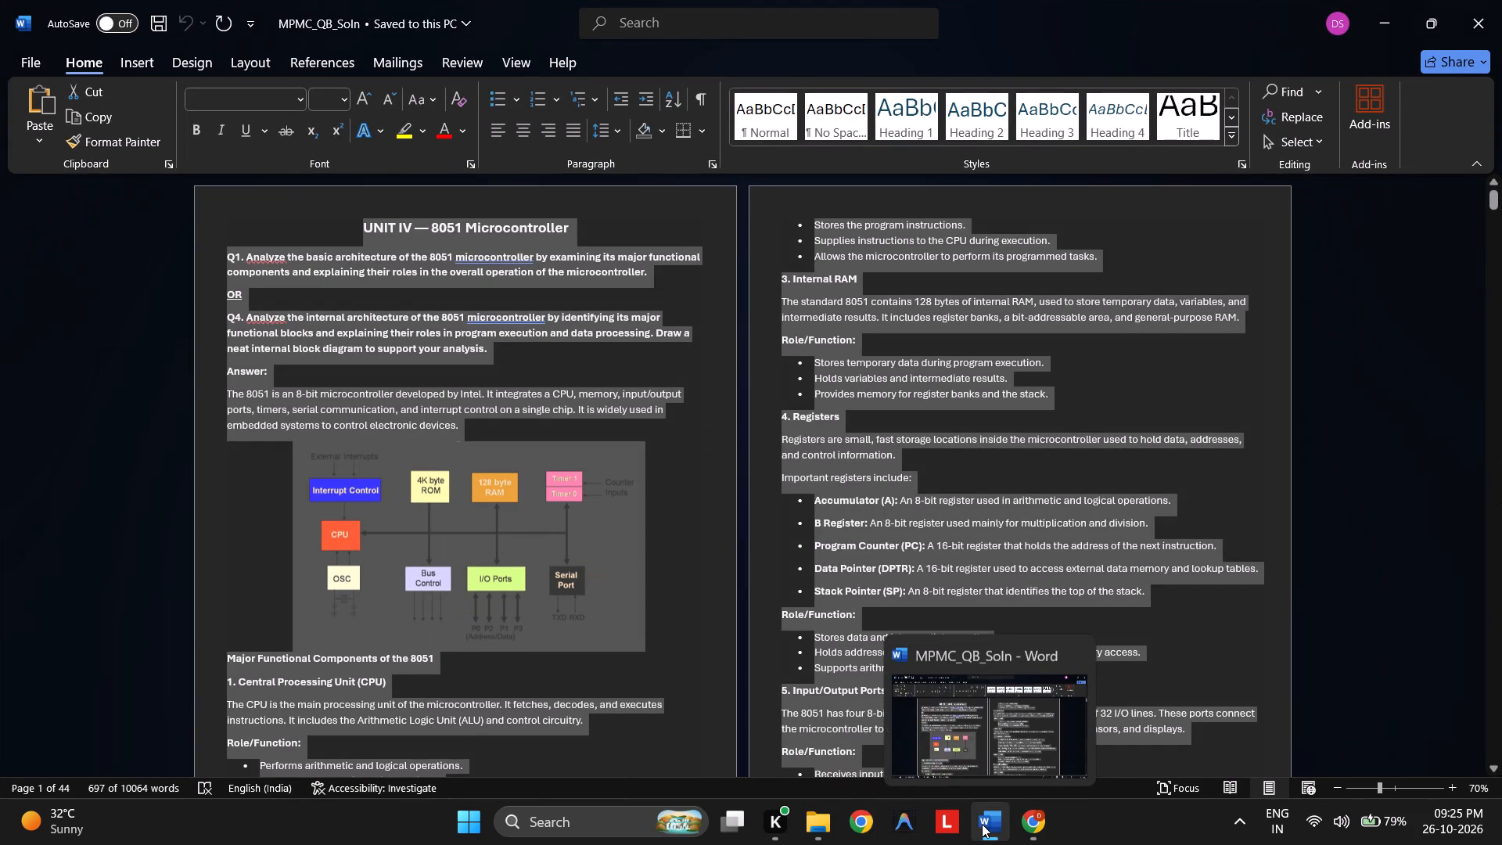
right_click(982, 824)
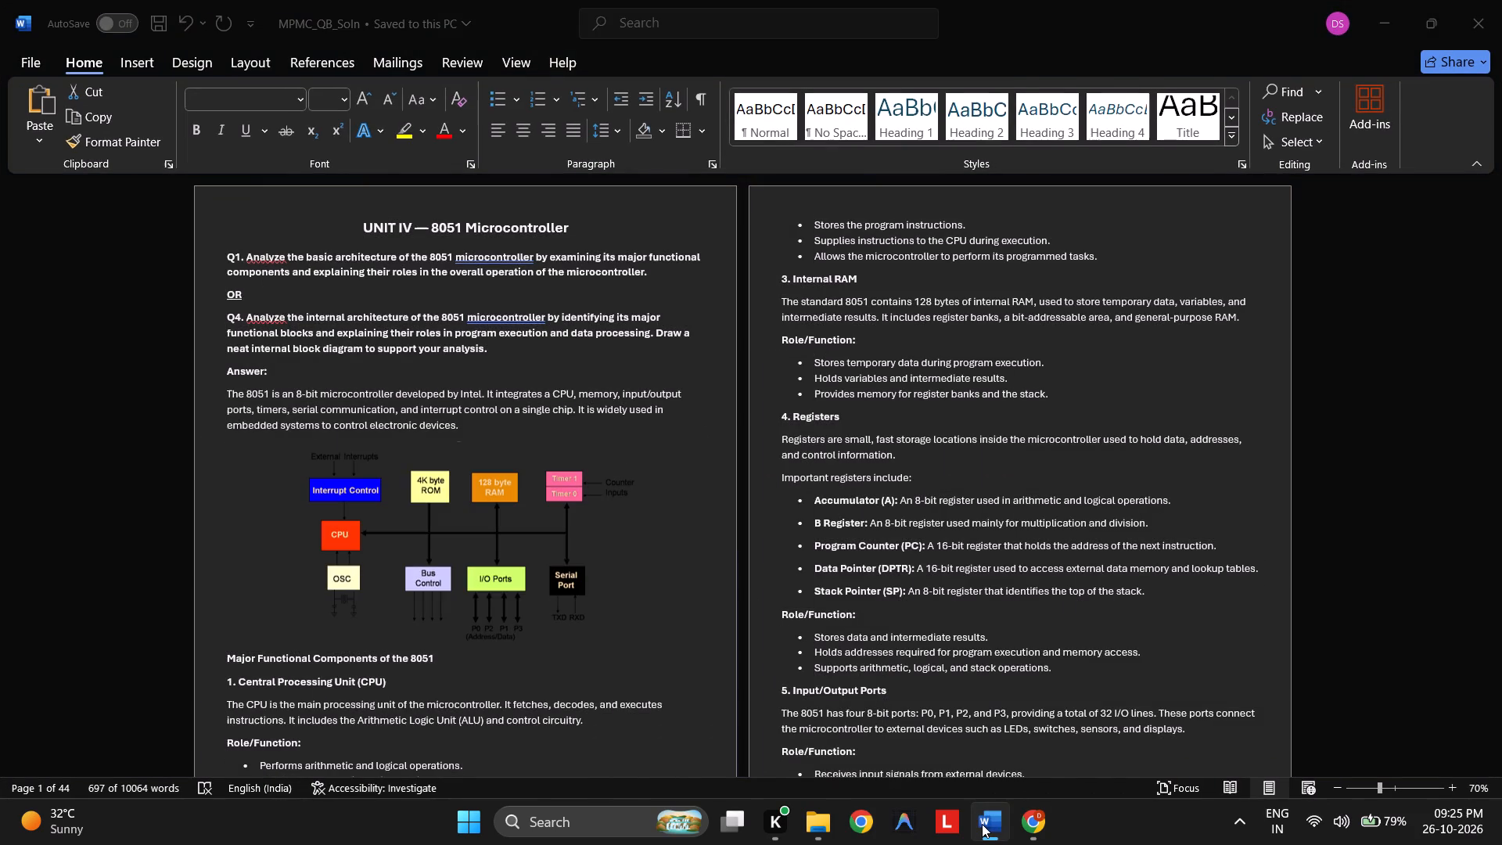
click(982, 824)
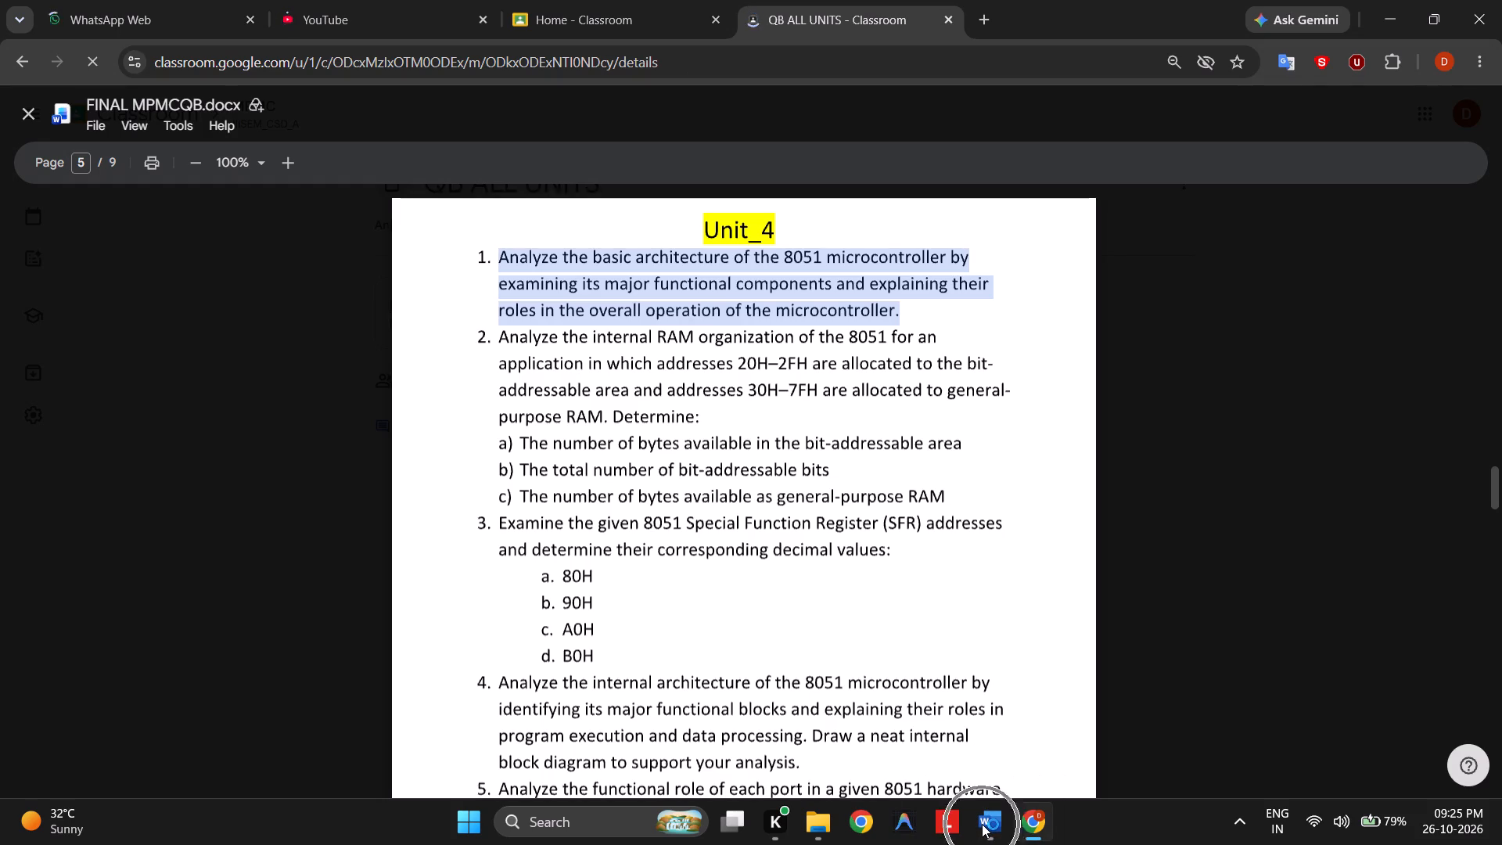
click(982, 824)
key(ctrl+n)
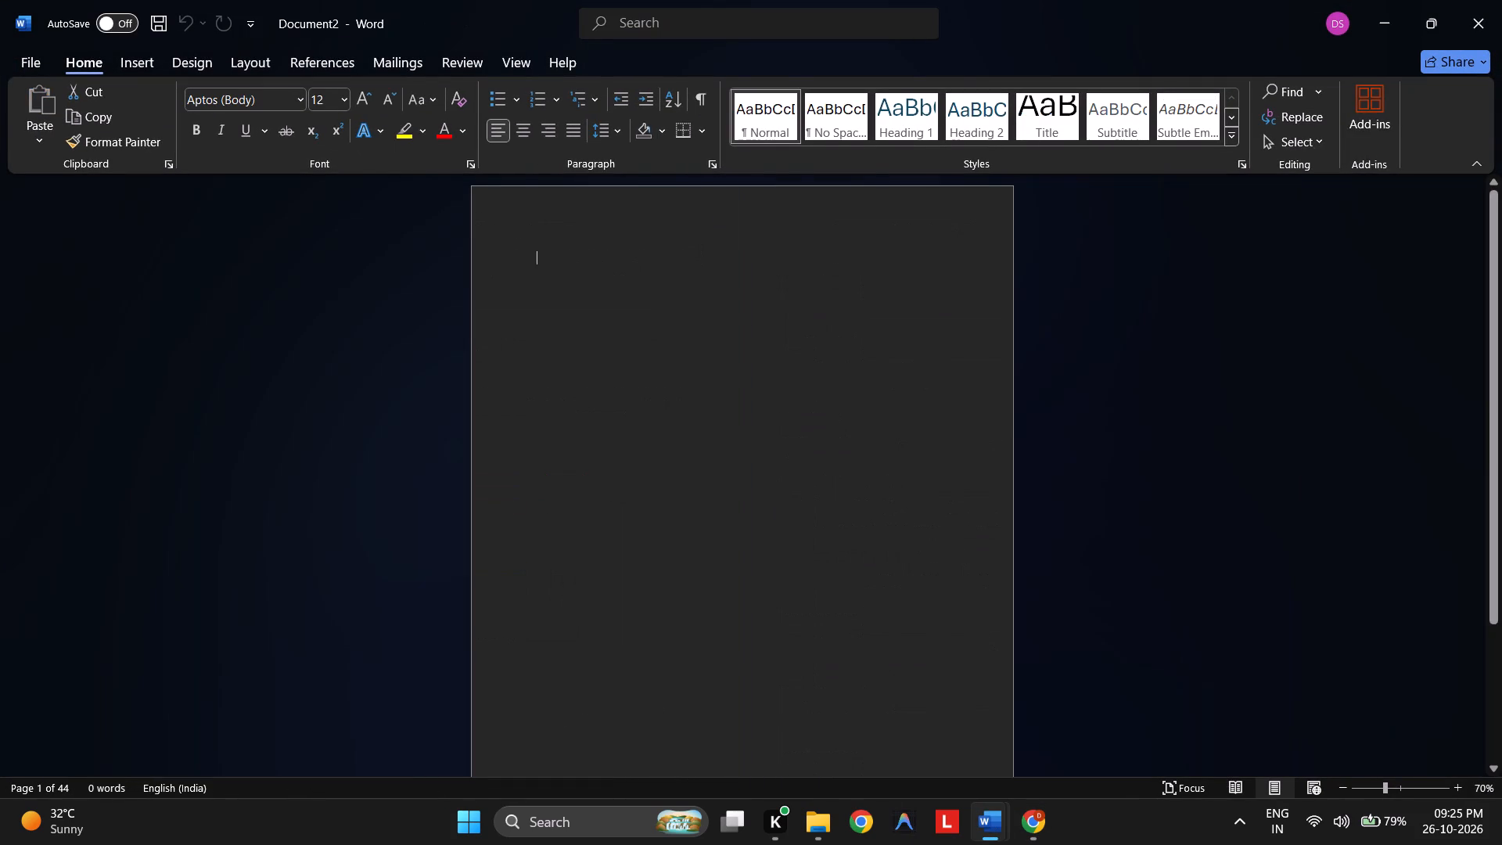
click(782, 264)
key(ctrl+v)
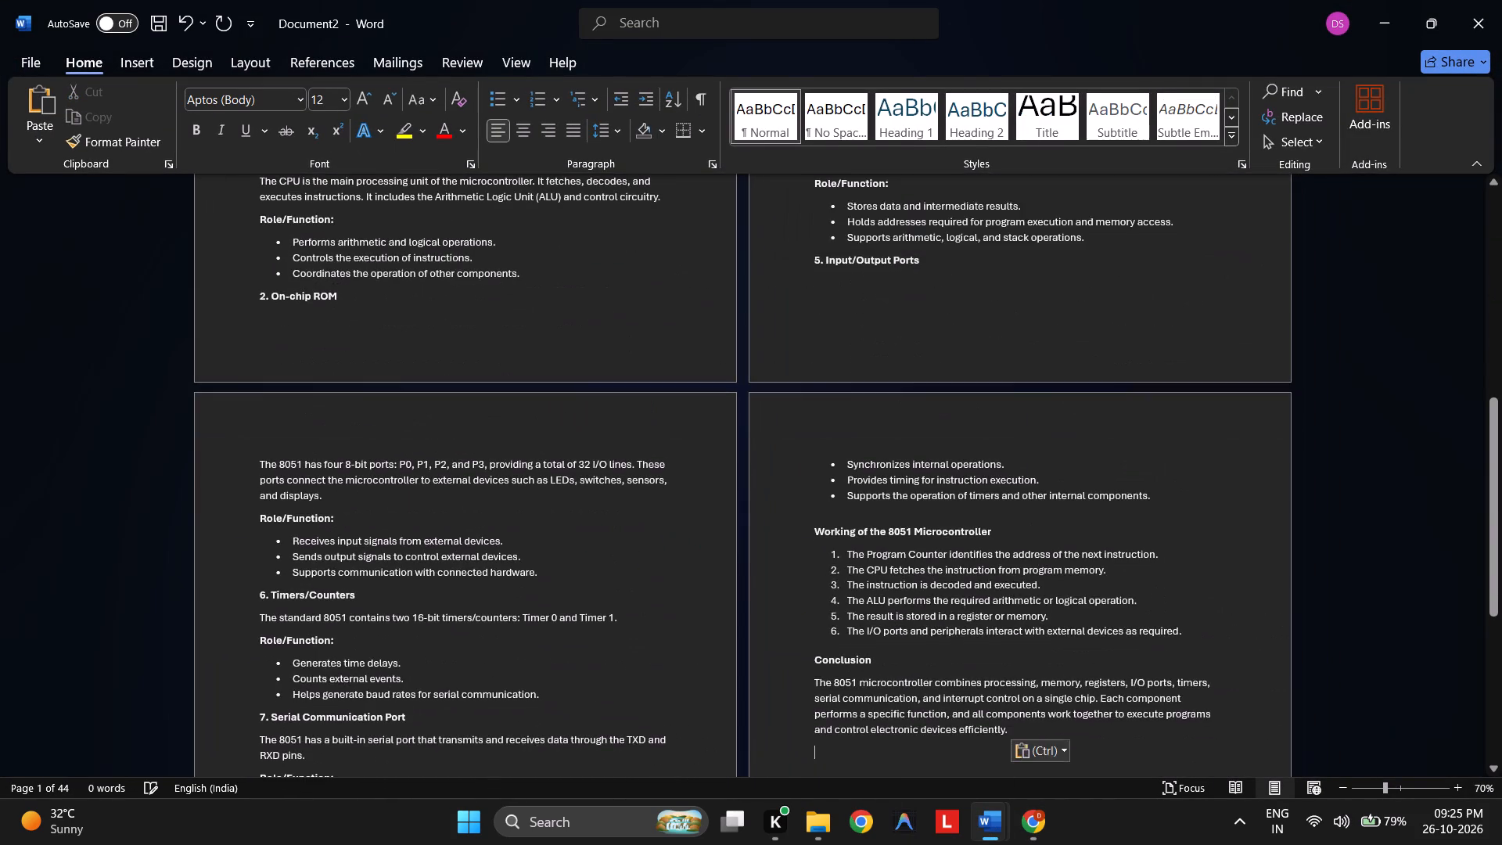
Check the pasted Q1/Q4 answer in the new document, from the UNIT IV title to the Conclusion.
scroll(849, 433, up, 15)
scroll(849, 433, down, 4)
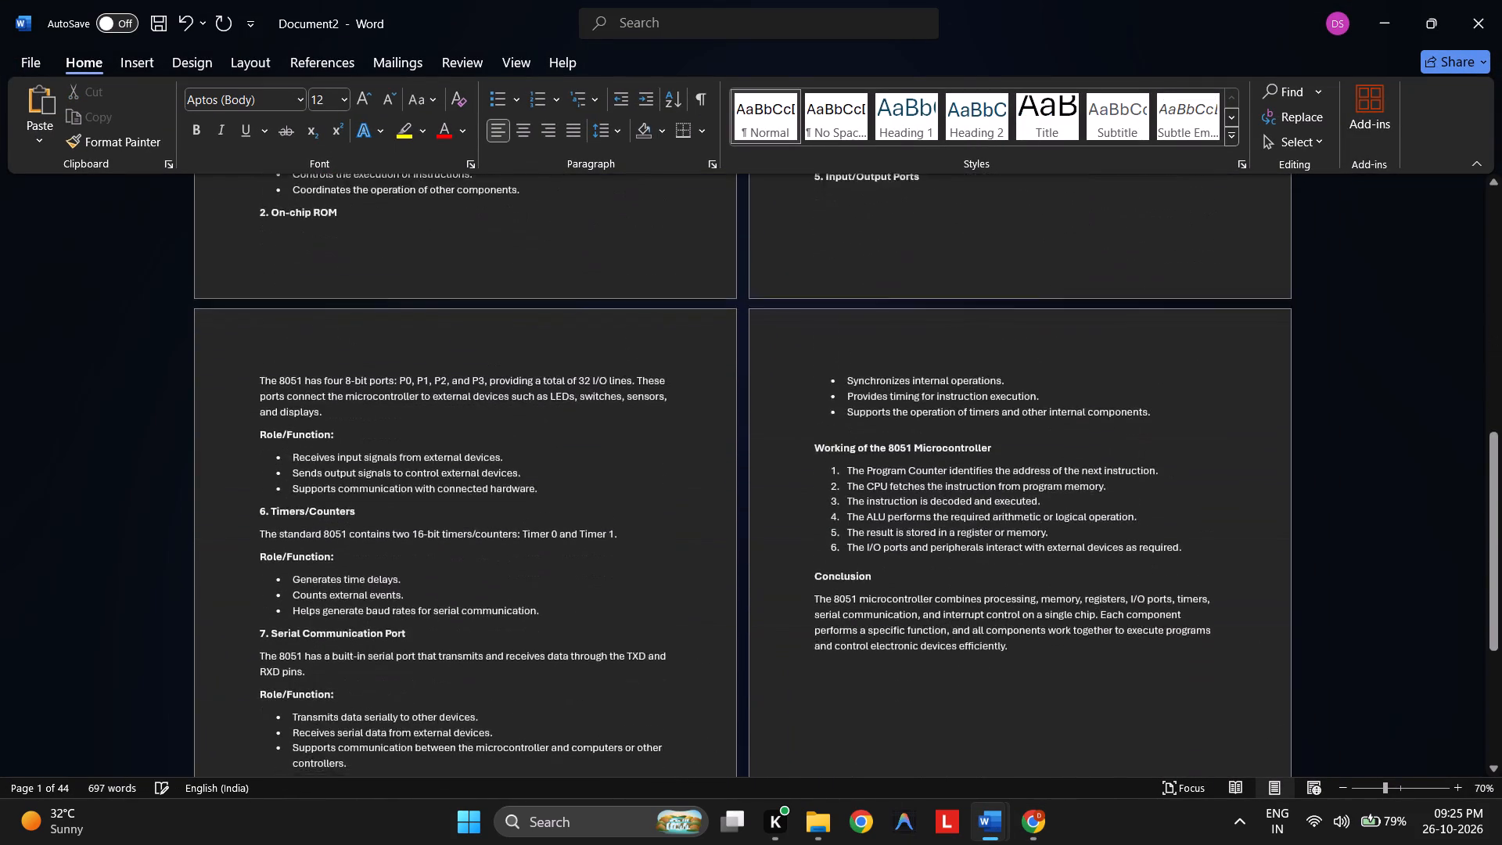
scroll(849, 433, down, 1)
scroll(893, 293, up, 18)
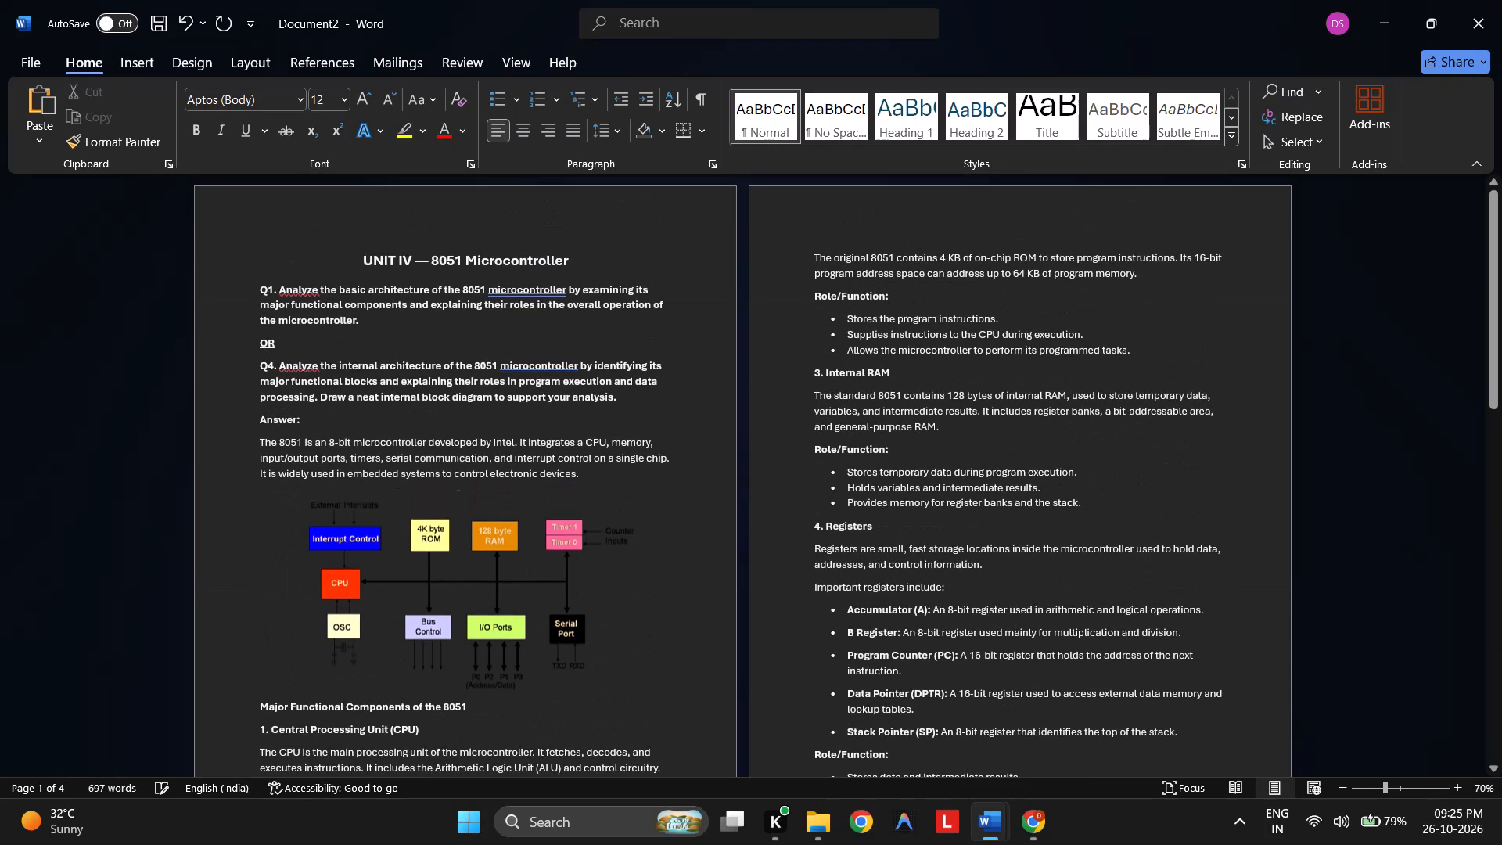
click(465, 340)
scroll(679, 470, down, 2)
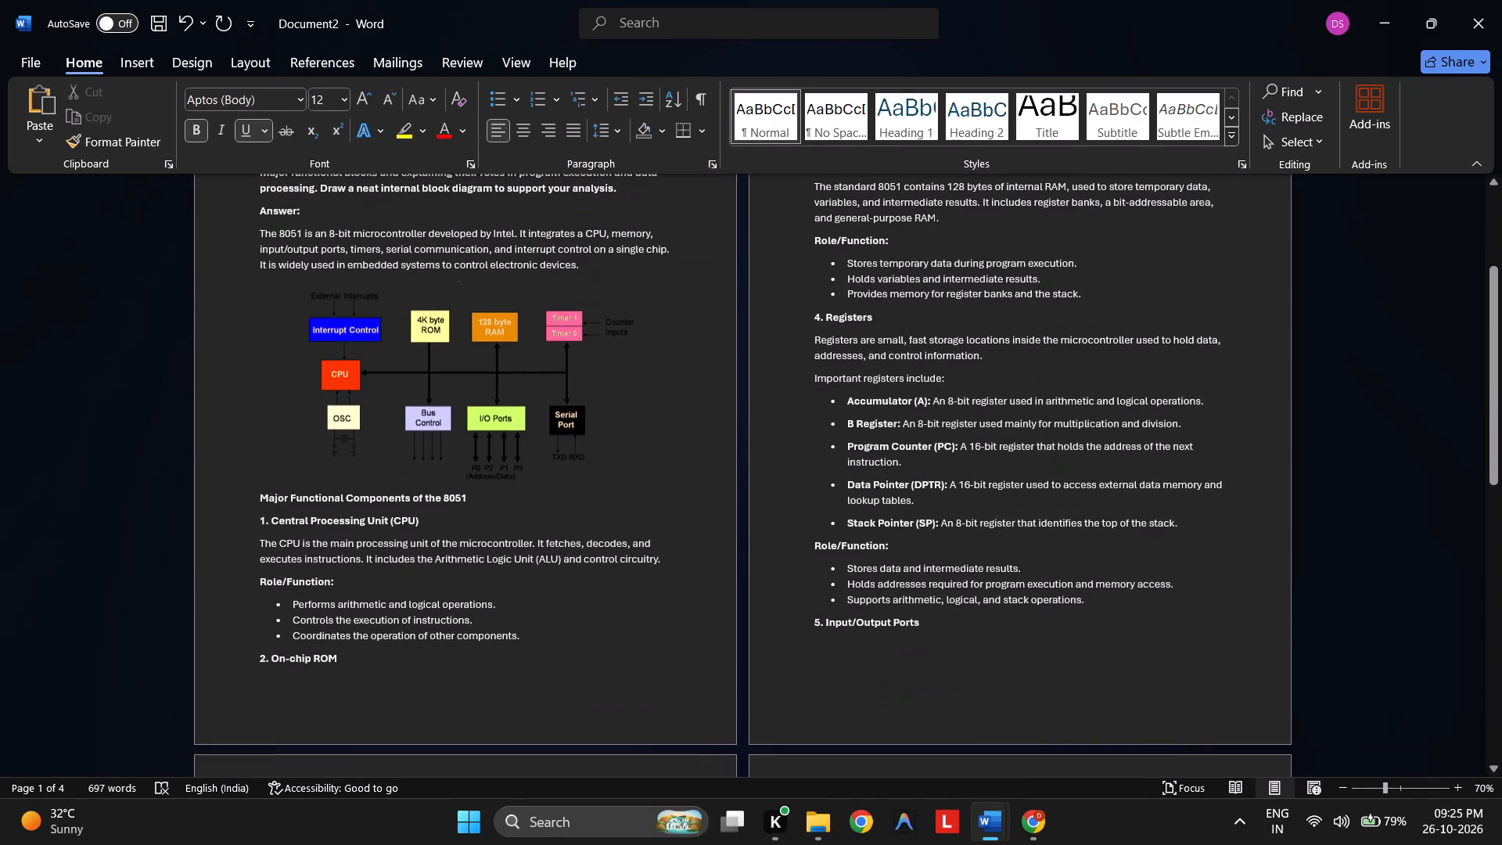
scroll(705, 535, down, 1)
scroll(901, 449, down, 2)
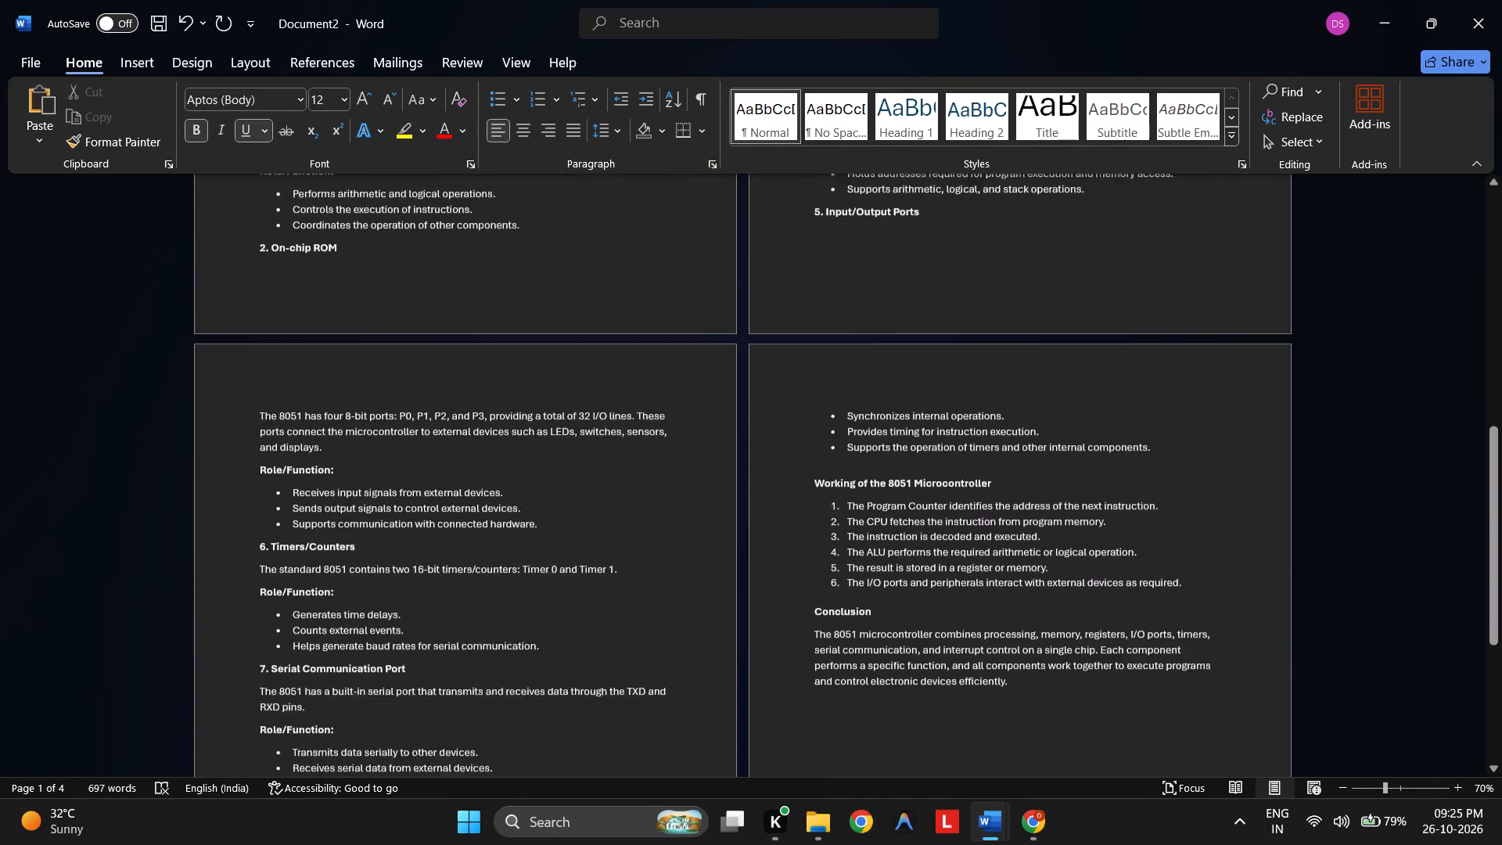
scroll(901, 449, down, 2)
scroll(1029, 444, up, 3)
scroll(1070, 518, up, 3)
Return to the MPMC_QB_Soln document and look further down through the Q1/Q4 answer.
click(1391, 15)
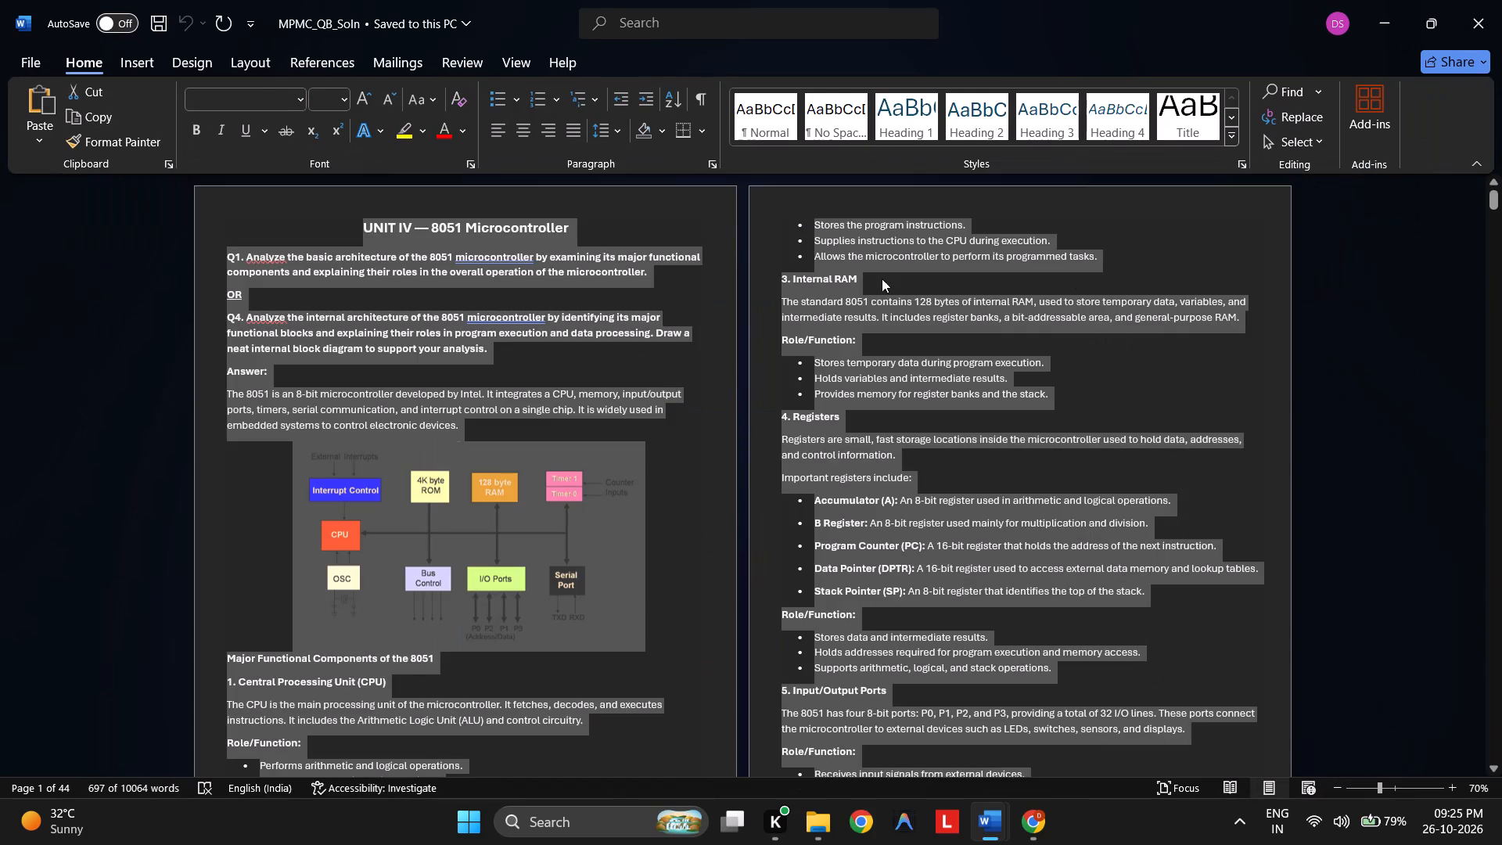
scroll(821, 537, down, 2)
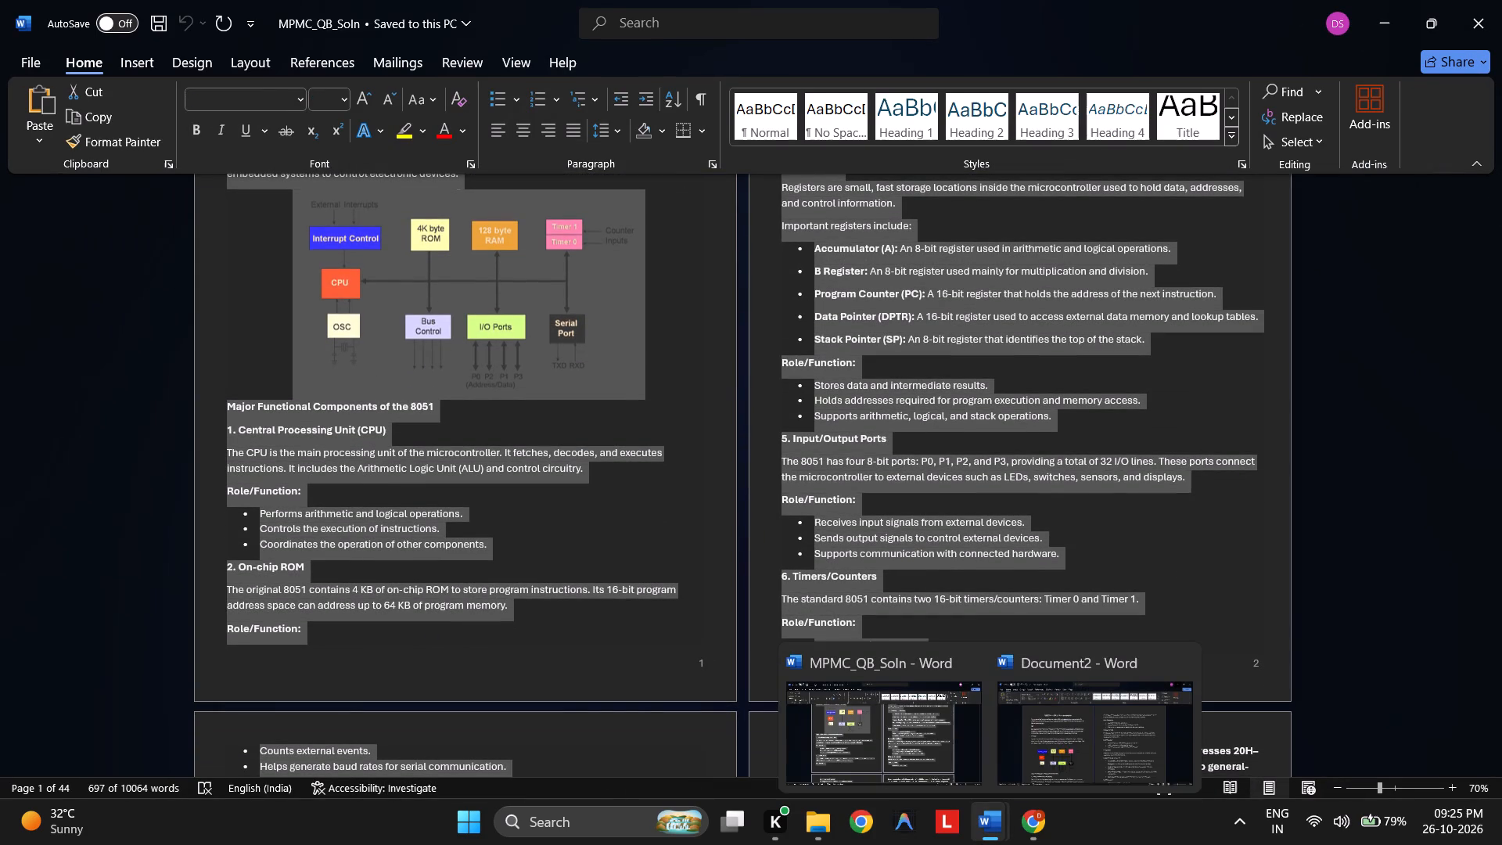
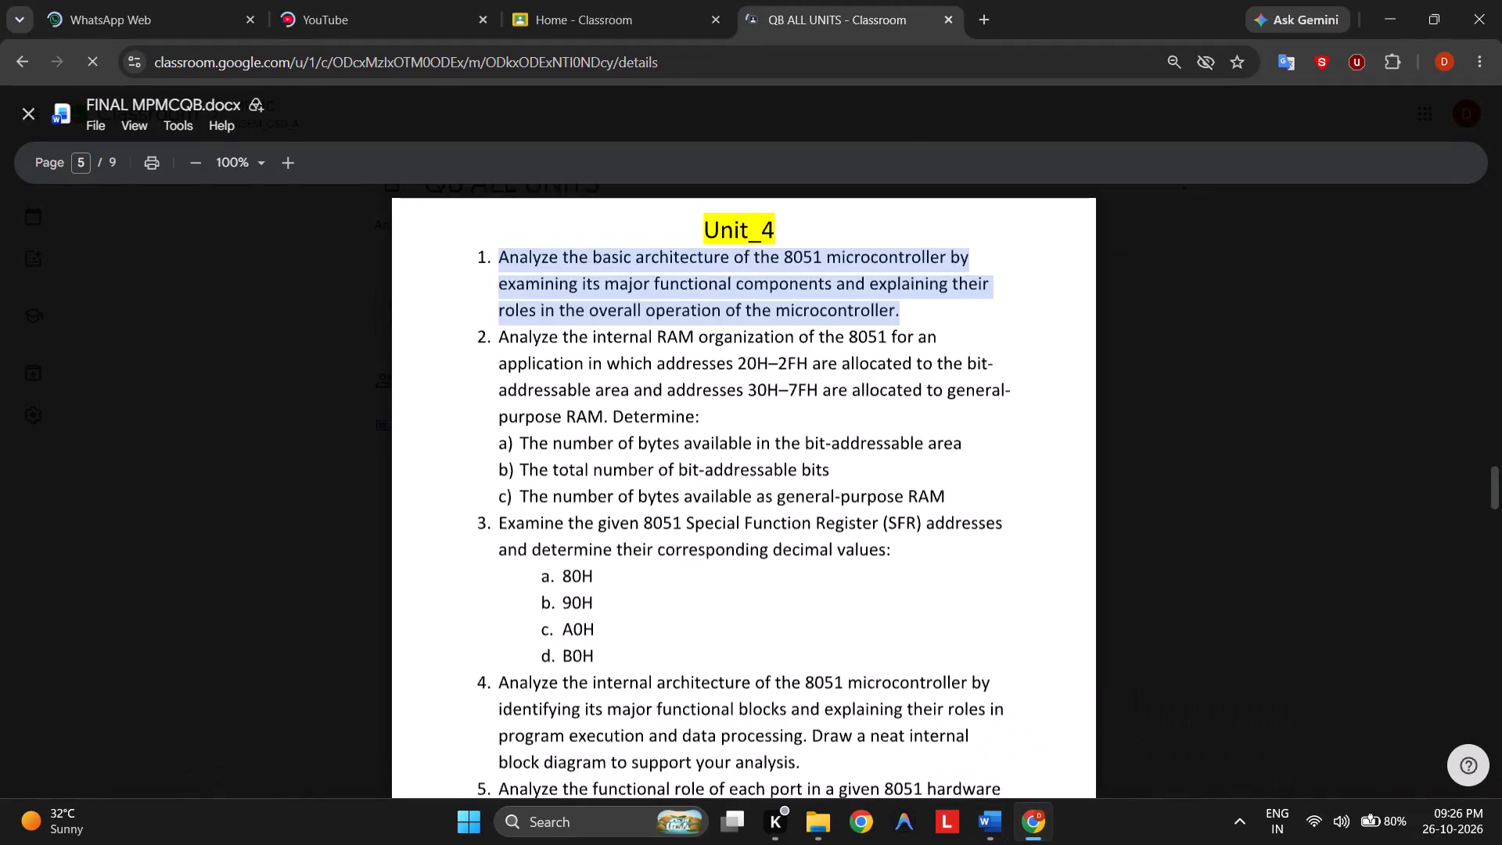
Read through the Unit_4 questions 1 to 10 in the FINAL MPMCQB question bank, including questions 6 and 7.
scroll(717, 473, down, 4)
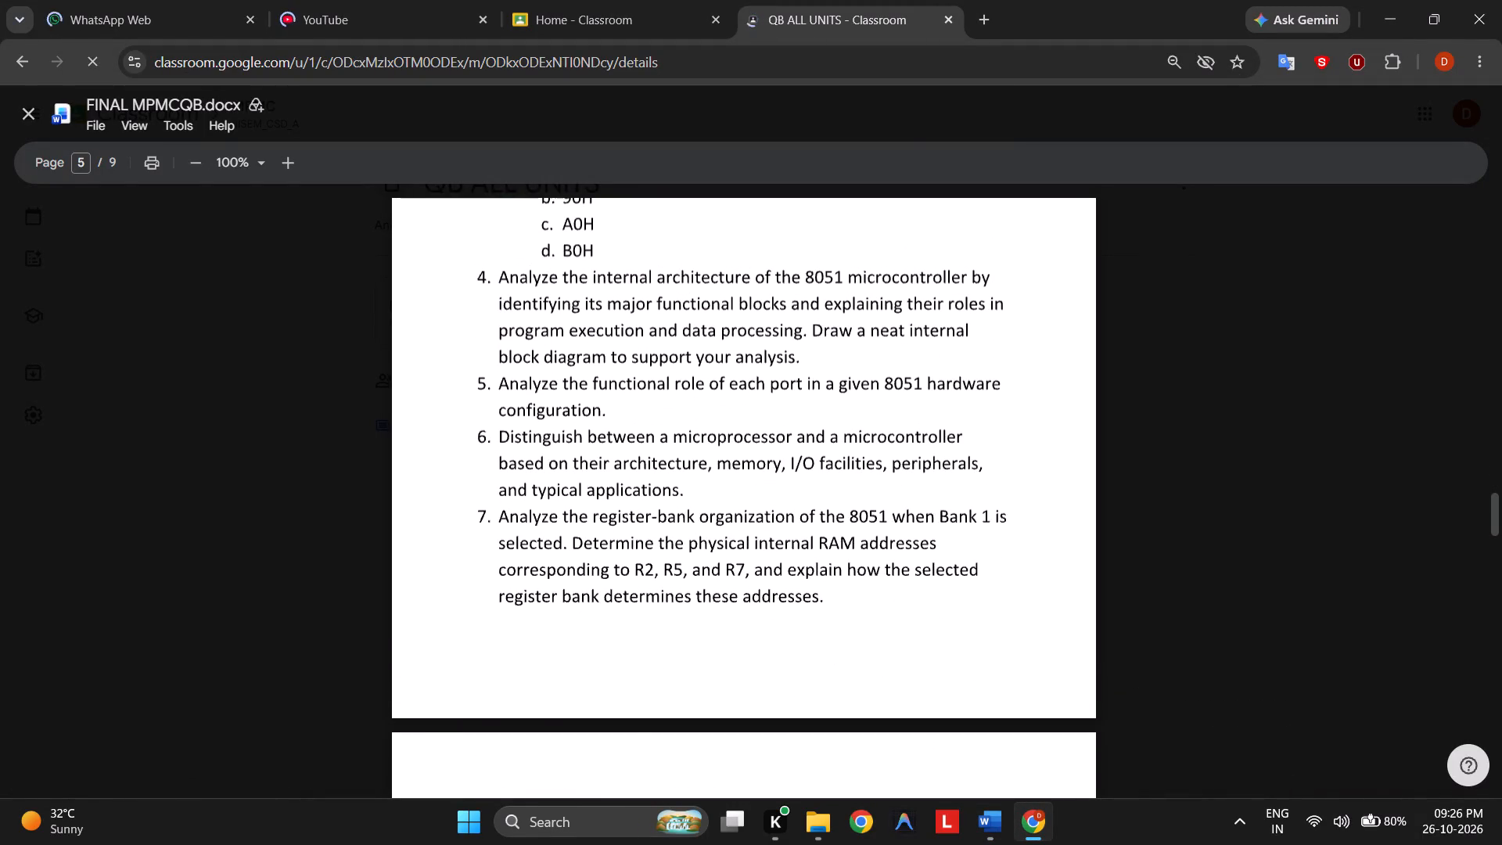
drag(692, 499, 517, 448)
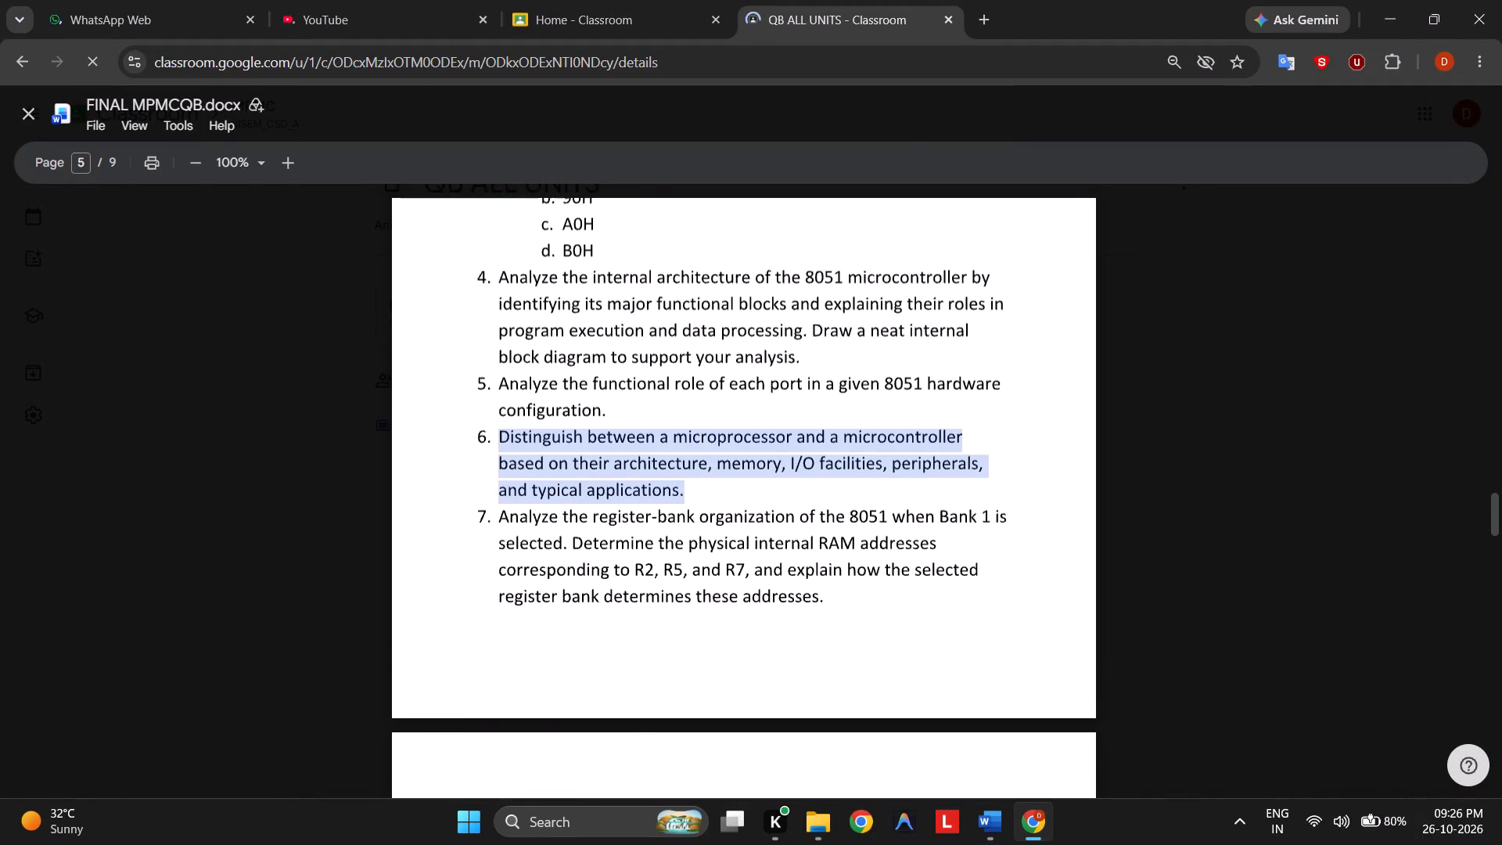
drag(517, 448, 469, 445)
click(858, 566)
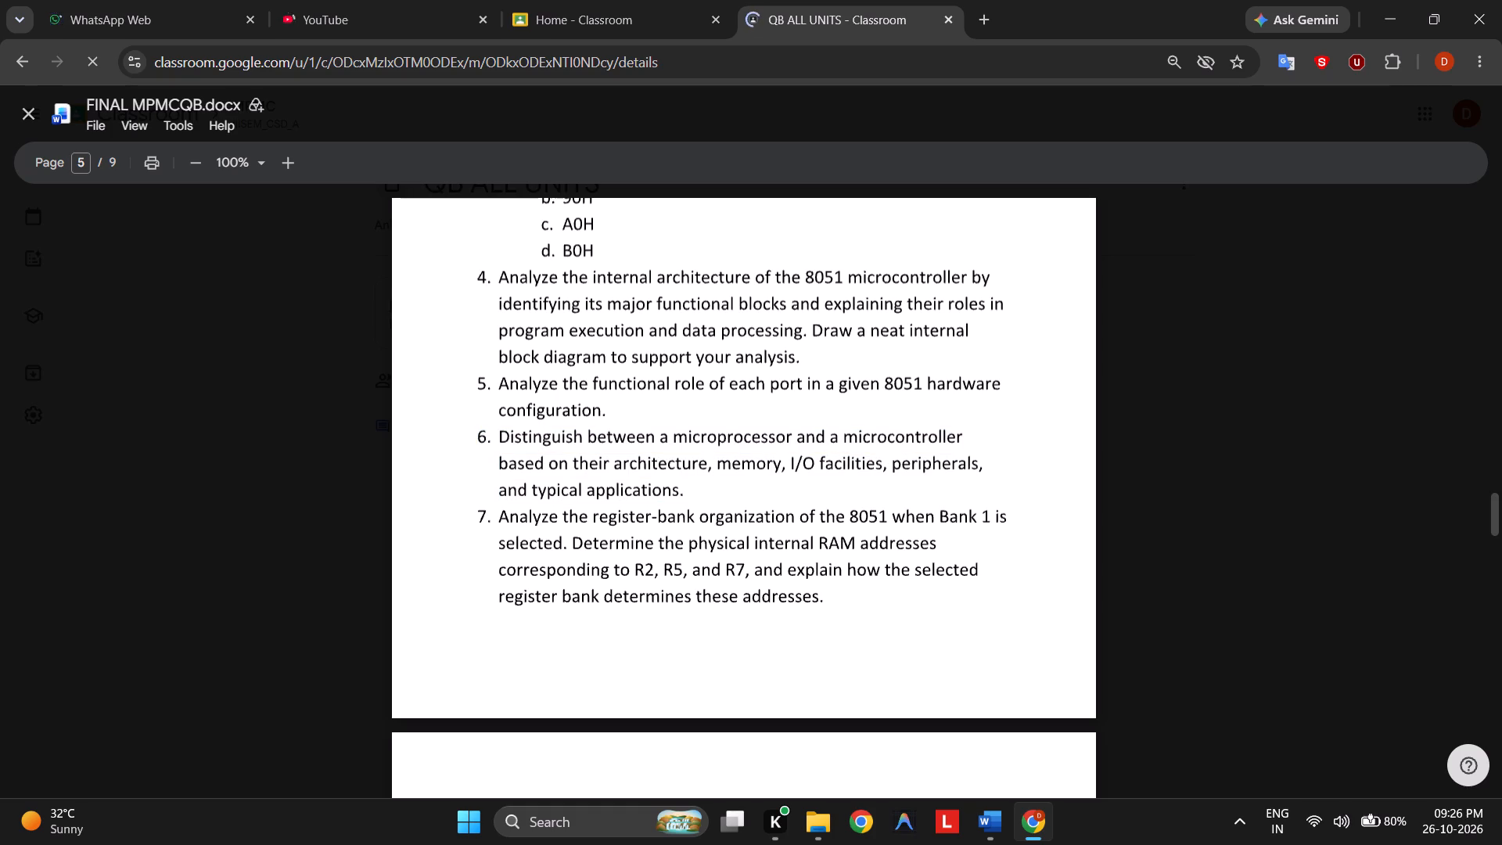
double_click(772, 521)
click(875, 543)
scroll(916, 569, down, 2)
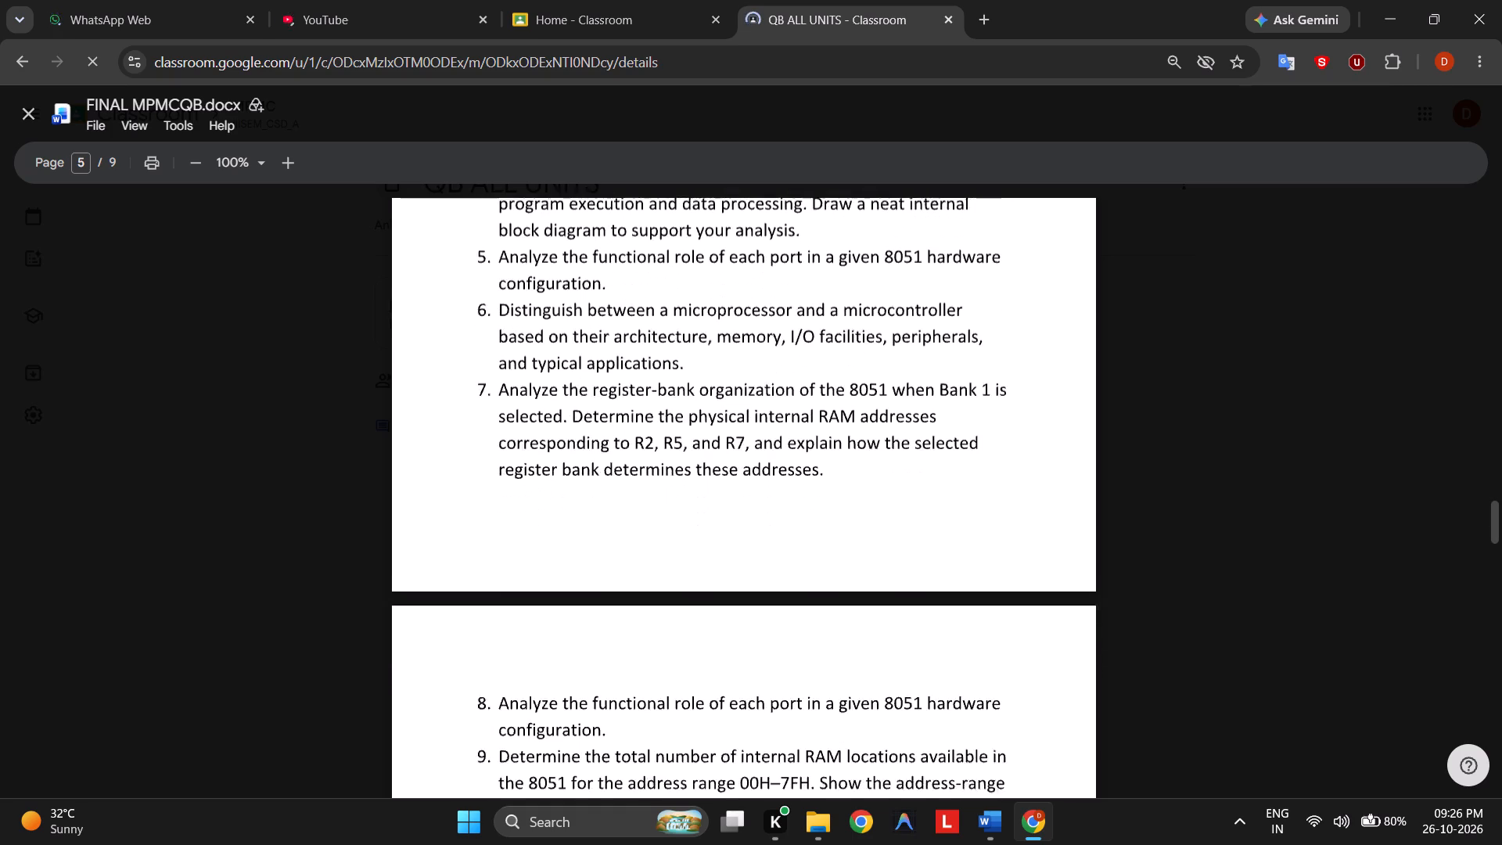
scroll(916, 569, down, 1)
scroll(945, 672, down, 1)
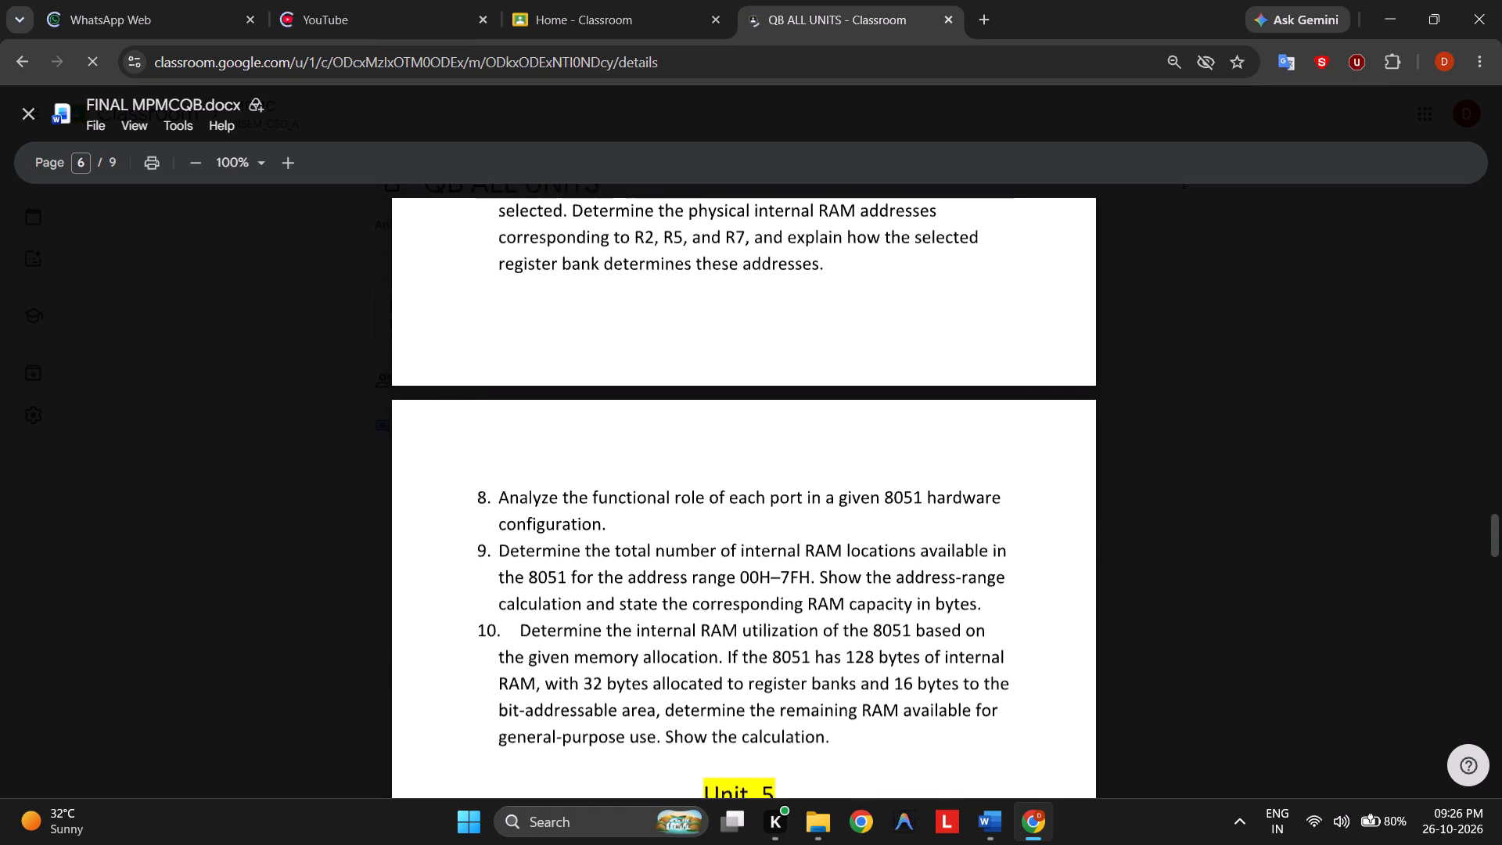
scroll(945, 672, down, 2)
double_click(904, 714)
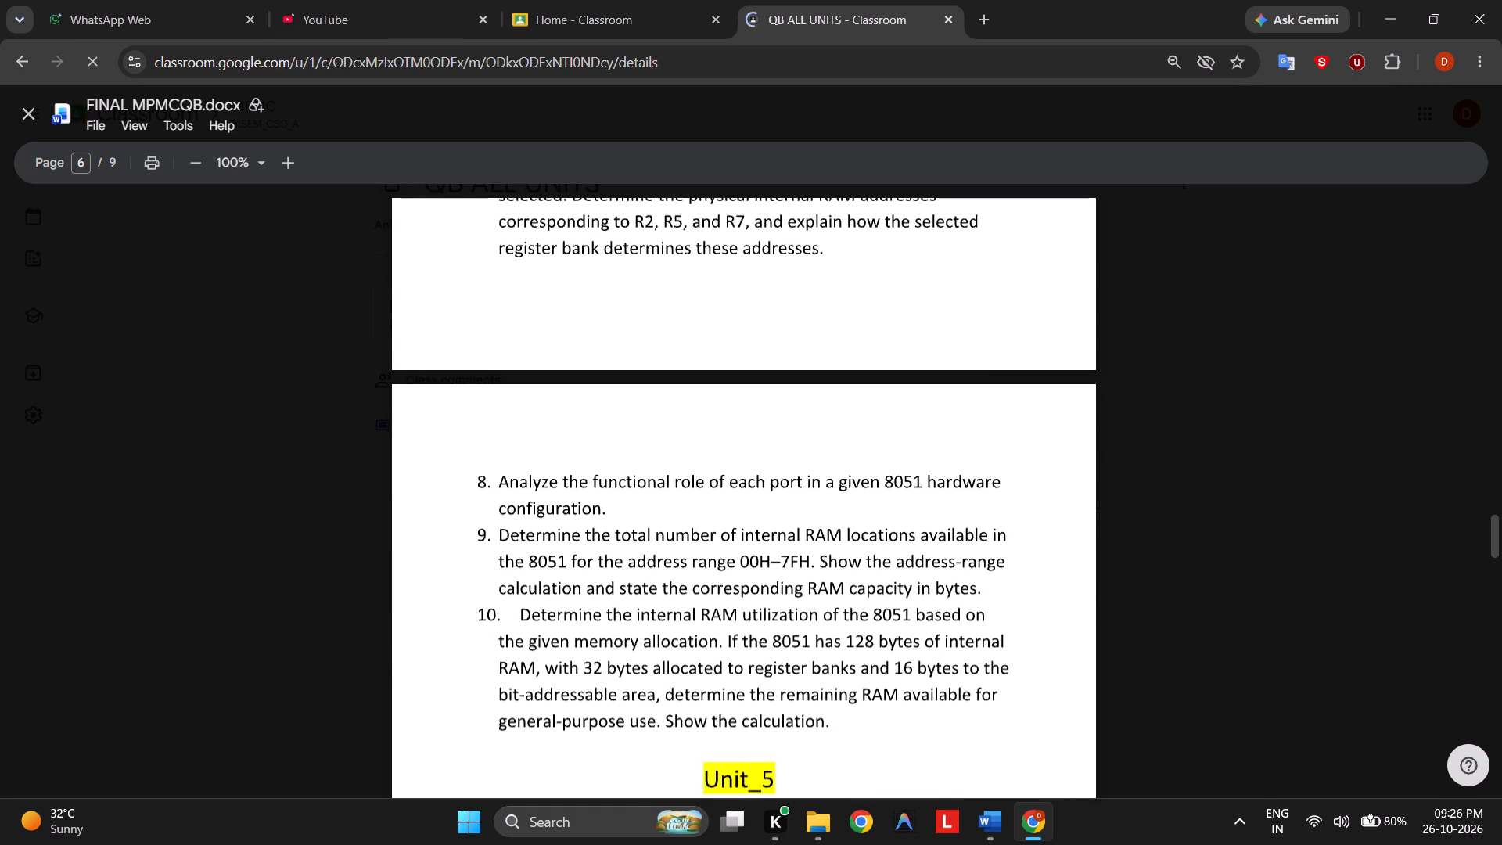
scroll(904, 714, up, 6)
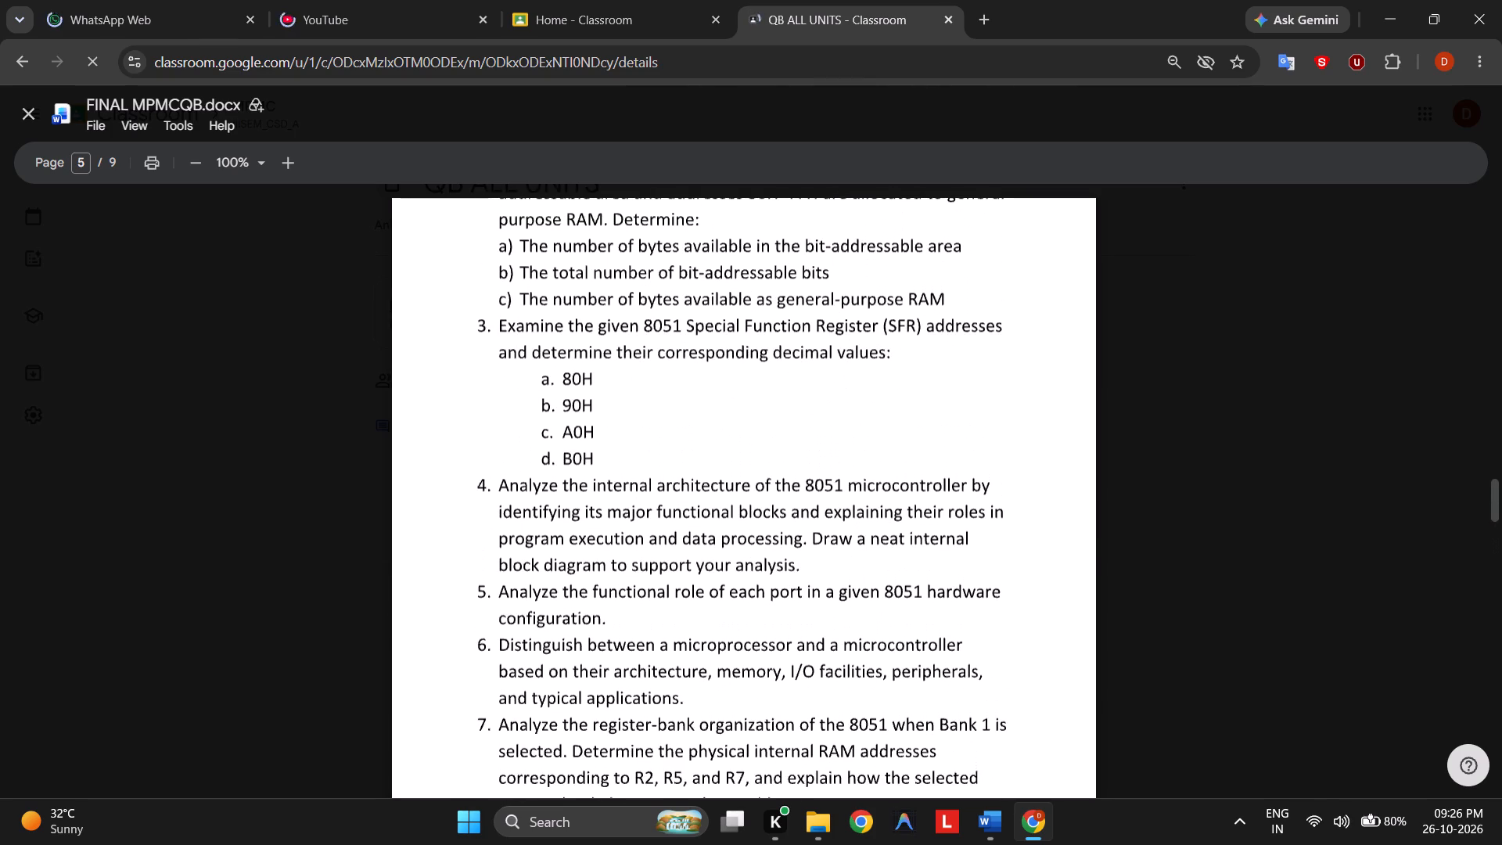
scroll(904, 714, up, 2)
scroll(904, 714, down, 1)
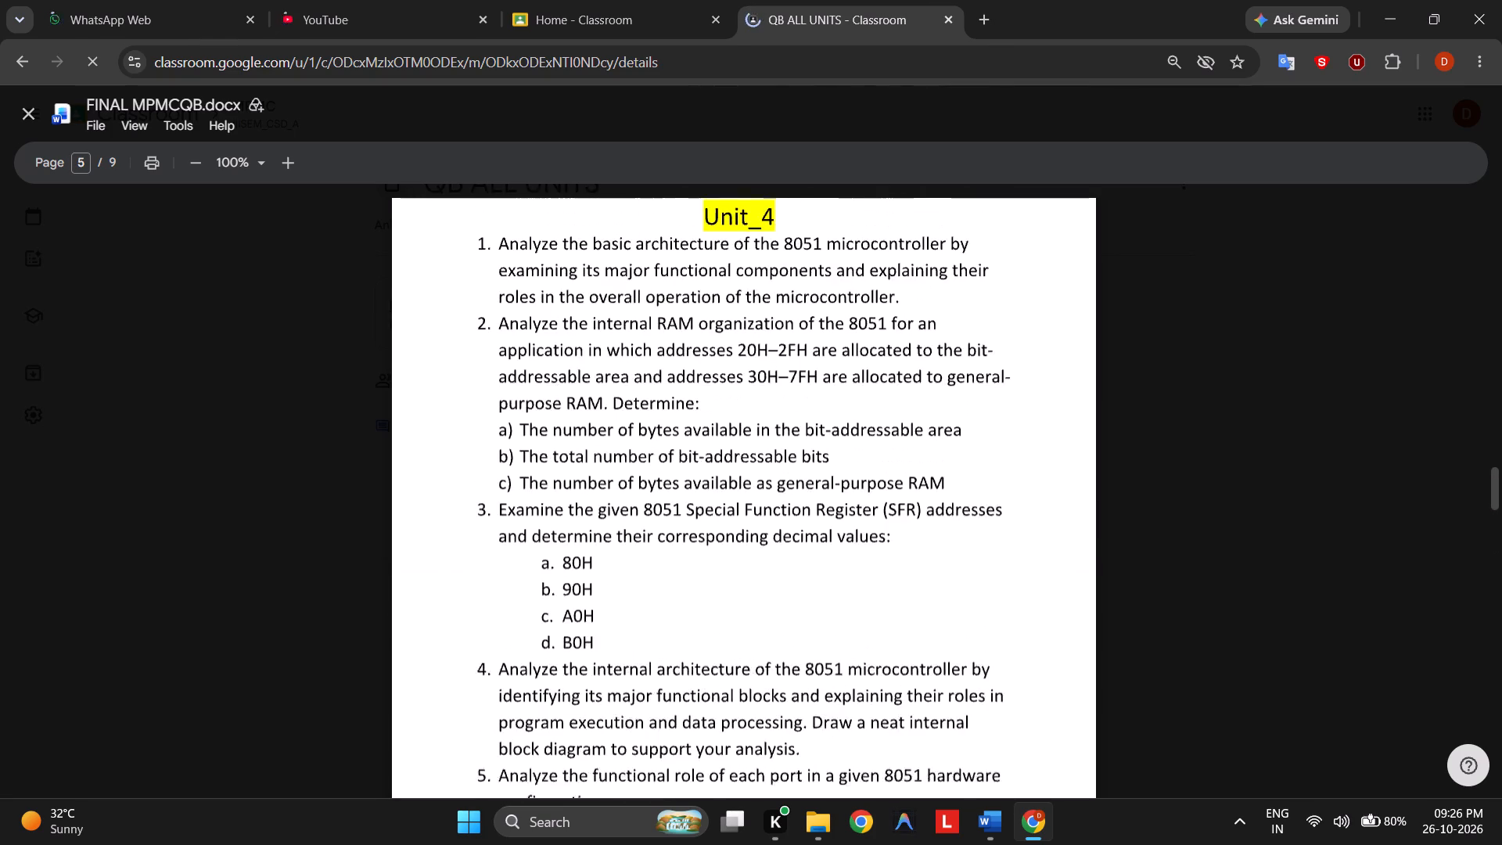
scroll(904, 714, down, 2)
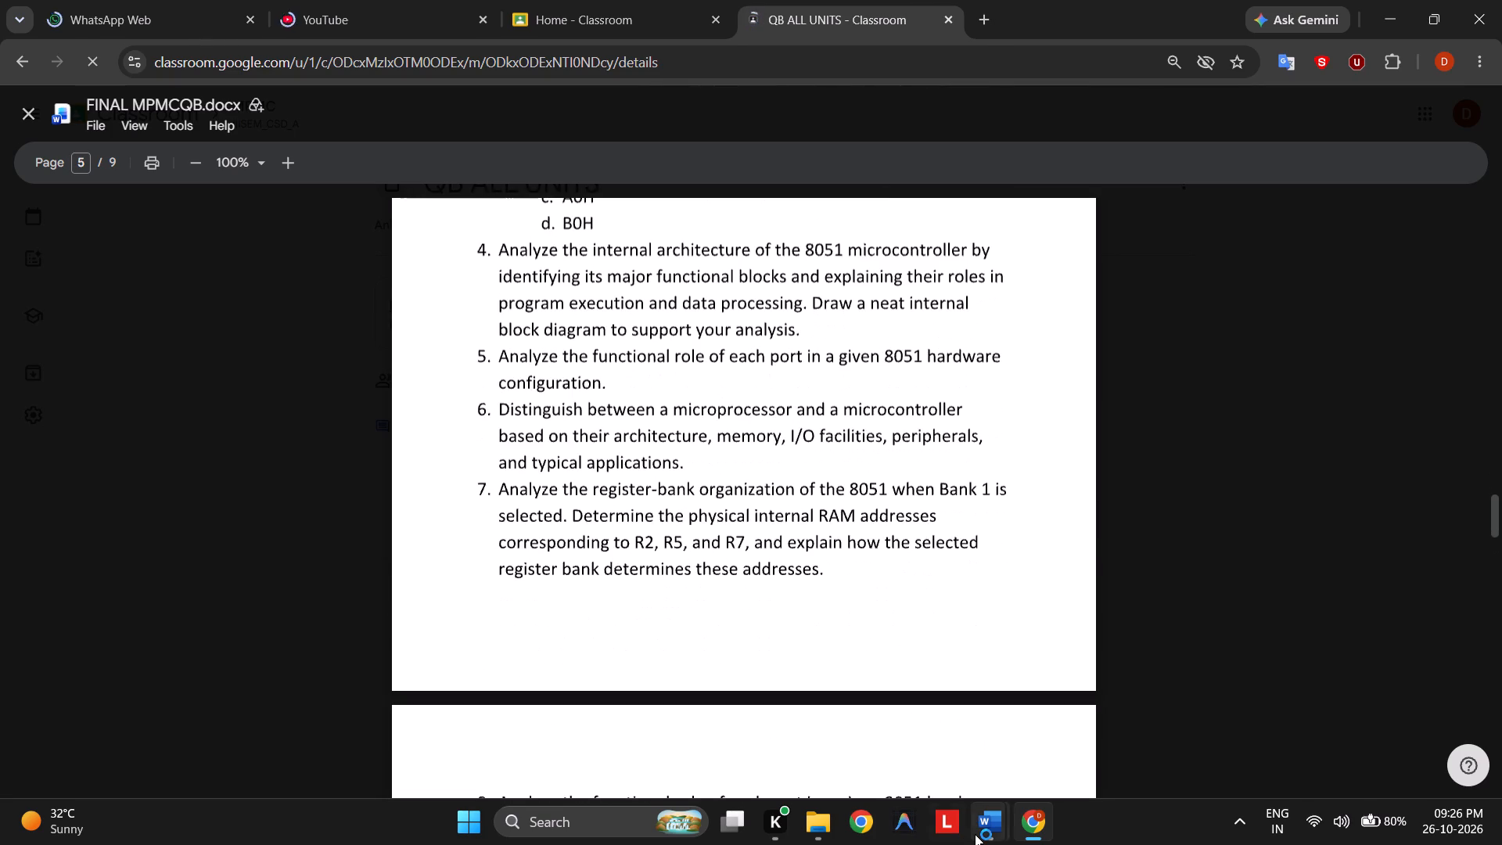
Switch to the MPMC_QB_Soln Word document and copy everything from the Q6 question through the Conclusion of the Q9 answer.
click(976, 834)
click(835, 748)
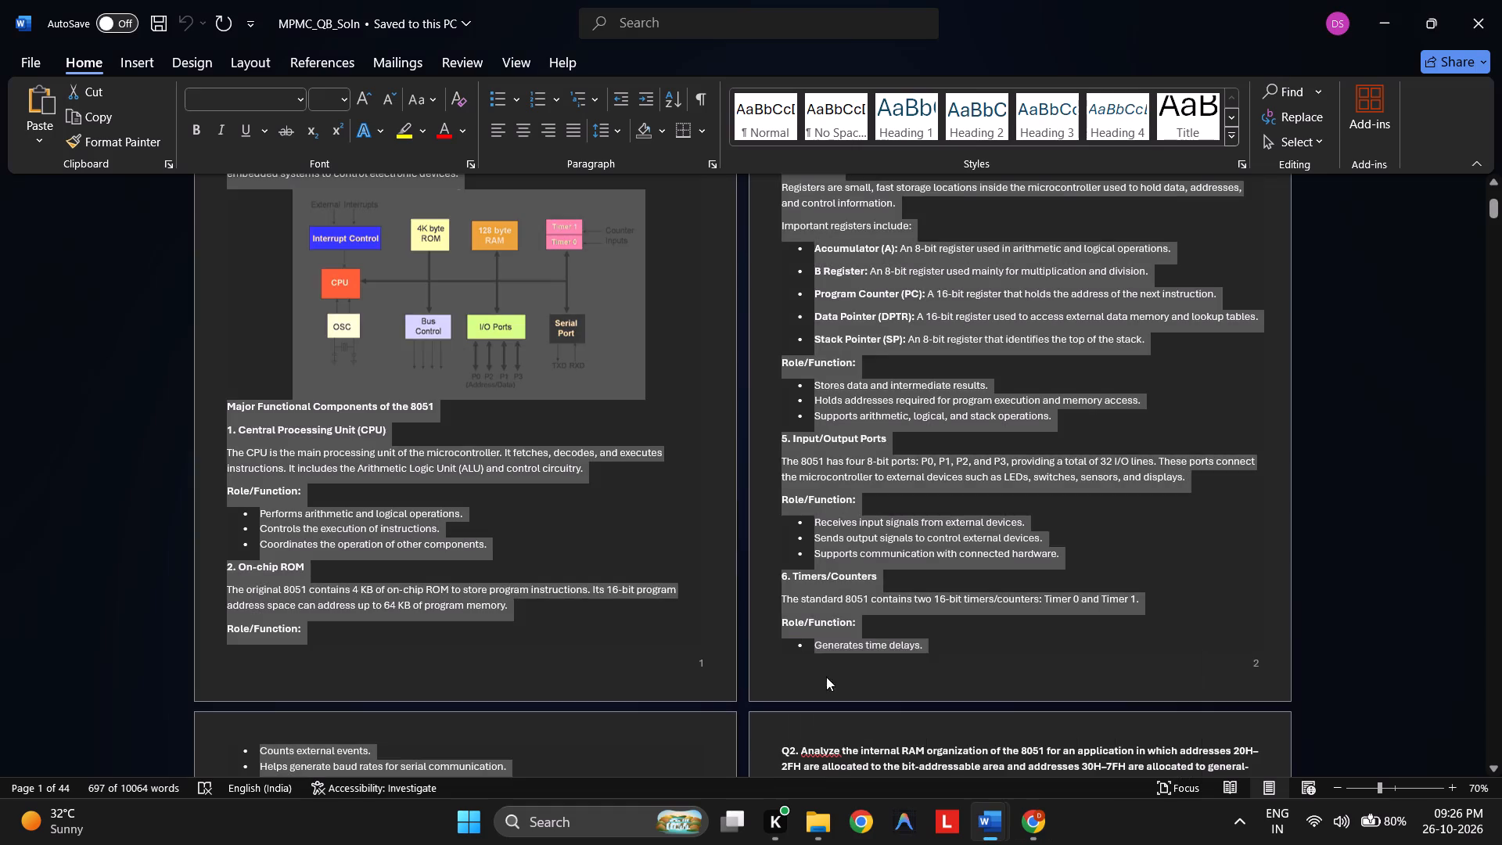
scroll(869, 534, down, 10)
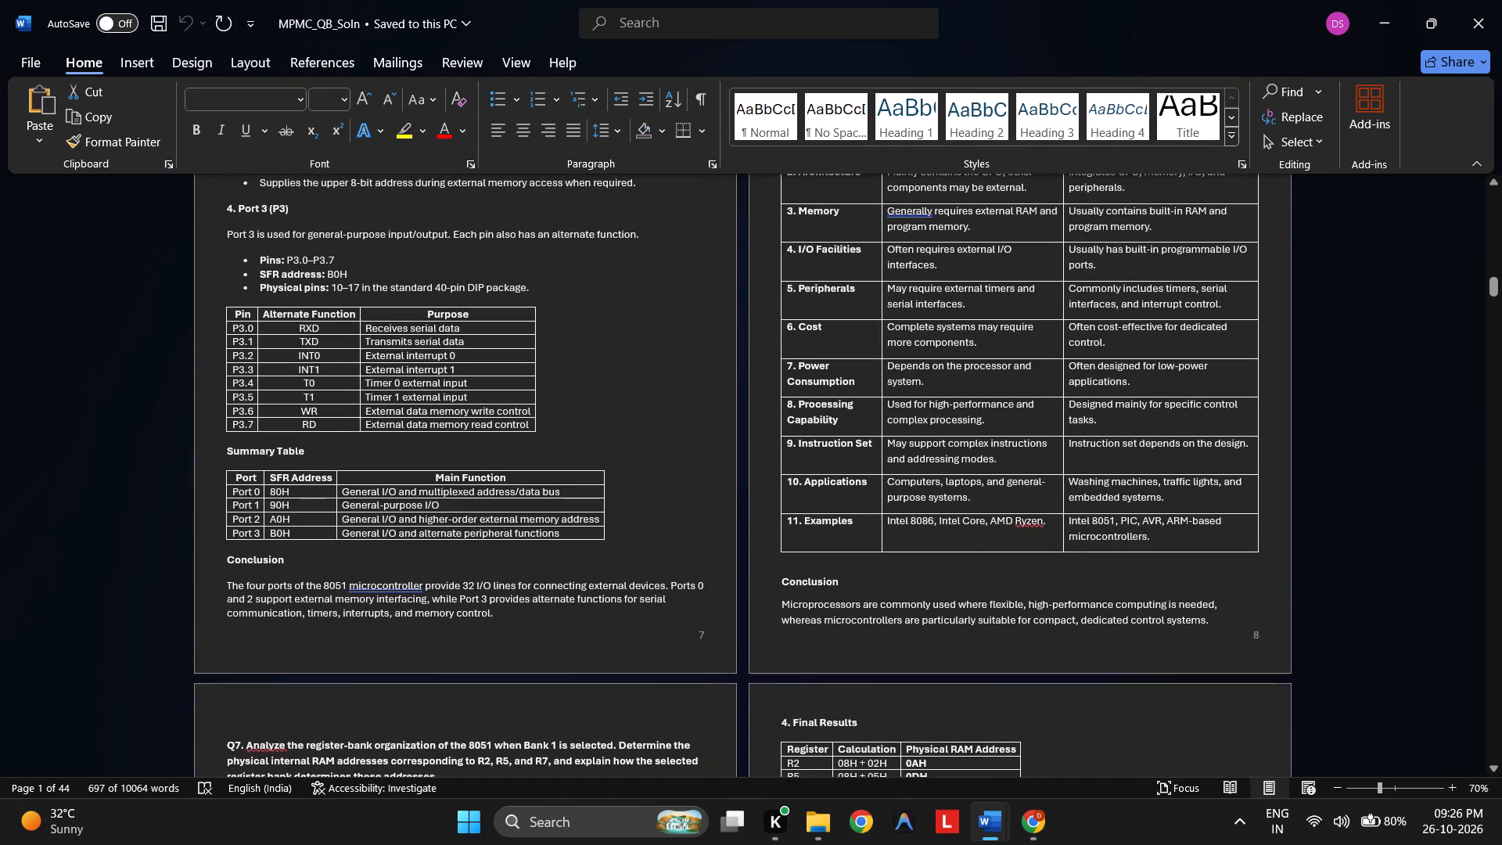
click(903, 606)
scroll(903, 606, up, 4)
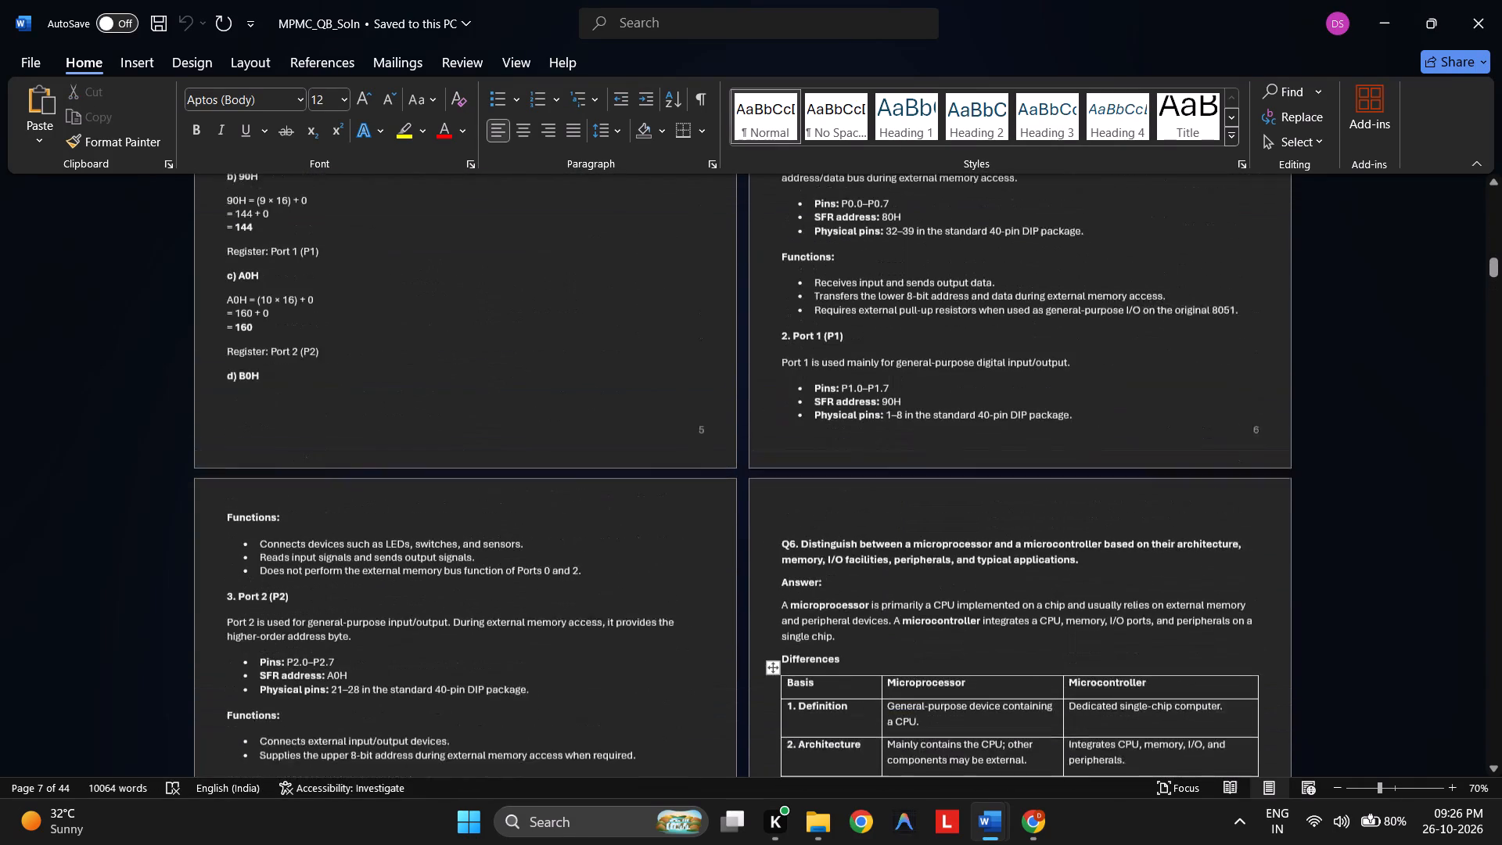
drag(778, 561, 897, 837)
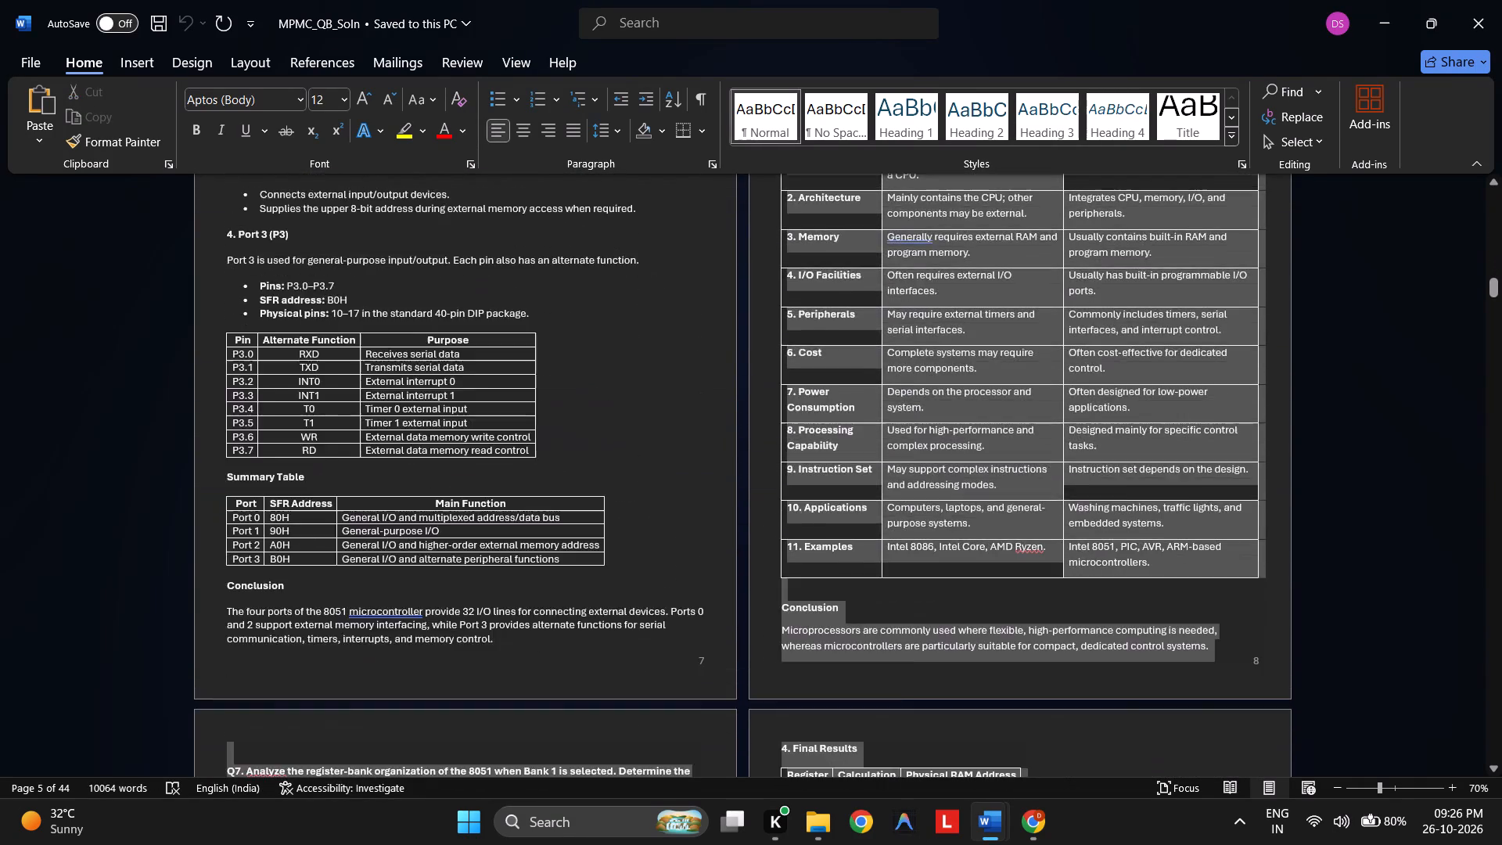
drag(897, 837, 780, 617)
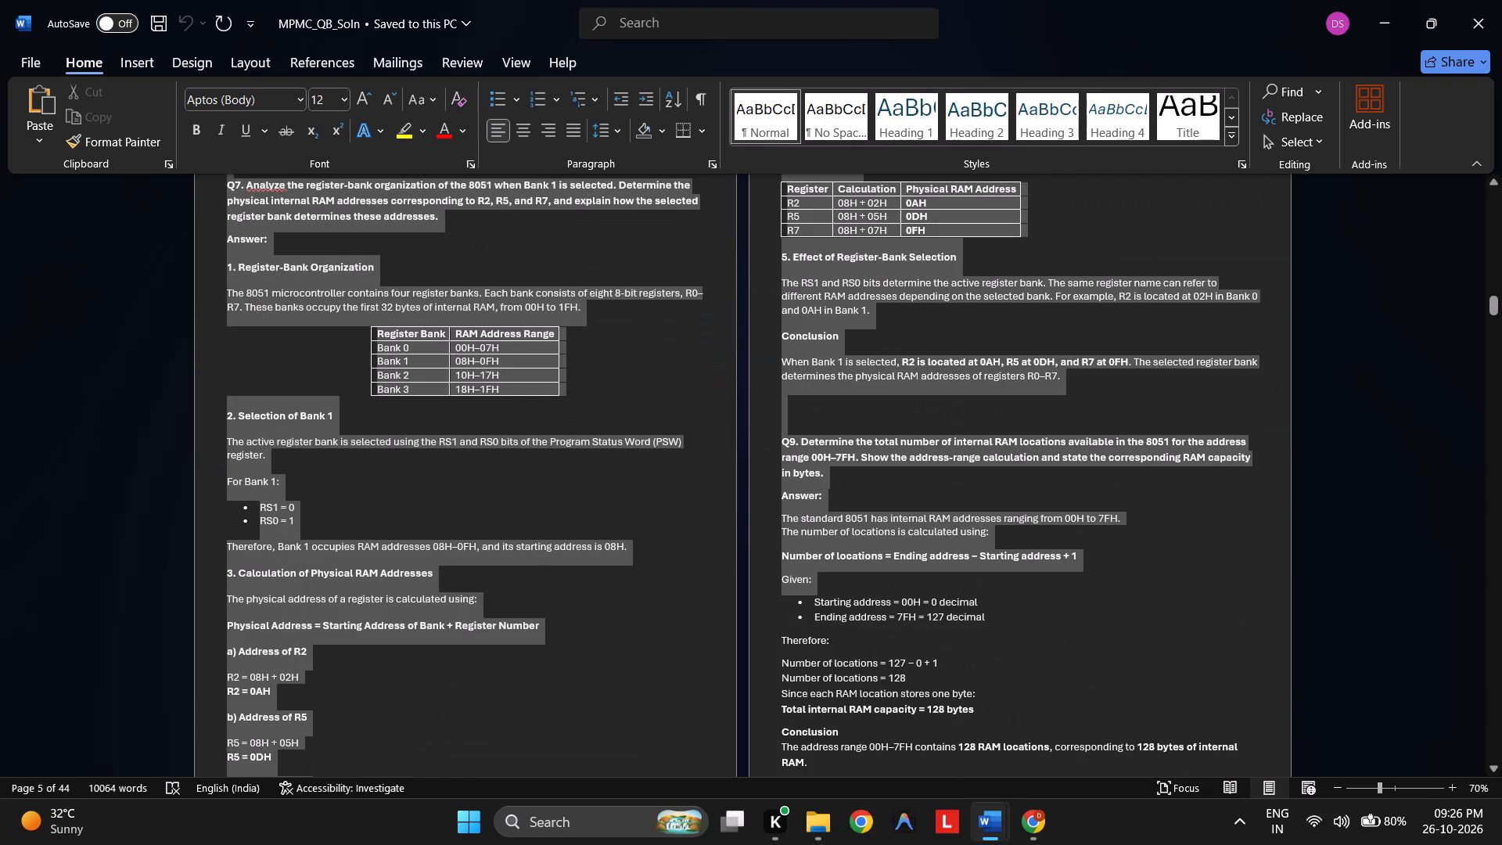
drag(780, 617, 854, 509)
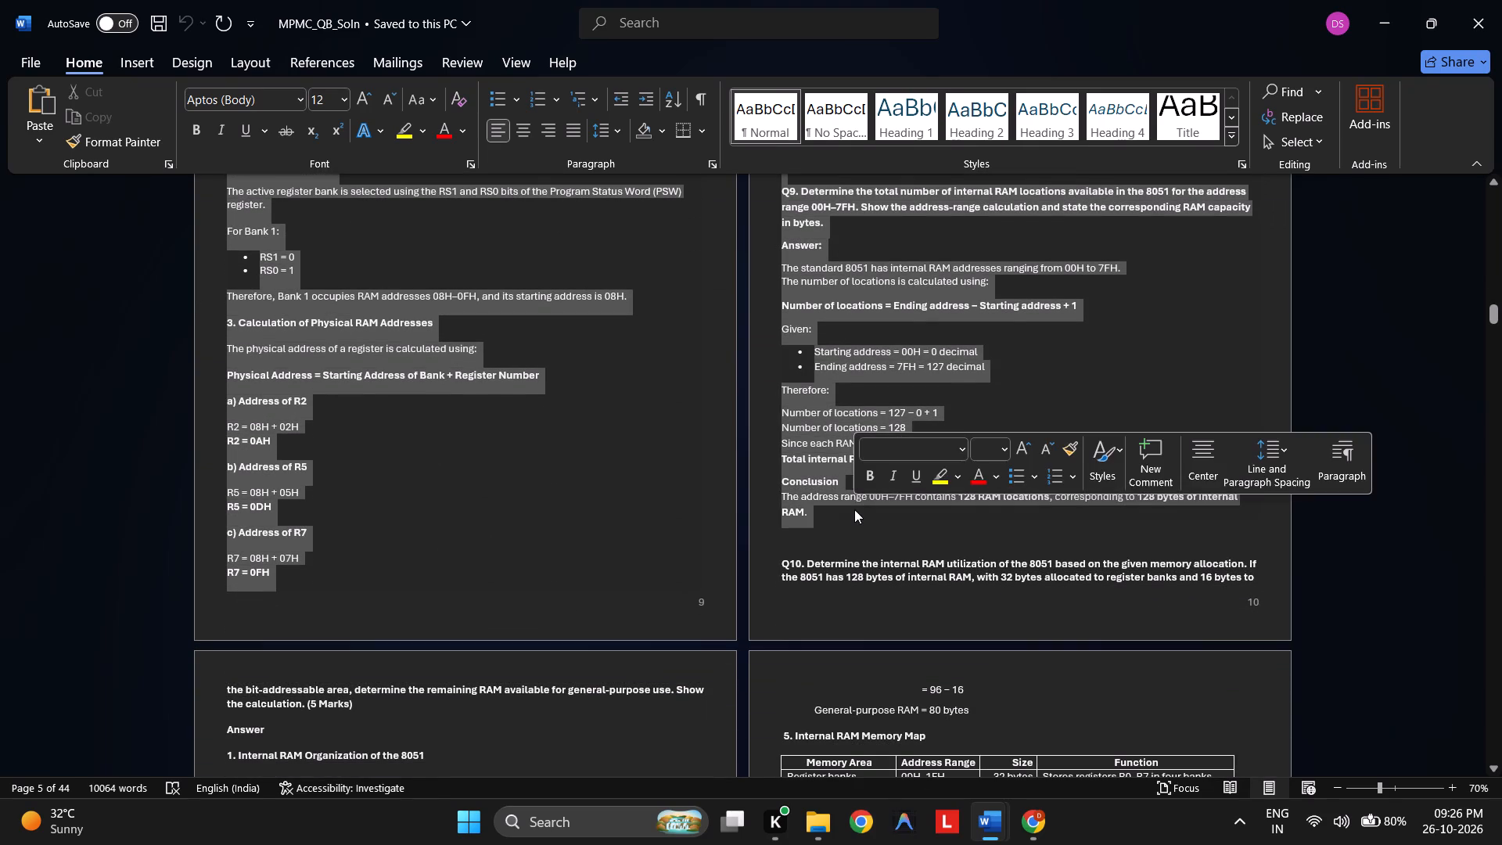
key(ctrl+c)
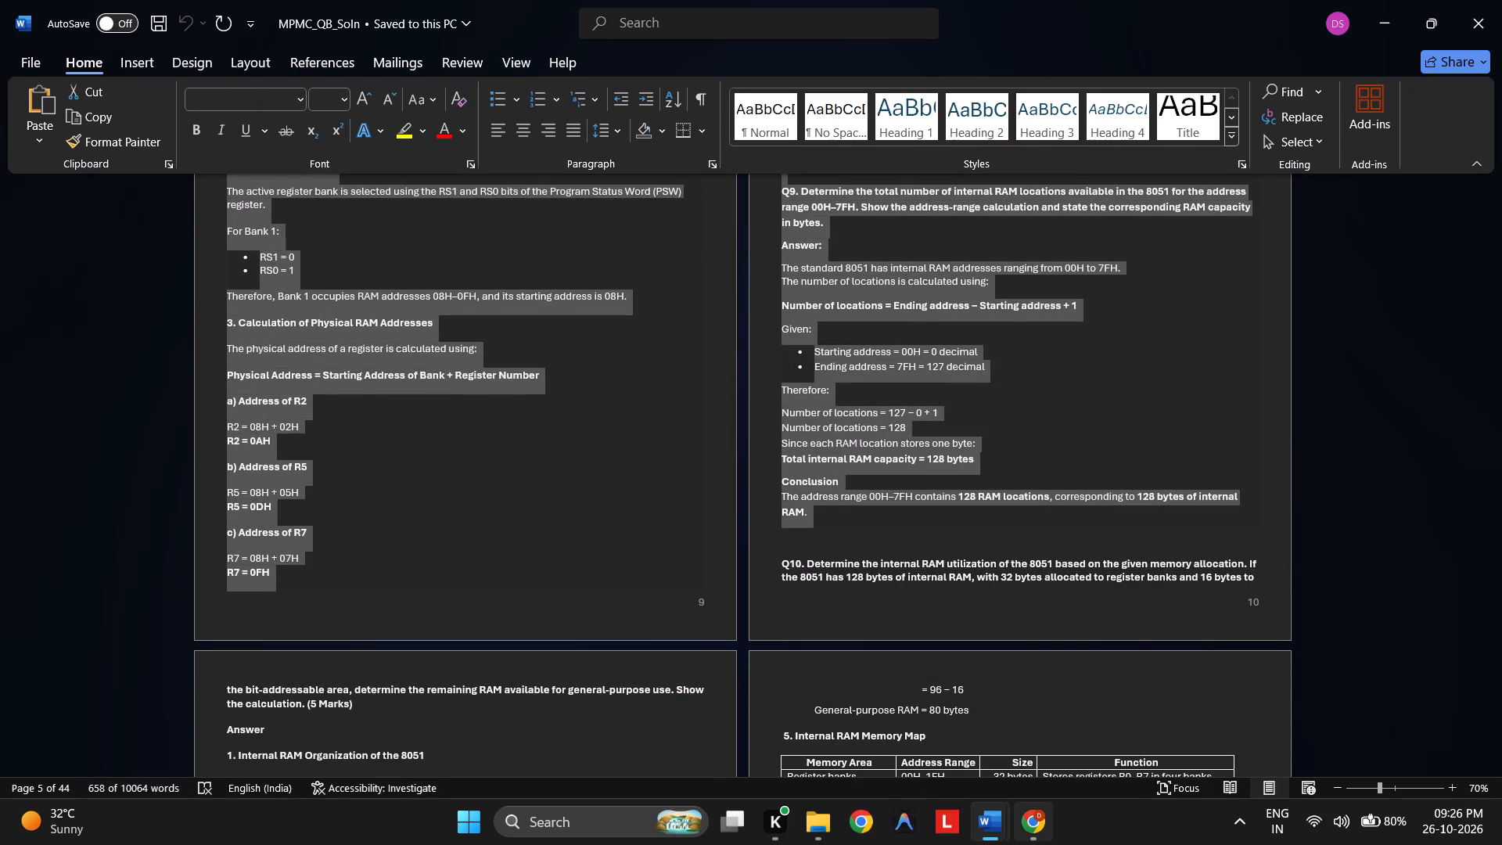
Switch to Document2 and paste the copied Q6, Q7 and Q9 answers below the Q1/Q4 Conclusion, leaving blank lines between.
click(983, 829)
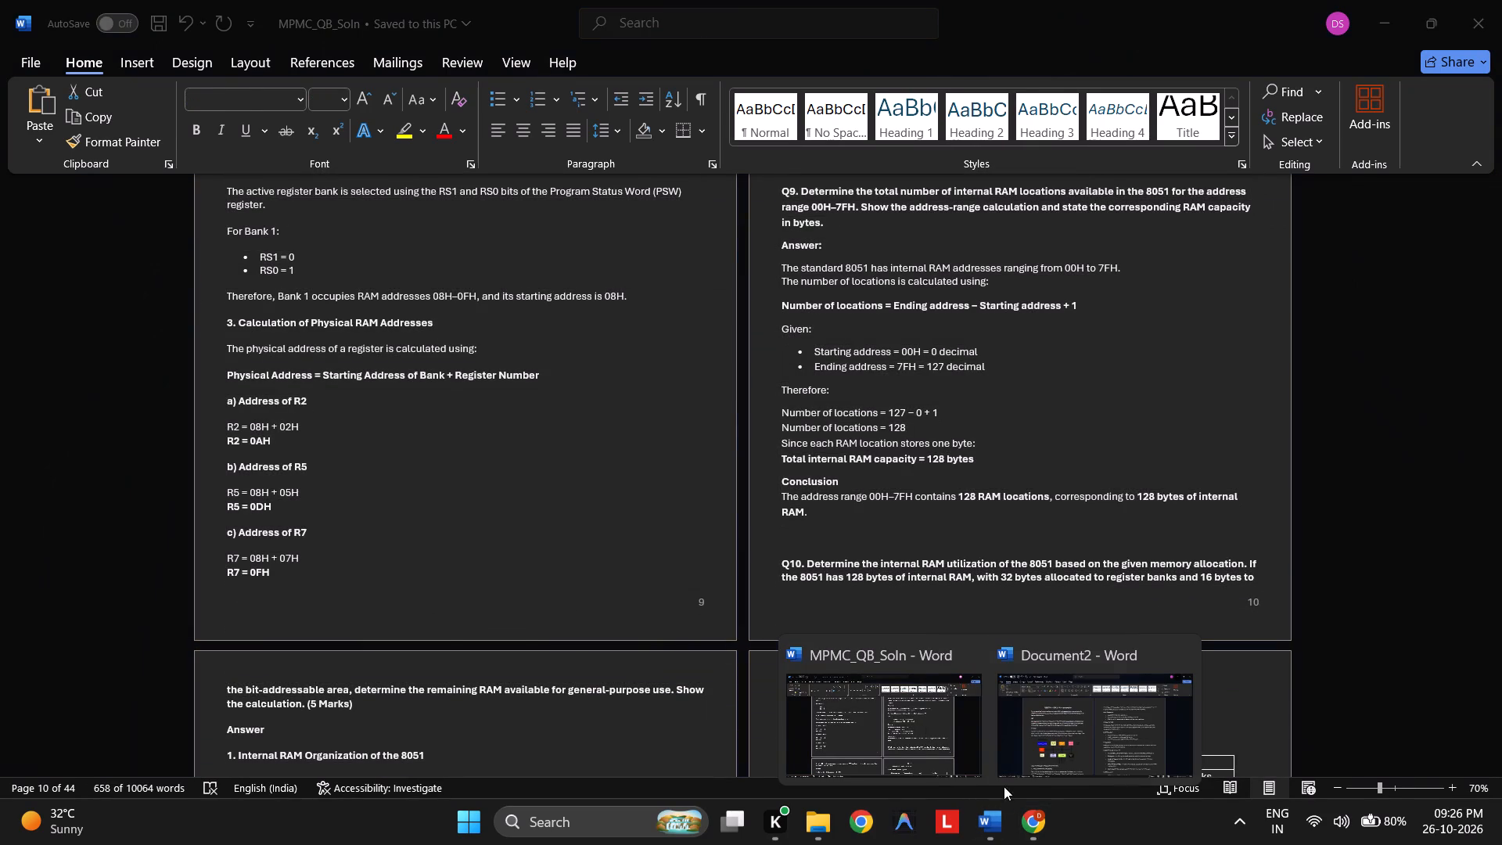
click(1094, 704)
scroll(785, 539, down, 20)
scroll(785, 539, down, 17)
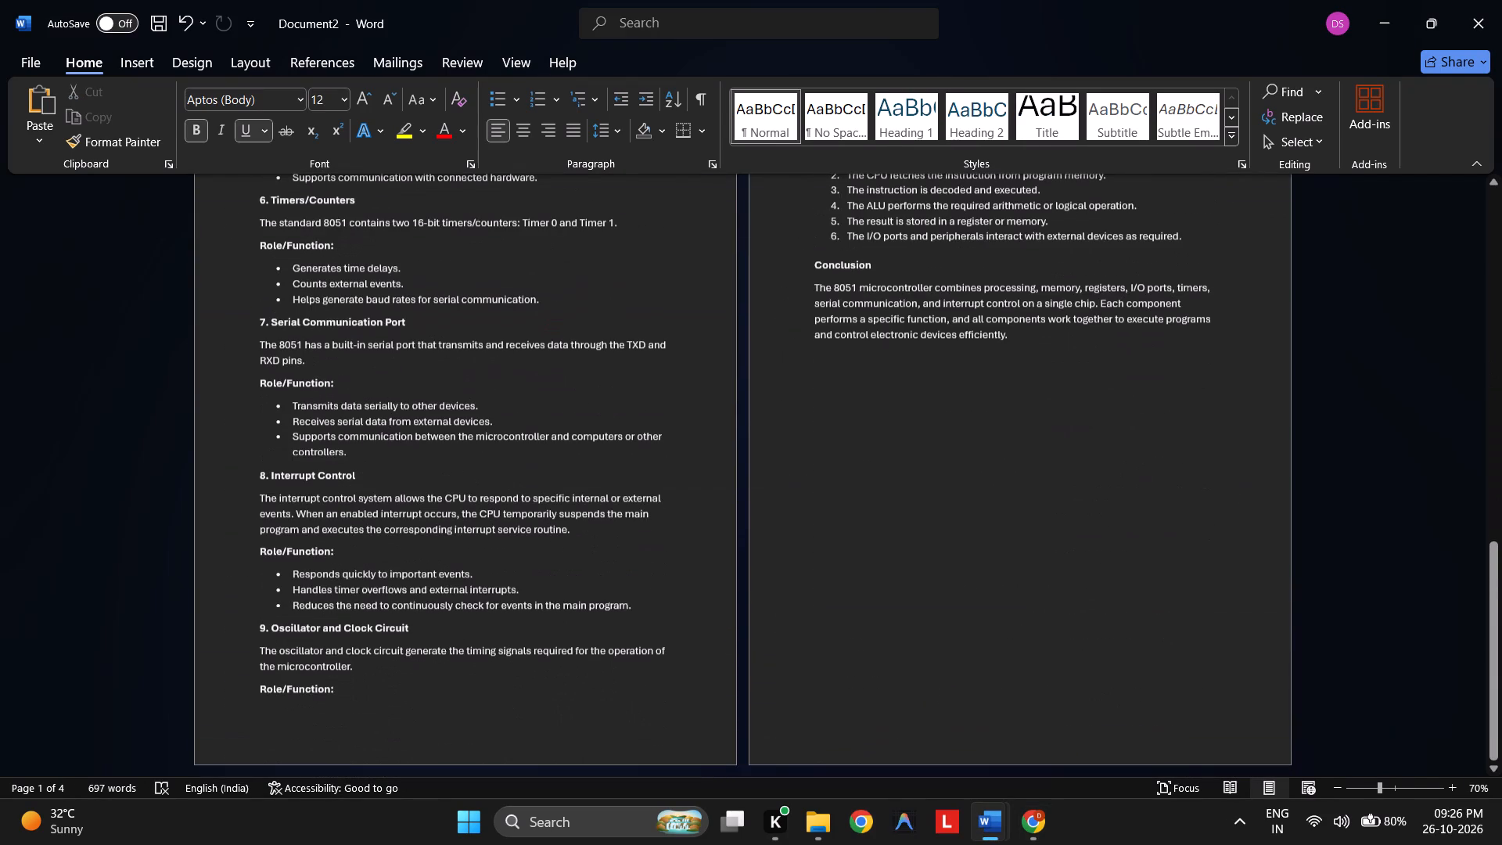
click(995, 451)
key(Return)
key(Return)
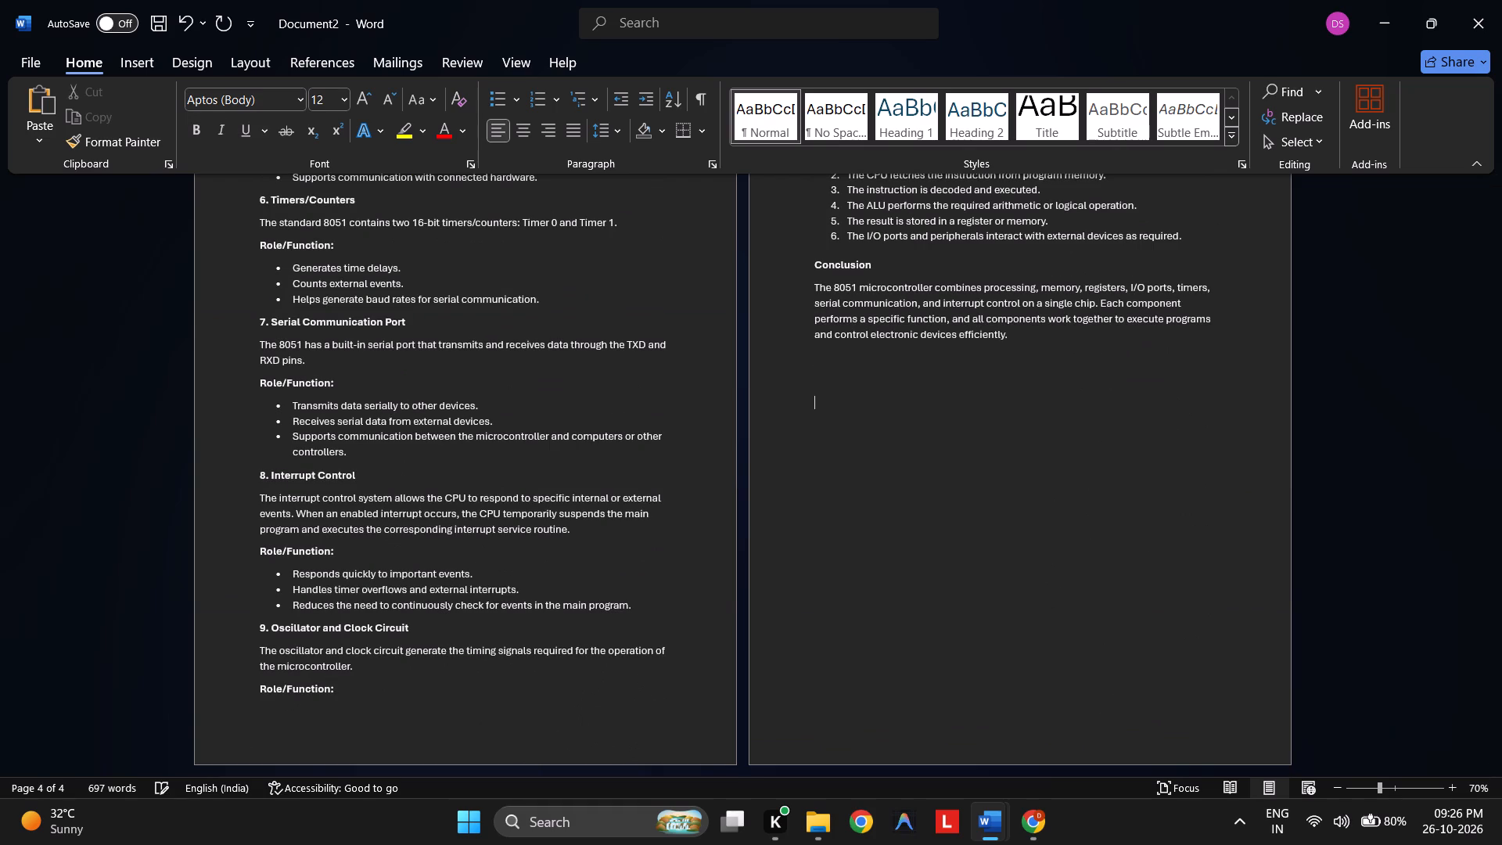
key(ctrl+v)
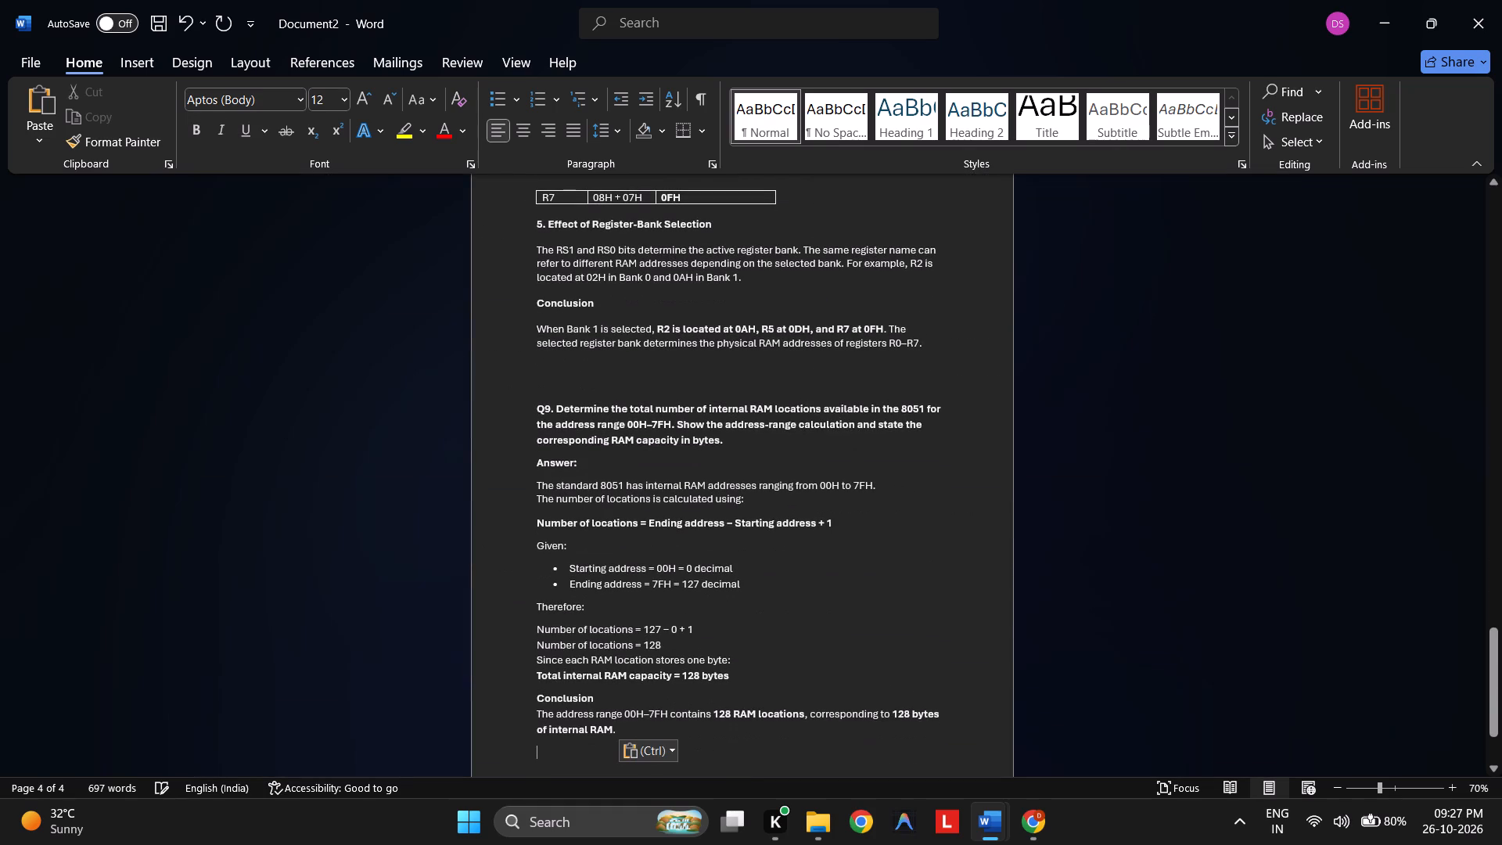
Check the pasted Q6, Q7 and Q9 answers in Document2 and how they follow the Q1/Q4 answer.
scroll(733, 384, up, 3)
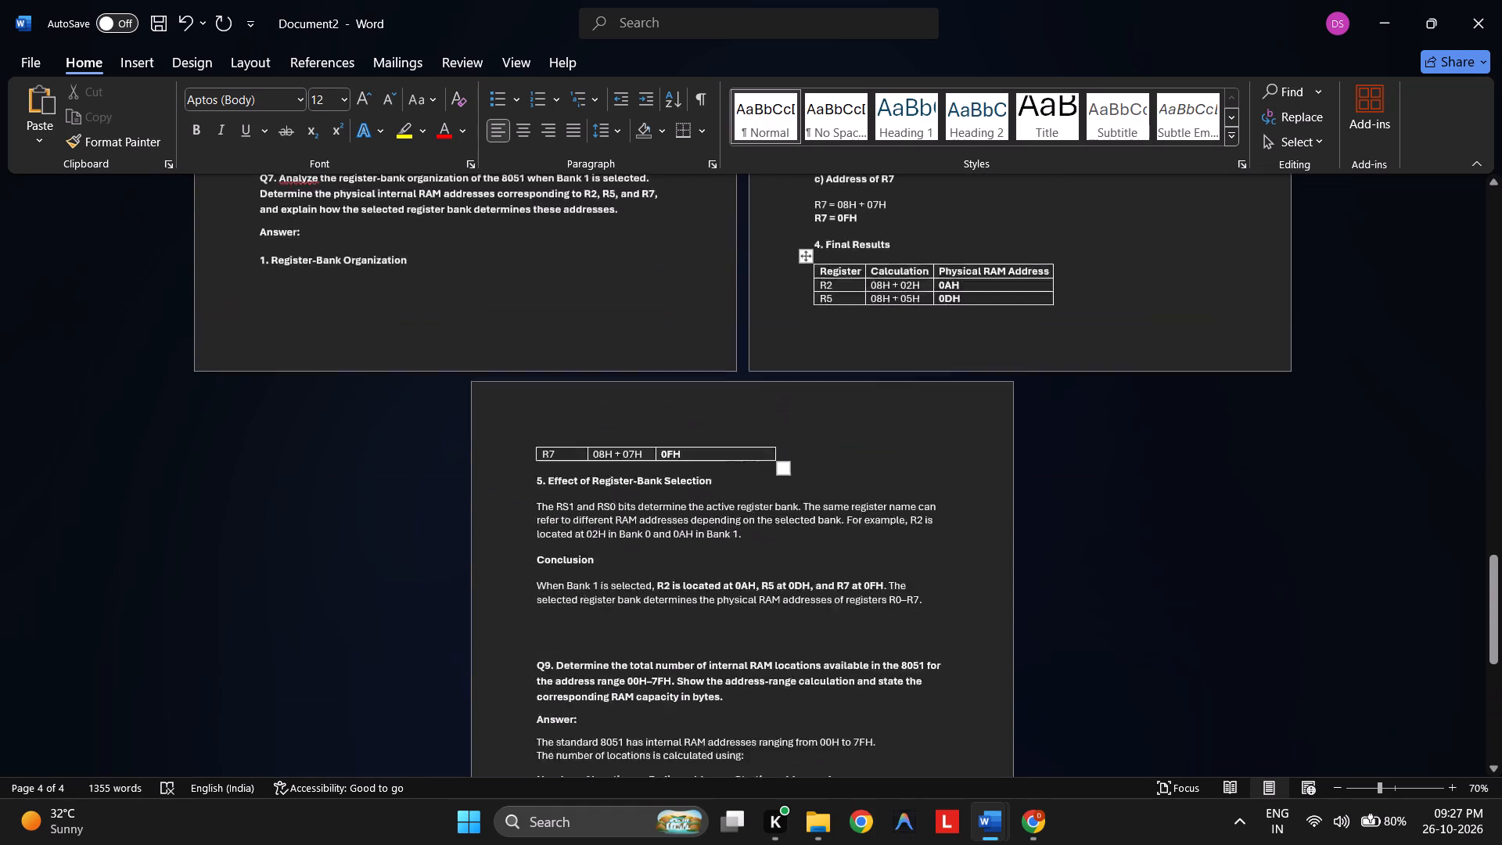
scroll(733, 384, up, 2)
scroll(733, 384, down, 2)
scroll(733, 384, up, 2)
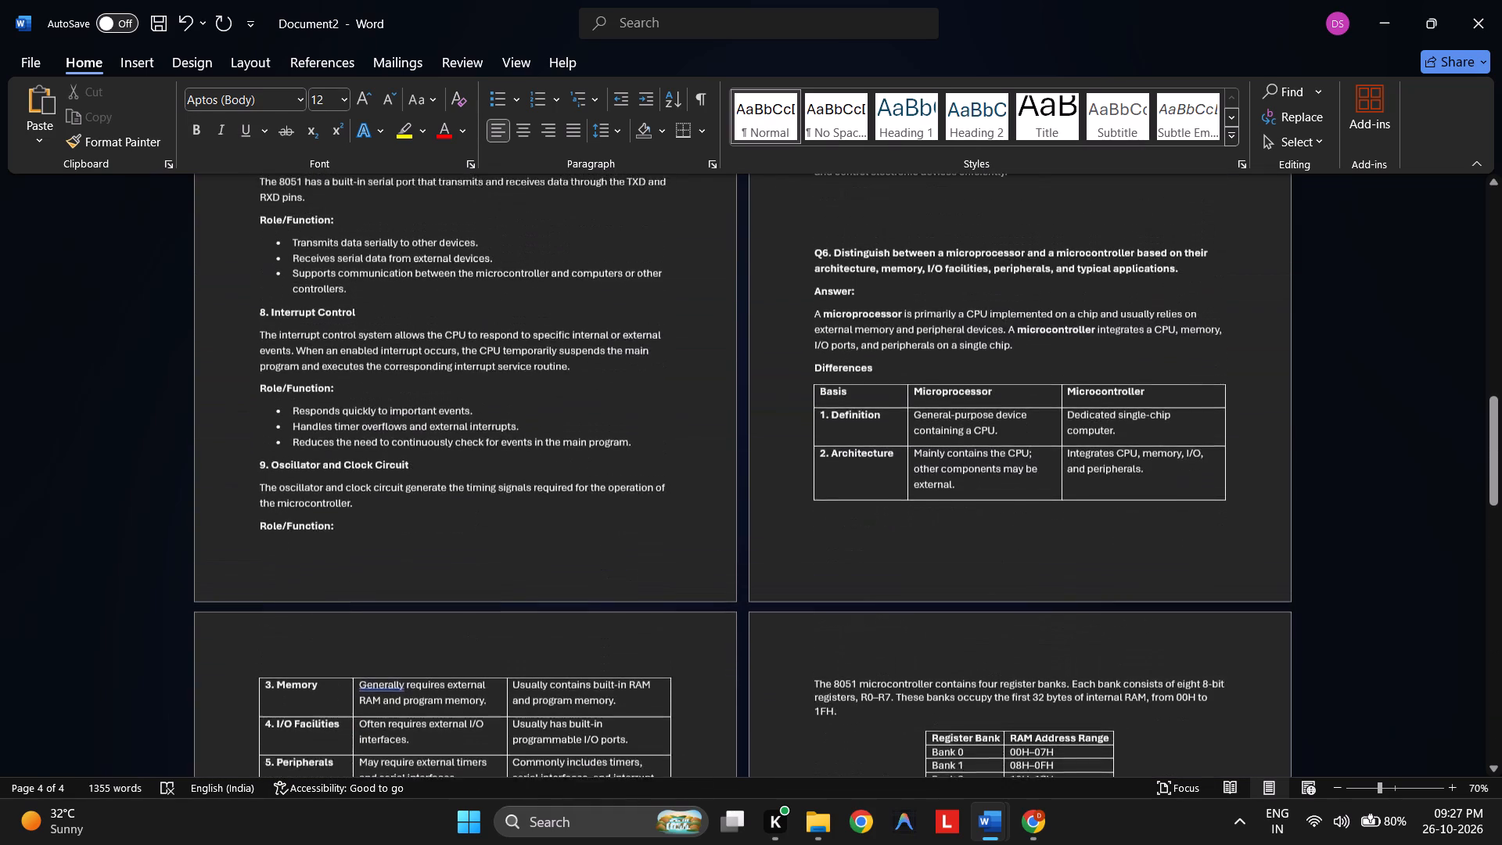
scroll(733, 384, up, 5)
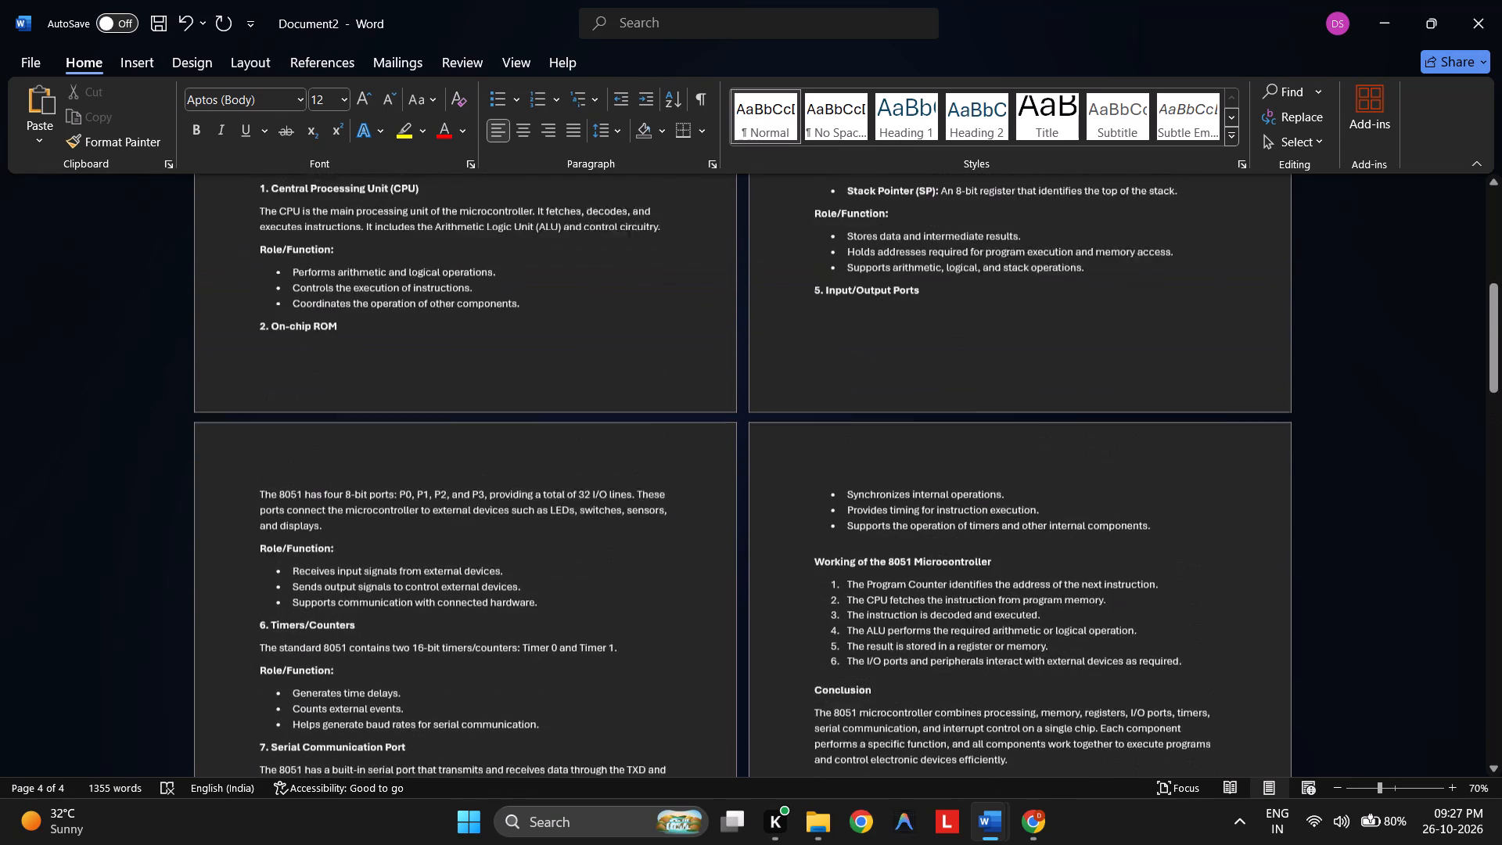
scroll(733, 384, down, 2)
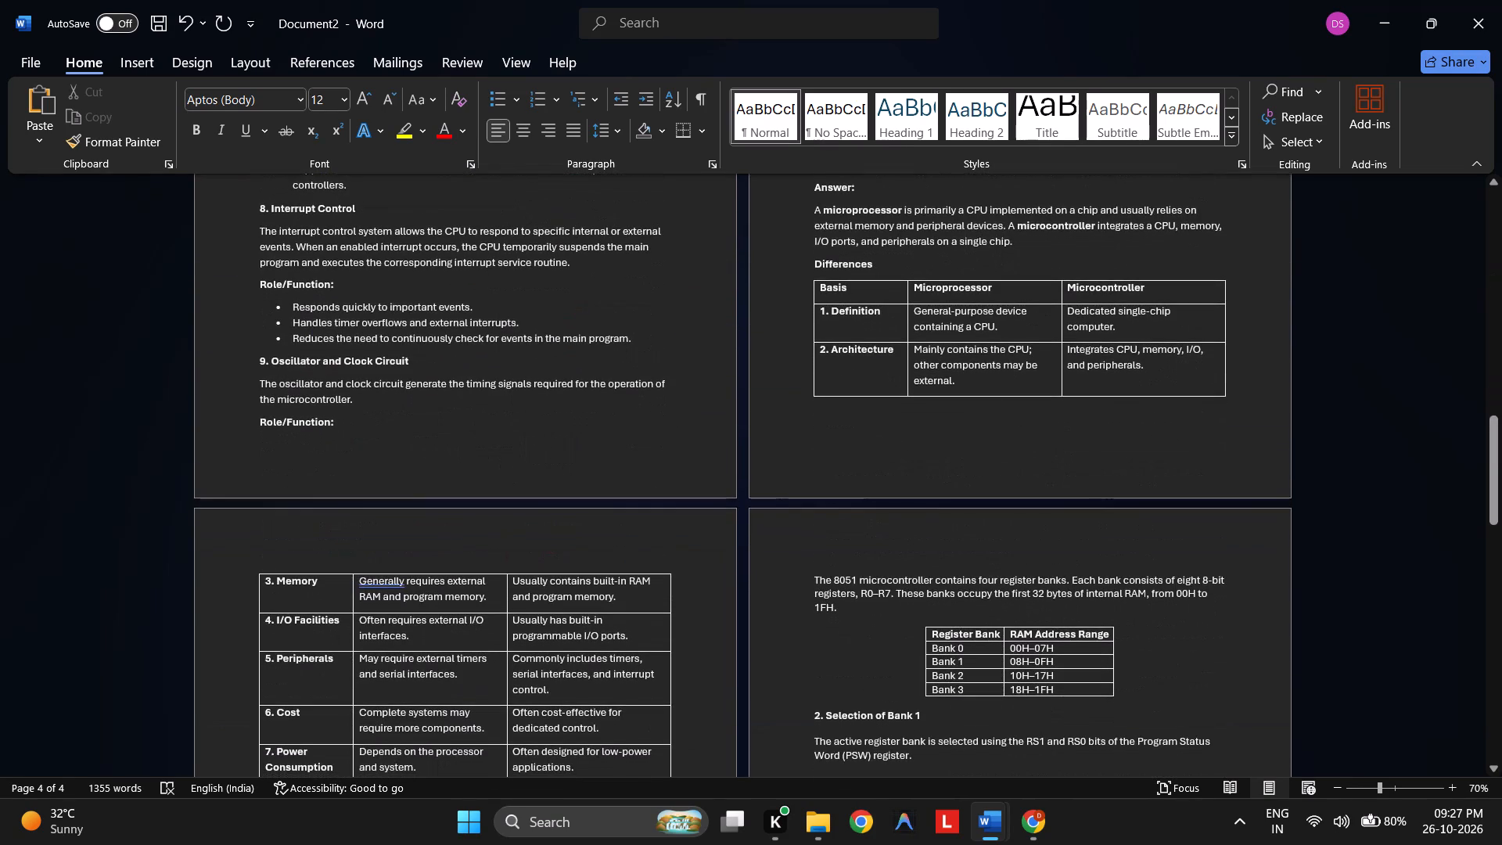
scroll(910, 492, down, 4)
scroll(872, 625, down, 1)
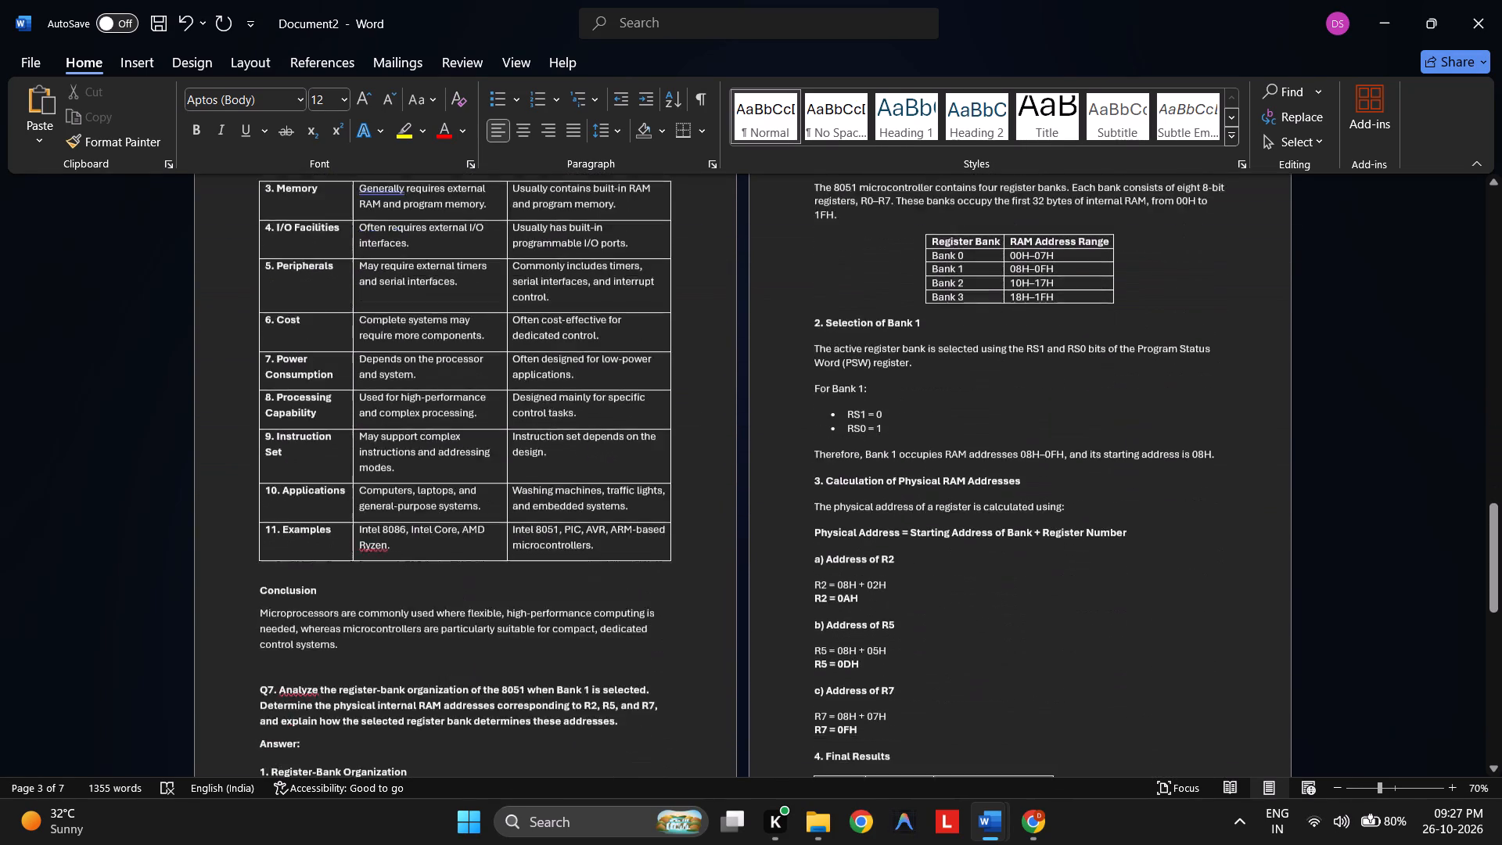
scroll(872, 625, down, 4)
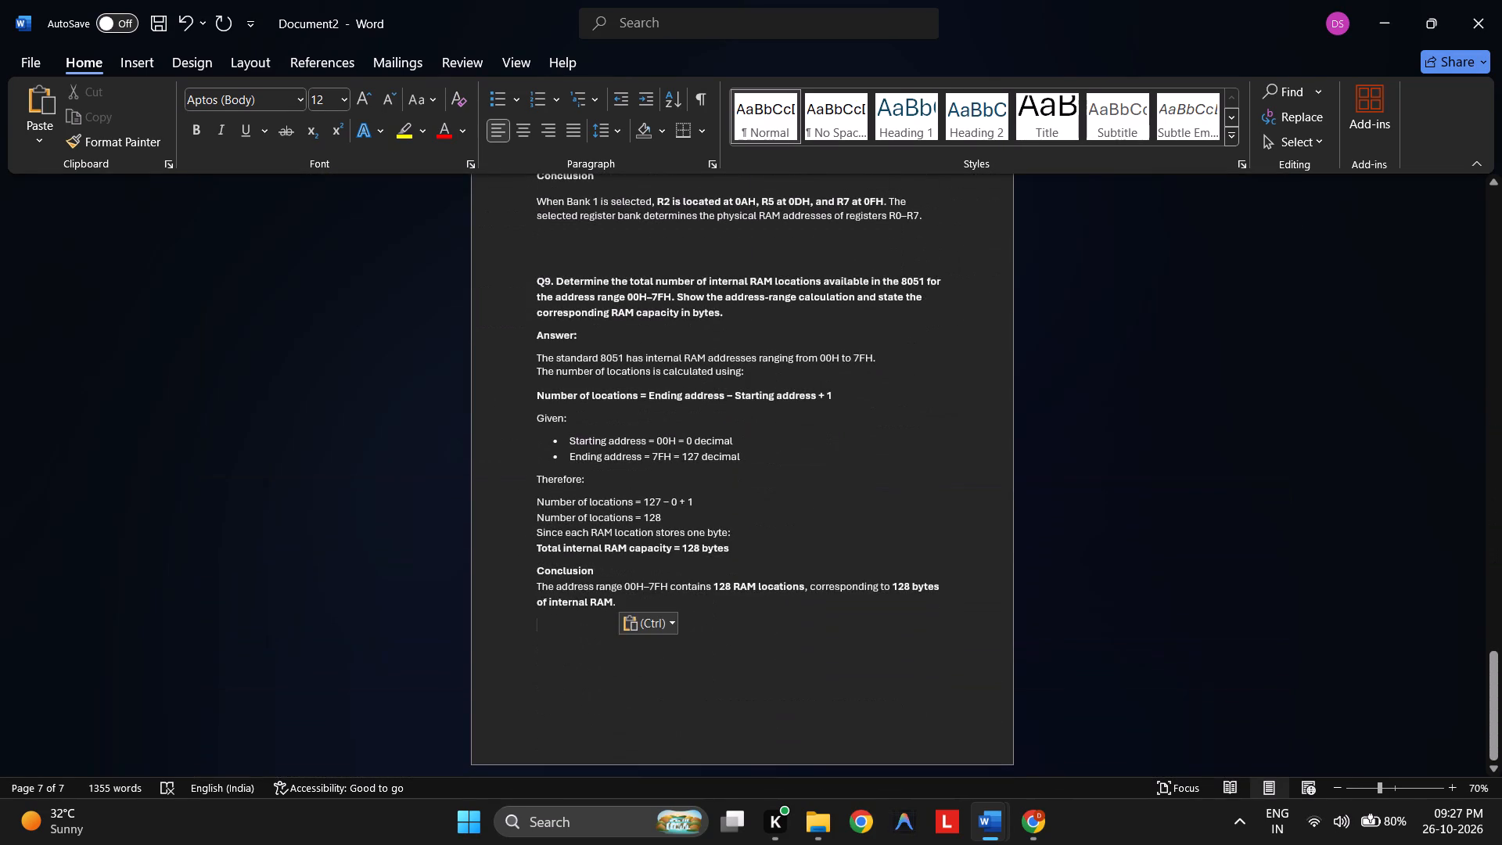
scroll(846, 519, up, 6)
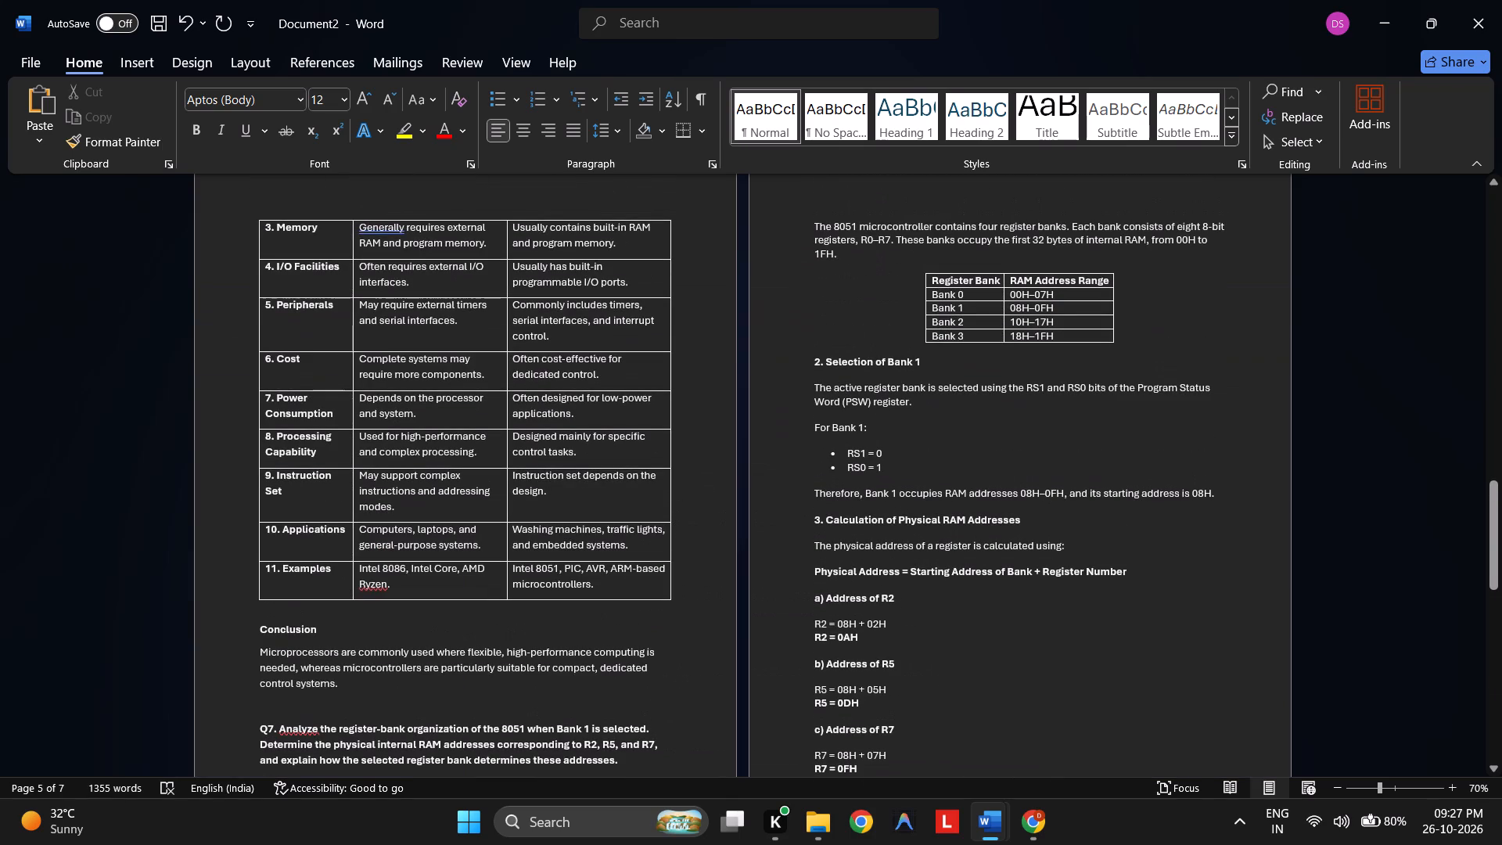
scroll(846, 519, down, 3)
scroll(707, 591, down, 1)
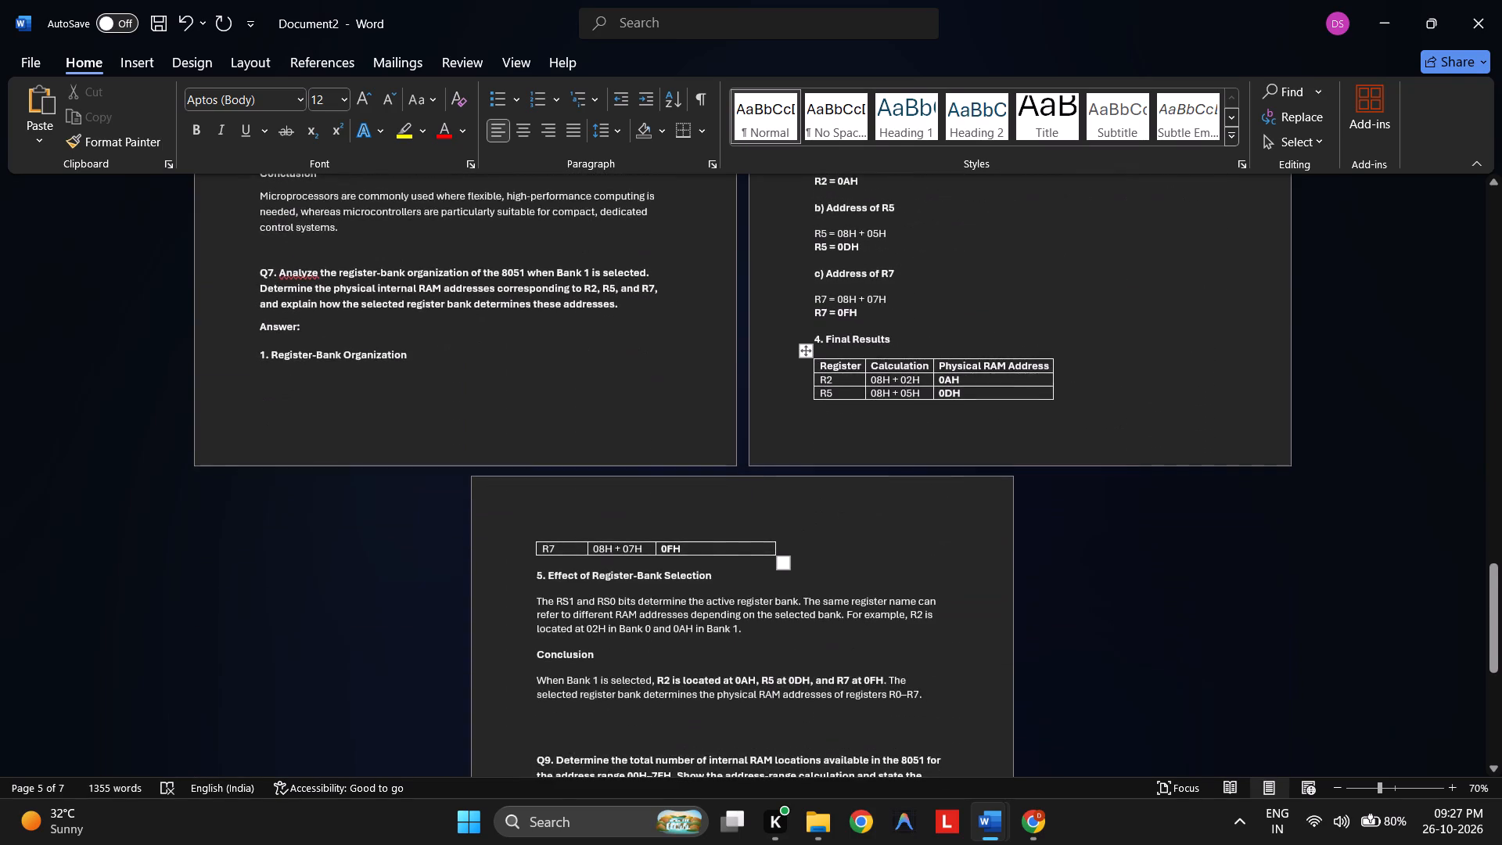
Delete the Q9 question and its whole answer from the end of Document2, keeping the Q7 Conclusion.
scroll(707, 591, down, 1)
drag(559, 524, 767, 776)
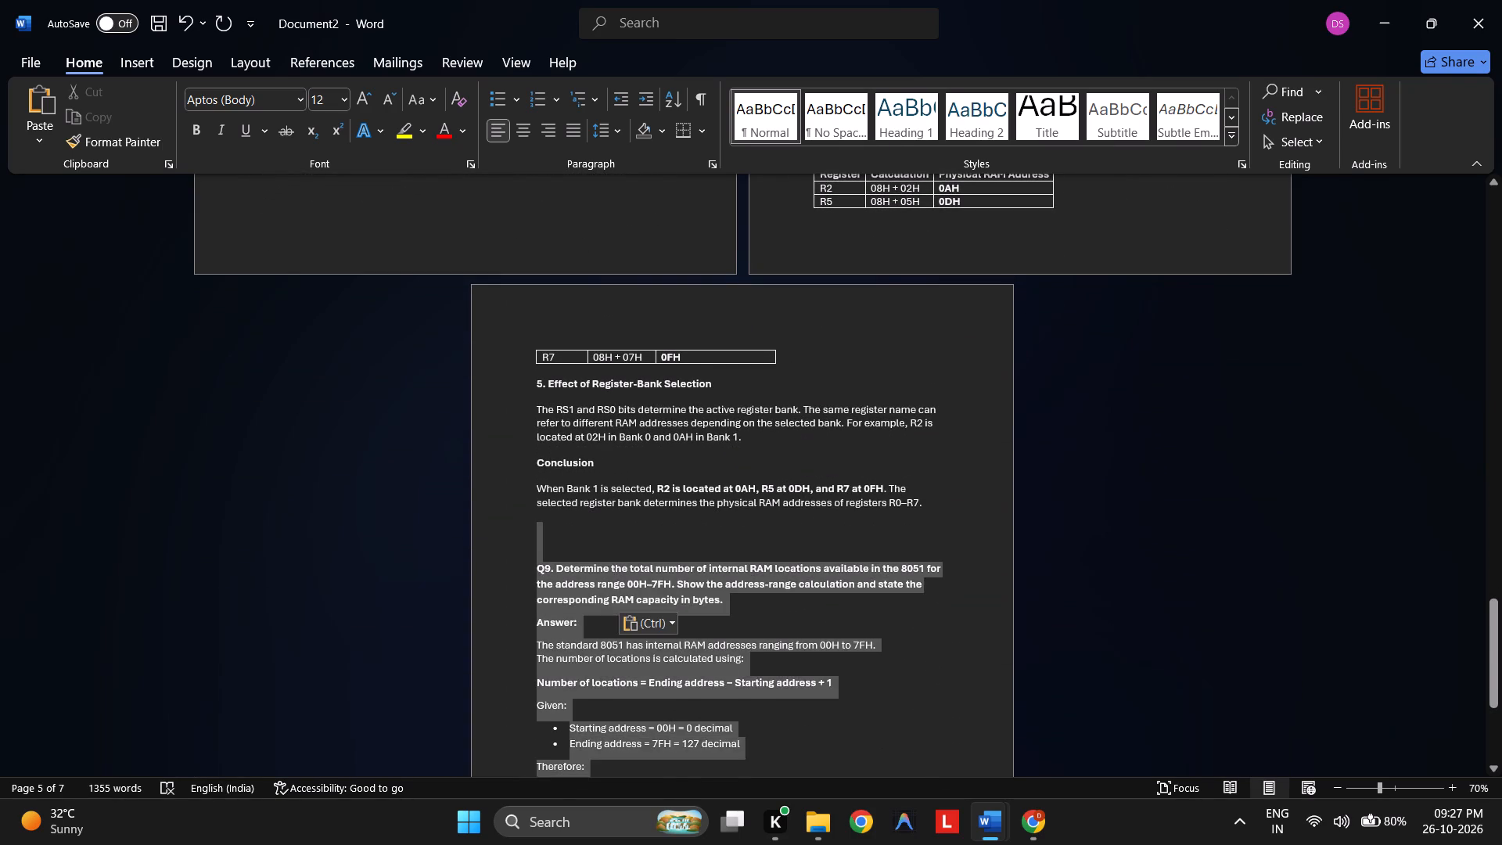
drag(767, 776, 769, 570)
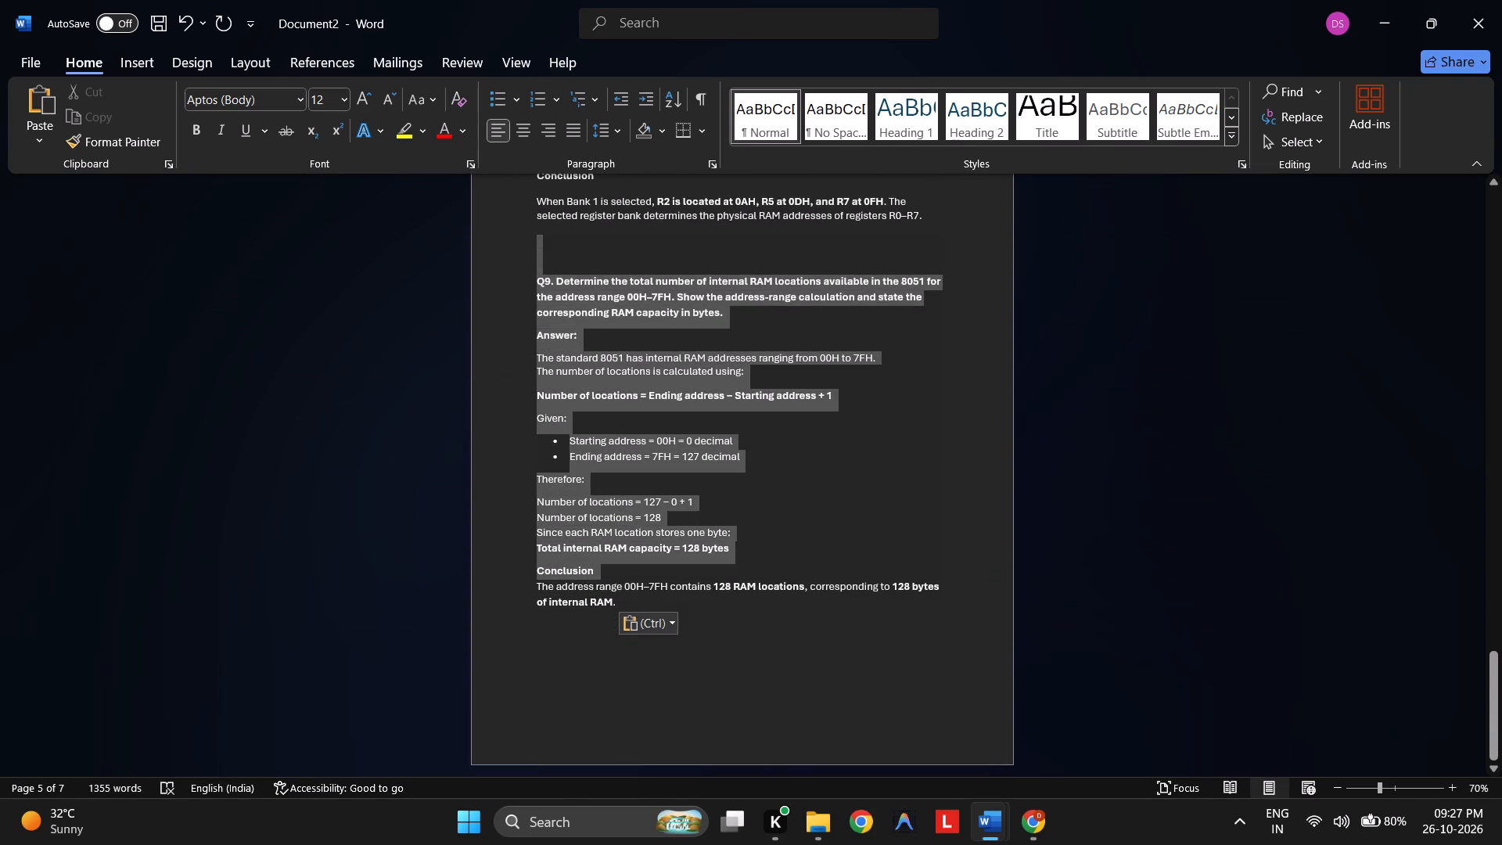
drag(769, 570, 746, 734)
key(BackSpace)
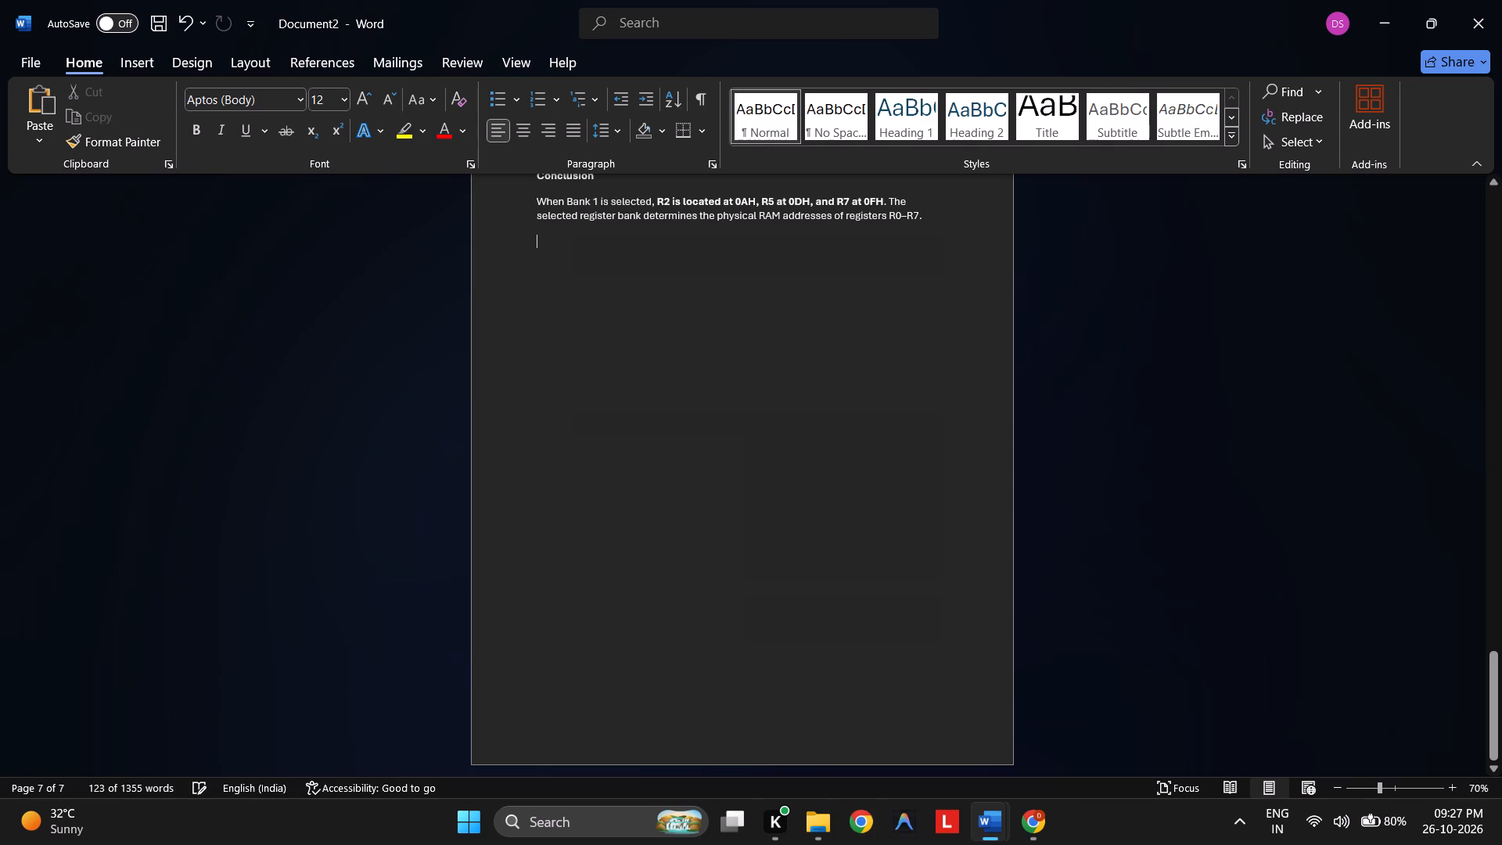
scroll(688, 455, up, 3)
scroll(688, 455, down, 2)
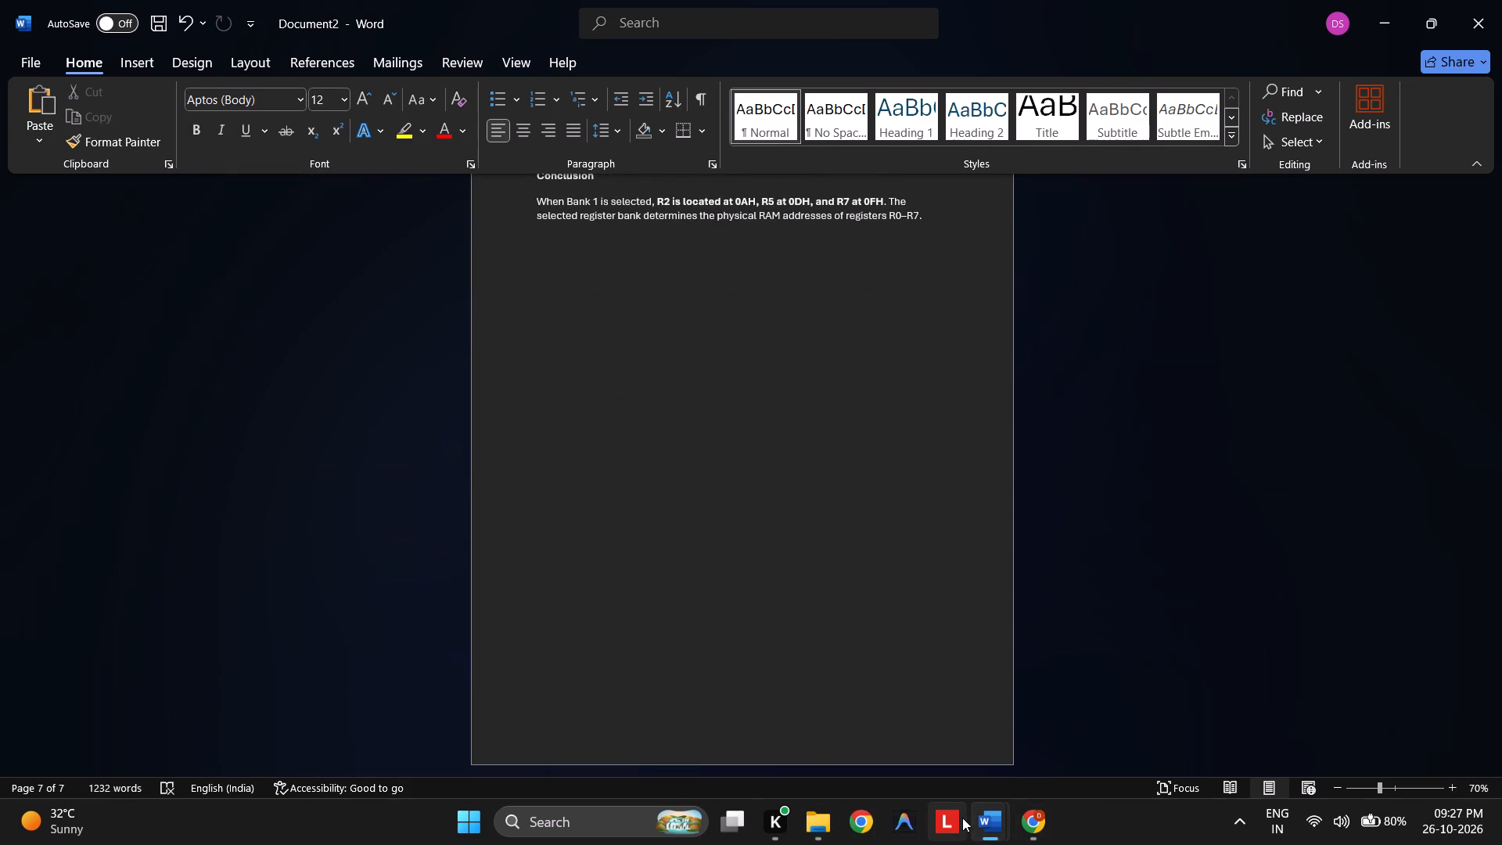
Switch to the MPMC_QB_Soln document and find the start of UNIT V — Addressing Modes and Instruction Set with its Q1.
click(869, 717)
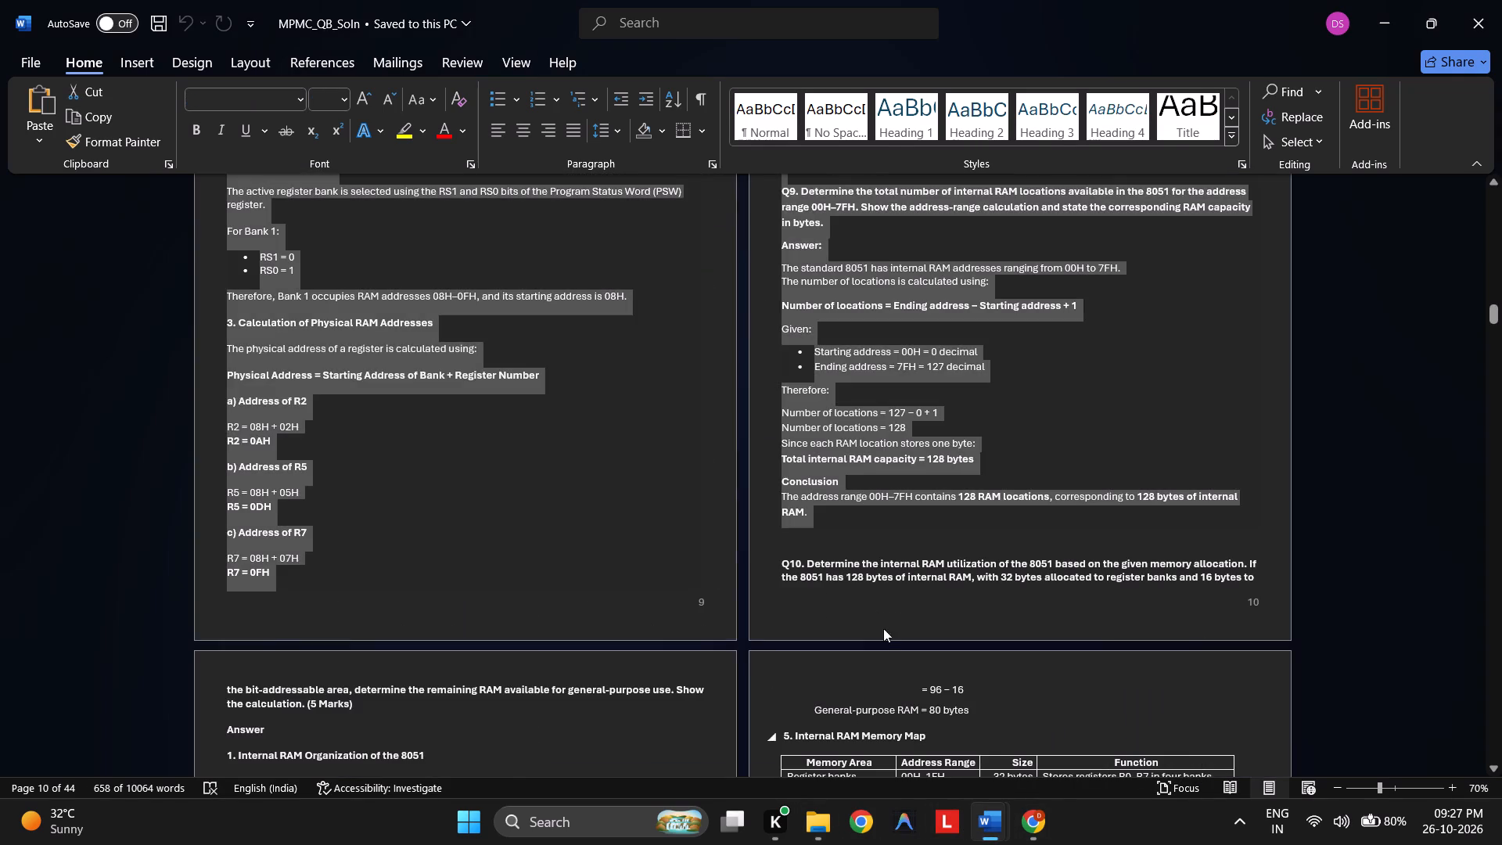
scroll(884, 574, down, 3)
click(884, 574)
scroll(884, 574, down, 6)
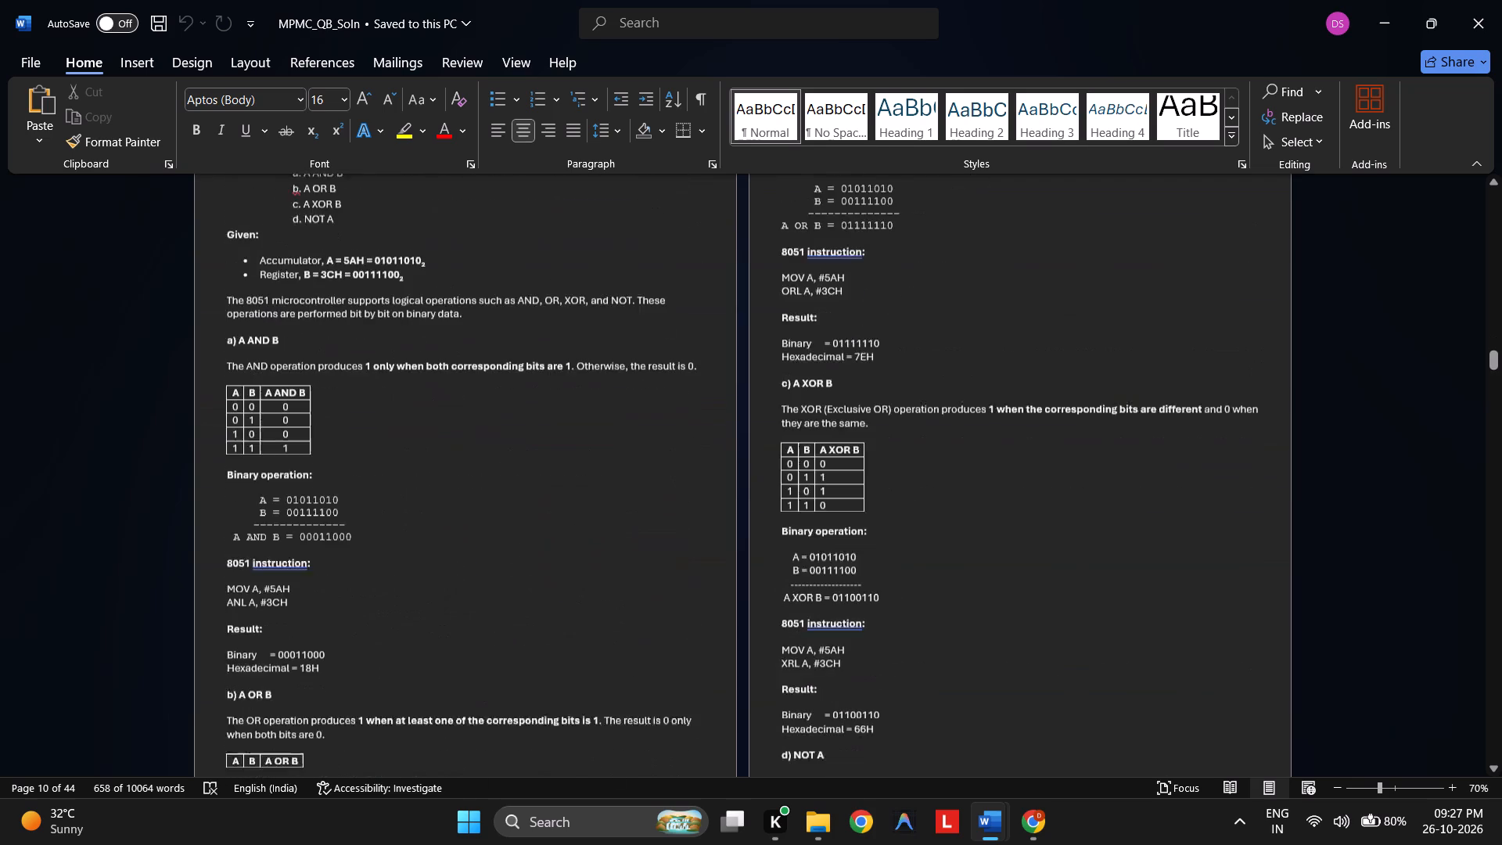
scroll(884, 574, up, 2)
drag(301, 275, 538, 319)
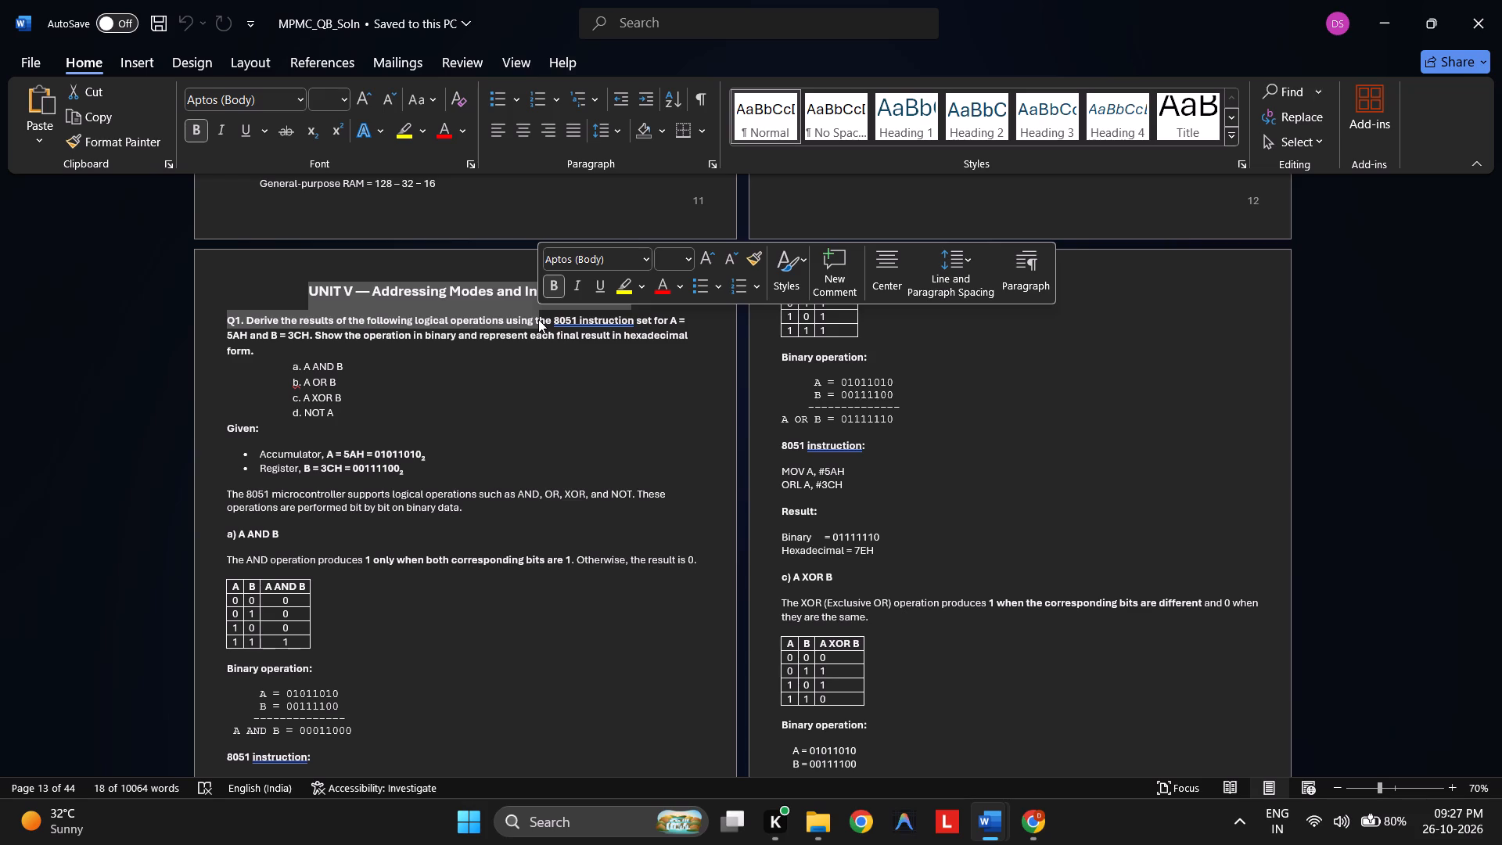
Switch to the QB ALL UNITS question bank in Chrome and read the first Unit_5 questions, especially question 2 on bit-manipulation instructions.
click(1032, 815)
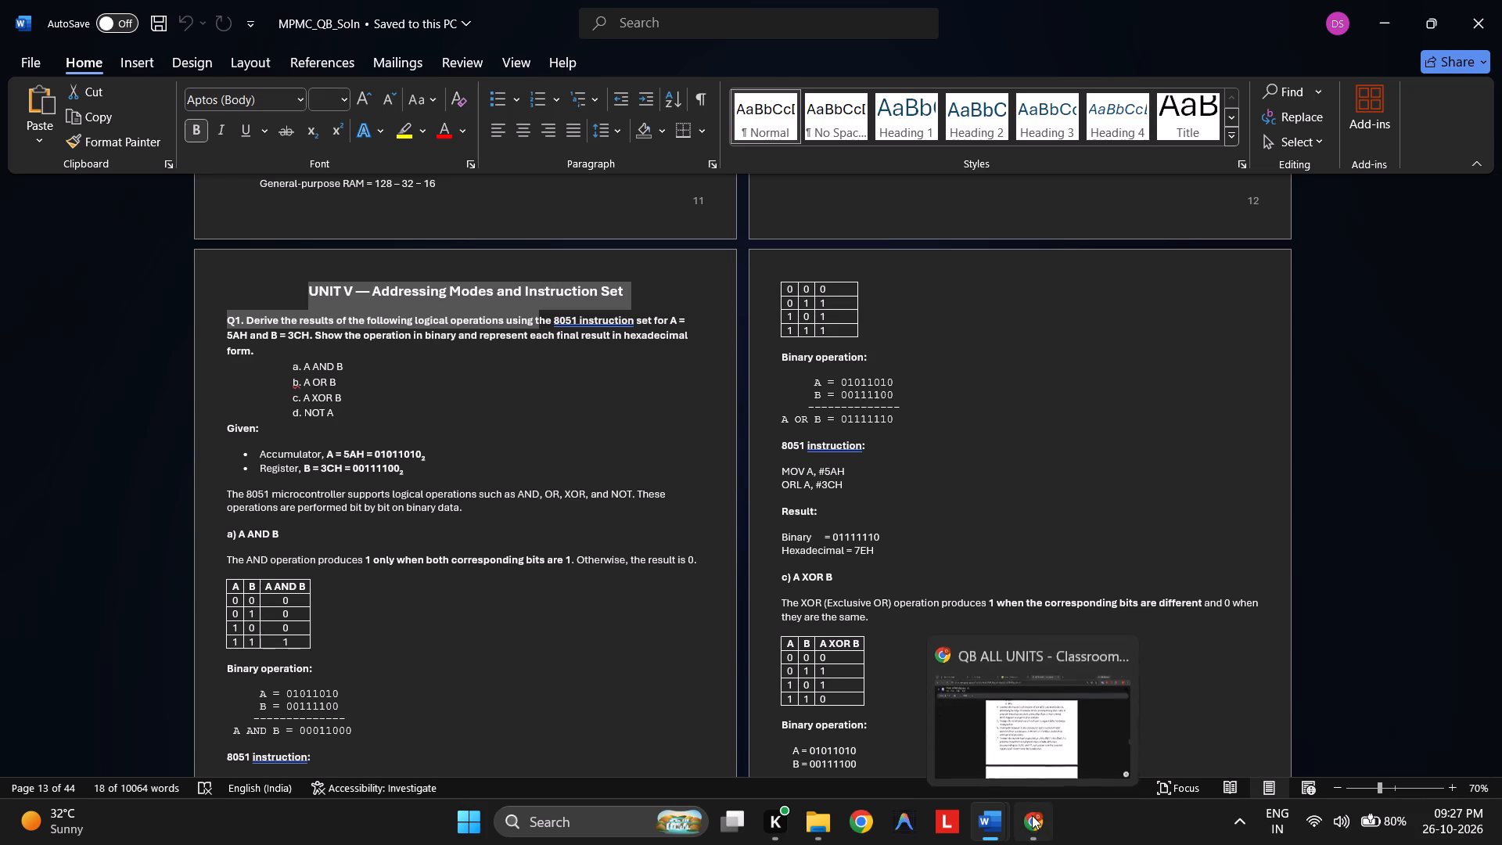
scroll(772, 495, down, 8)
scroll(772, 495, up, 1)
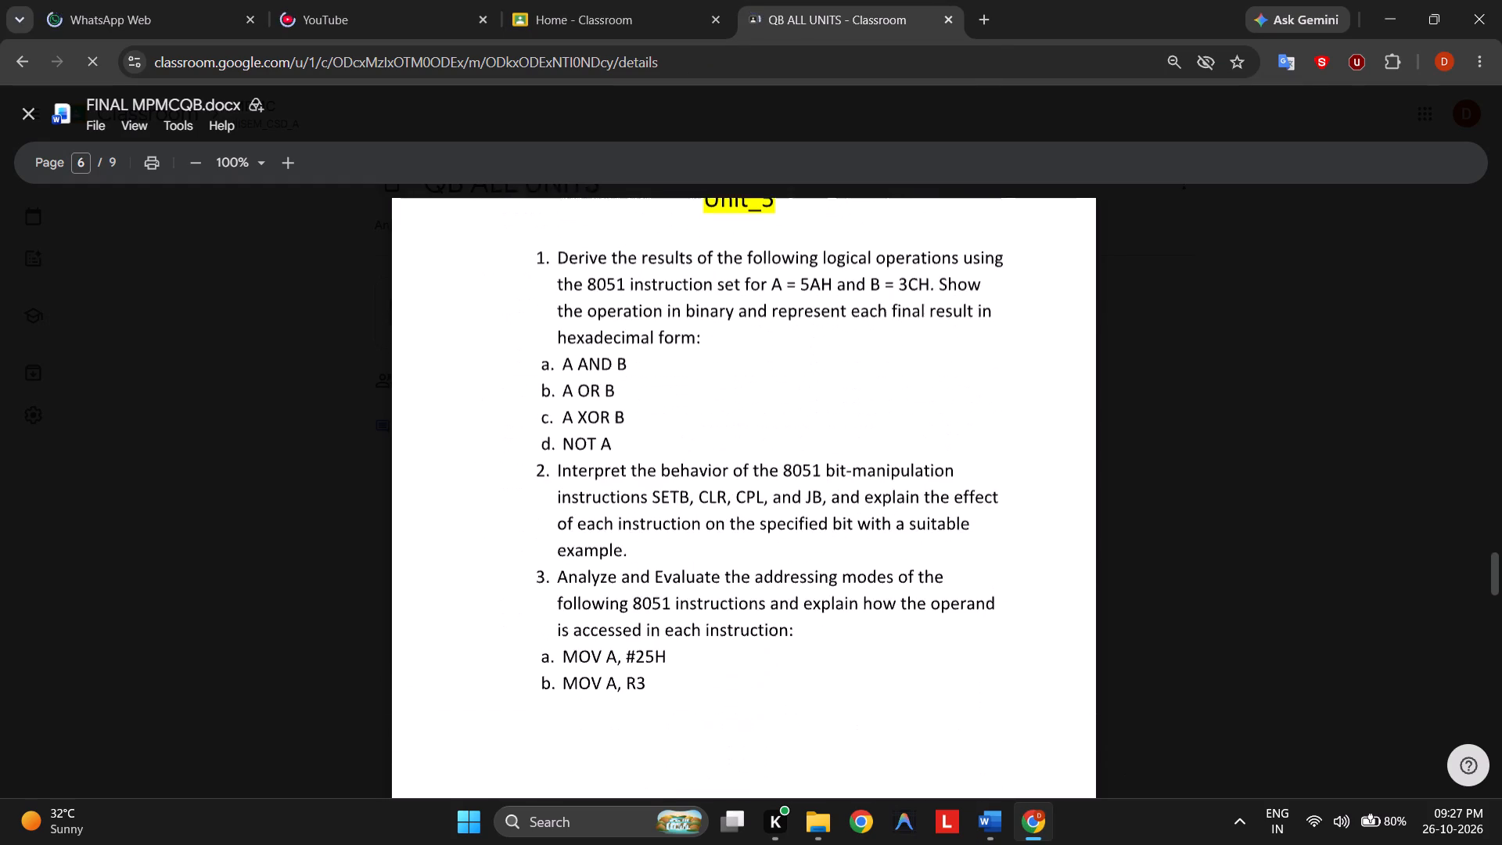
scroll(772, 495, up, 1)
triple_click(598, 501)
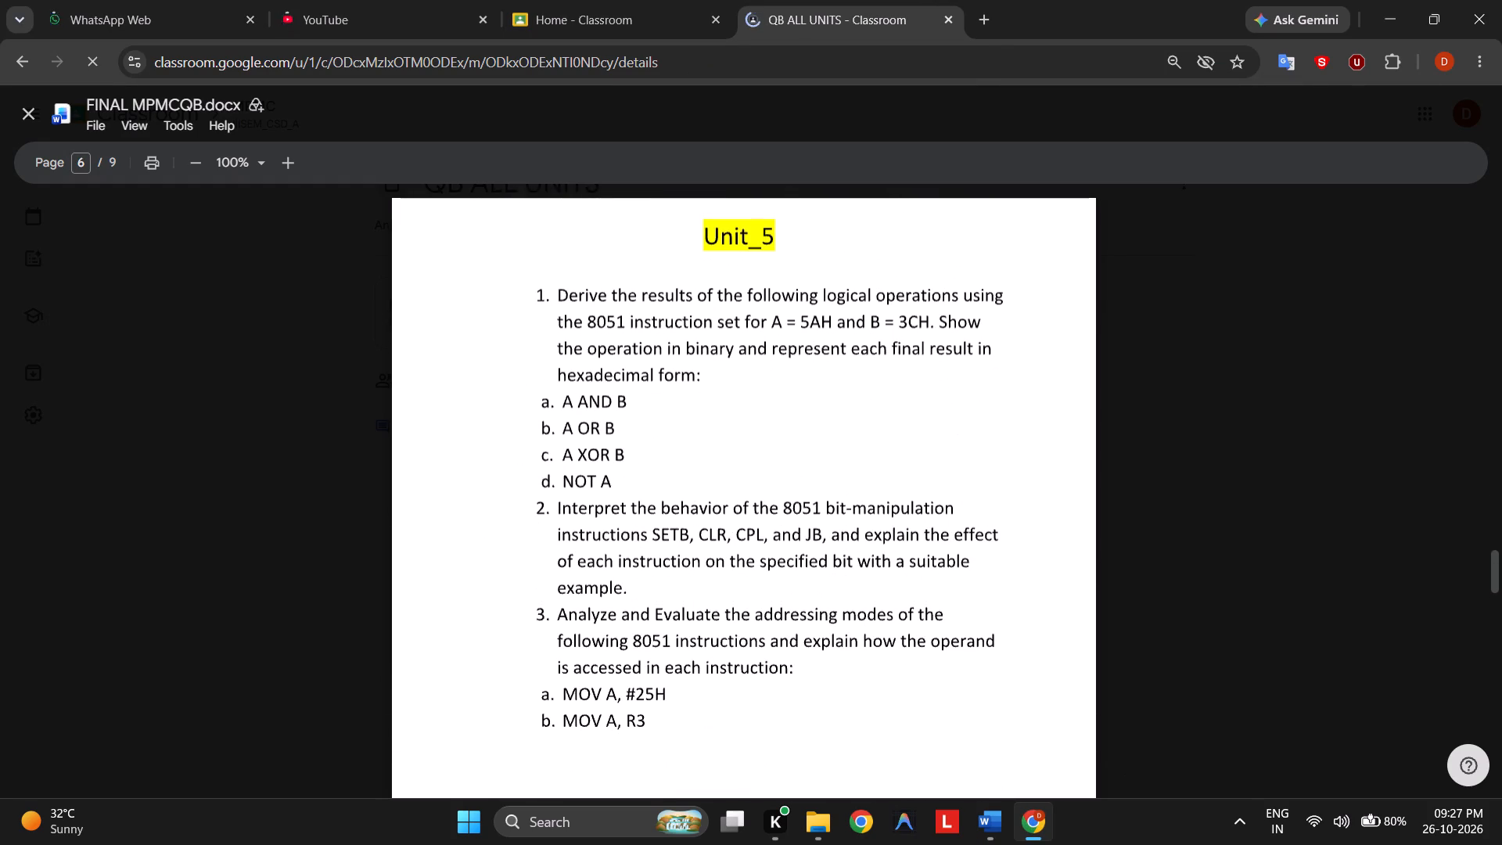
triple_click(718, 503)
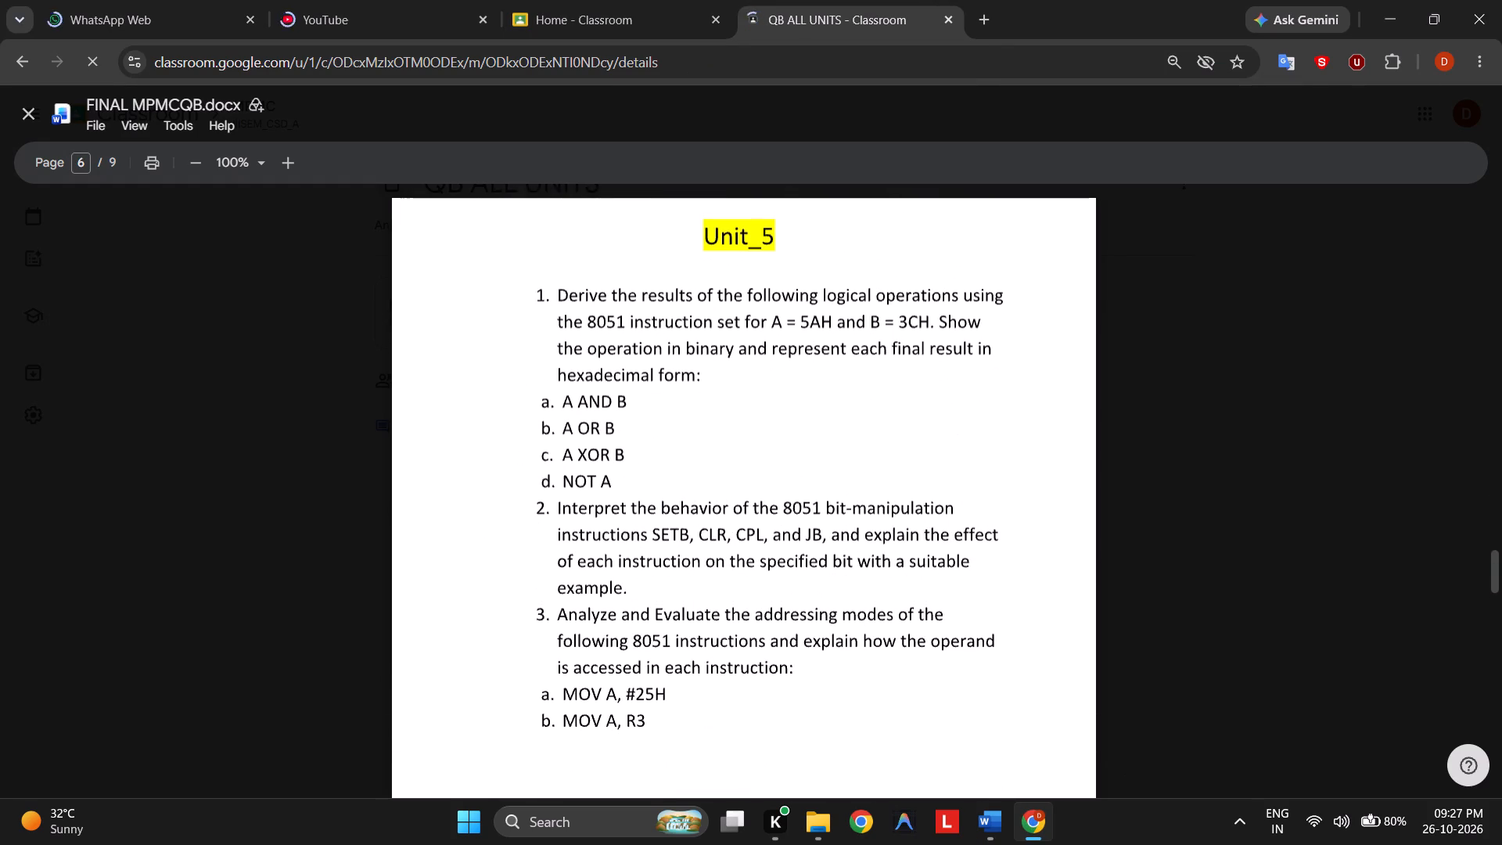
click(718, 503)
triple_click(791, 544)
click(791, 544)
triple_click(689, 570)
click(689, 570)
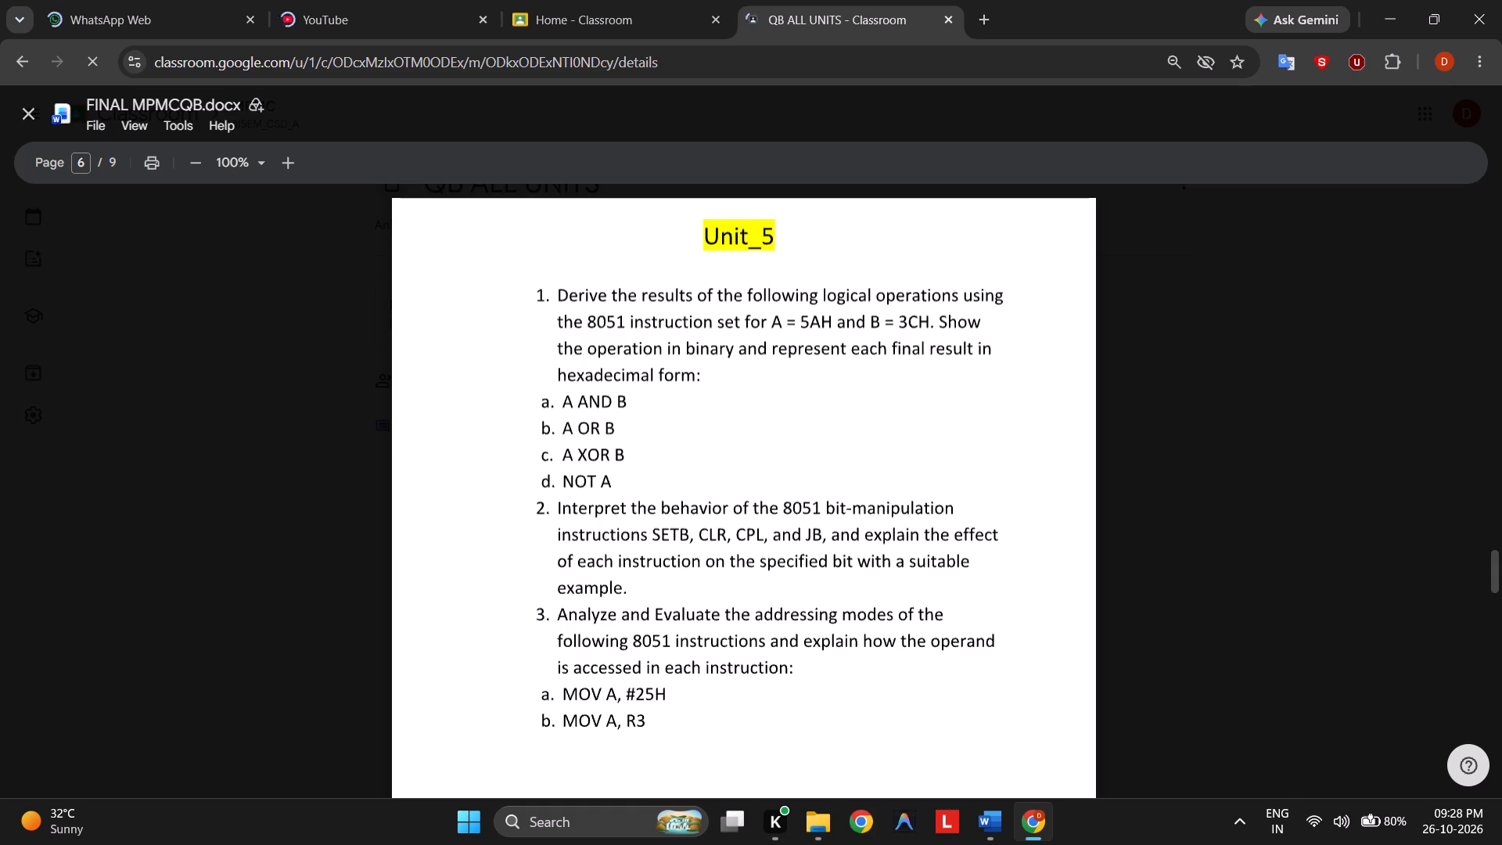
drag(559, 506, 661, 600)
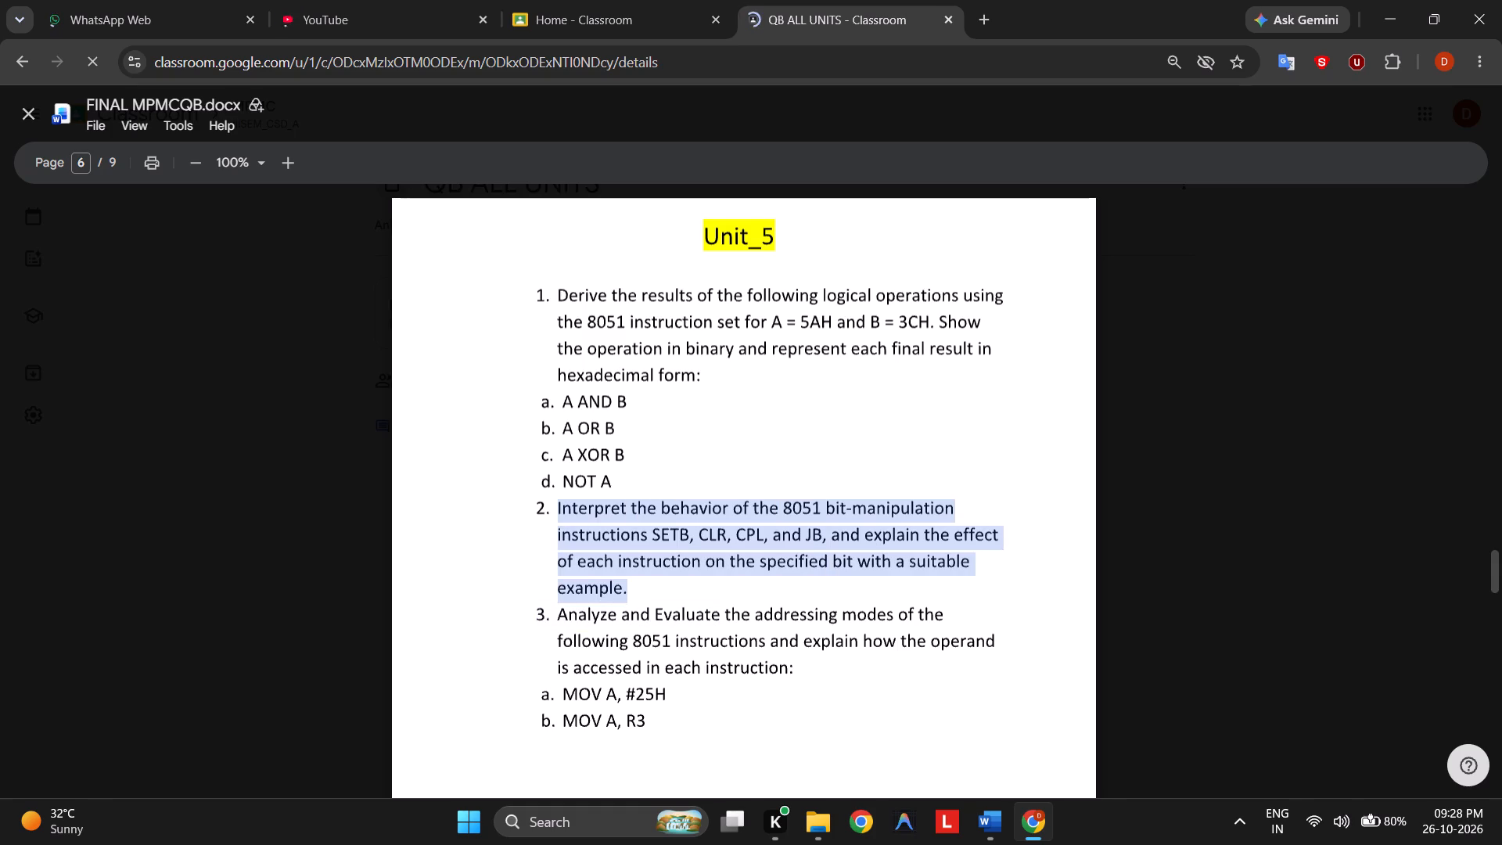
drag(661, 600, 659, 594)
triple_click(659, 594)
drag(659, 594, 652, 594)
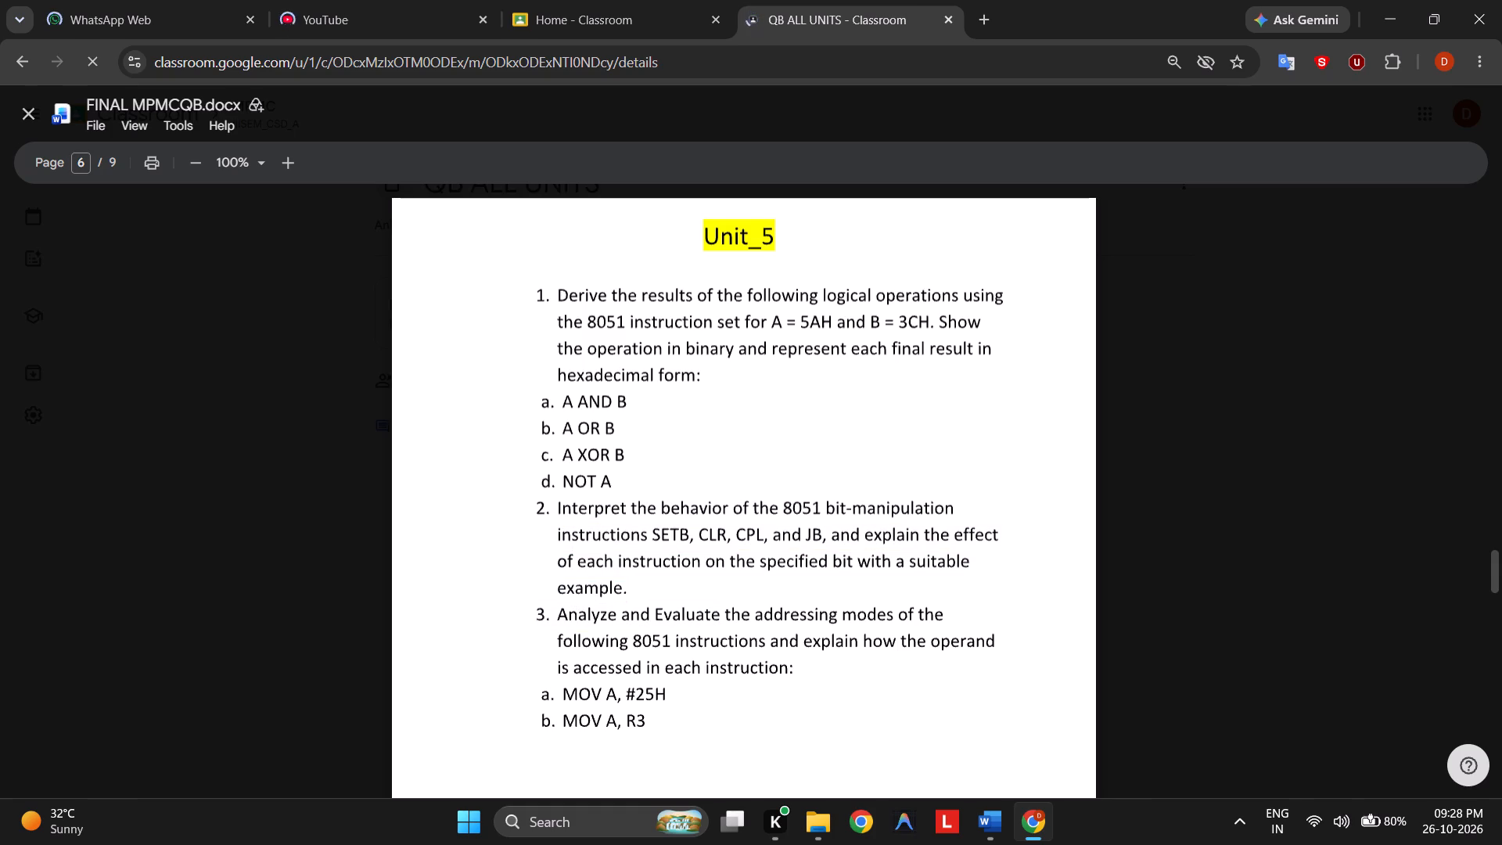
drag(652, 594, 560, 512)
triple_click(560, 512)
triple_click(588, 551)
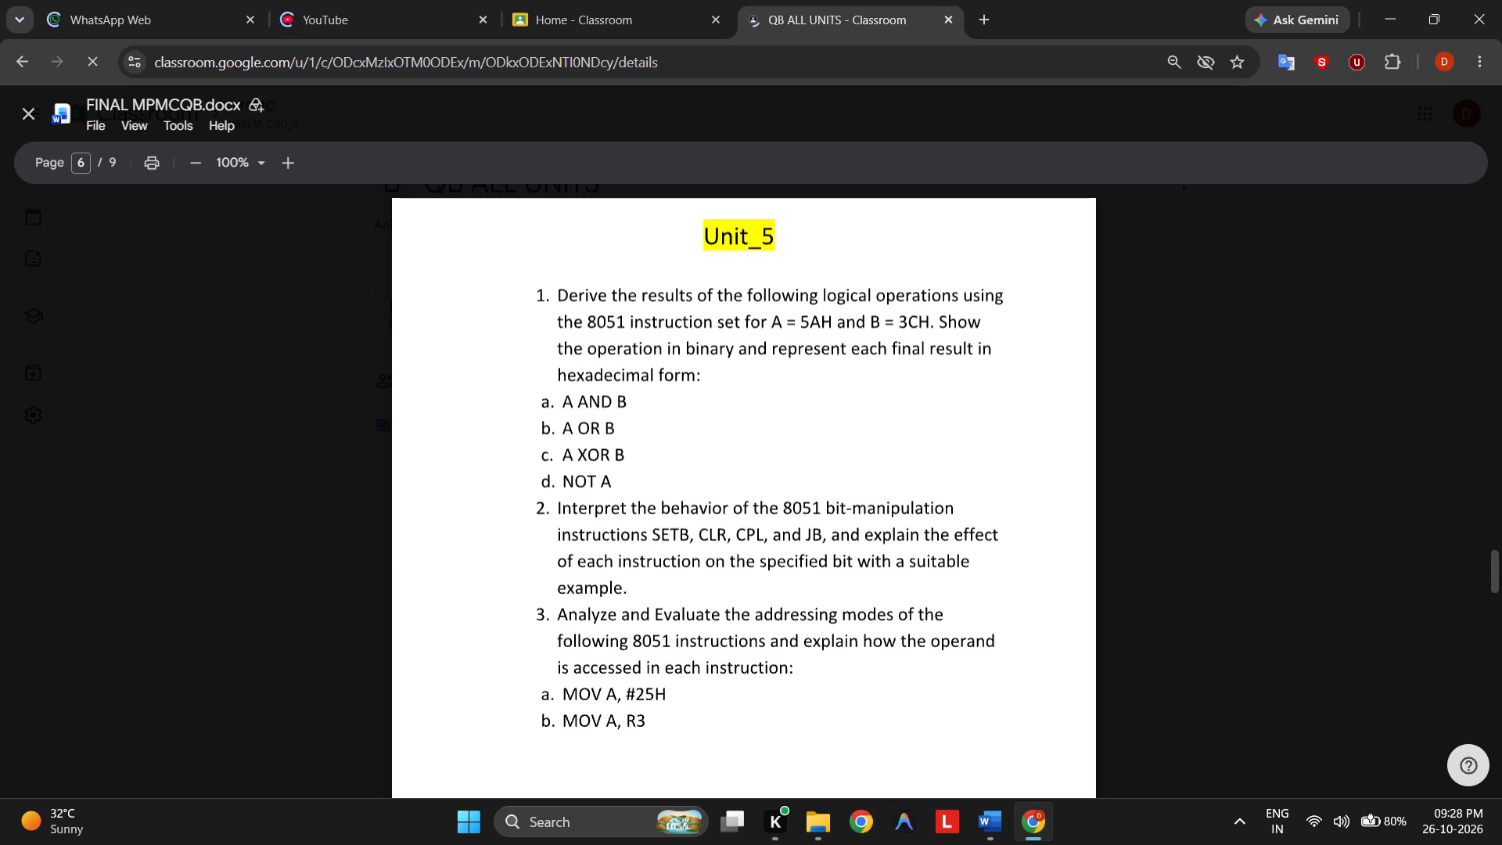
triple_click(763, 546)
click(870, 549)
Read the remaining Unit_5 questions through question 9 on machine-cycle duration, and go back to the unit's first questions.
scroll(870, 549, down, 2)
scroll(894, 622, down, 6)
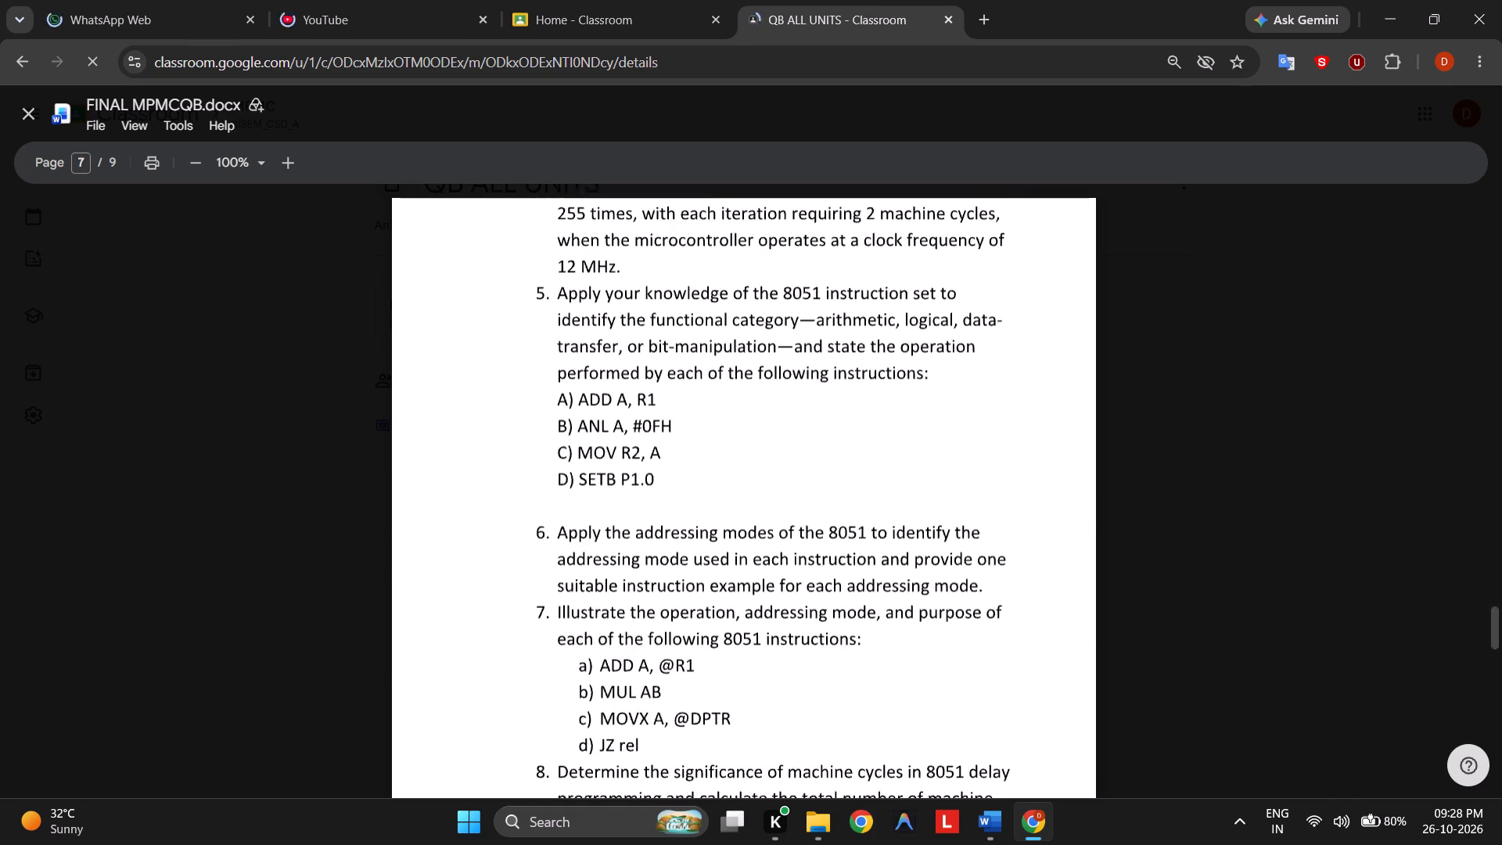
scroll(894, 622, down, 2)
scroll(894, 622, up, 1)
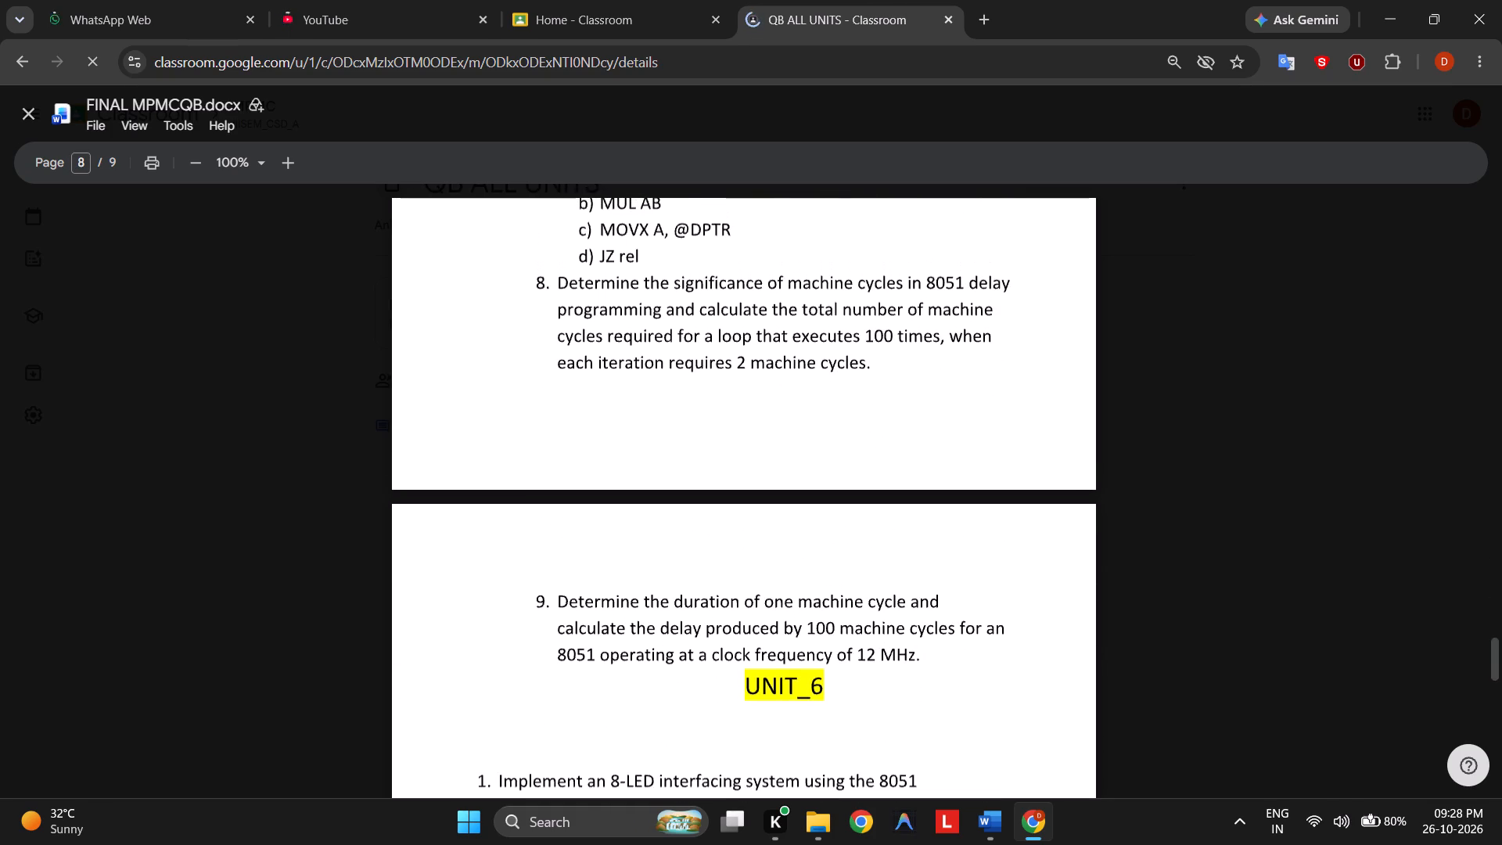
click(621, 597)
drag(621, 597, 789, 573)
triple_click(872, 609)
drag(932, 653, 612, 606)
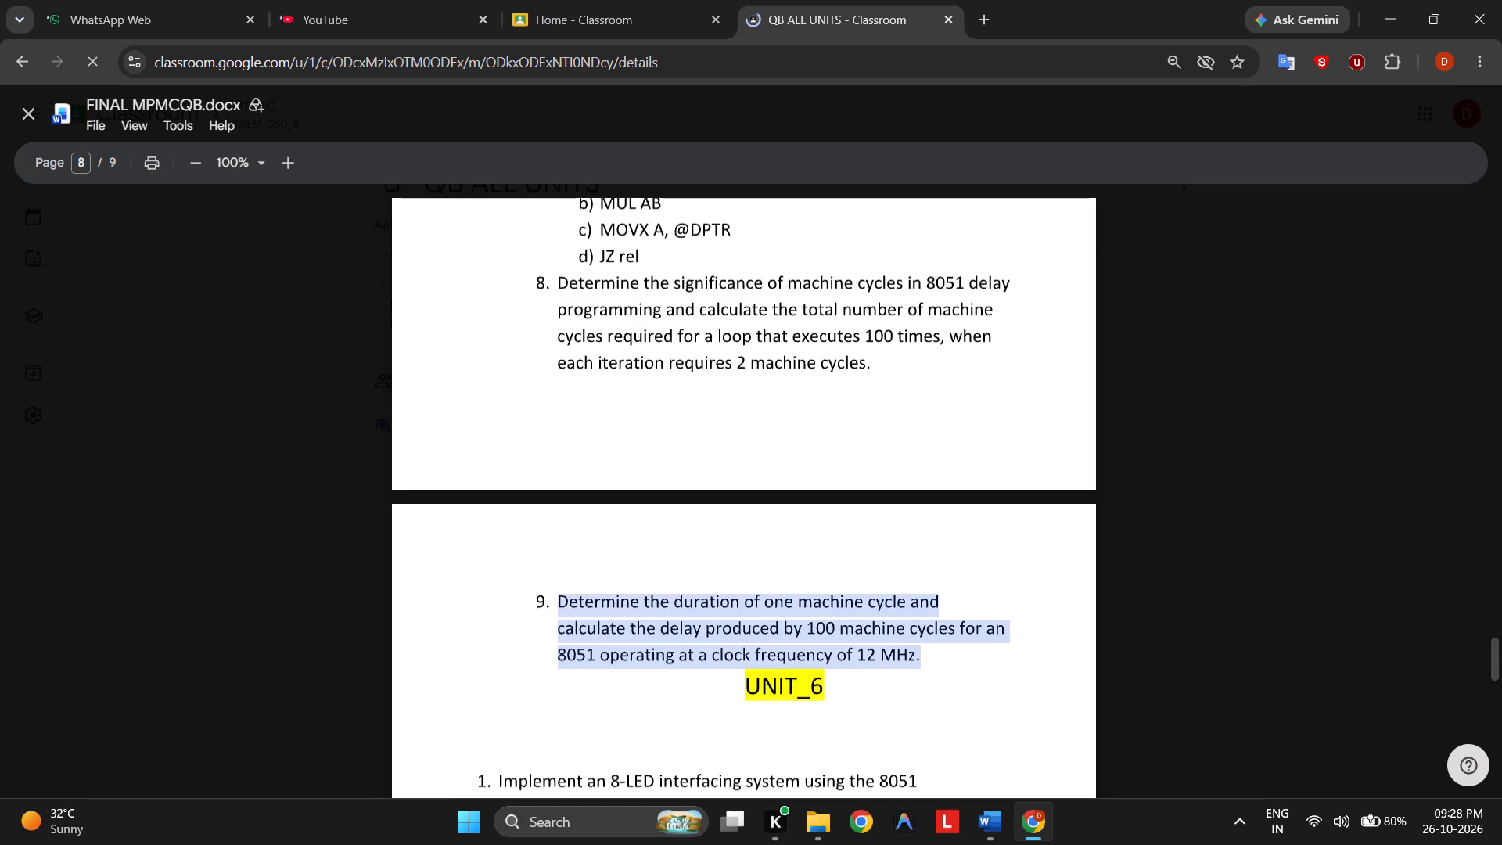
drag(612, 606, 527, 593)
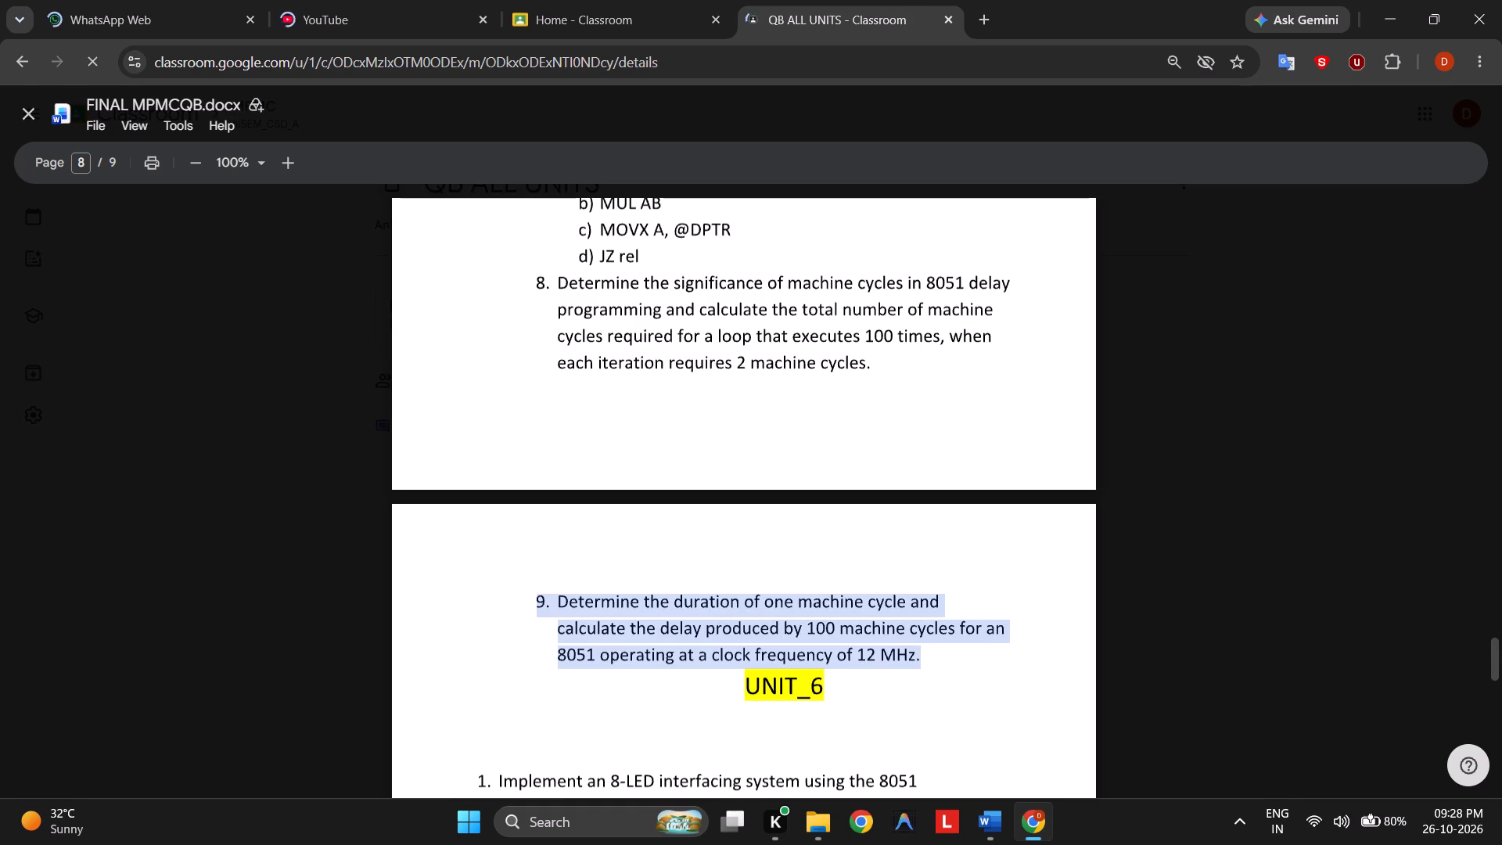
ctrl+click(527, 593)
scroll(853, 491, up, 6)
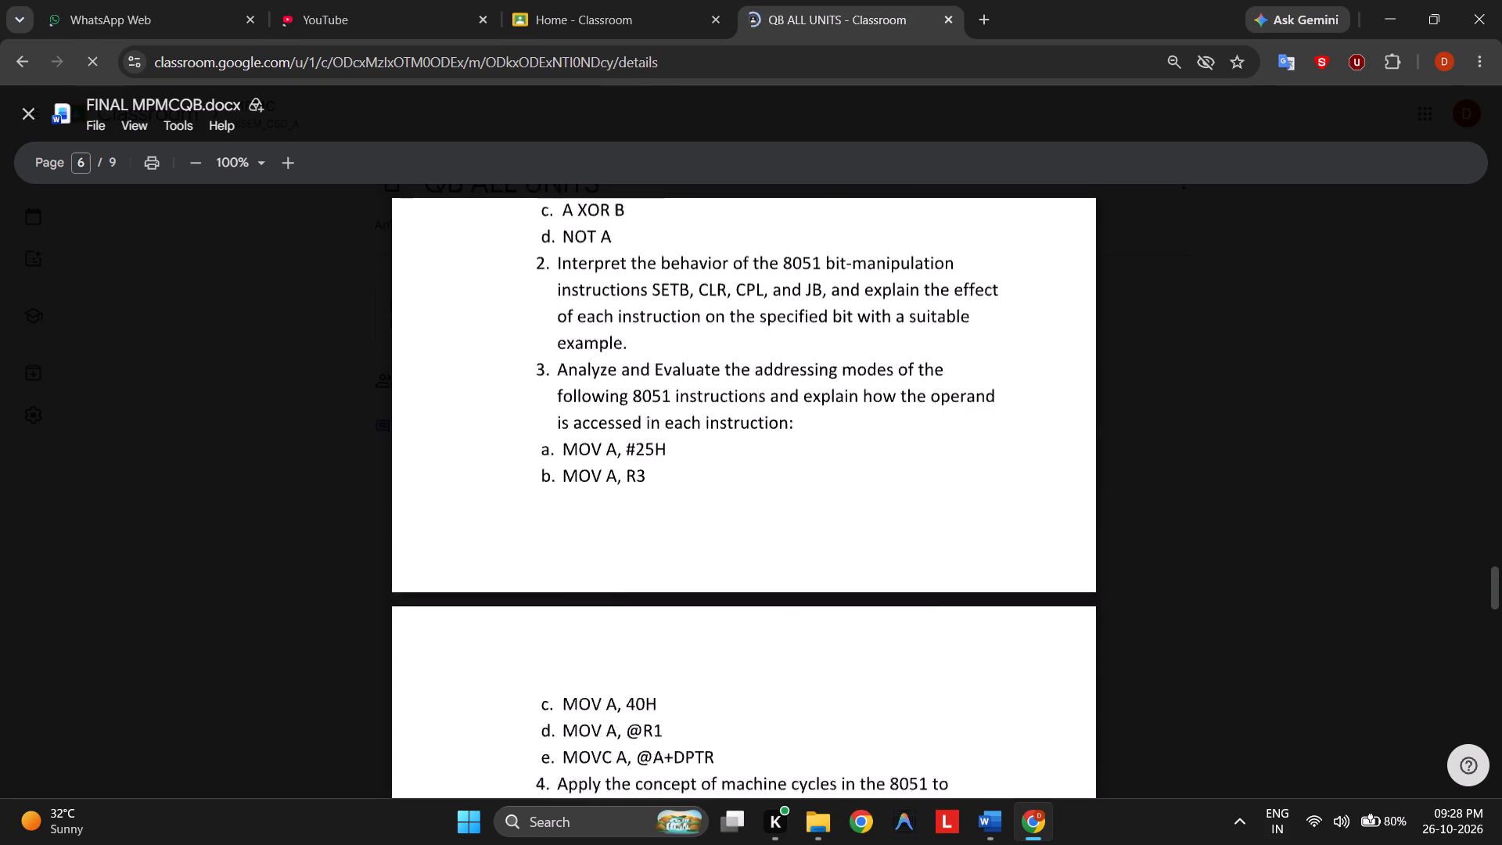
scroll(853, 491, up, 1)
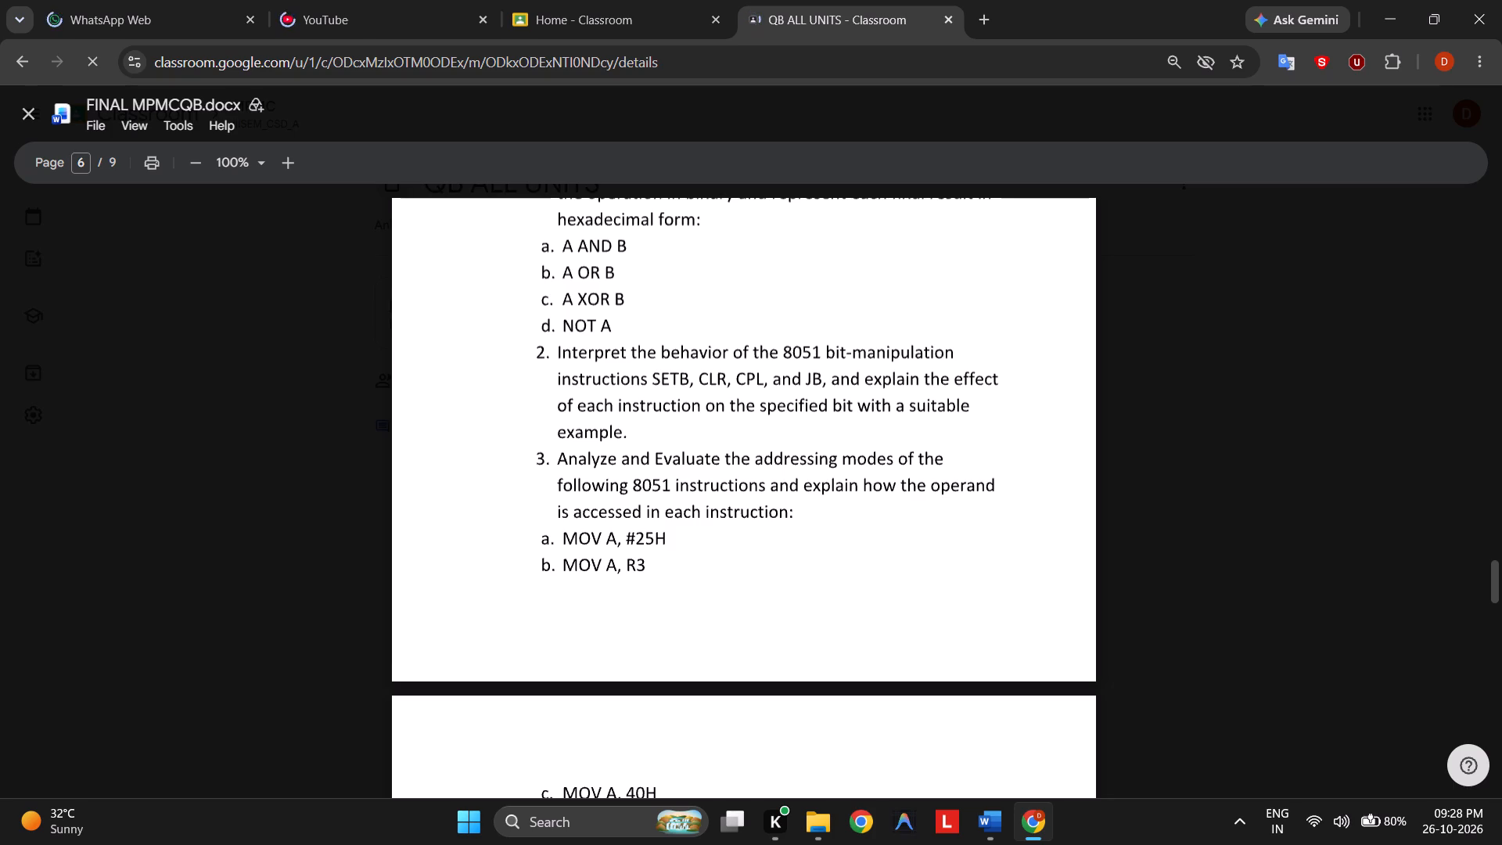
scroll(802, 445, up, 1)
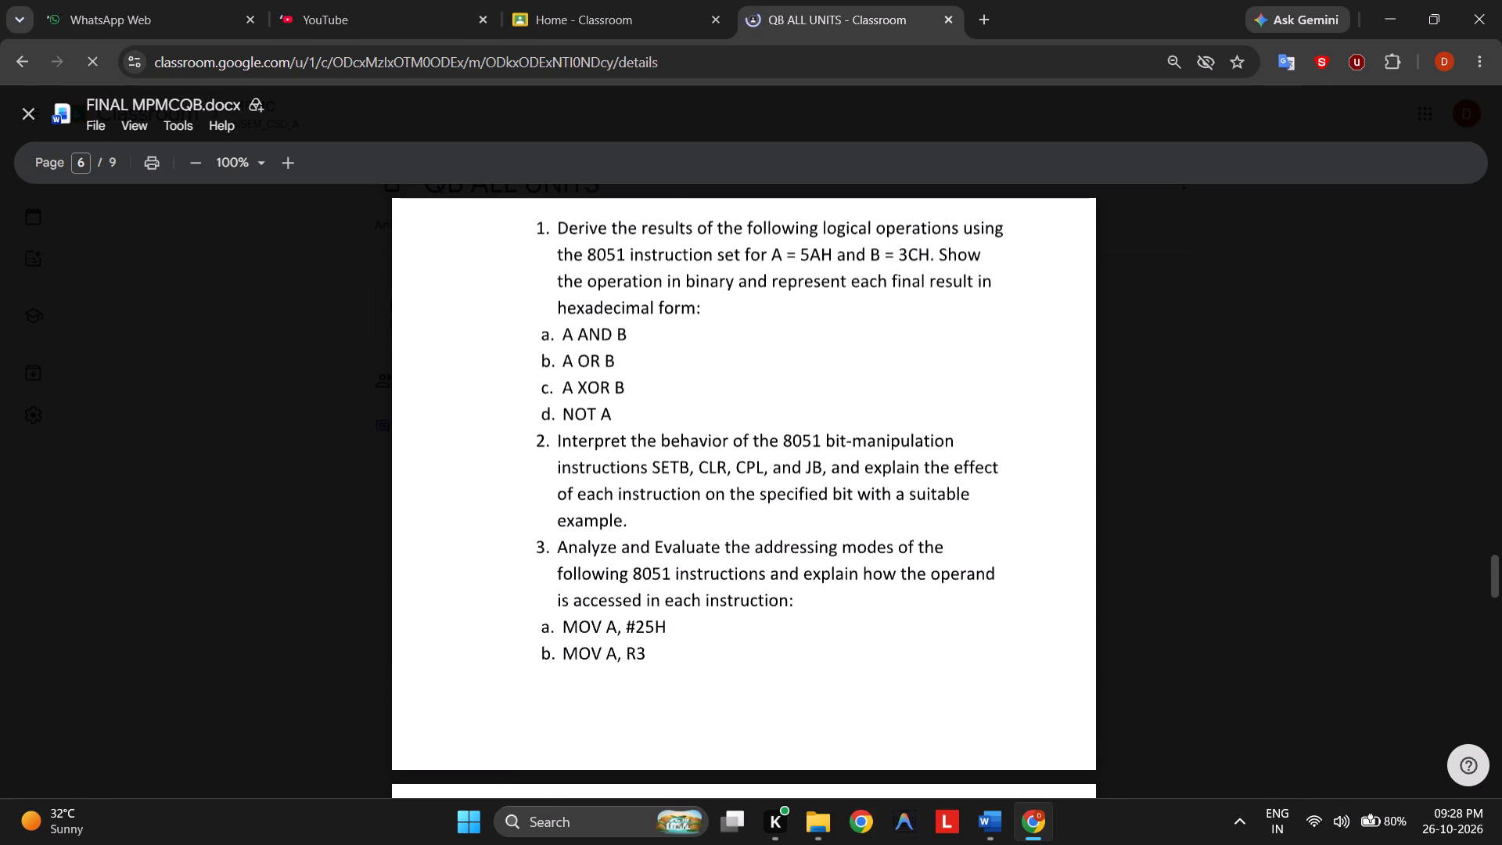
Switch to the MPMC_QB_Soln Word document and copy the Unit V Q2 question and its whole answer, stopping just before Q3.
click(981, 821)
click(886, 760)
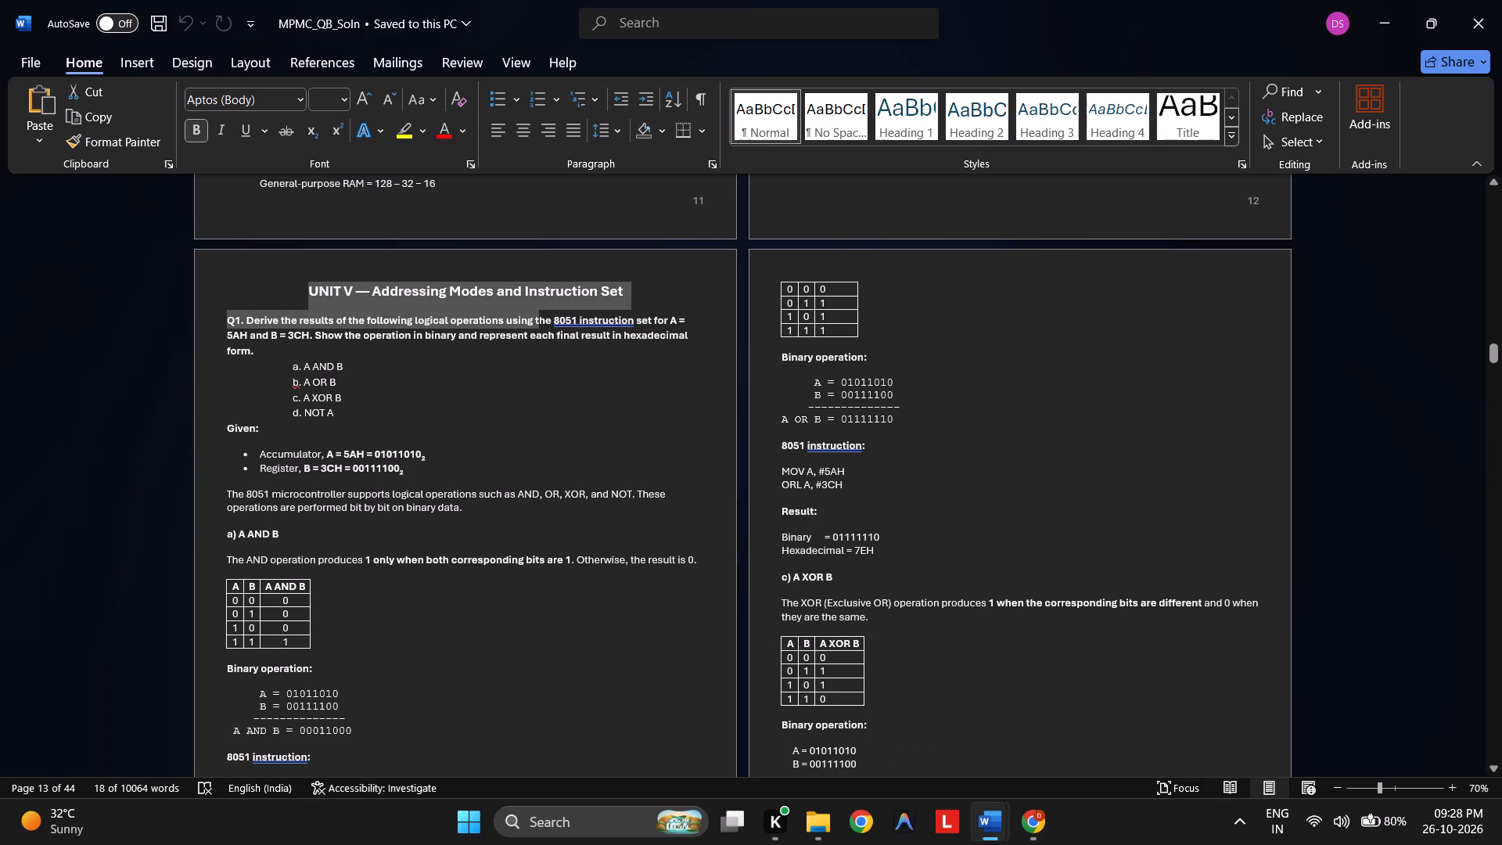
click(882, 584)
scroll(708, 657, down, 4)
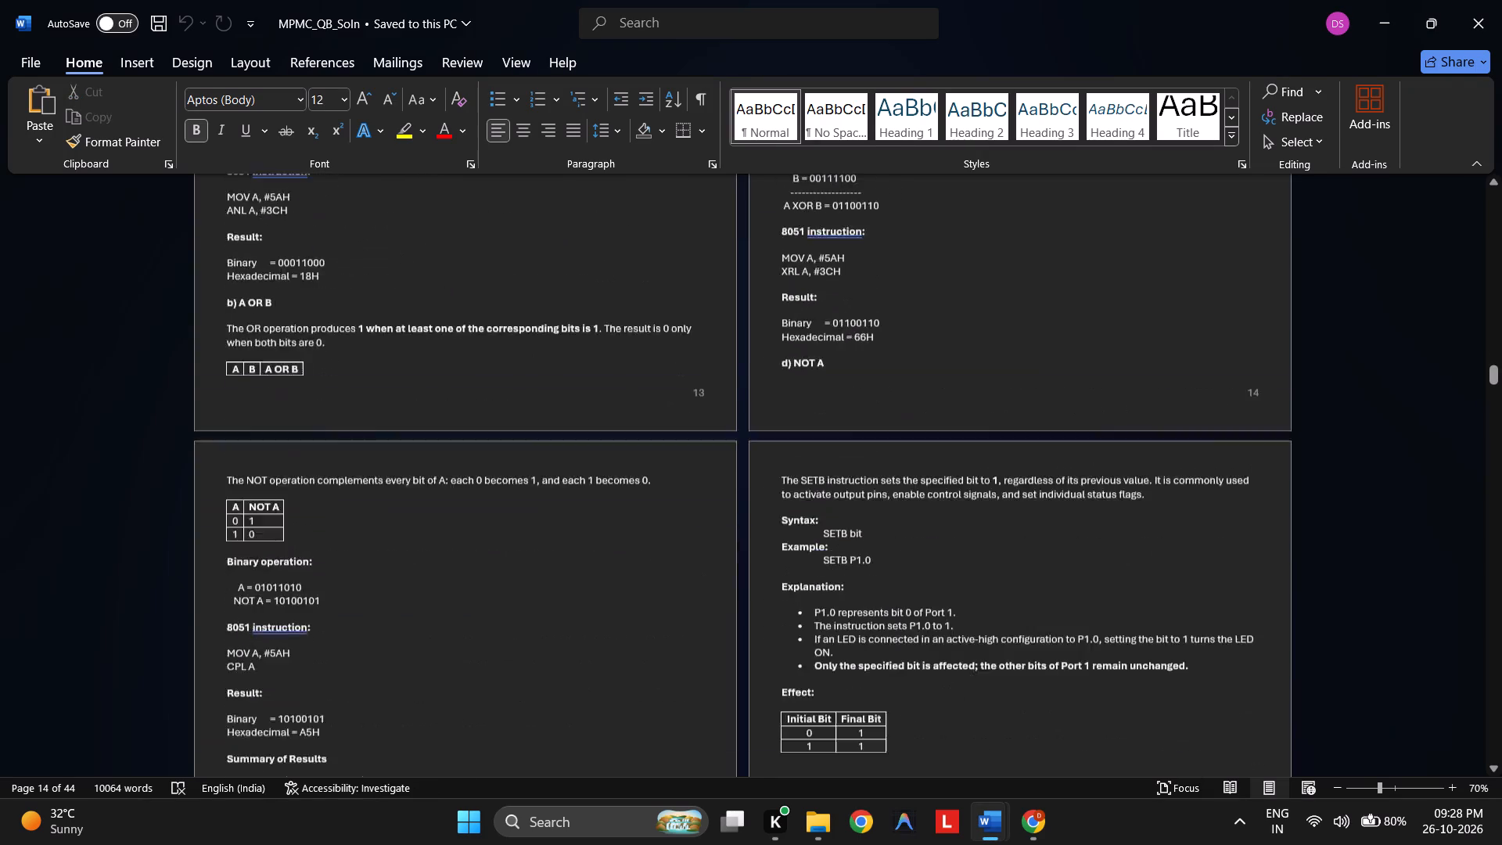
scroll(575, 657, down, 2)
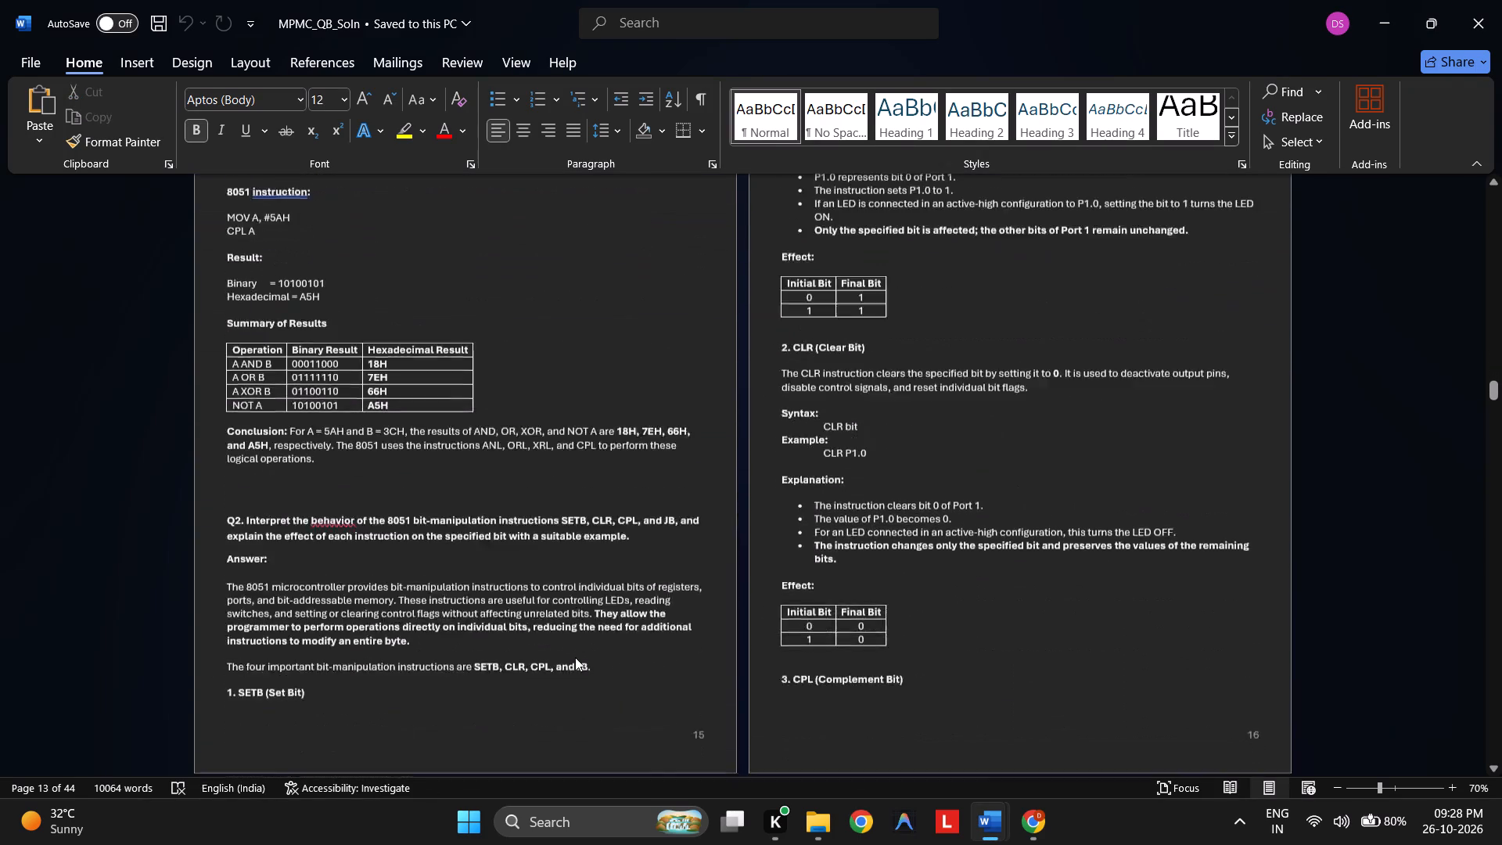
drag(235, 400, 524, 582)
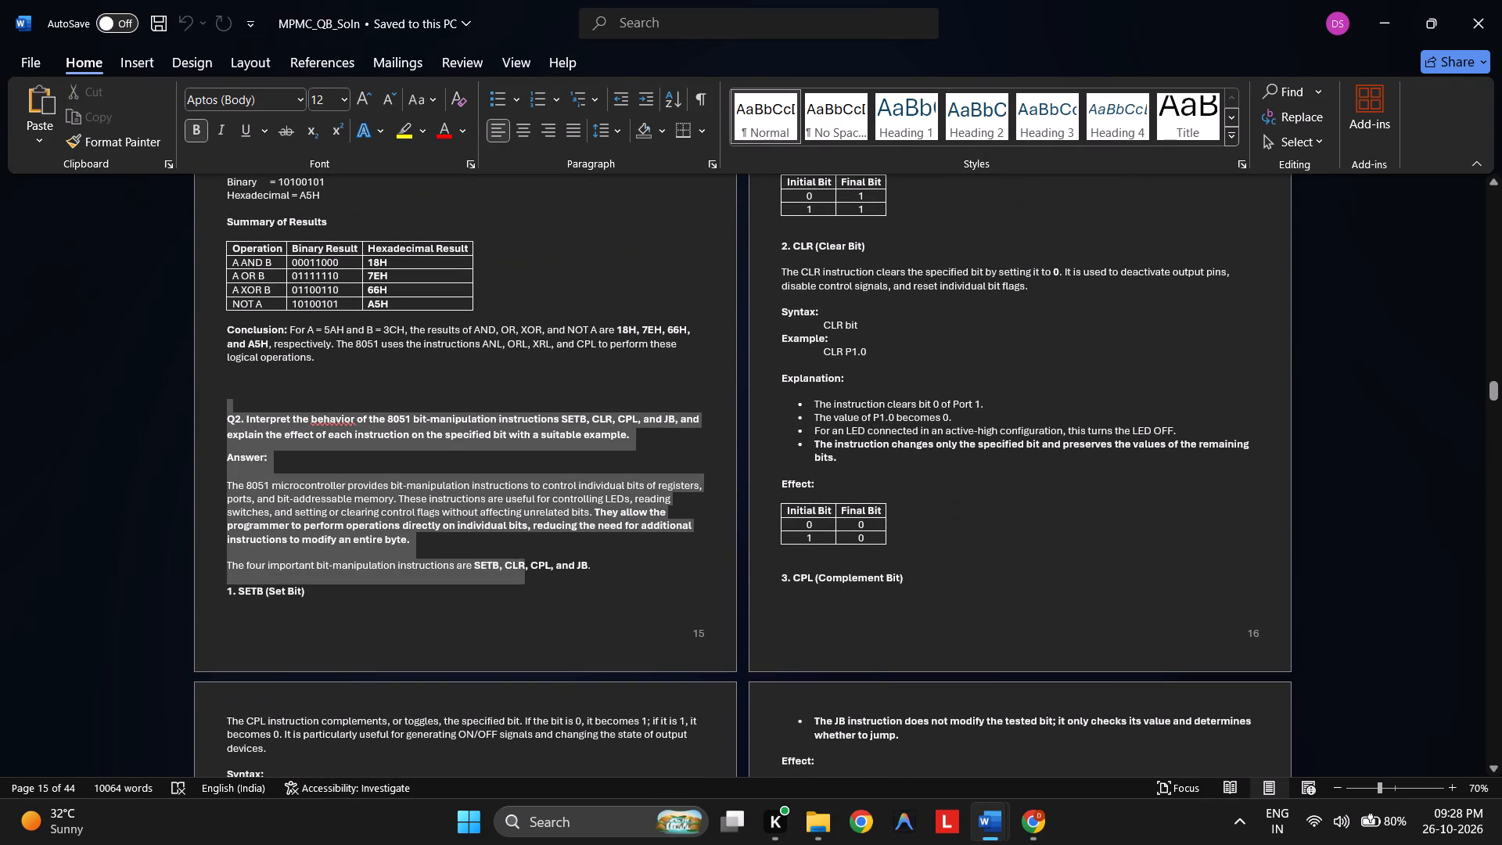
drag(524, 582, 516, 676)
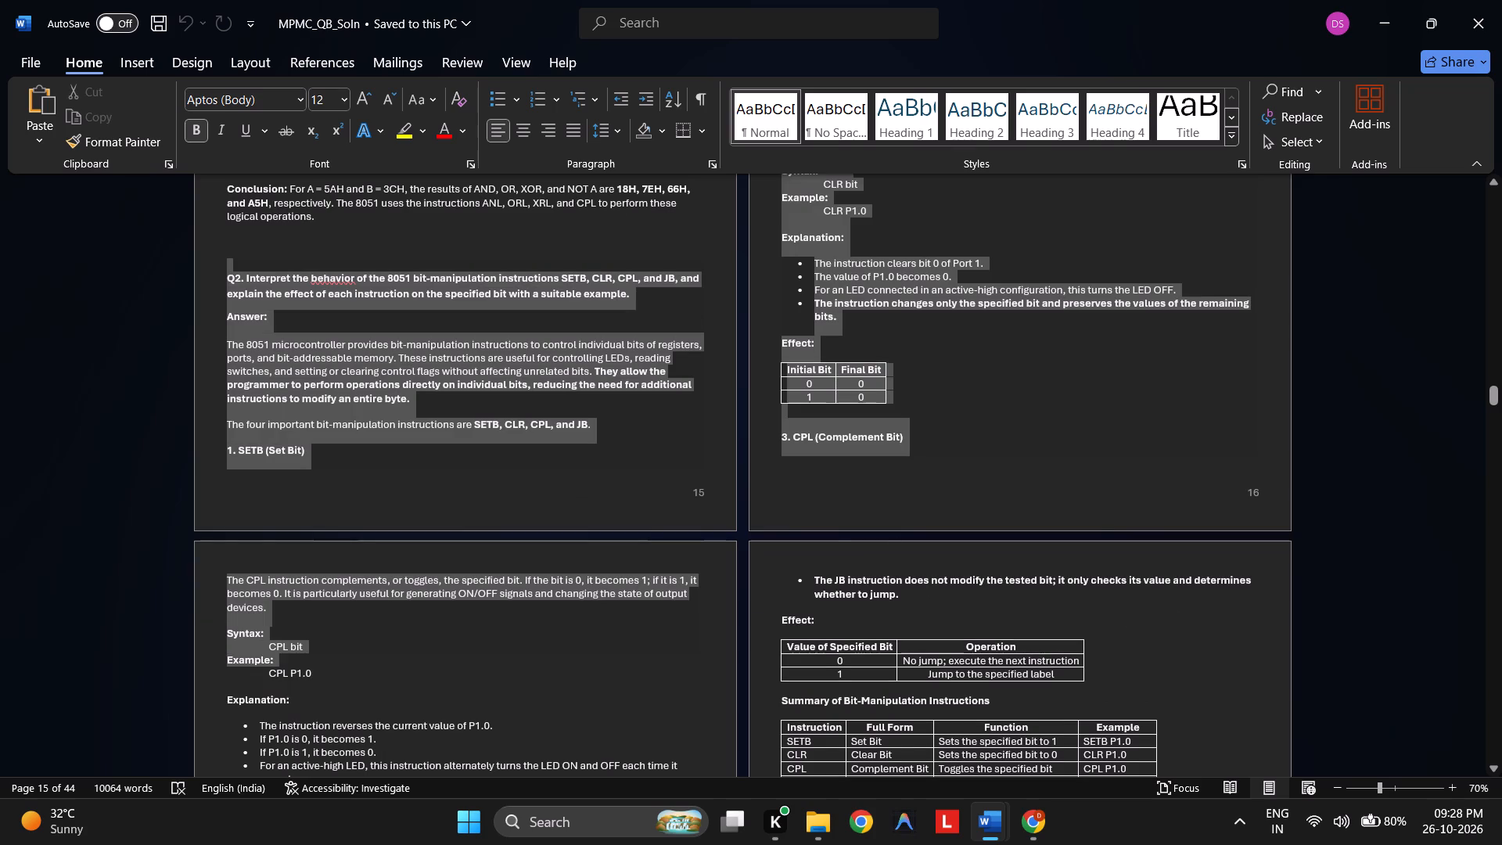
drag(516, 676, 812, 579)
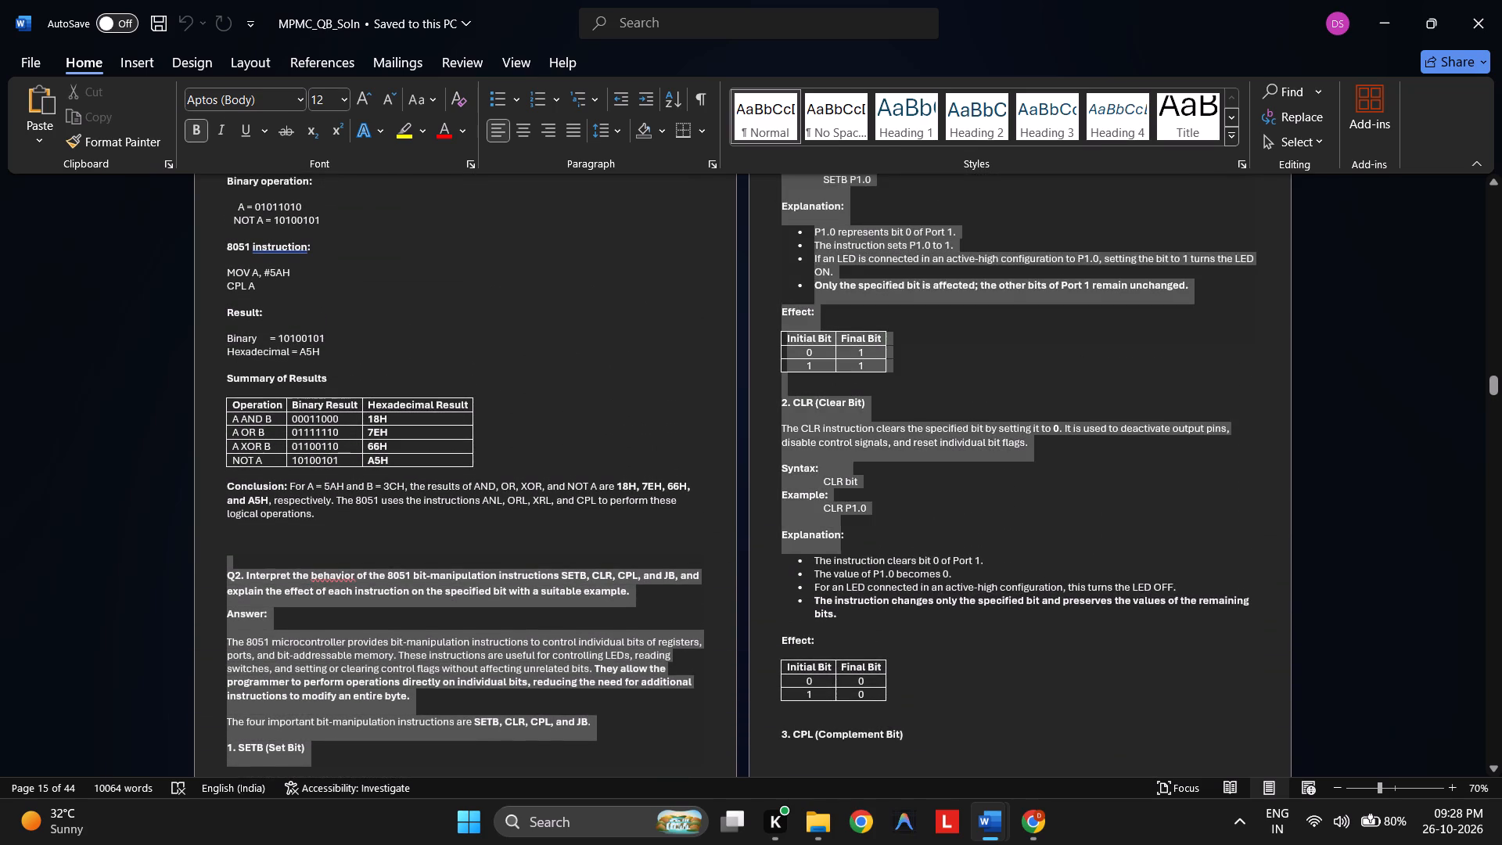
drag(812, 579, 566, 201)
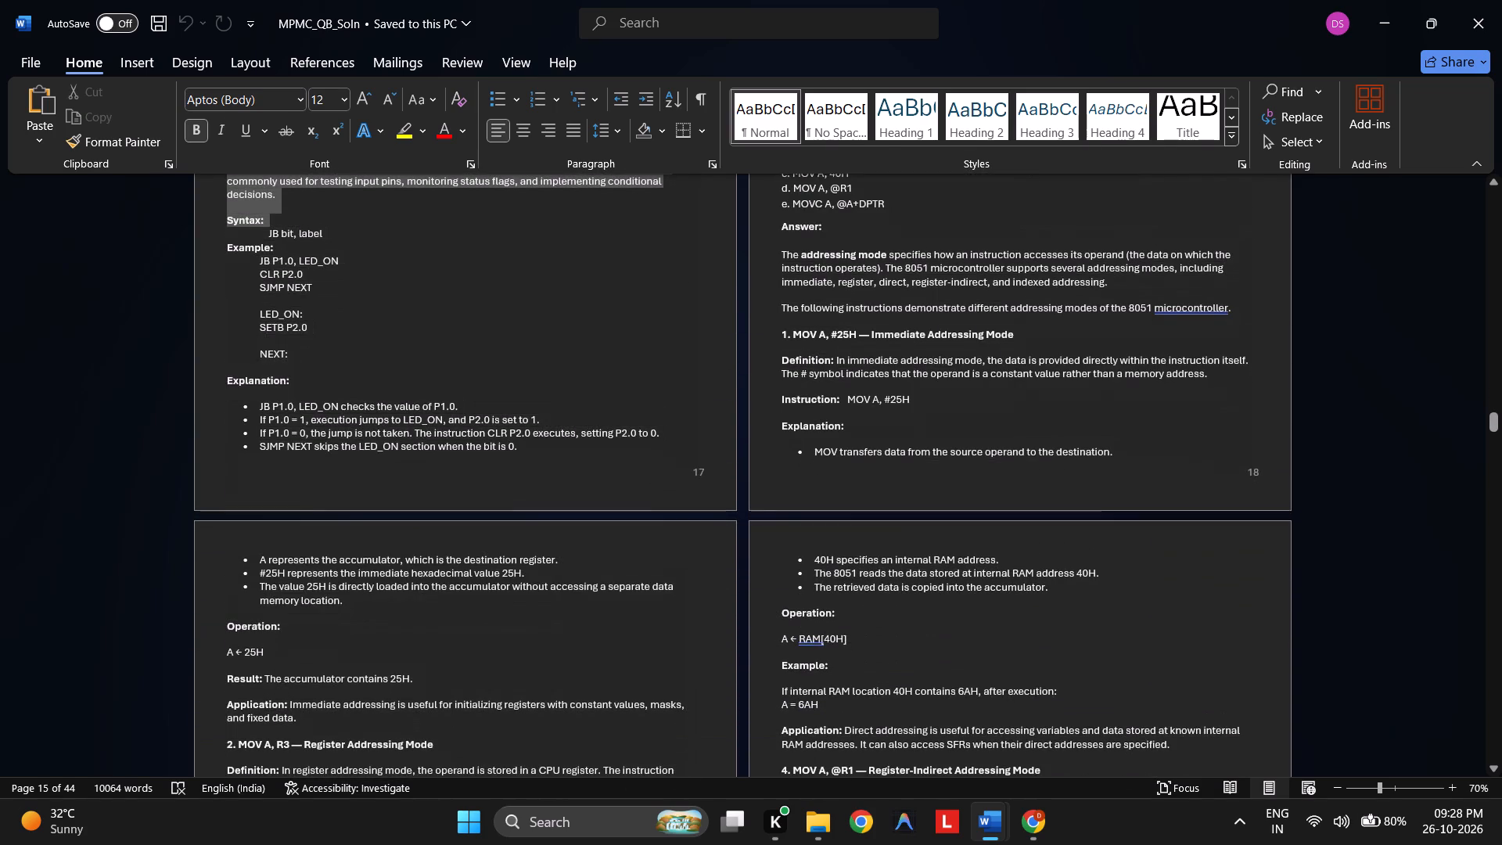
drag(566, 201, 829, 339)
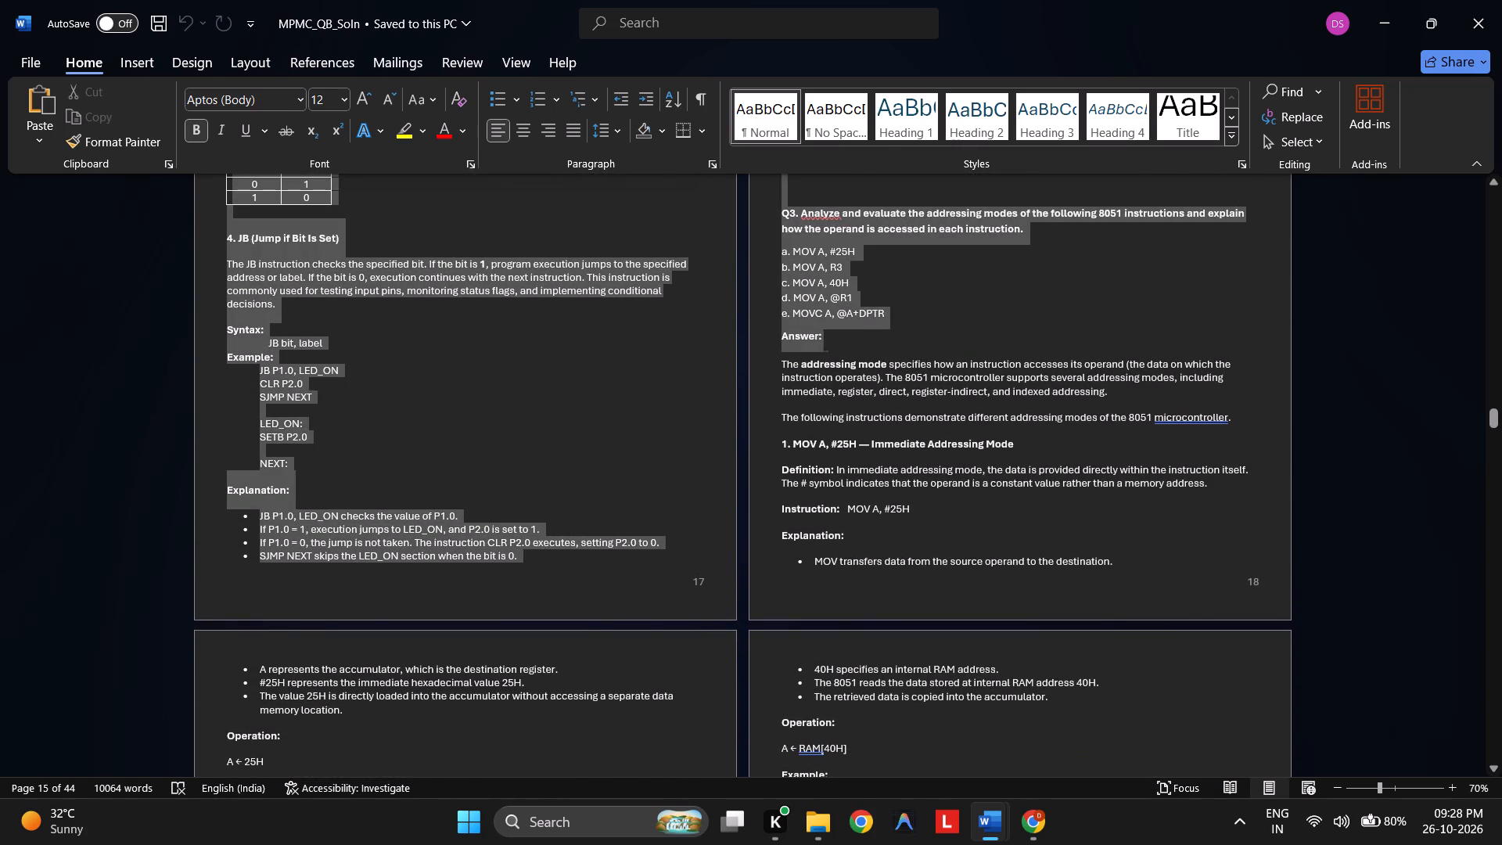
drag(829, 339, 799, 202)
key(ctrl+c)
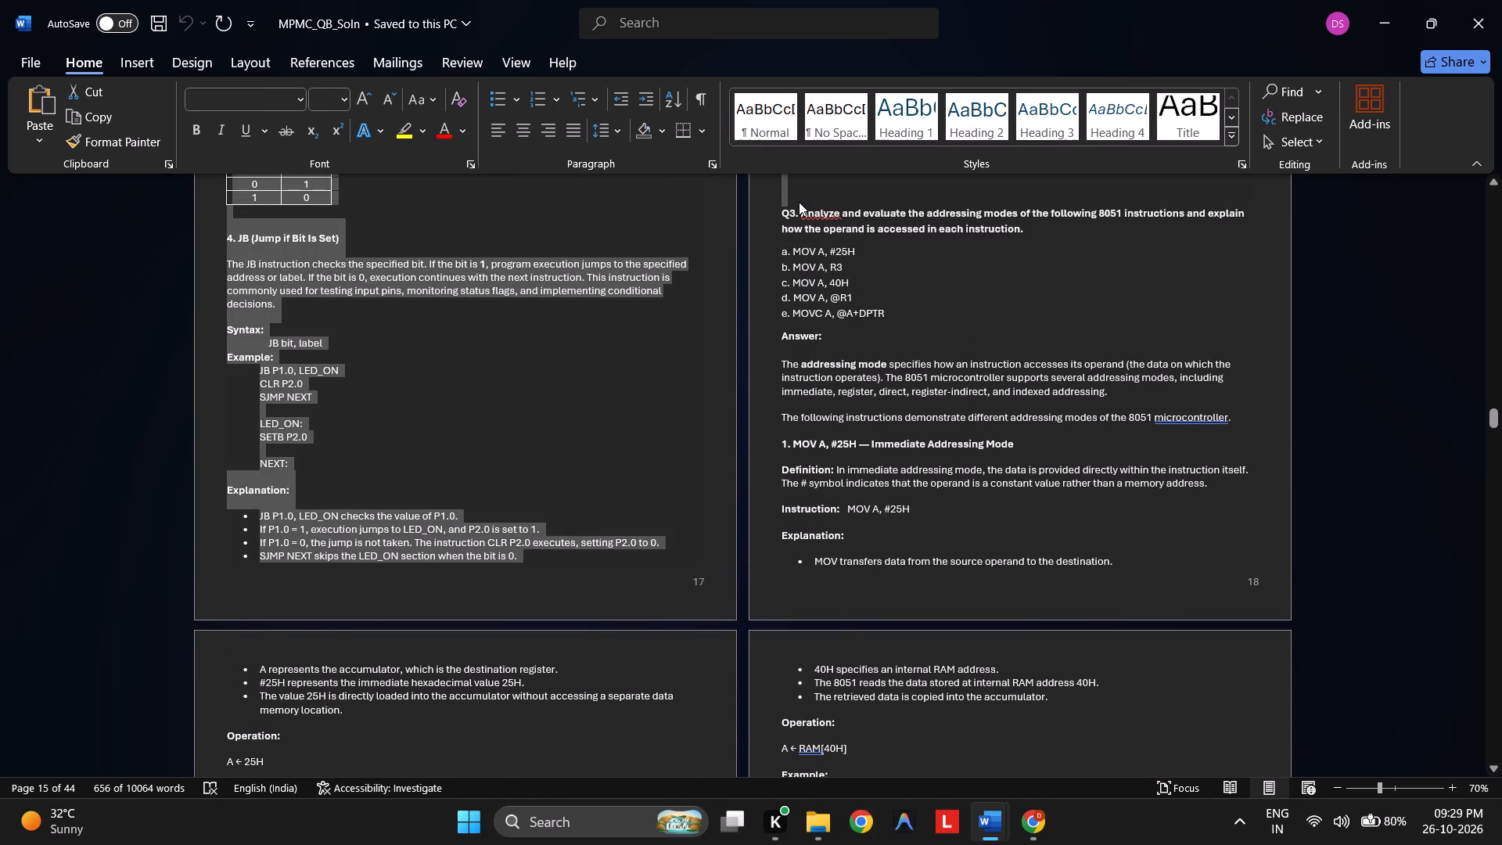
Switch to Document2, insert a page break after the Bank 1 conclusion, and paste the copied Unit V Q2 answer on the new page.
click(1003, 825)
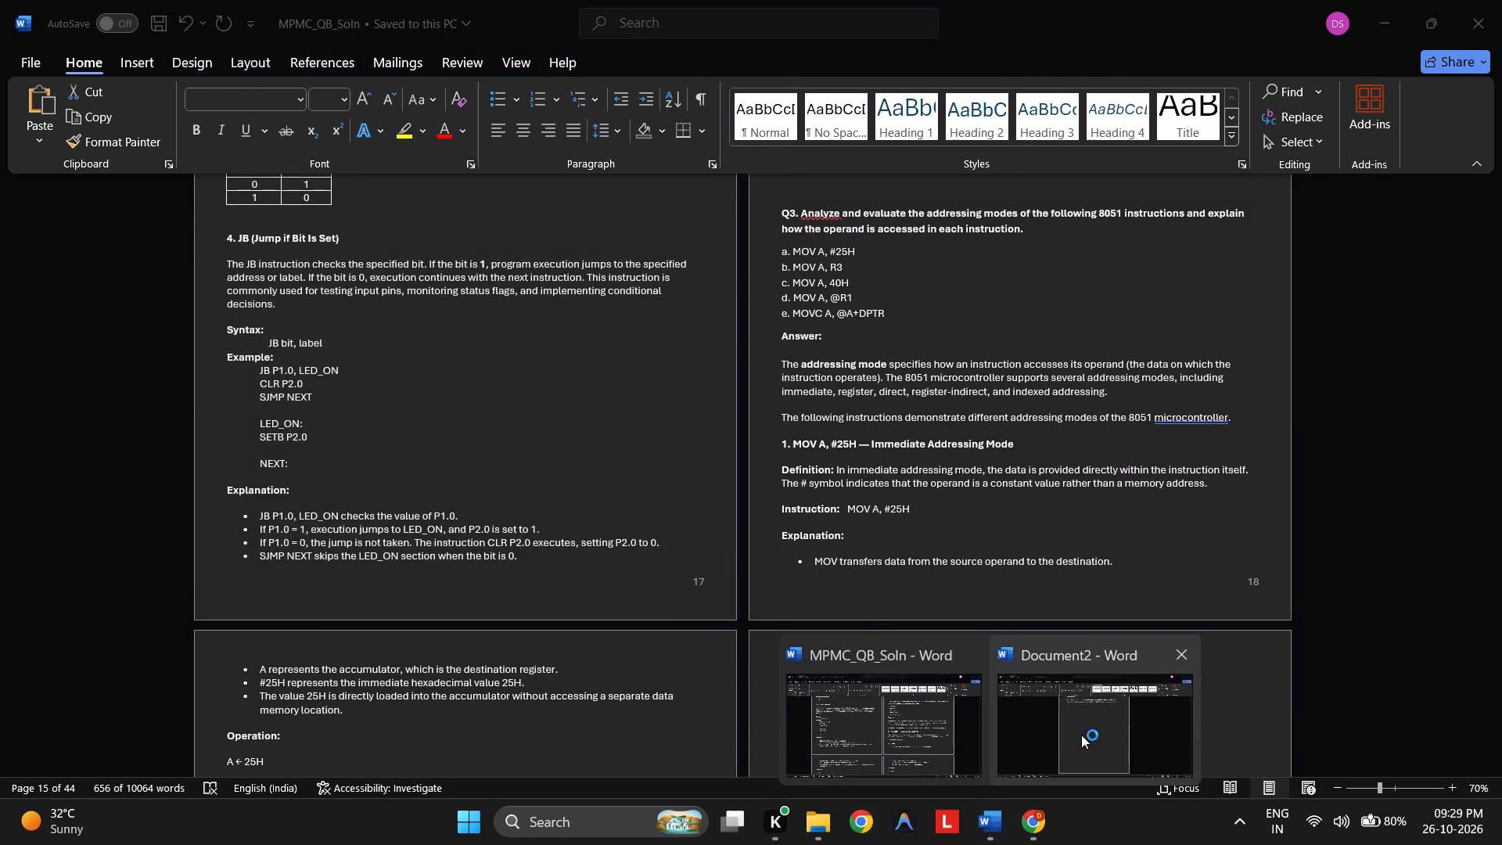
click(1081, 735)
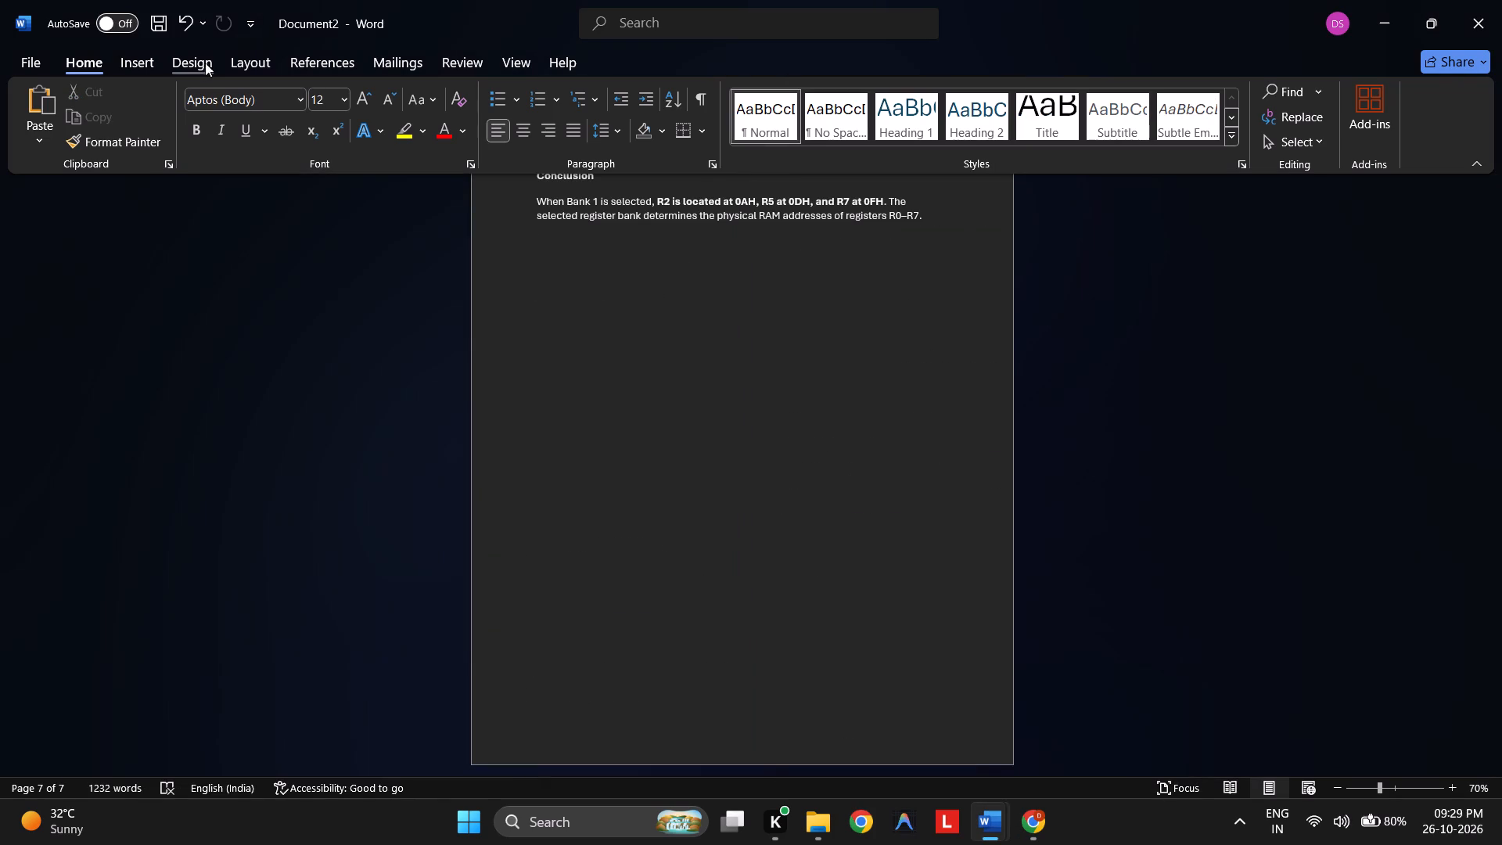
click(232, 64)
click(257, 64)
click(138, 64)
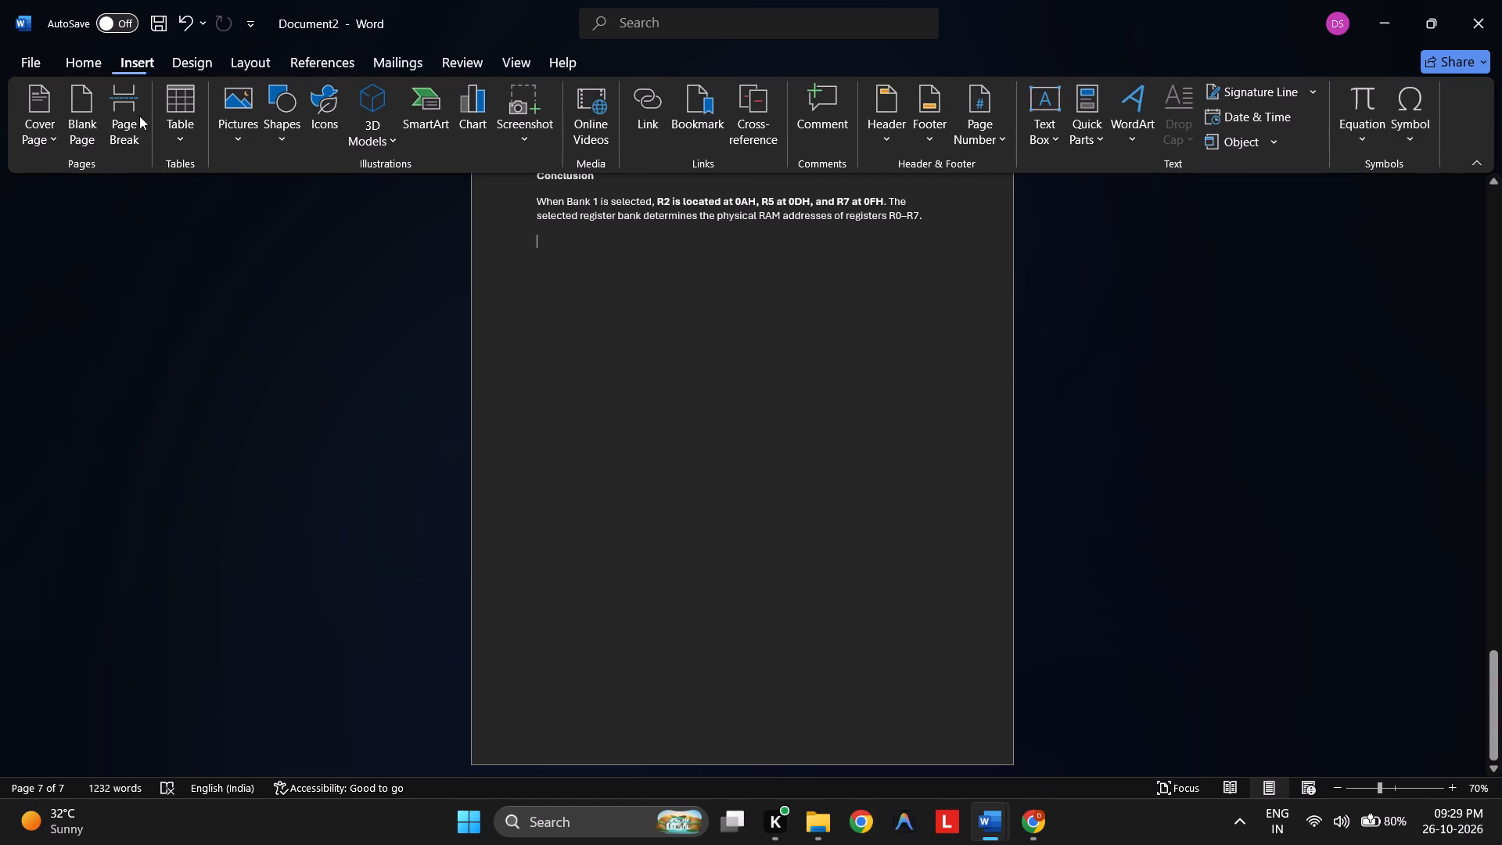
click(135, 145)
scroll(796, 349, up, 1)
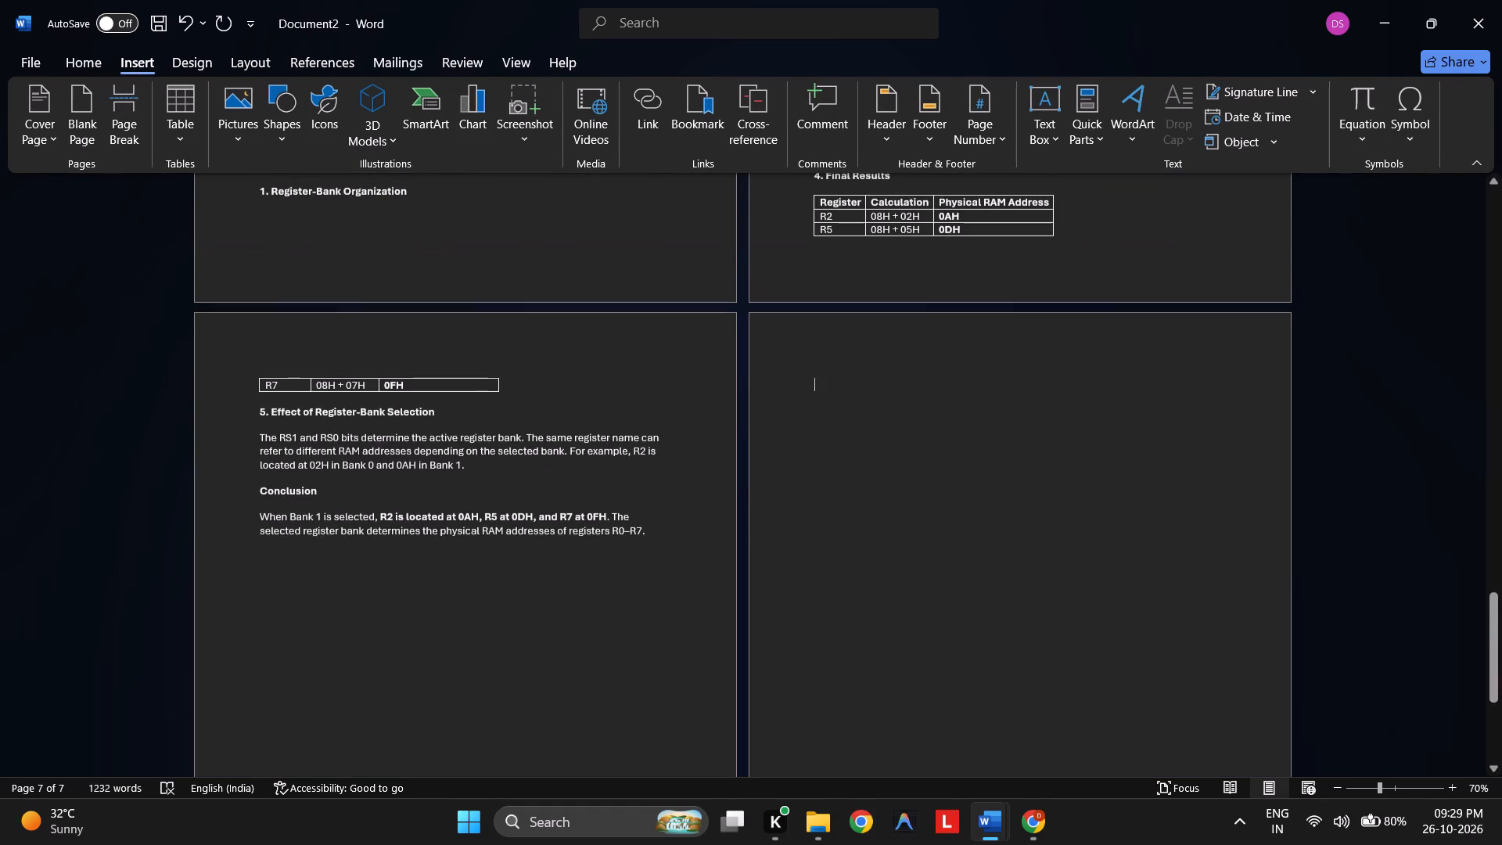
key(ctrl+v)
scroll(902, 394, up, 2)
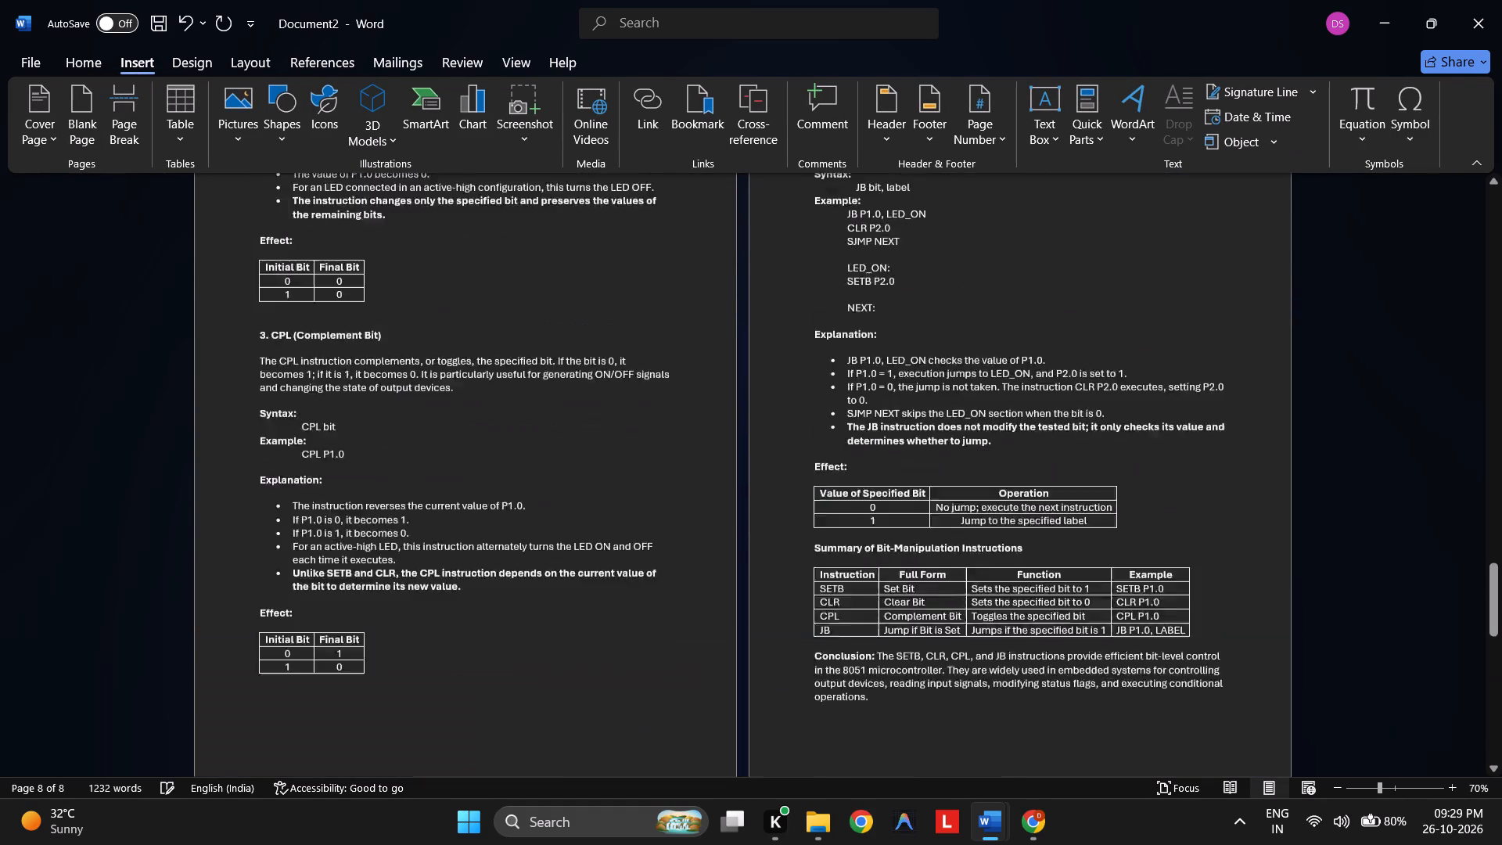
scroll(902, 394, up, 6)
scroll(912, 510, down, 2)
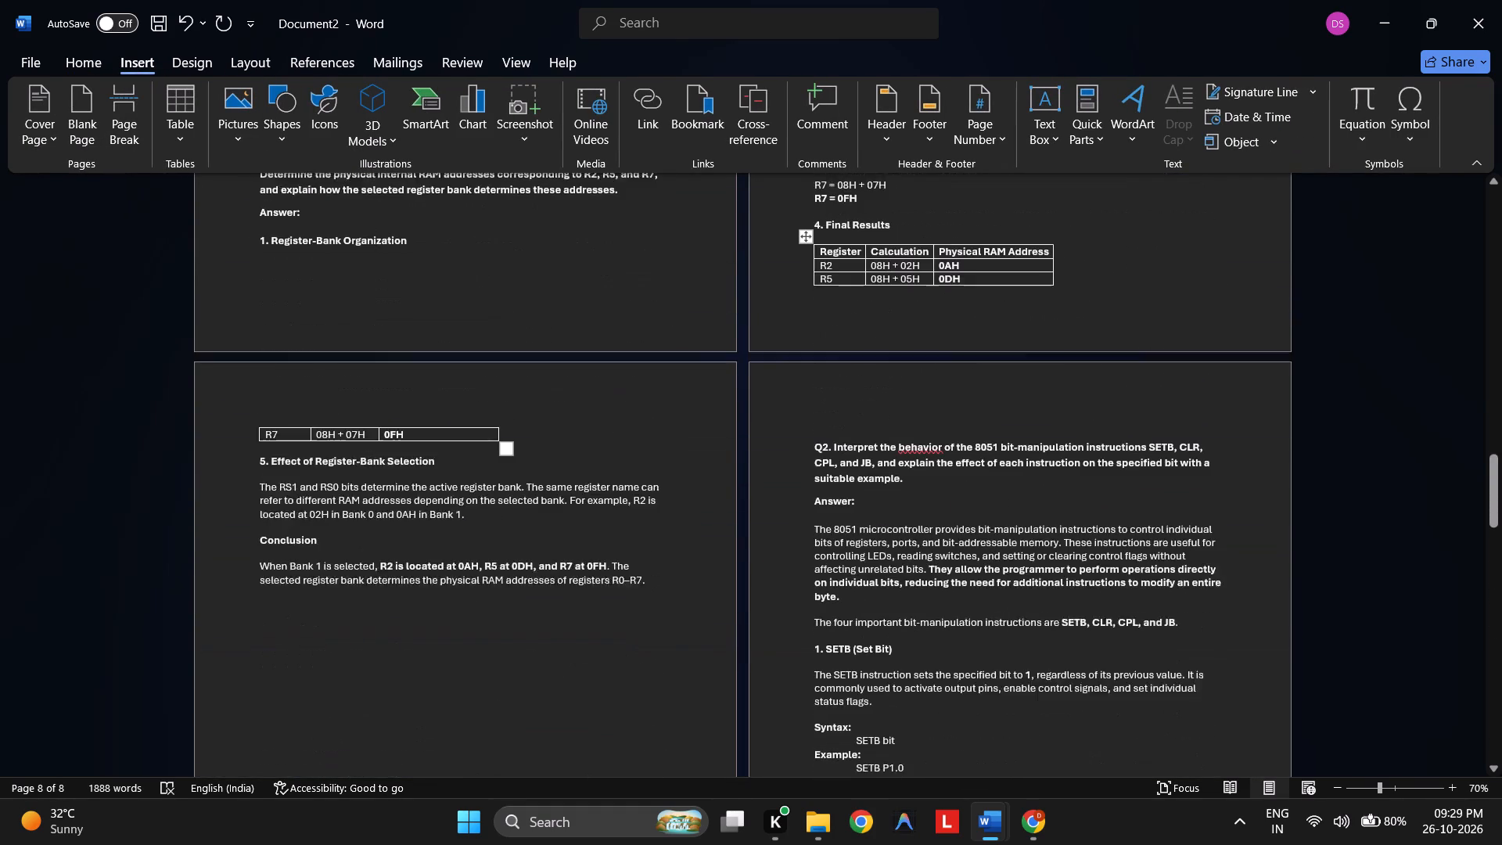
Switch to the MPMC_QB_Soln document and look through the Unit V answers from Q3 to Q9 on machine-cycle duration.
click(989, 826)
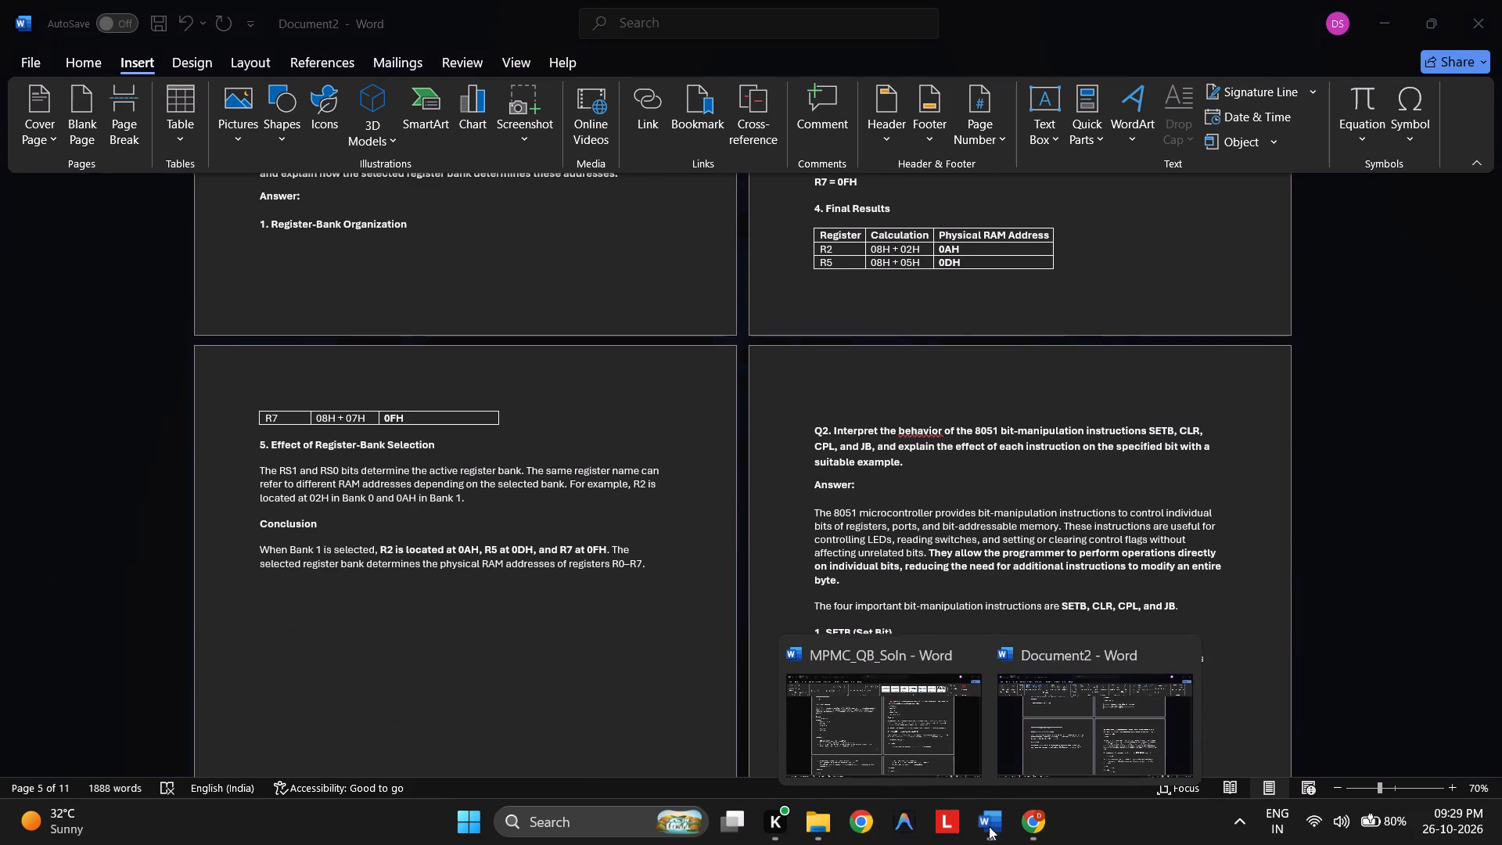
click(880, 733)
scroll(880, 733, down, 5)
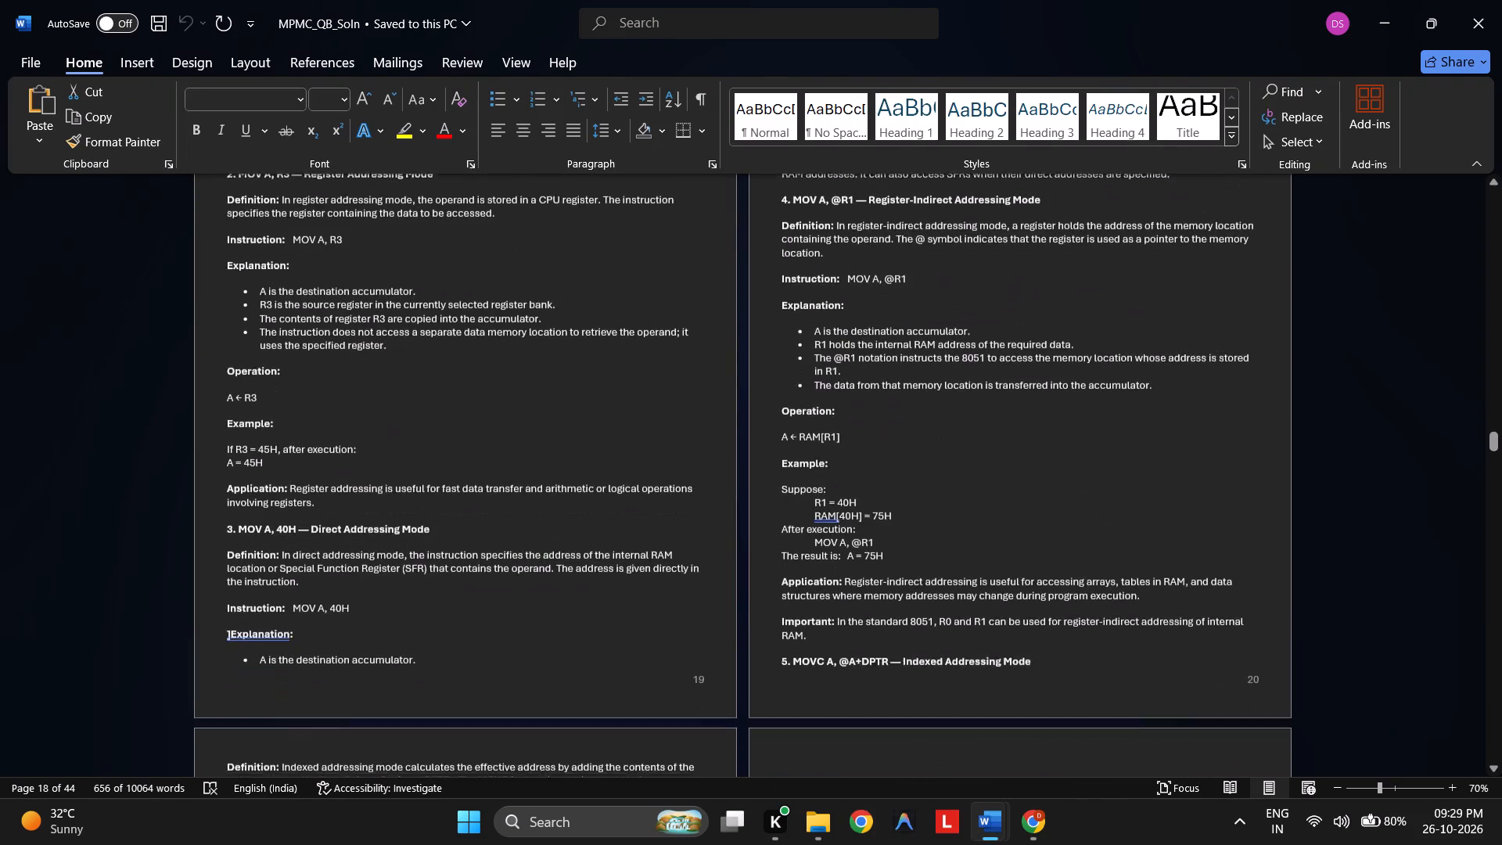
scroll(880, 733, down, 3)
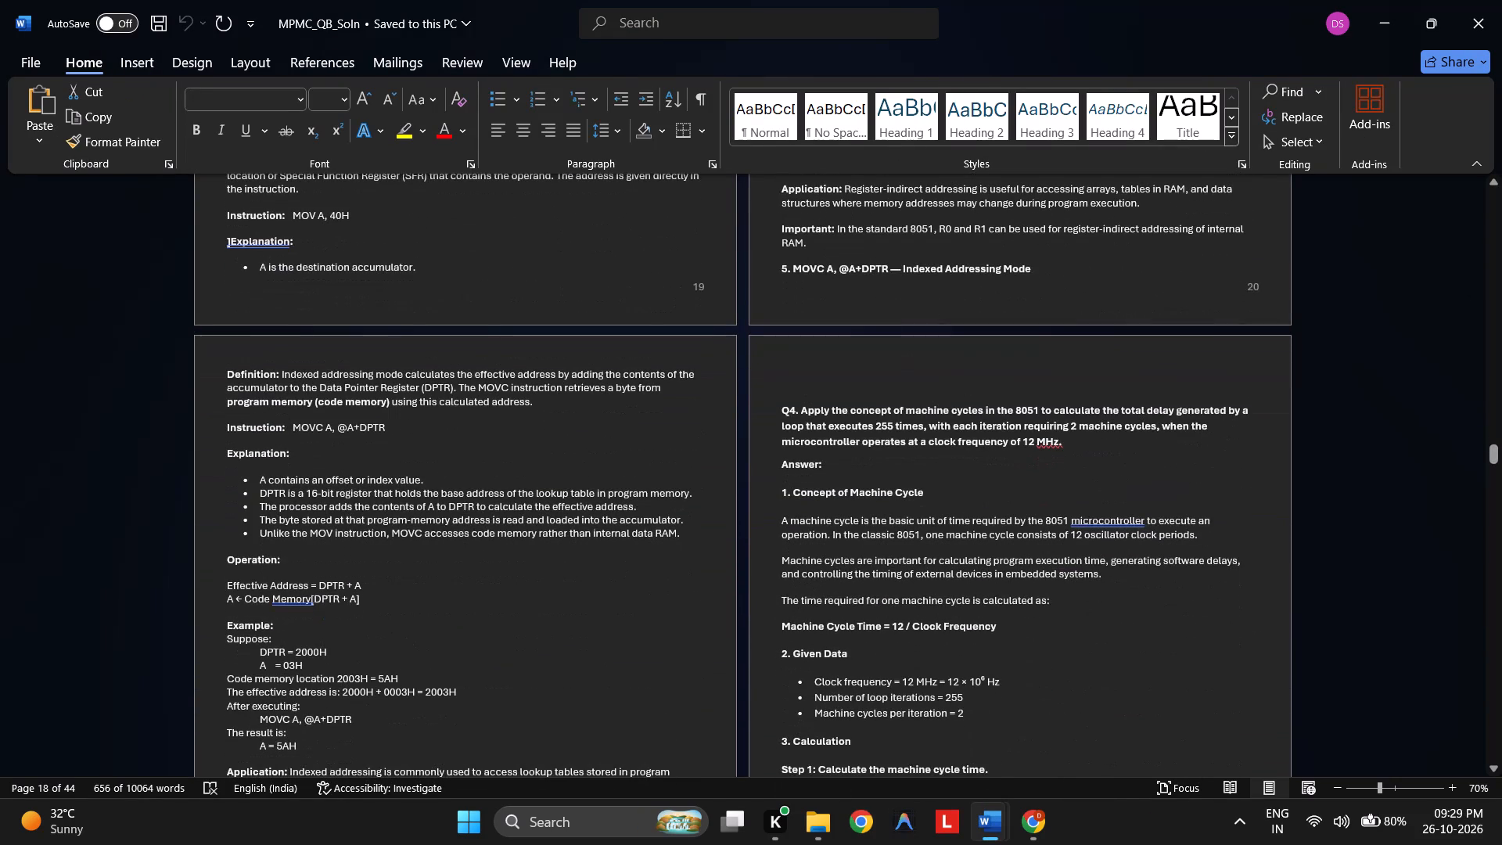
scroll(880, 733, down, 3)
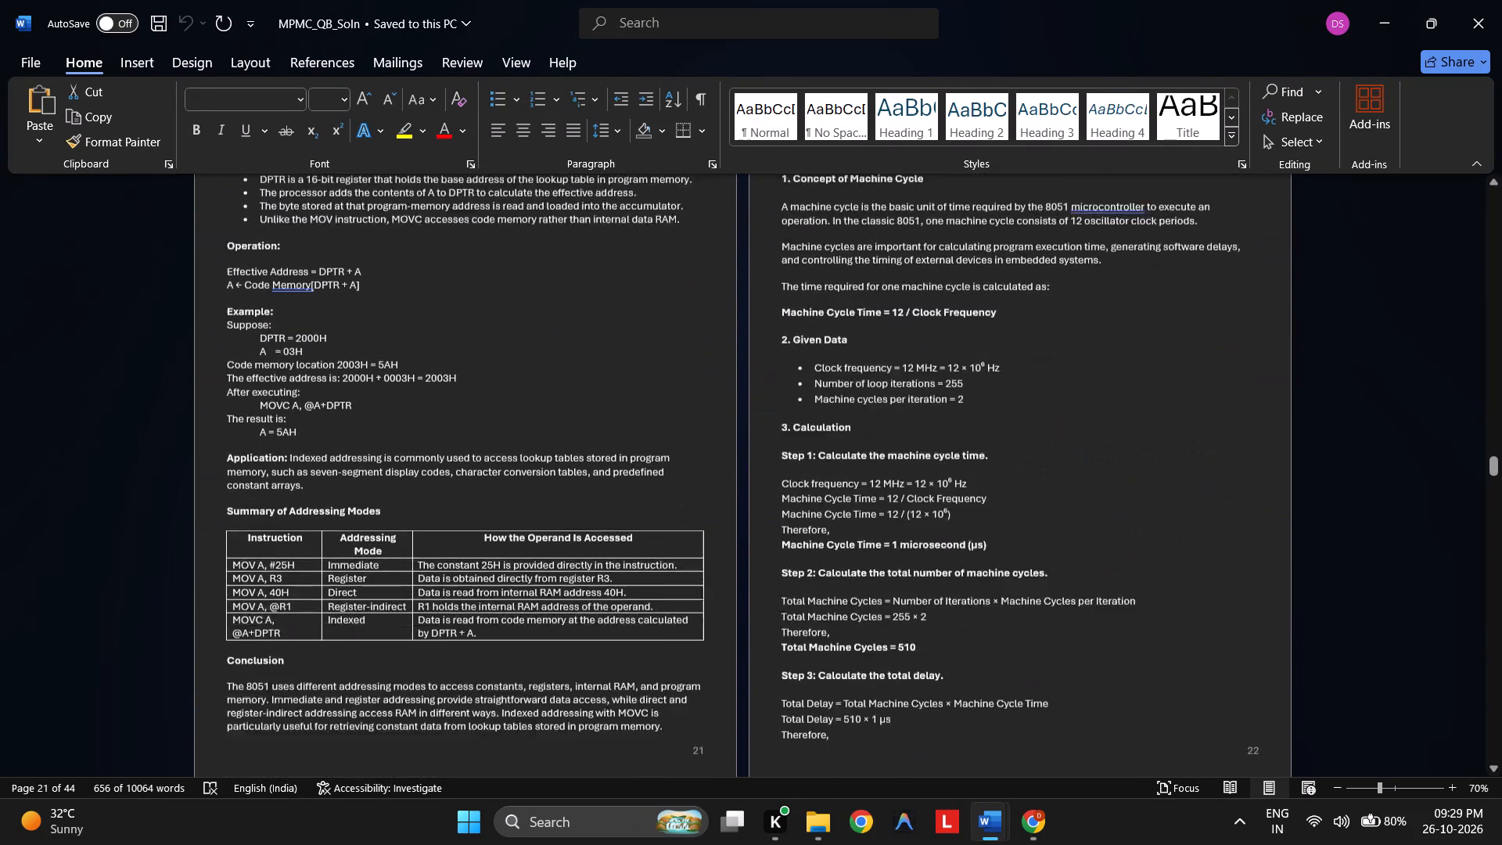
scroll(880, 733, down, 3)
scroll(953, 689, down, 1)
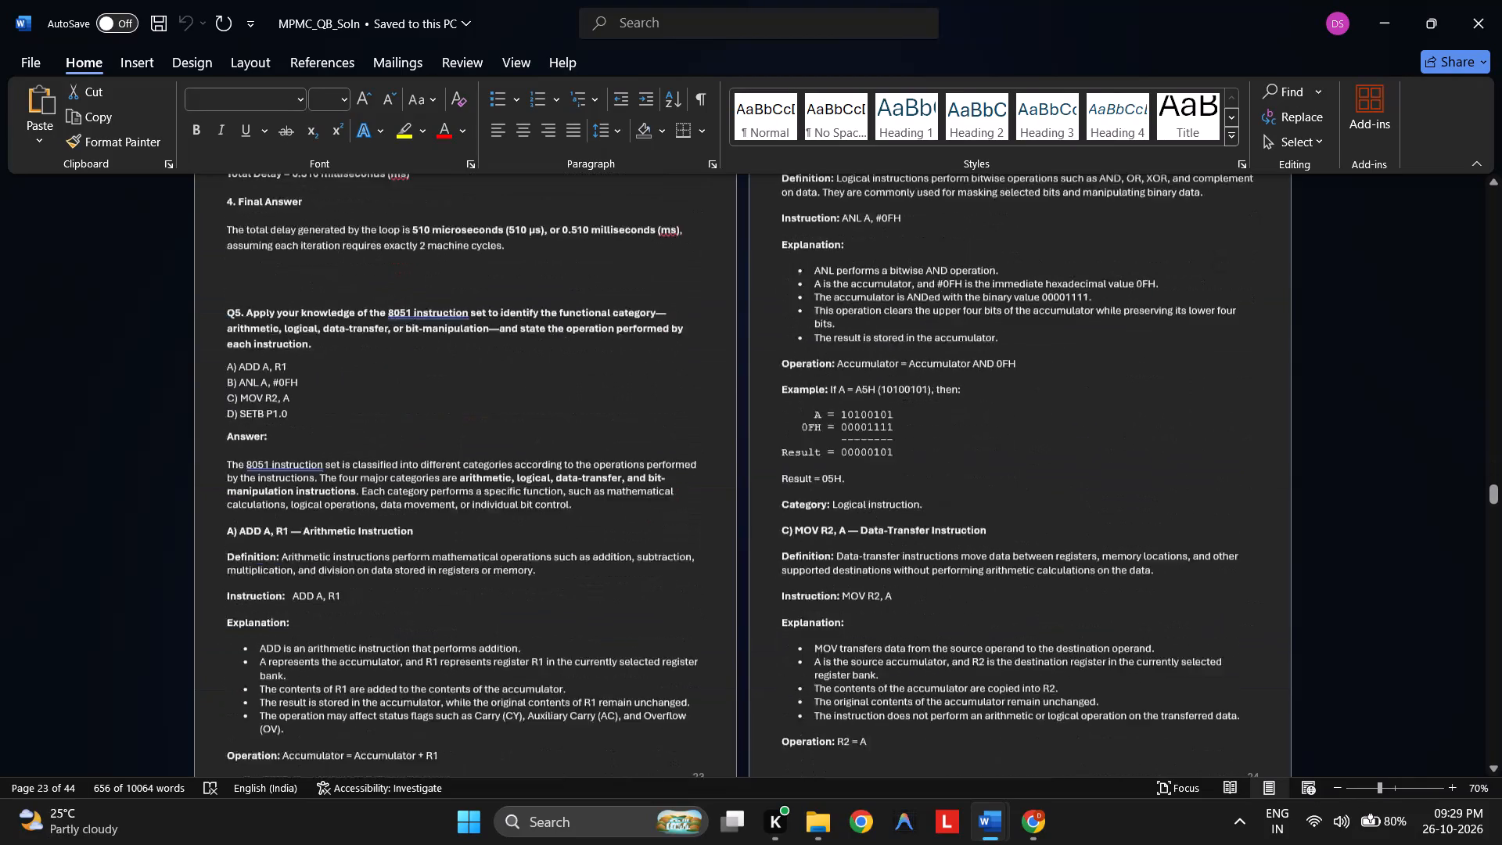
scroll(953, 689, down, 3)
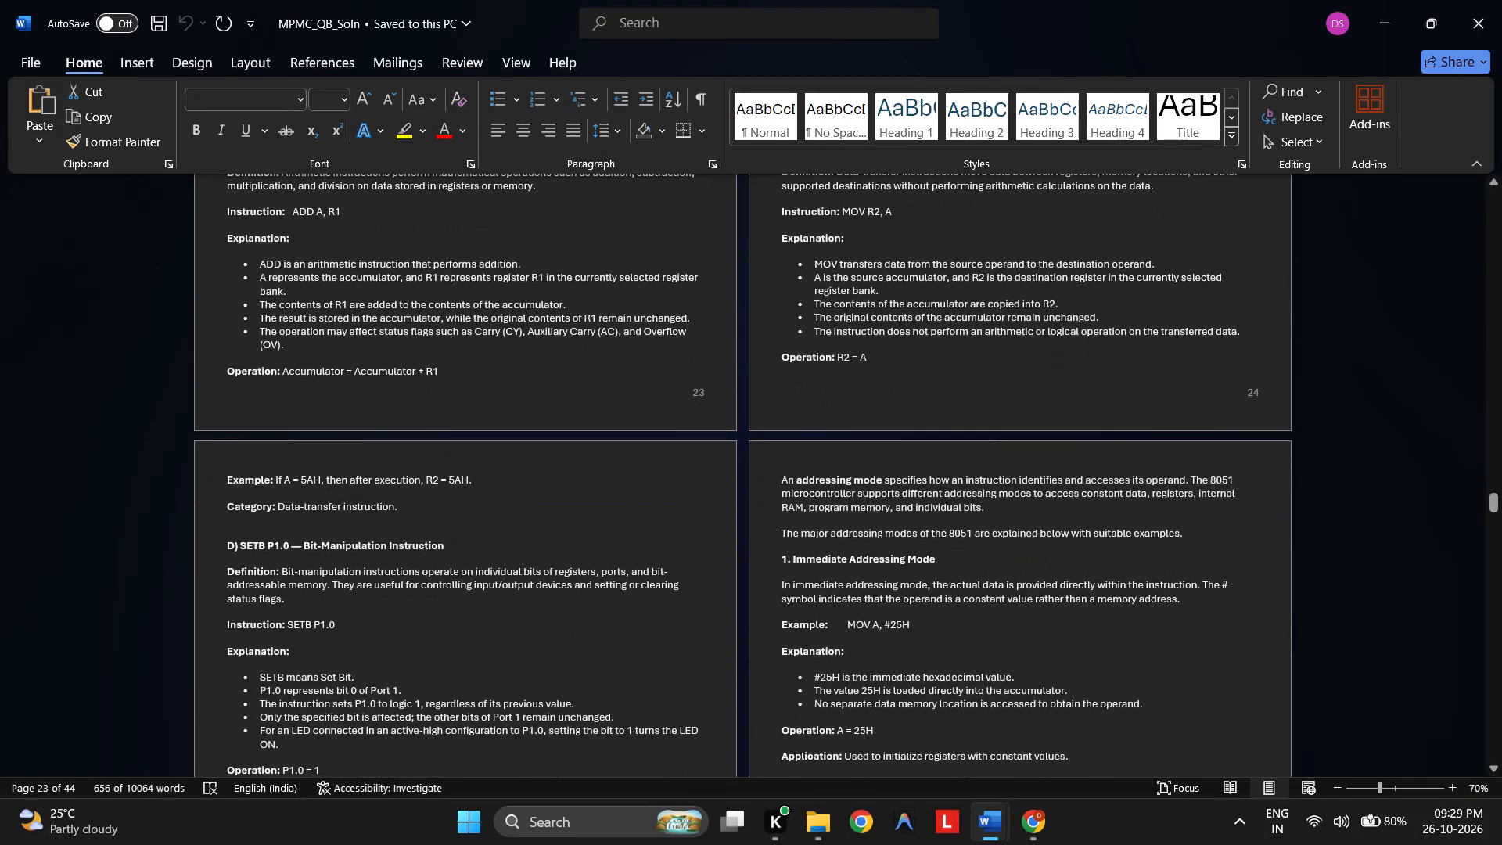
scroll(760, 638, down, 6)
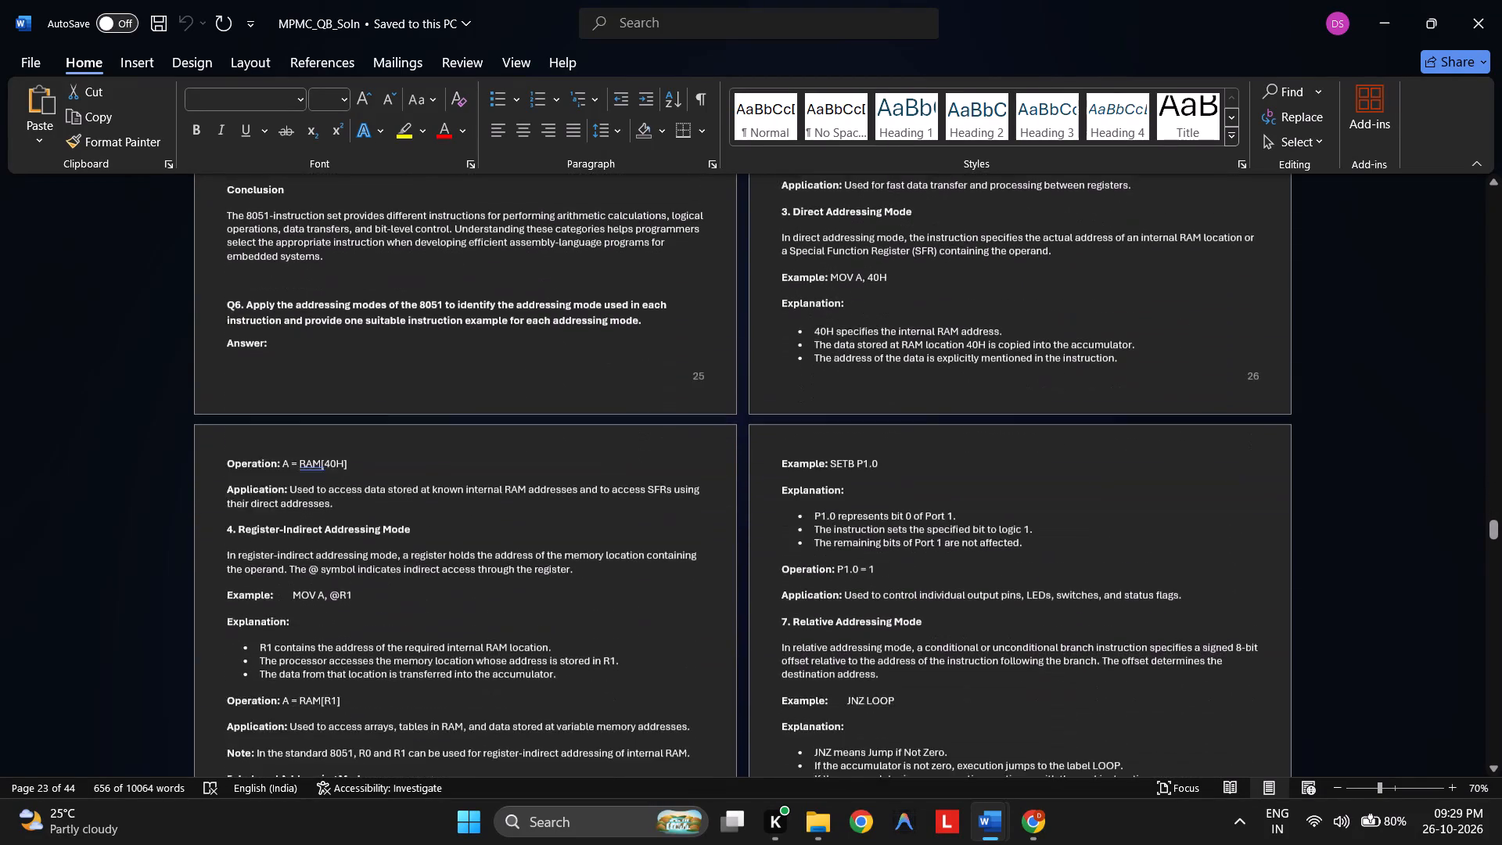
scroll(760, 638, down, 4)
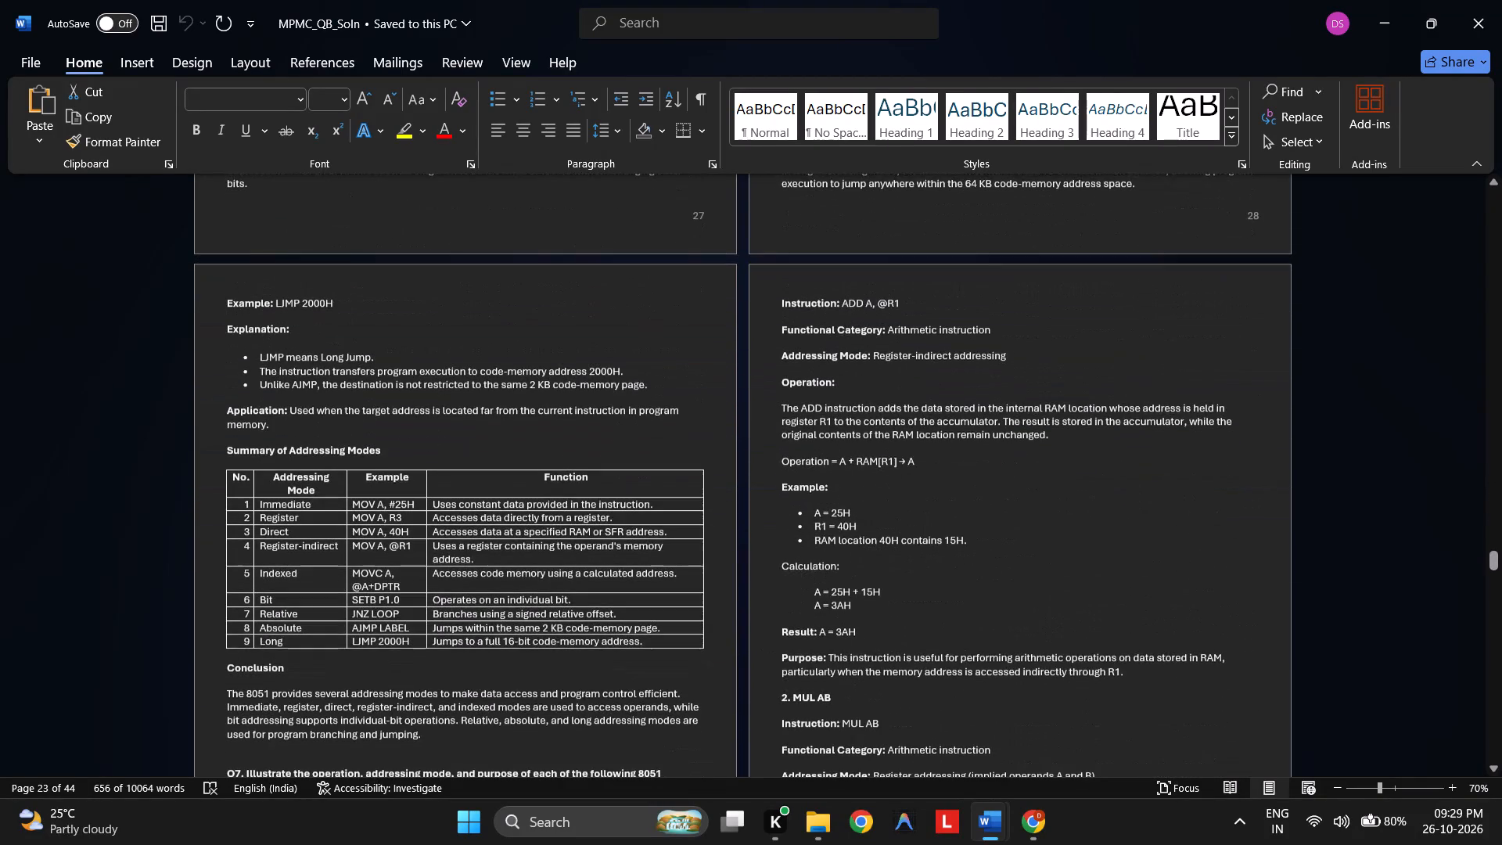
scroll(760, 638, down, 1)
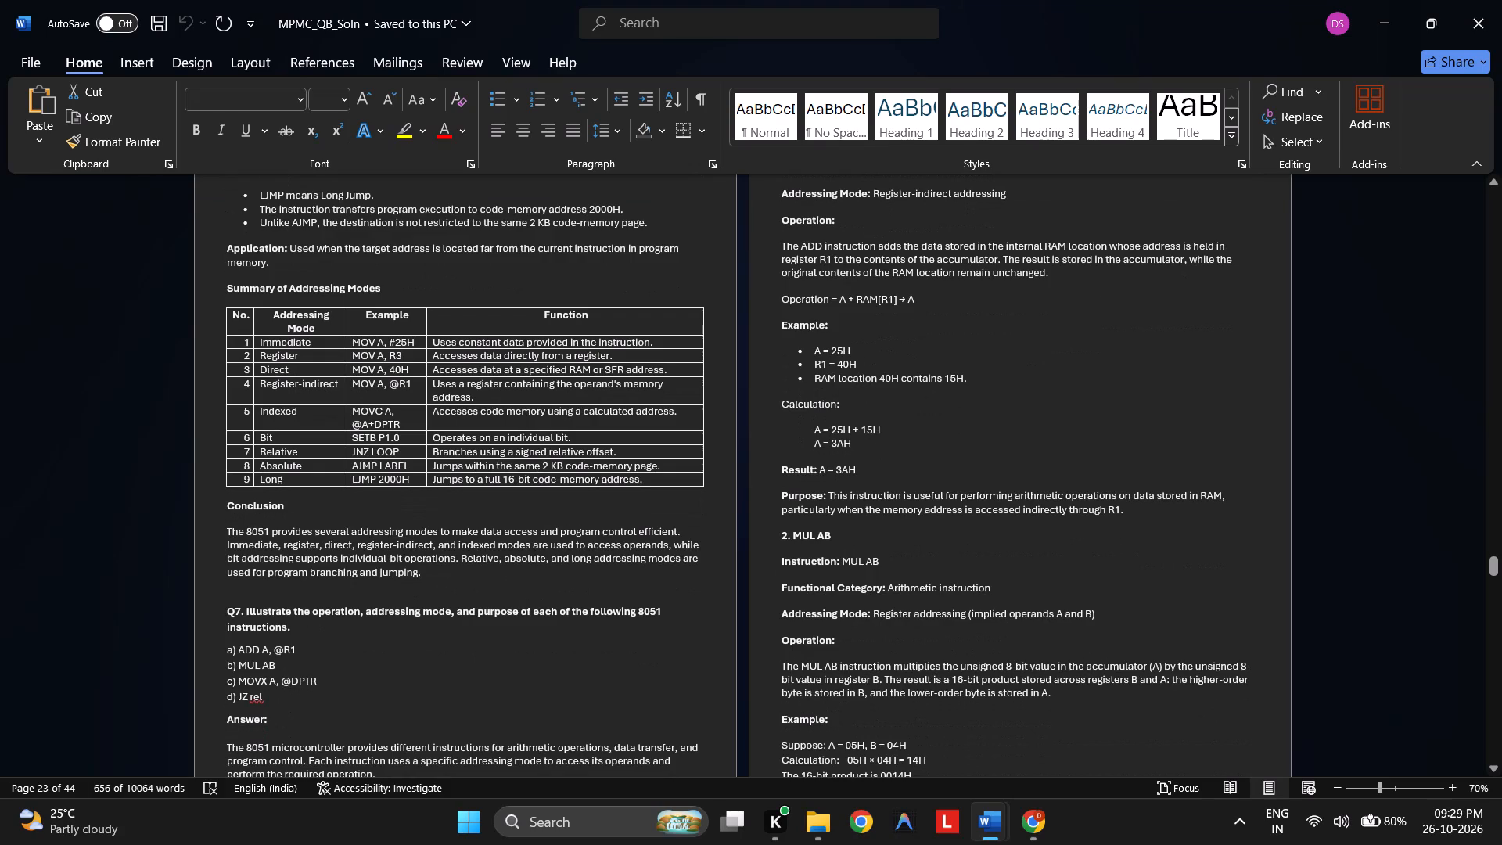
scroll(760, 638, down, 2)
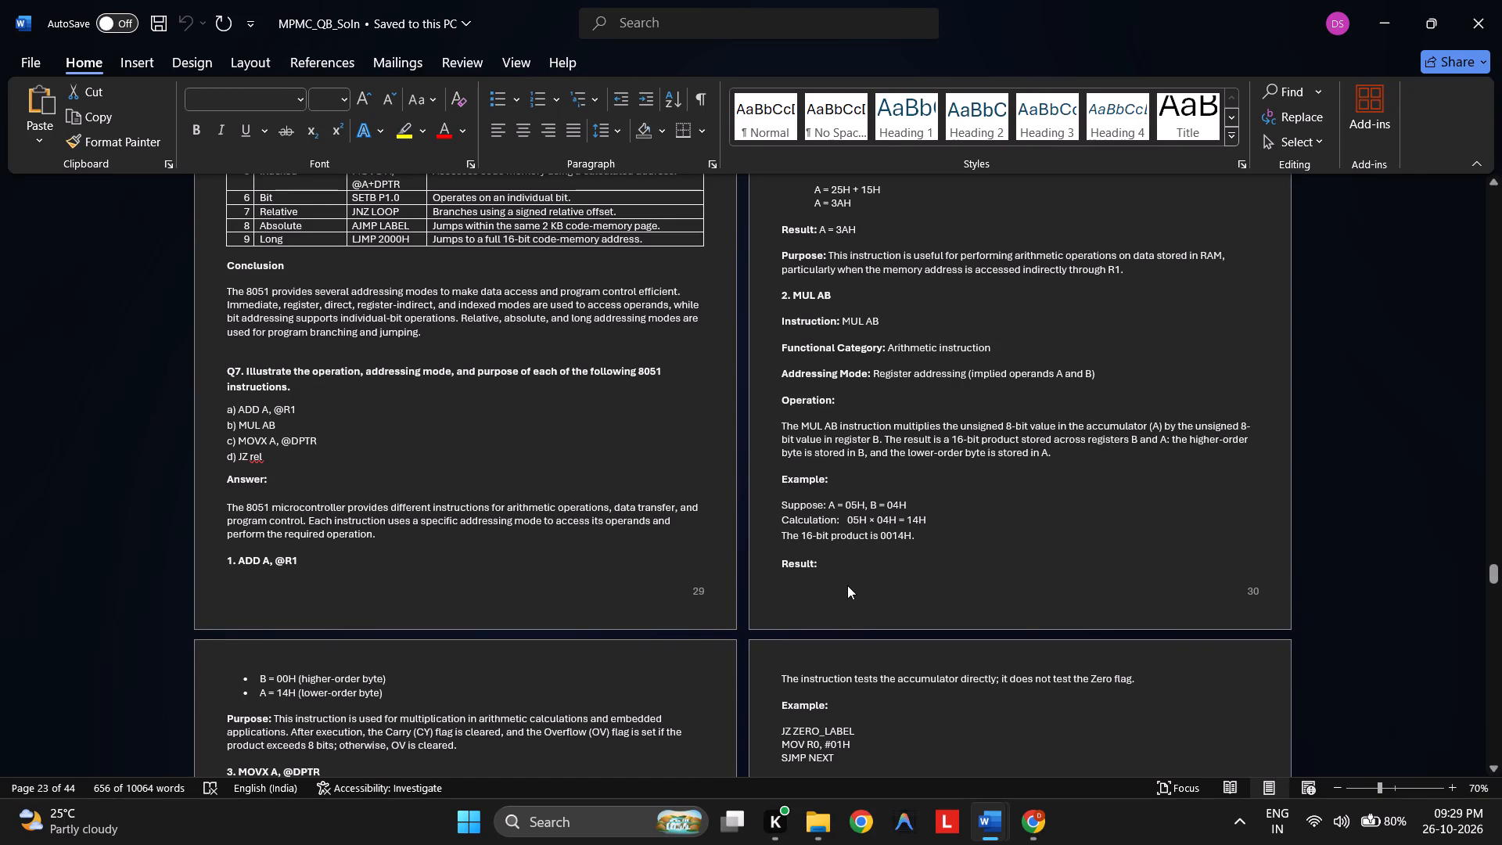
scroll(847, 585, down, 1)
scroll(923, 498, down, 2)
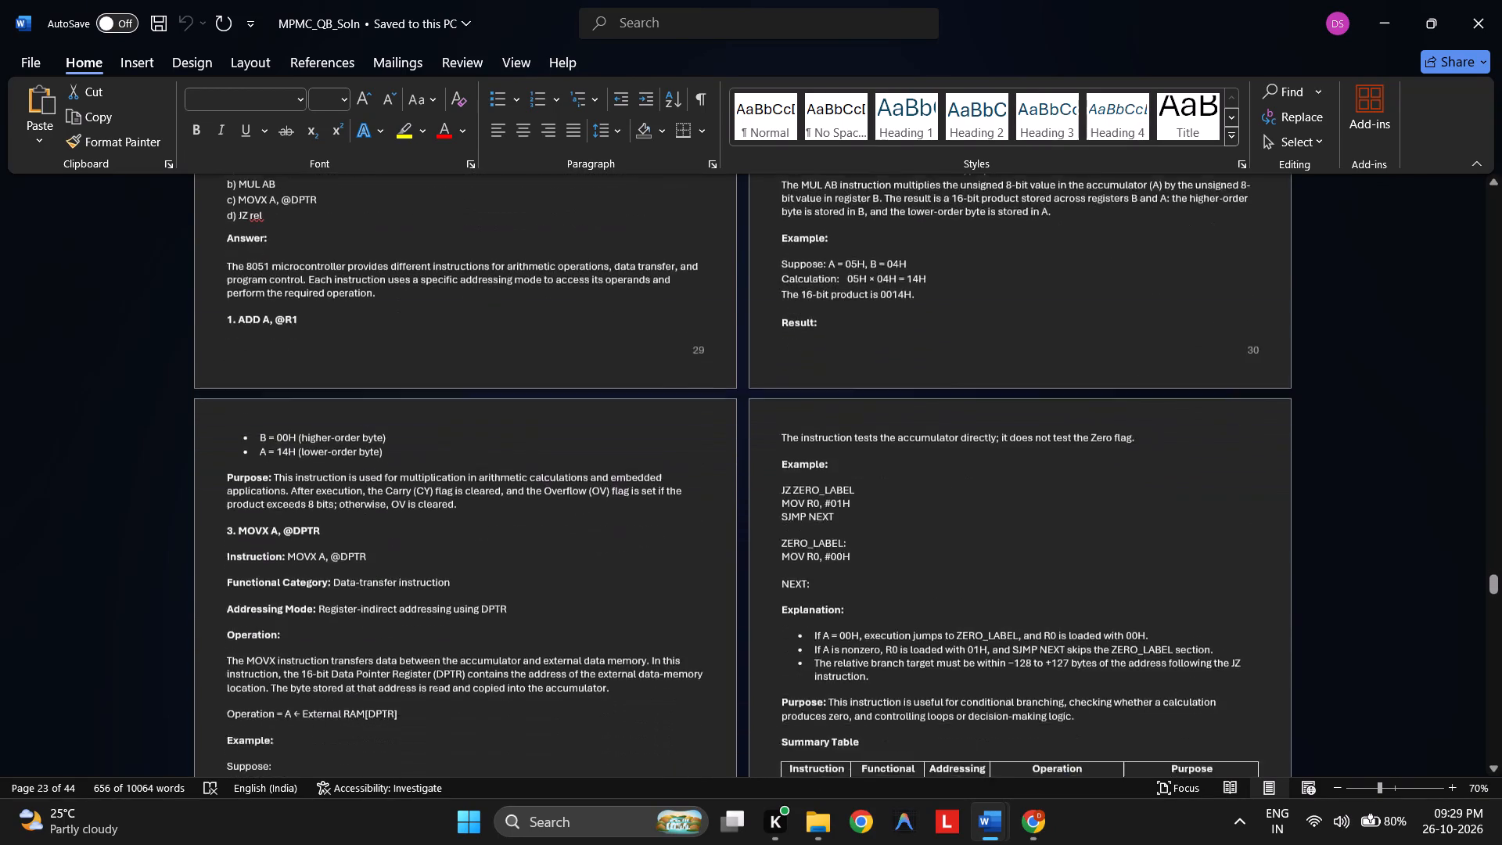
scroll(923, 498, down, 4)
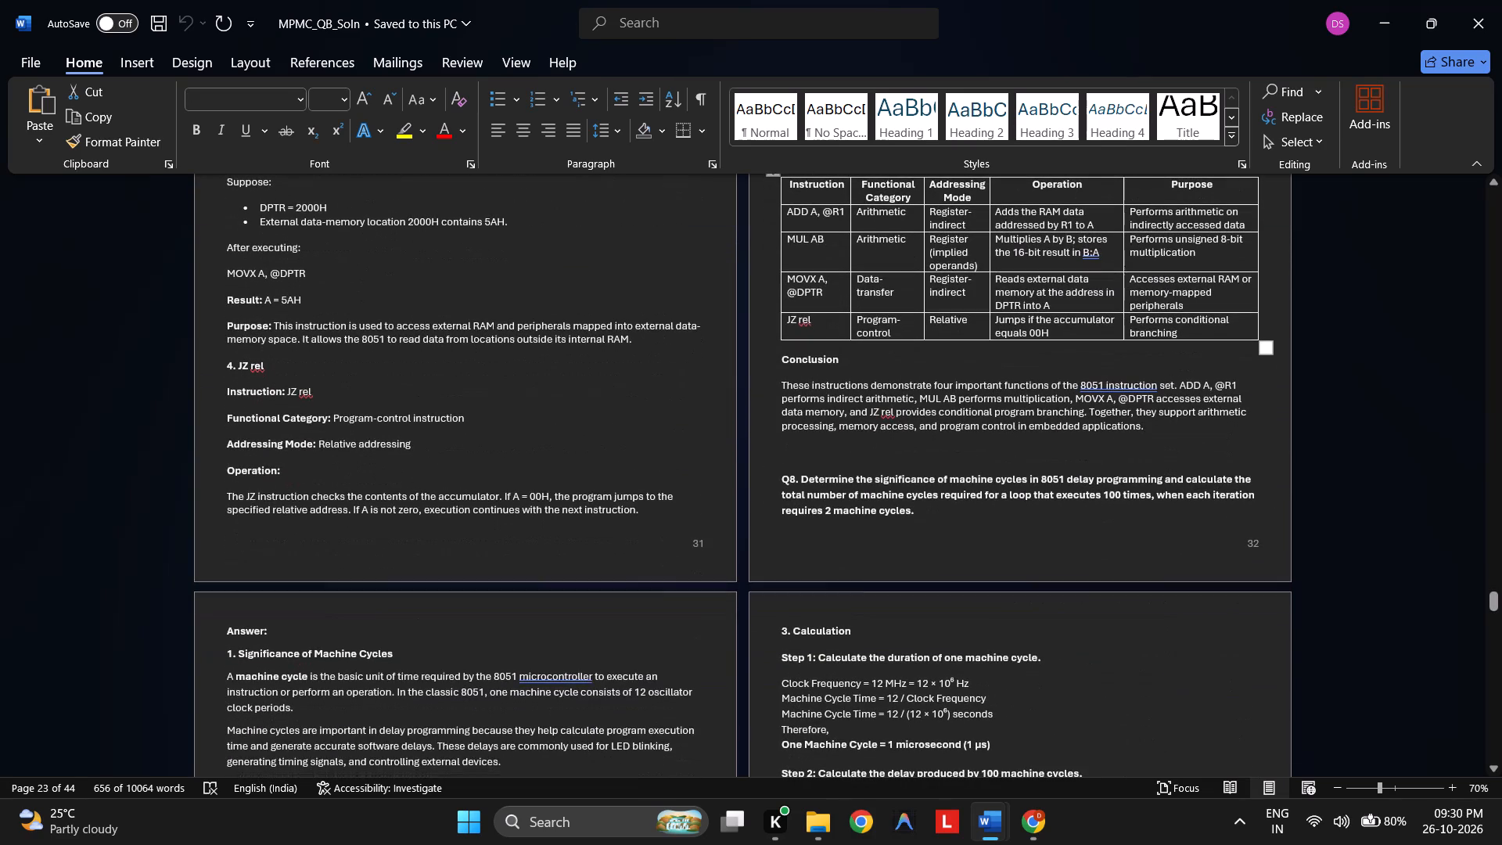
scroll(876, 526, down, 2)
scroll(723, 601, down, 1)
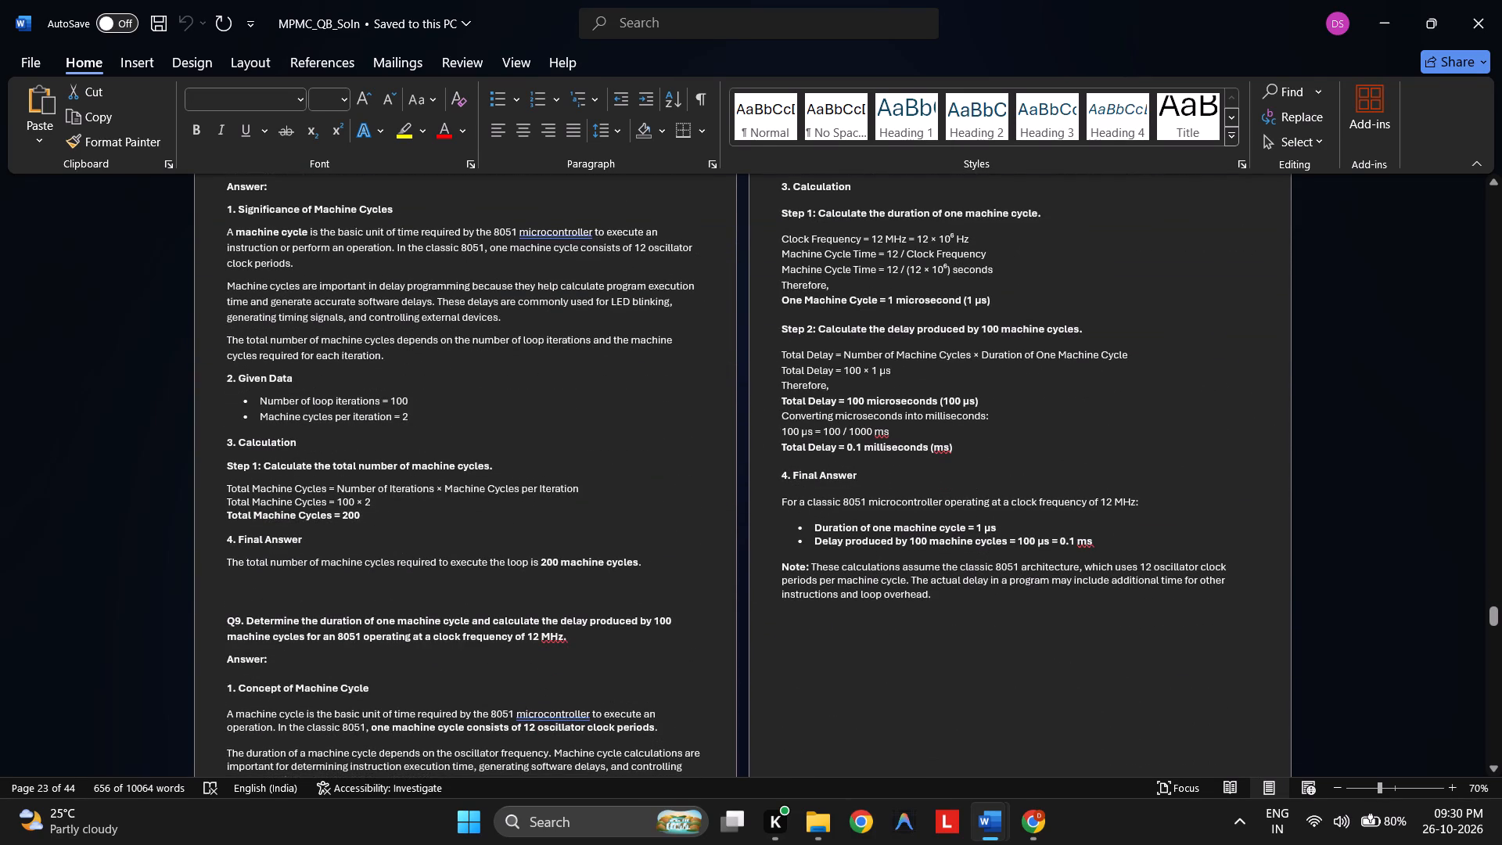
Copy the Unit V Q9 question and its answer through the Final Answer bullets, leaving out the closing Note.
drag(484, 584, 790, 610)
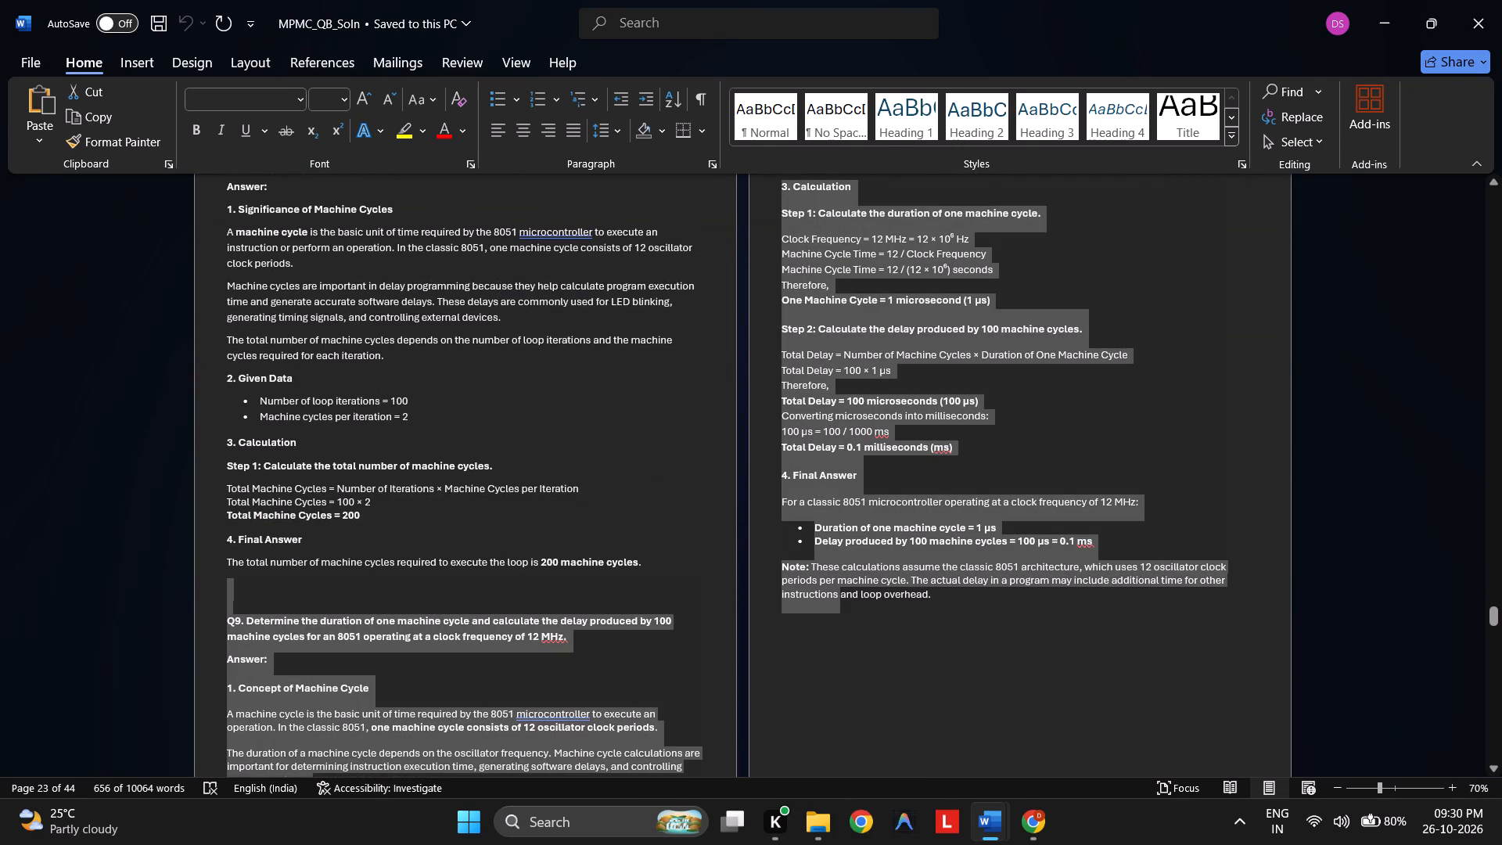
drag(790, 610, 906, 554)
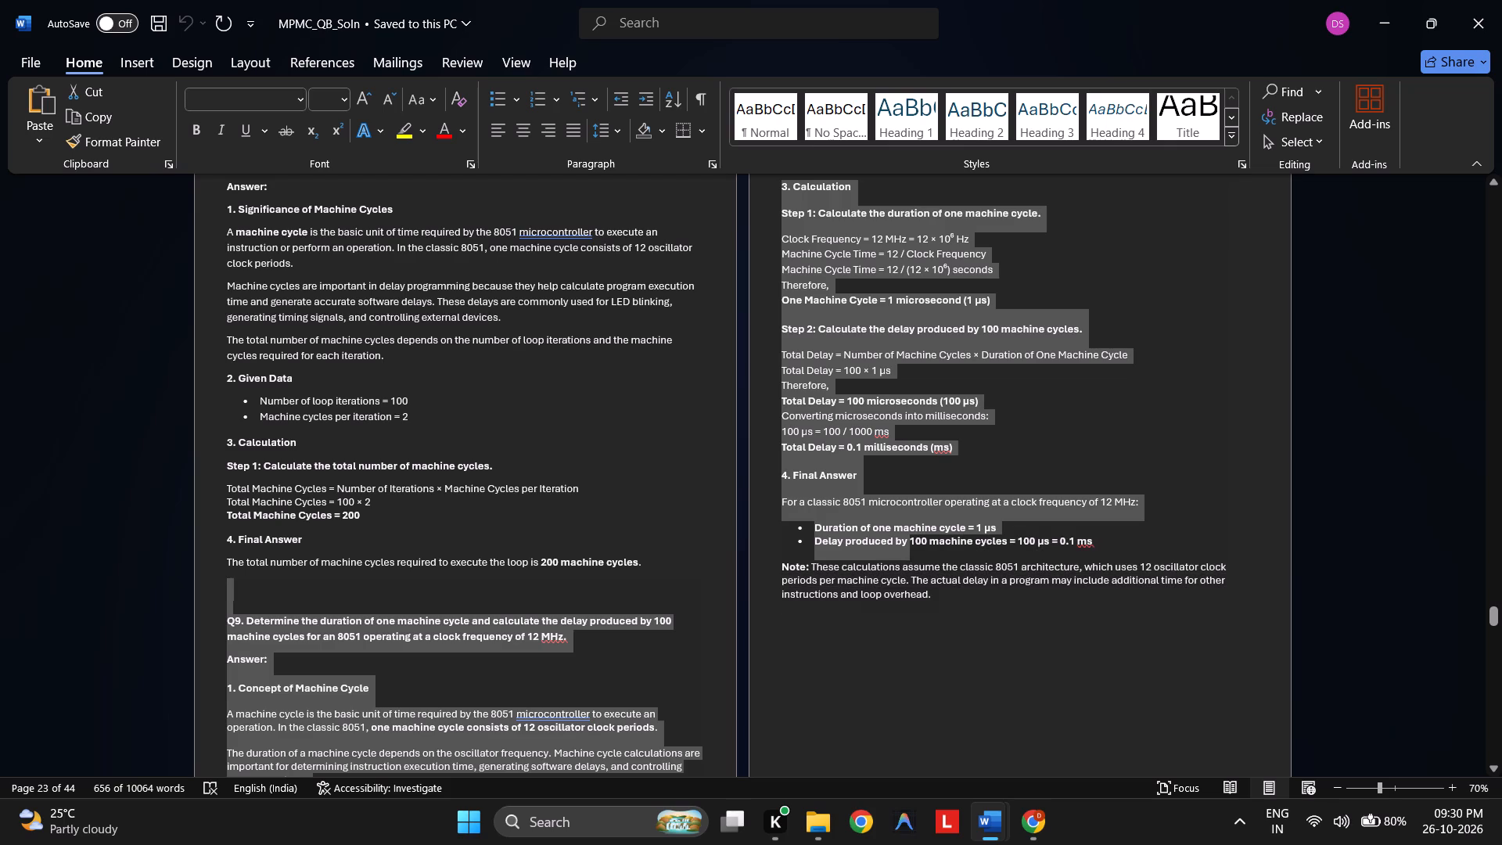
drag(906, 554, 1144, 549)
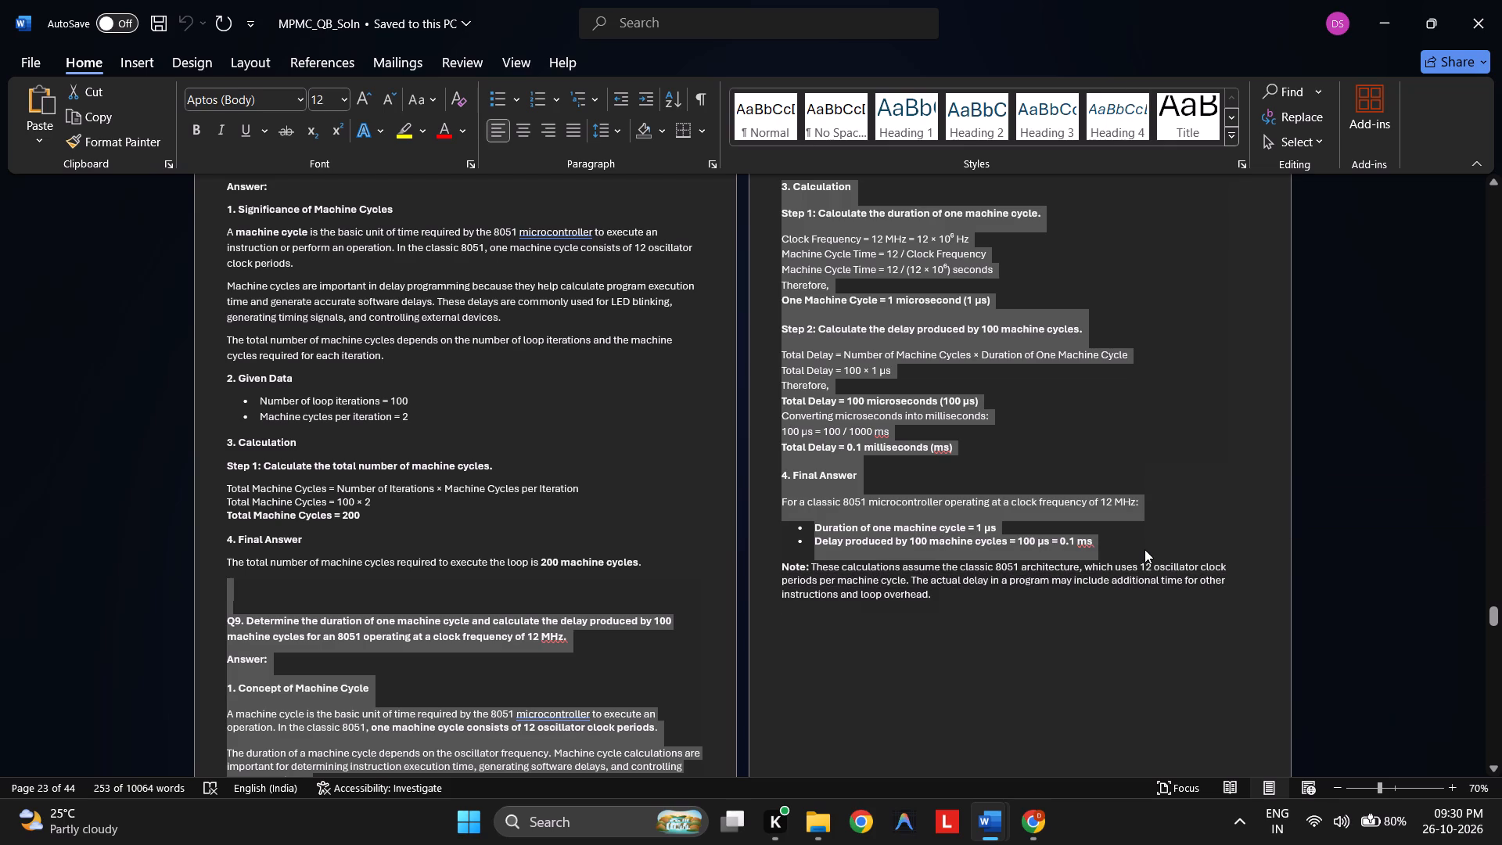
key(ctrl+v)
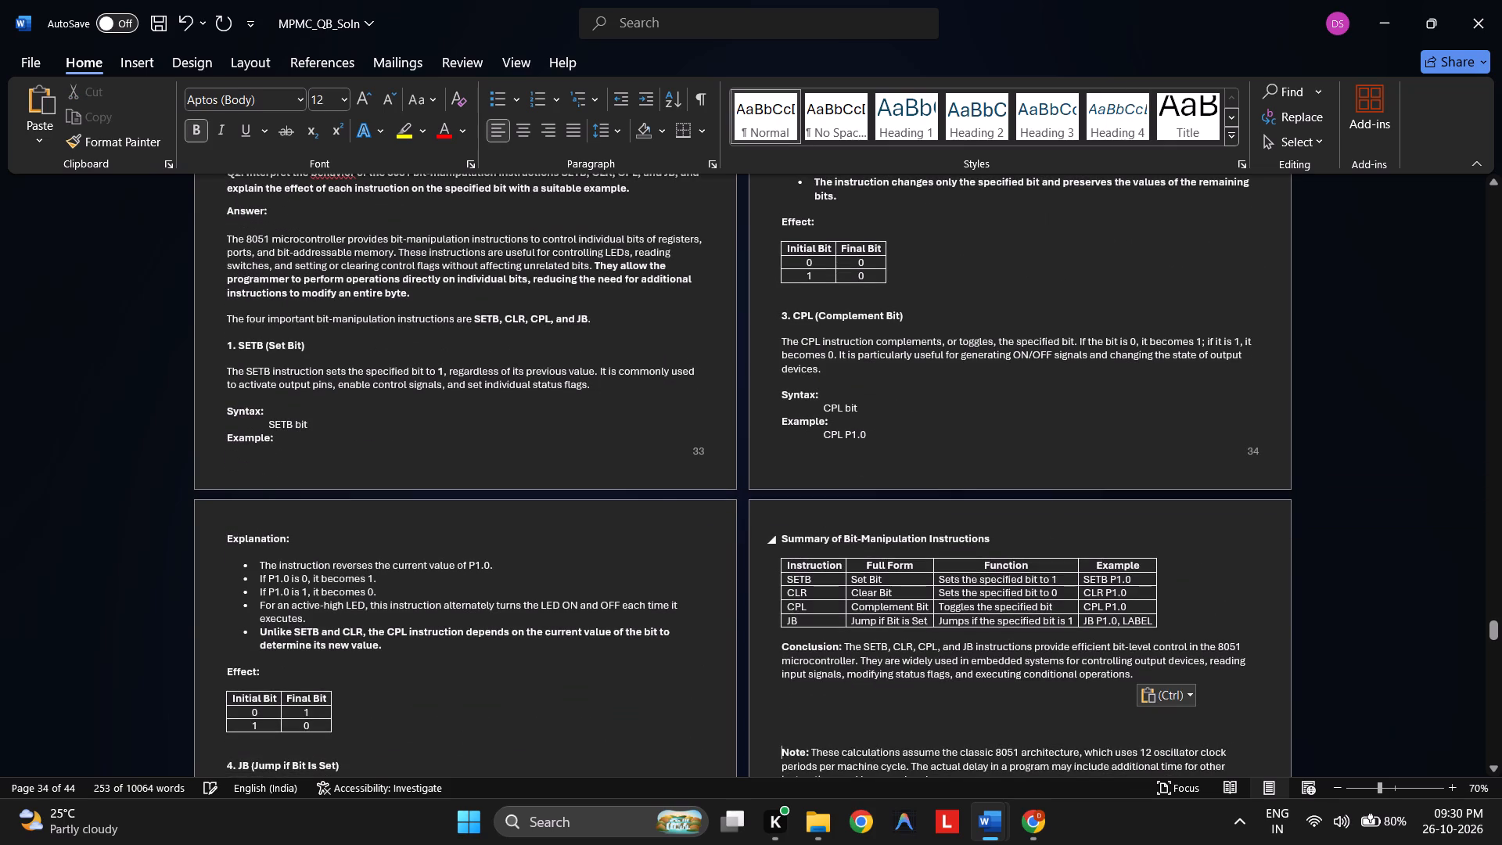
key(ctrl+z)
scroll(1152, 583, up, 1)
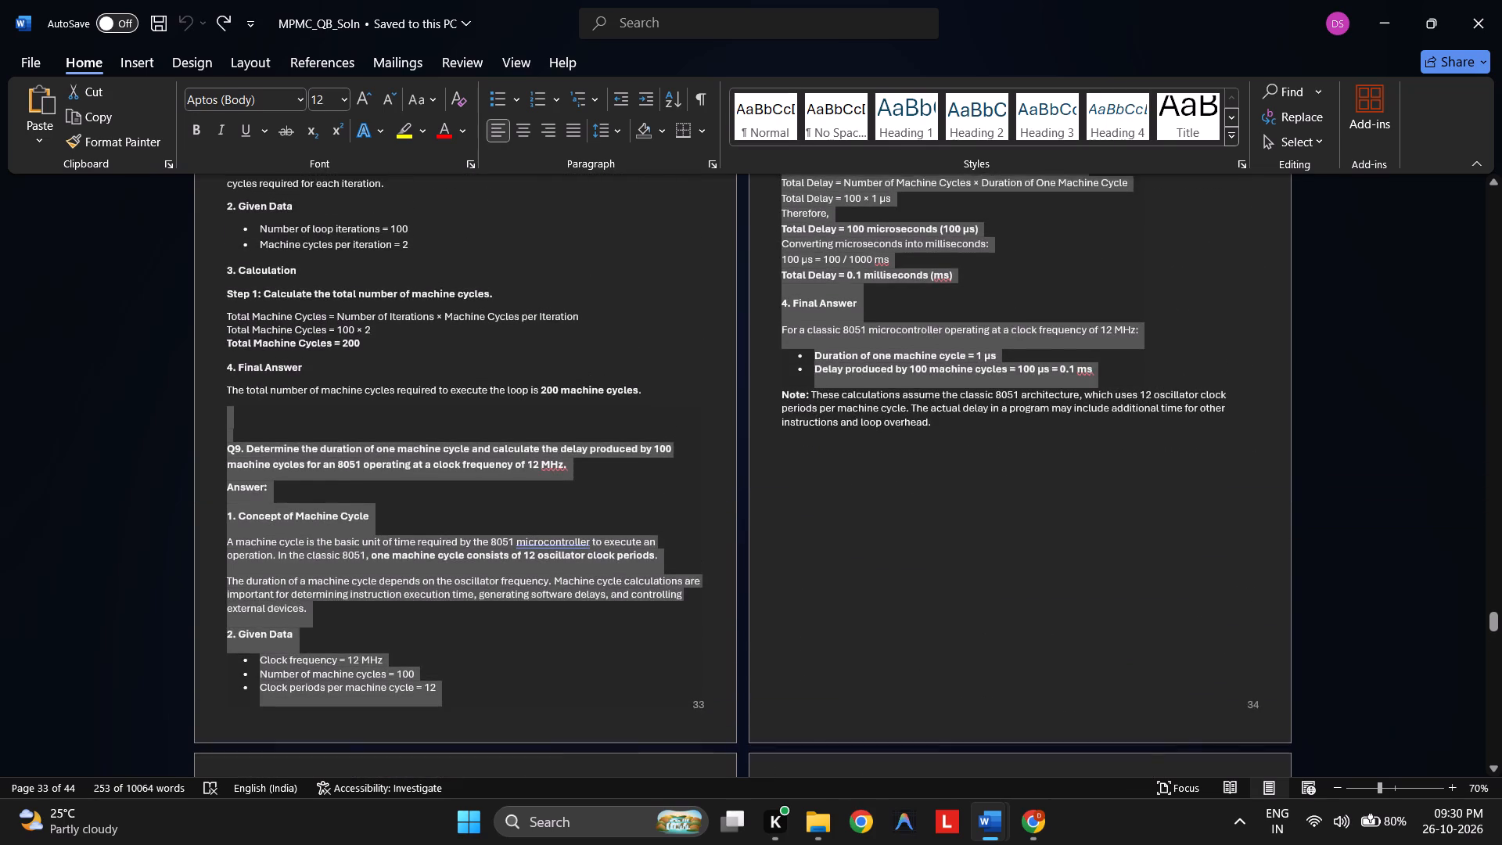
scroll(1152, 583, up, 1)
key(ctrl+c)
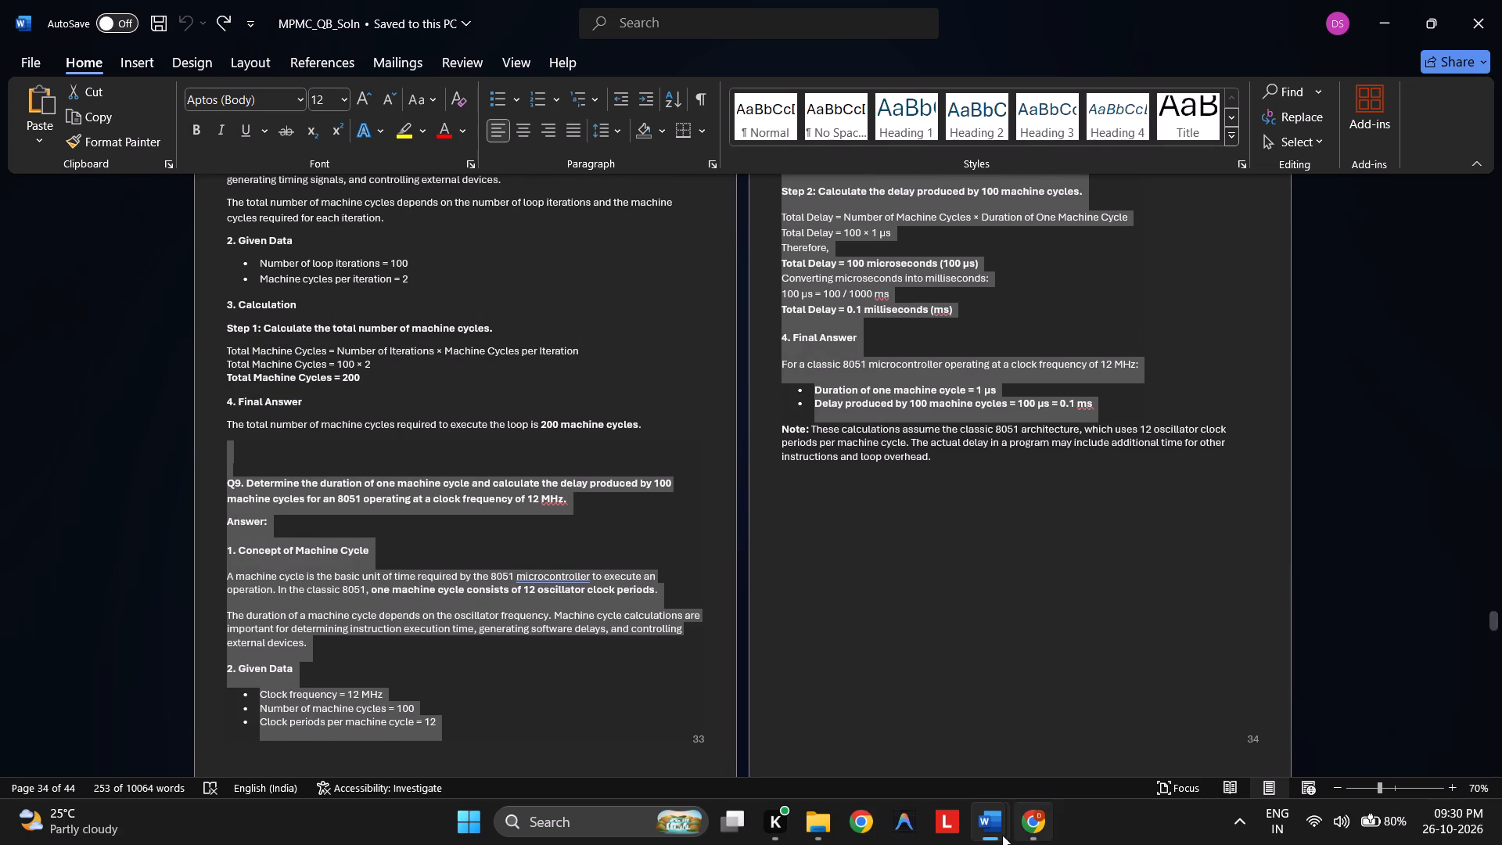
Switch to Document2 and paste the Q9 question and answer on the blank last page after the Q2 conclusion.
click(1068, 767)
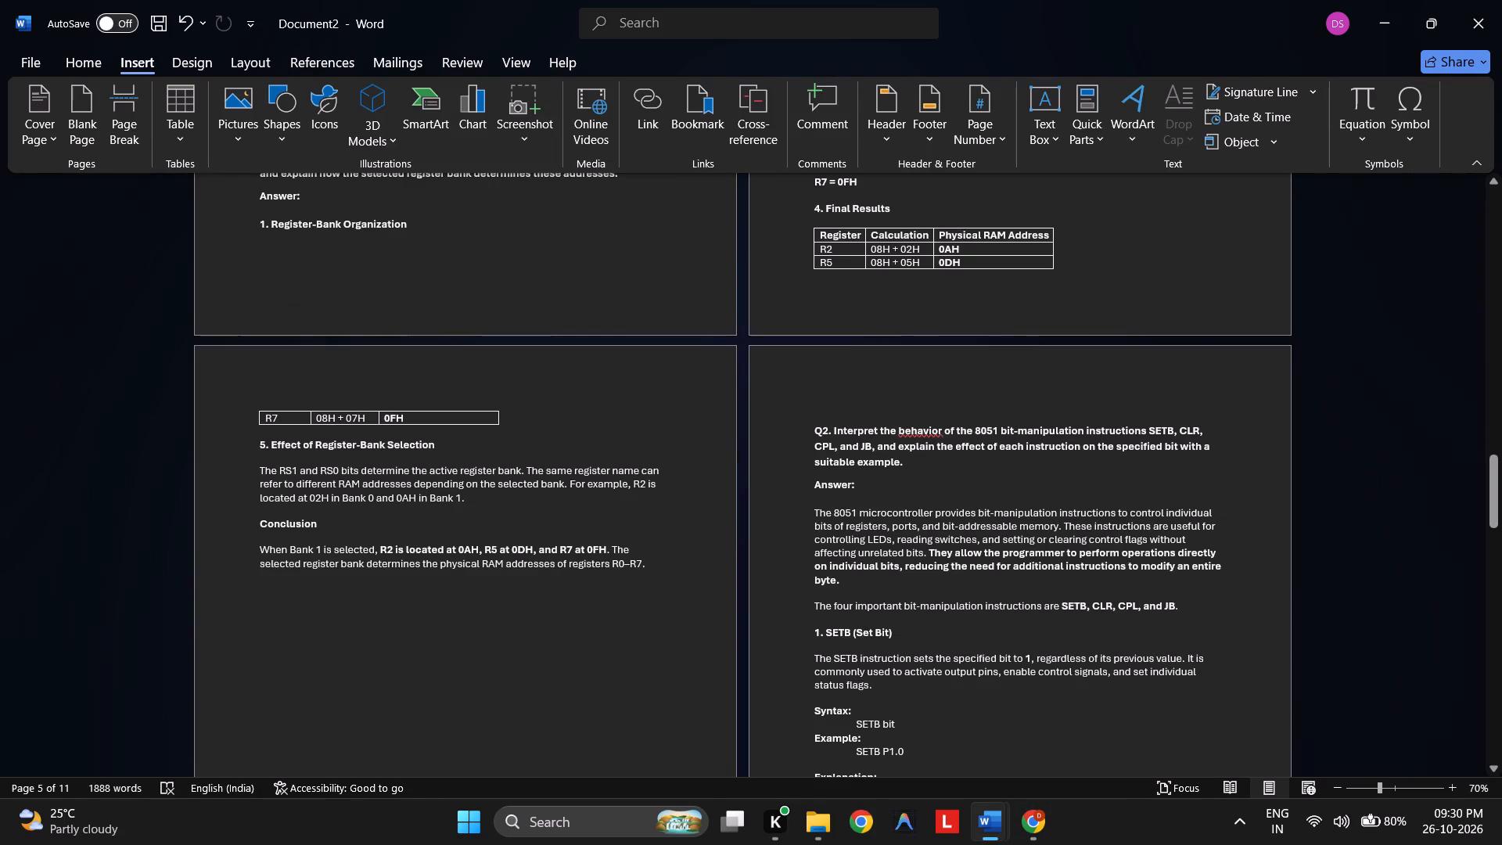
scroll(965, 639, down, 10)
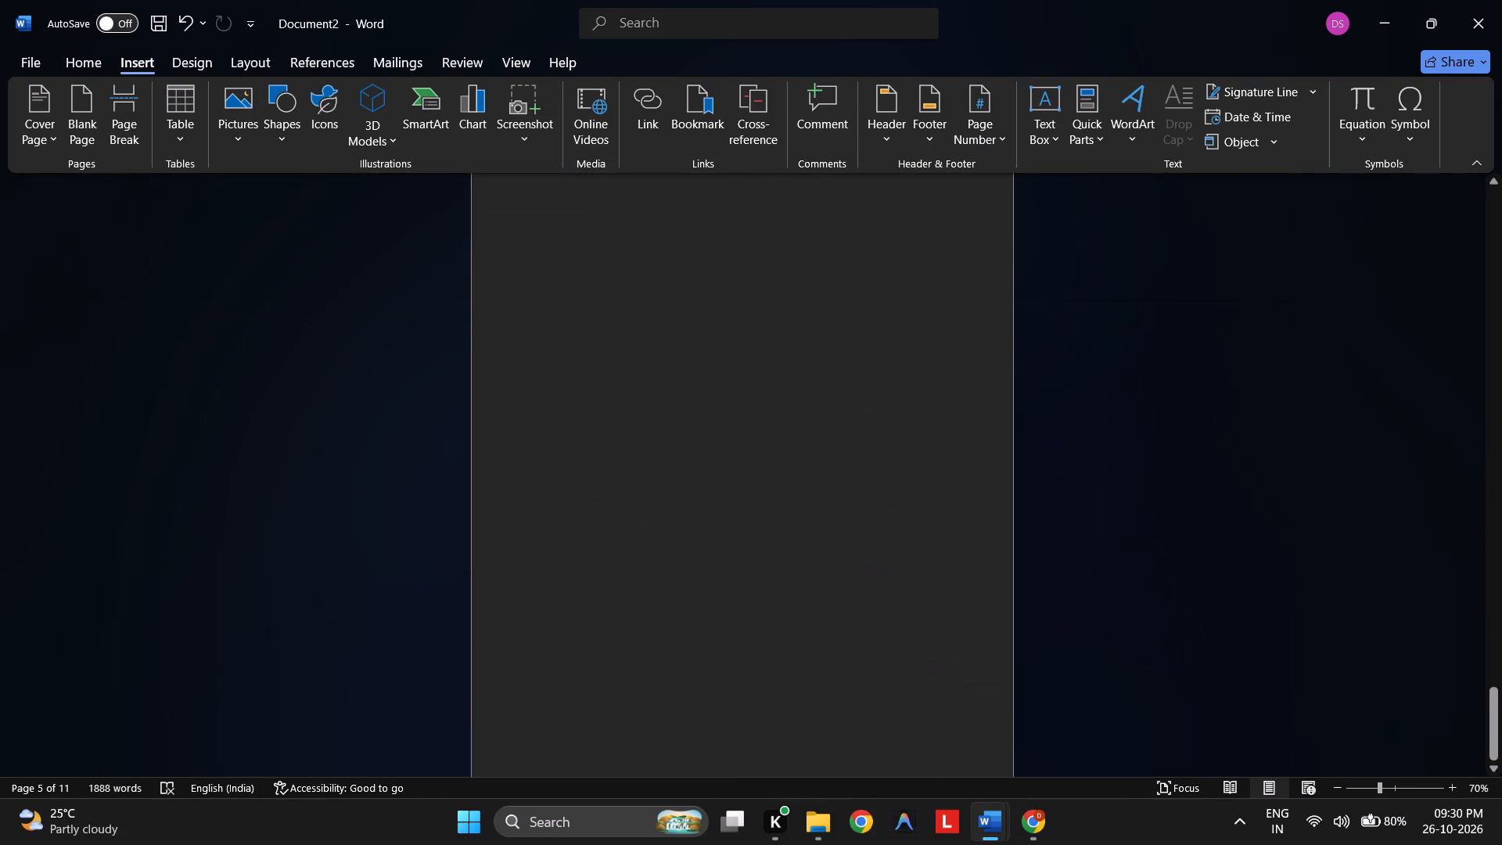
scroll(965, 639, up, 3)
click(728, 519)
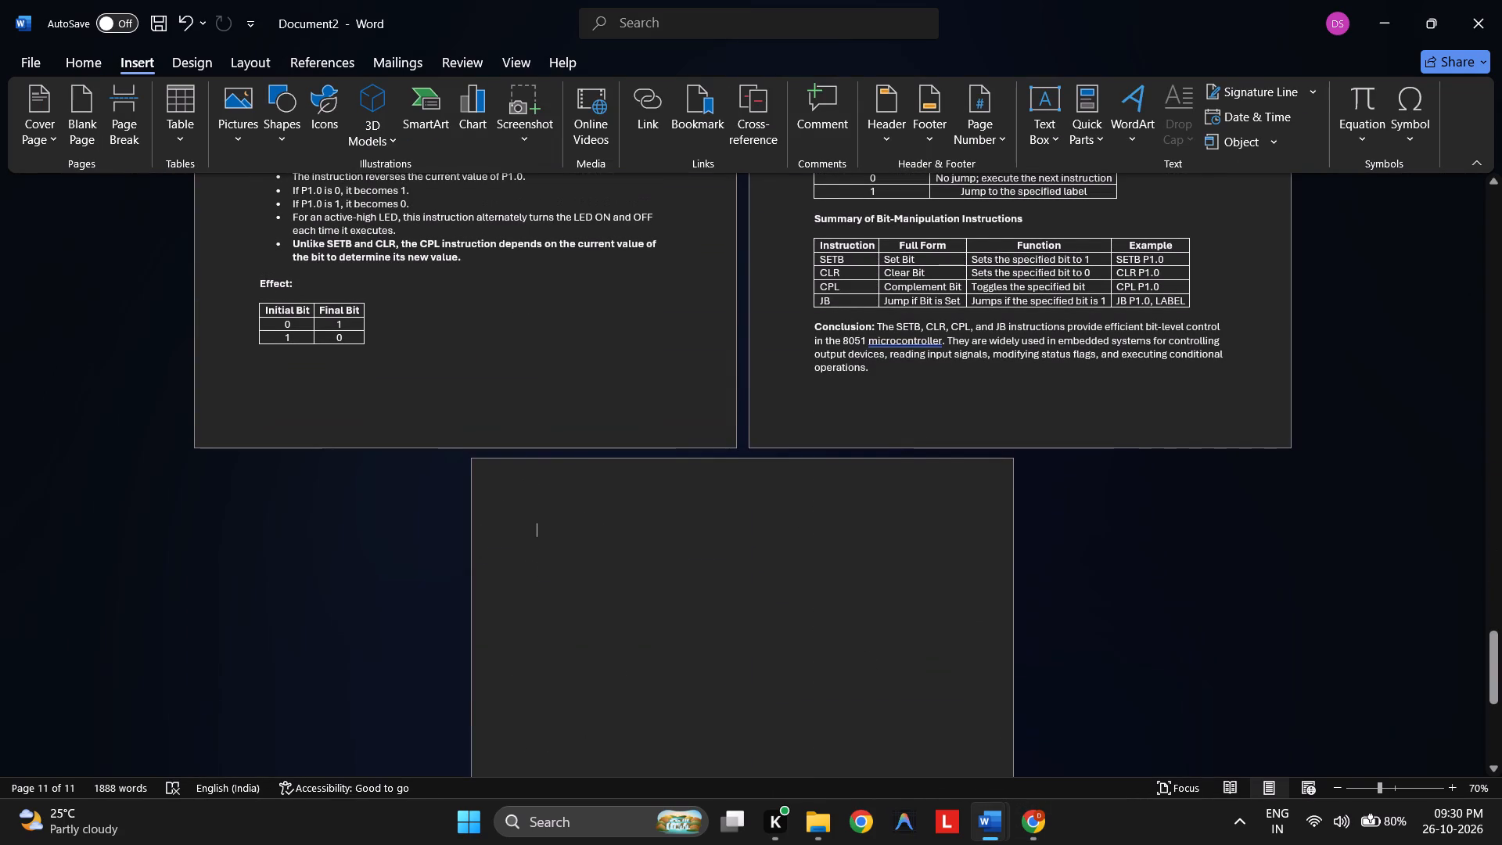
key(ctrl+v)
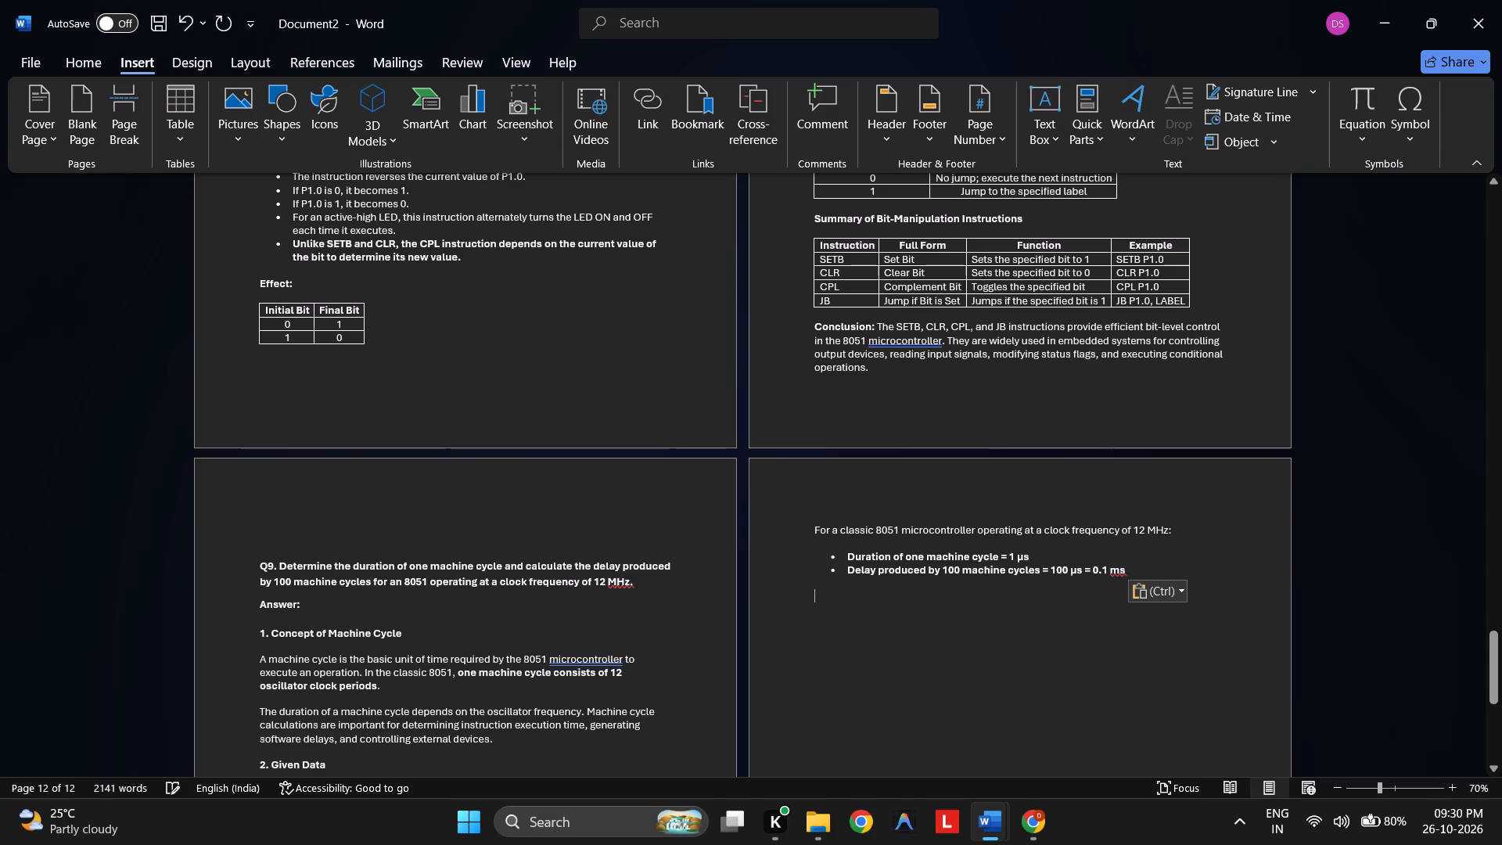
scroll(557, 538, down, 1)
scroll(780, 560, down, 1)
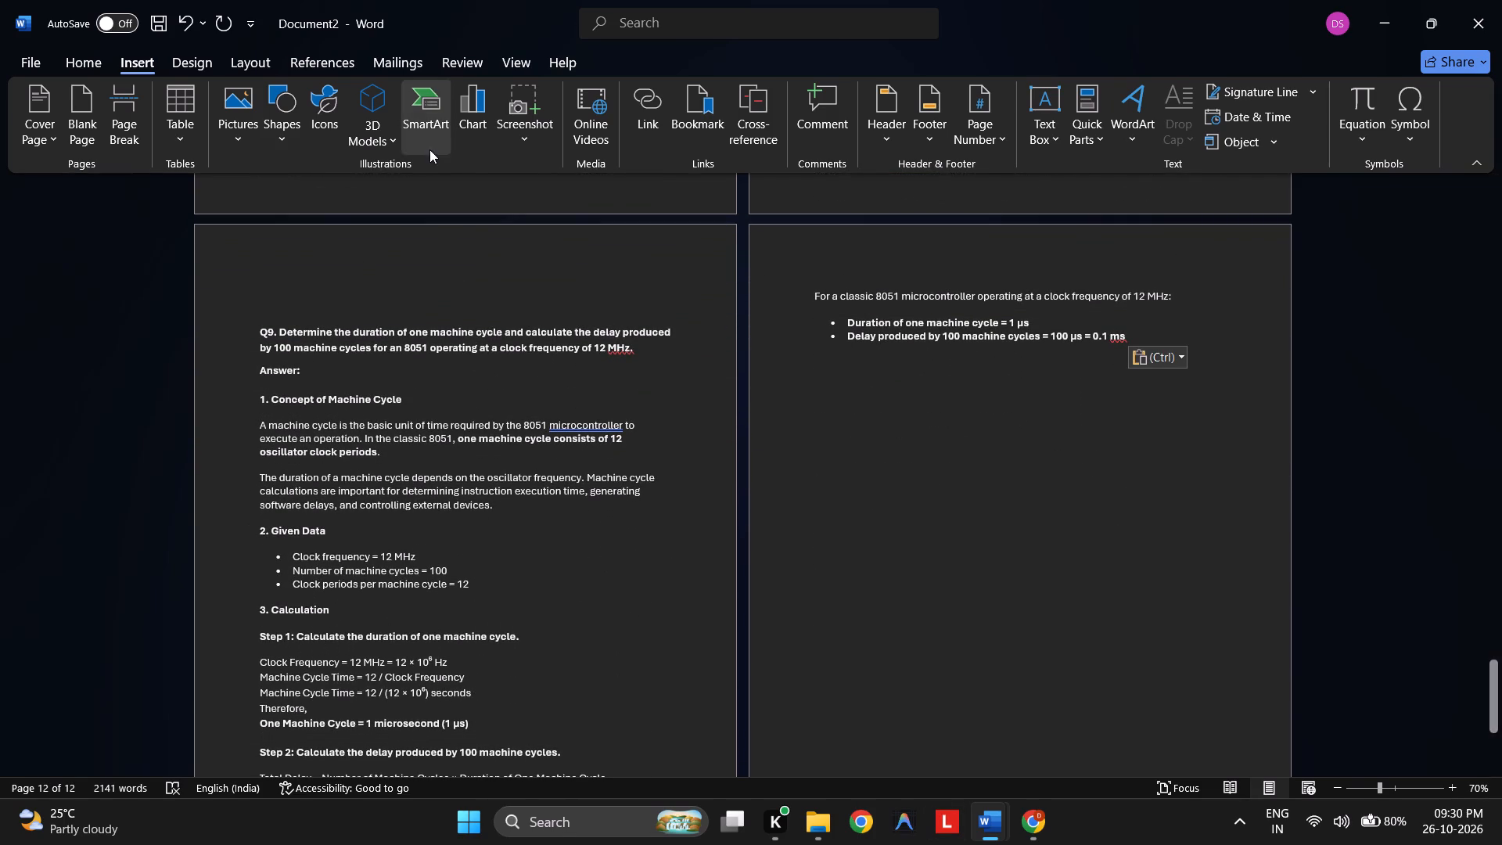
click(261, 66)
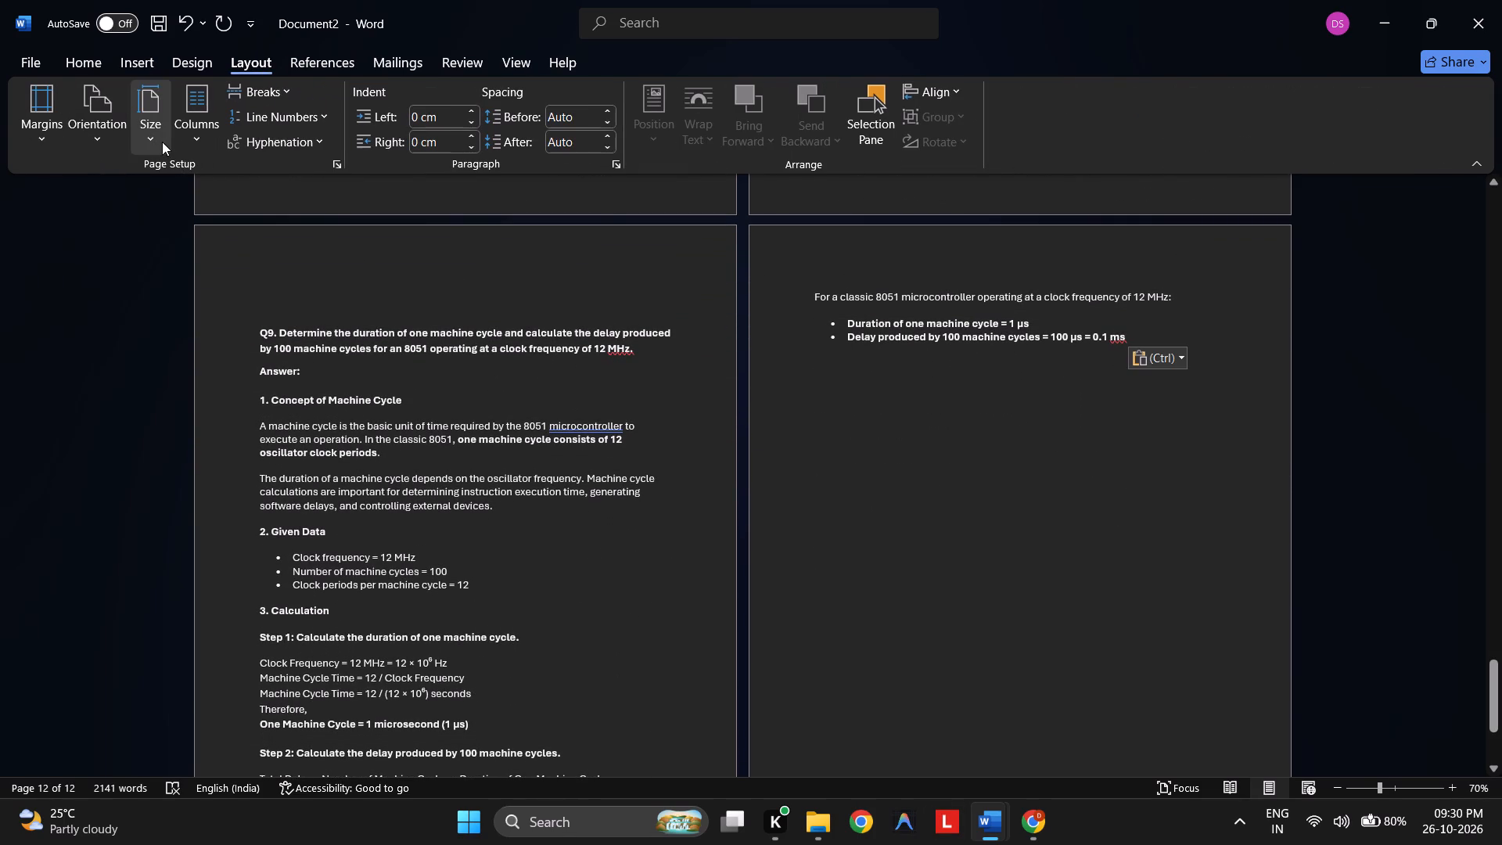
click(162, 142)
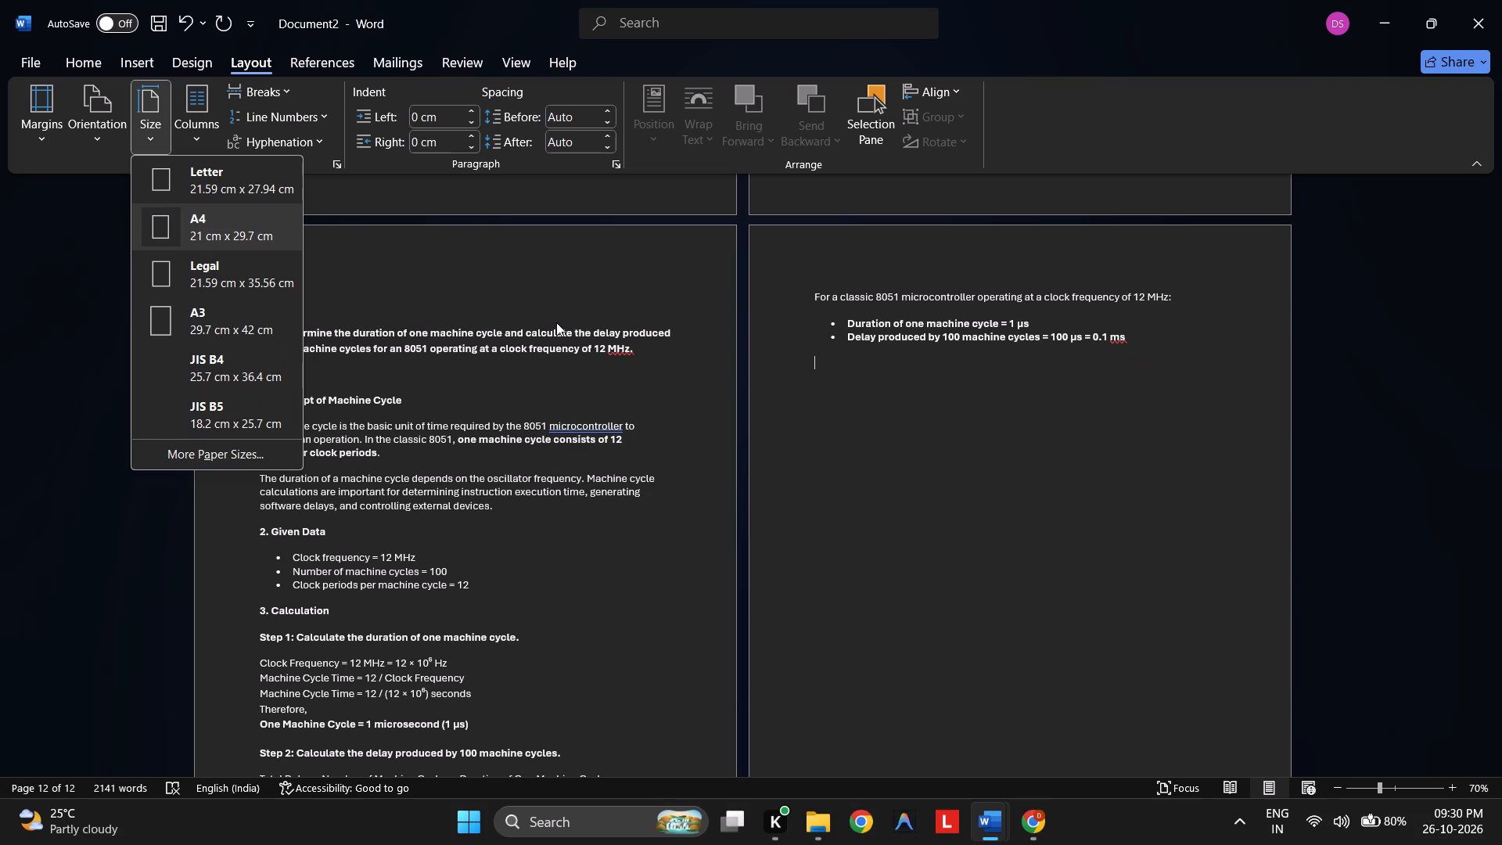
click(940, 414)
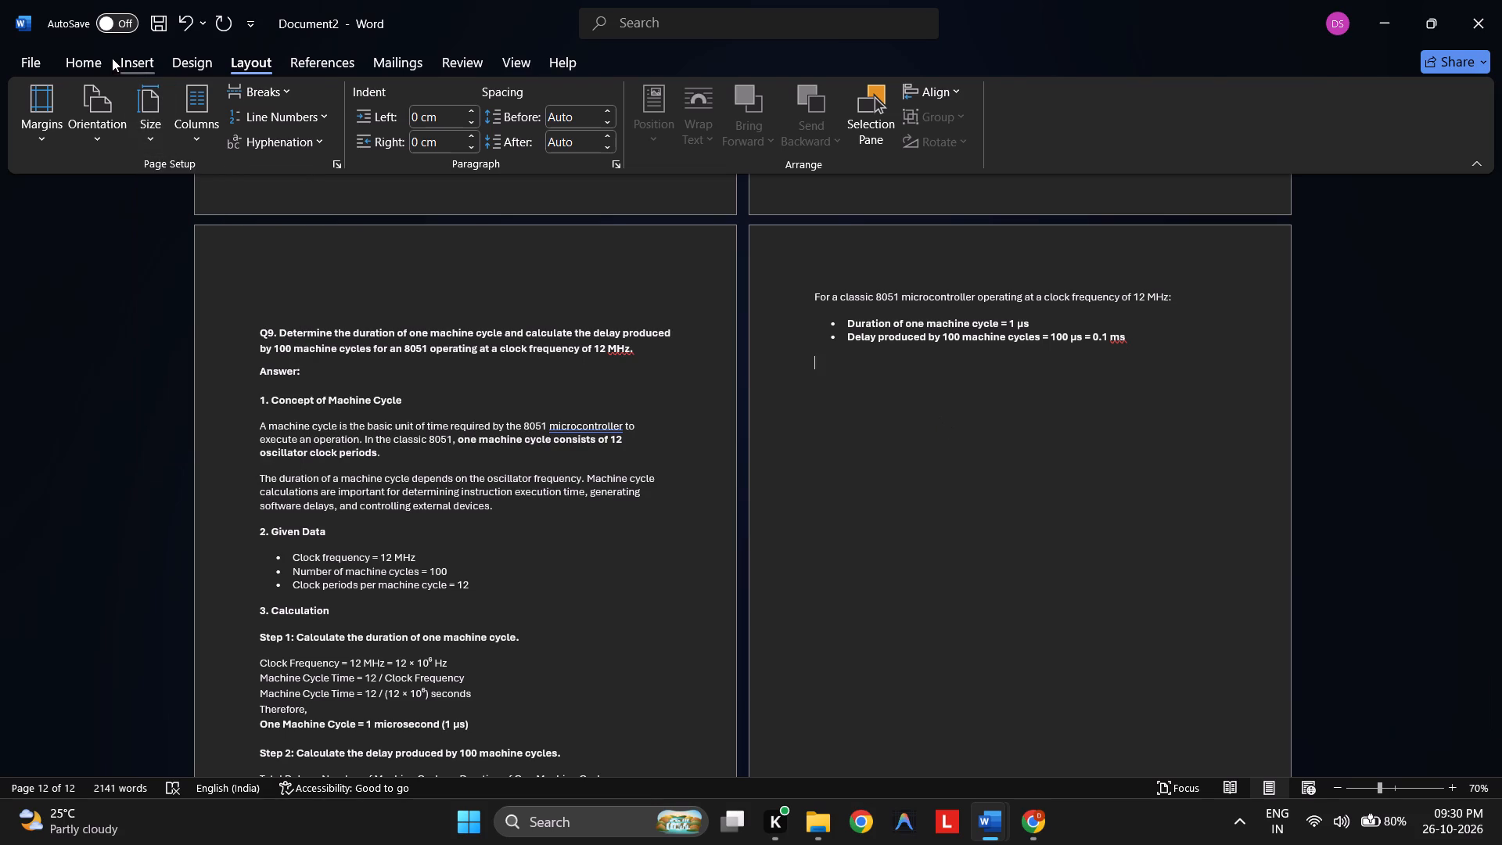
Insert a page break after the Q9 Final Answer bullets at the end of Document2.
click(138, 61)
click(121, 136)
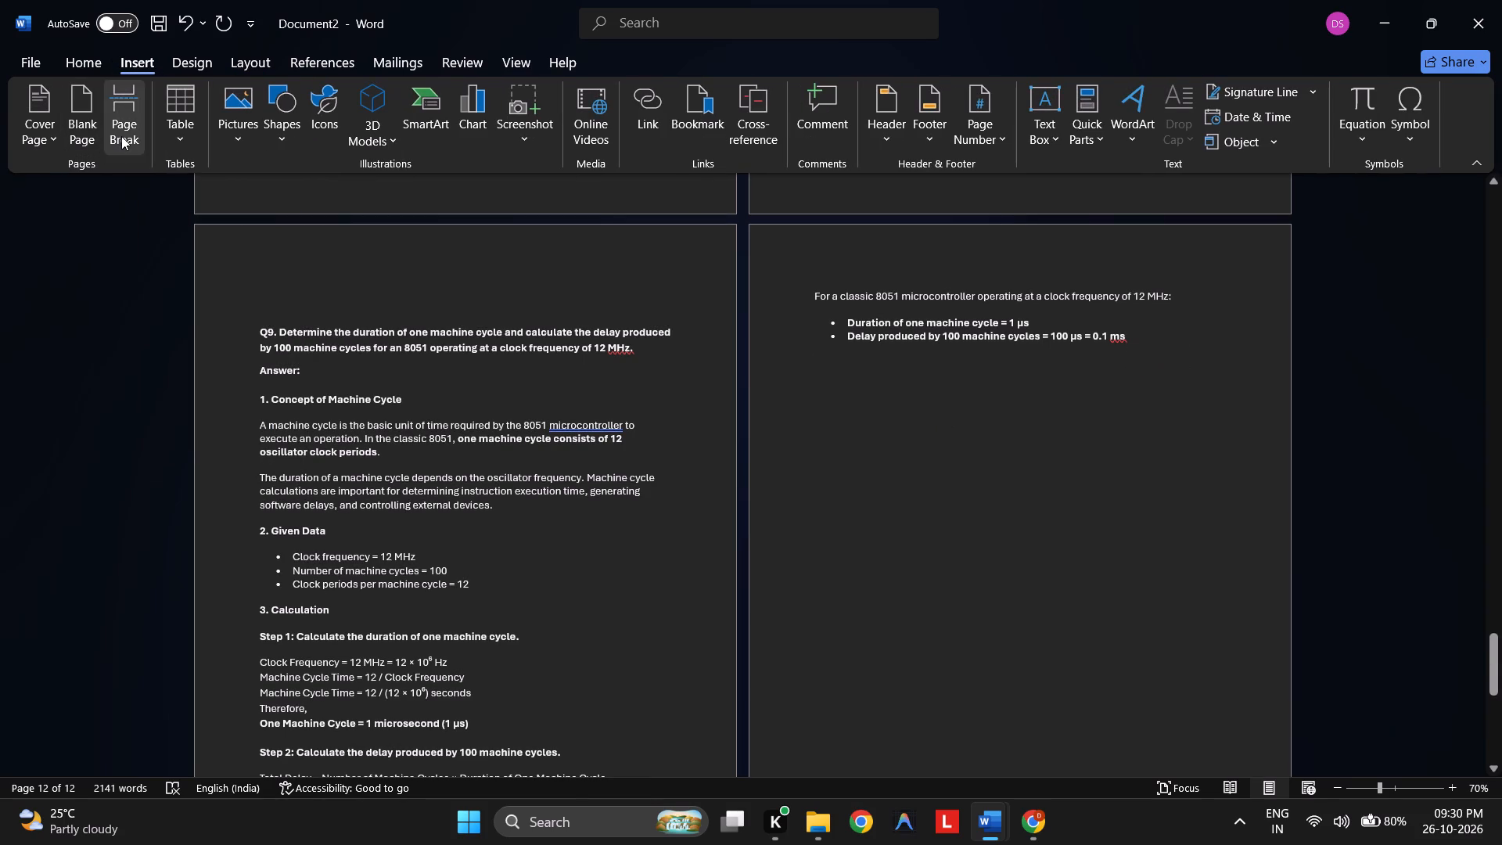
scroll(645, 363, up, 4)
scroll(645, 363, down, 16)
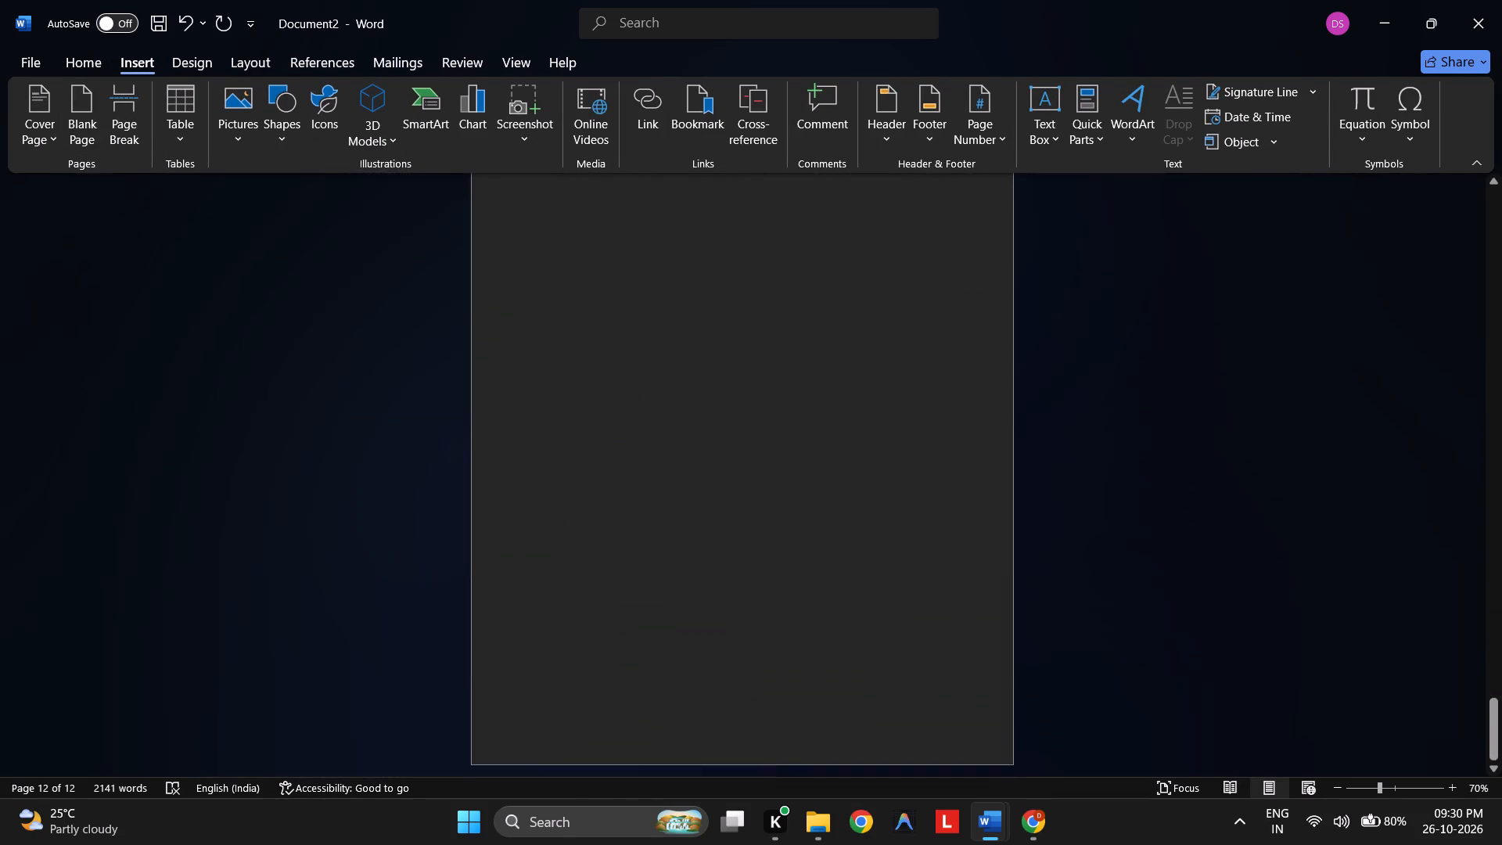
scroll(645, 363, up, 3)
scroll(769, 584, down, 4)
scroll(769, 584, up, 4)
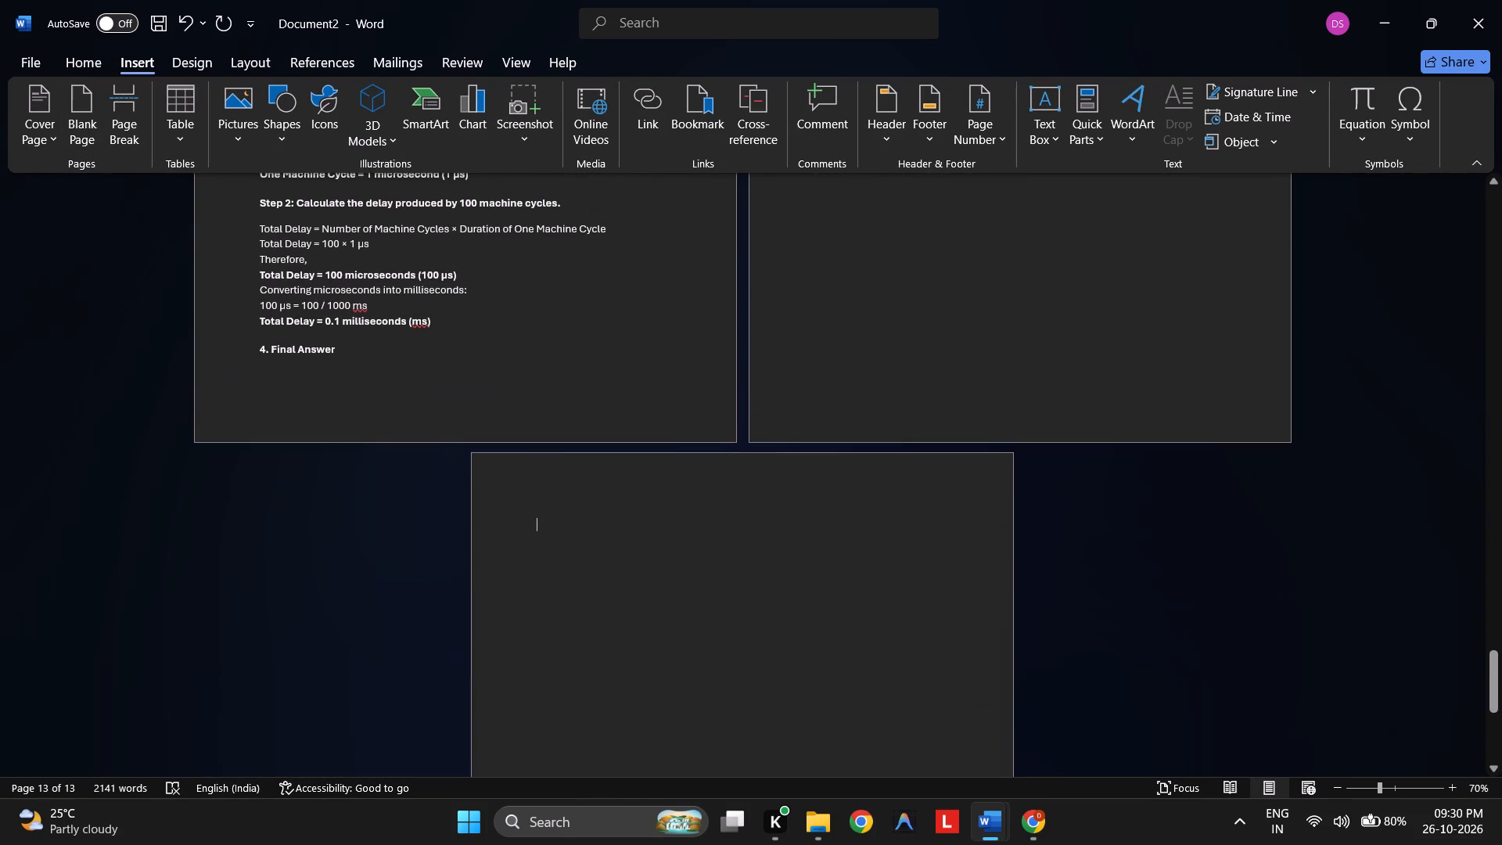
Switch to the MPMC_QB_Soln document and look through the Unit VI I/O Interfacing answers from Q1 to the start of Q3.
click(986, 833)
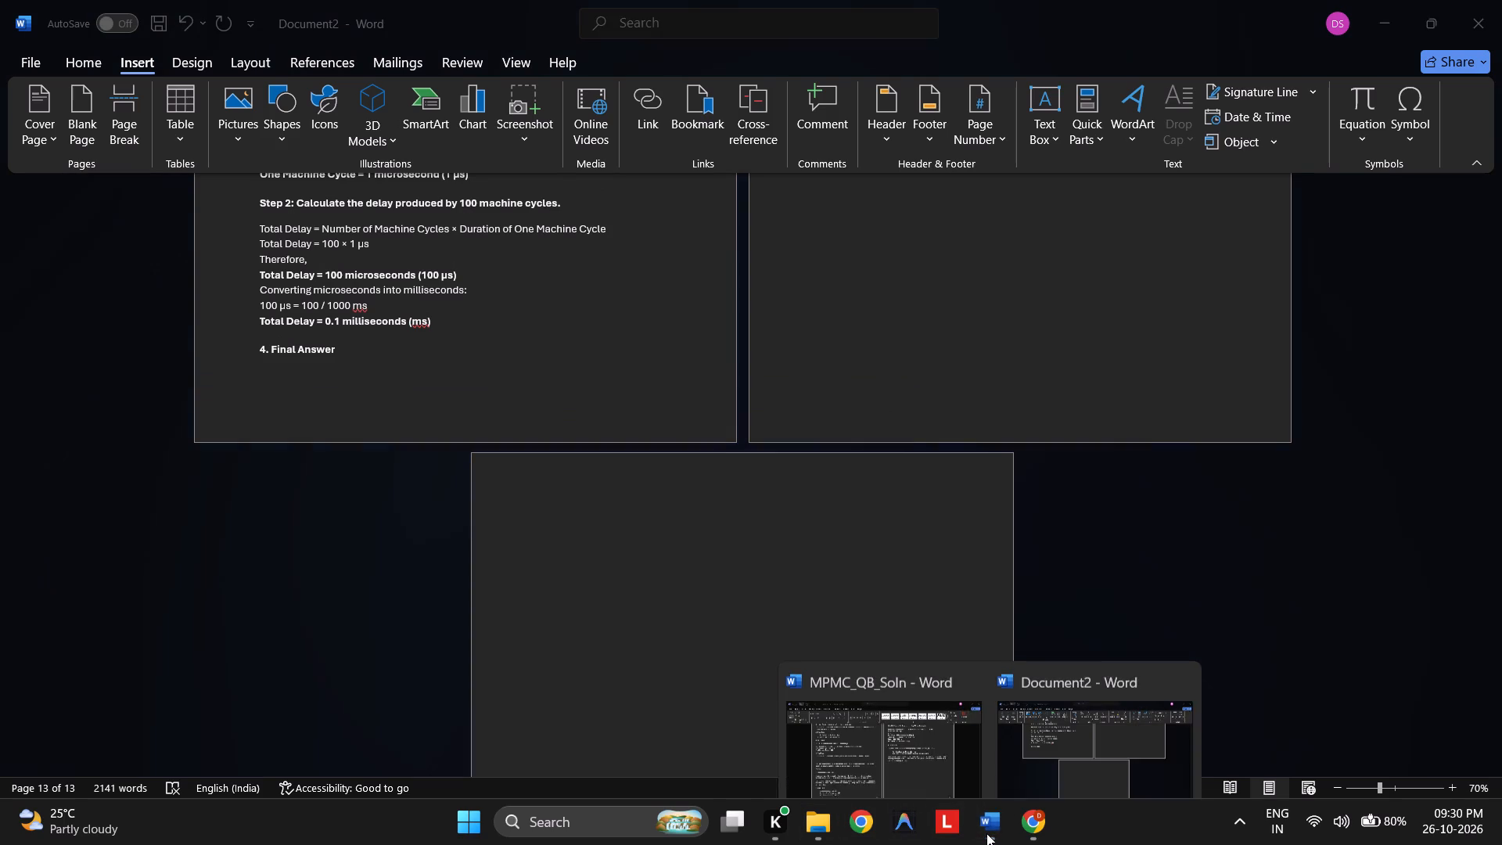
click(842, 734)
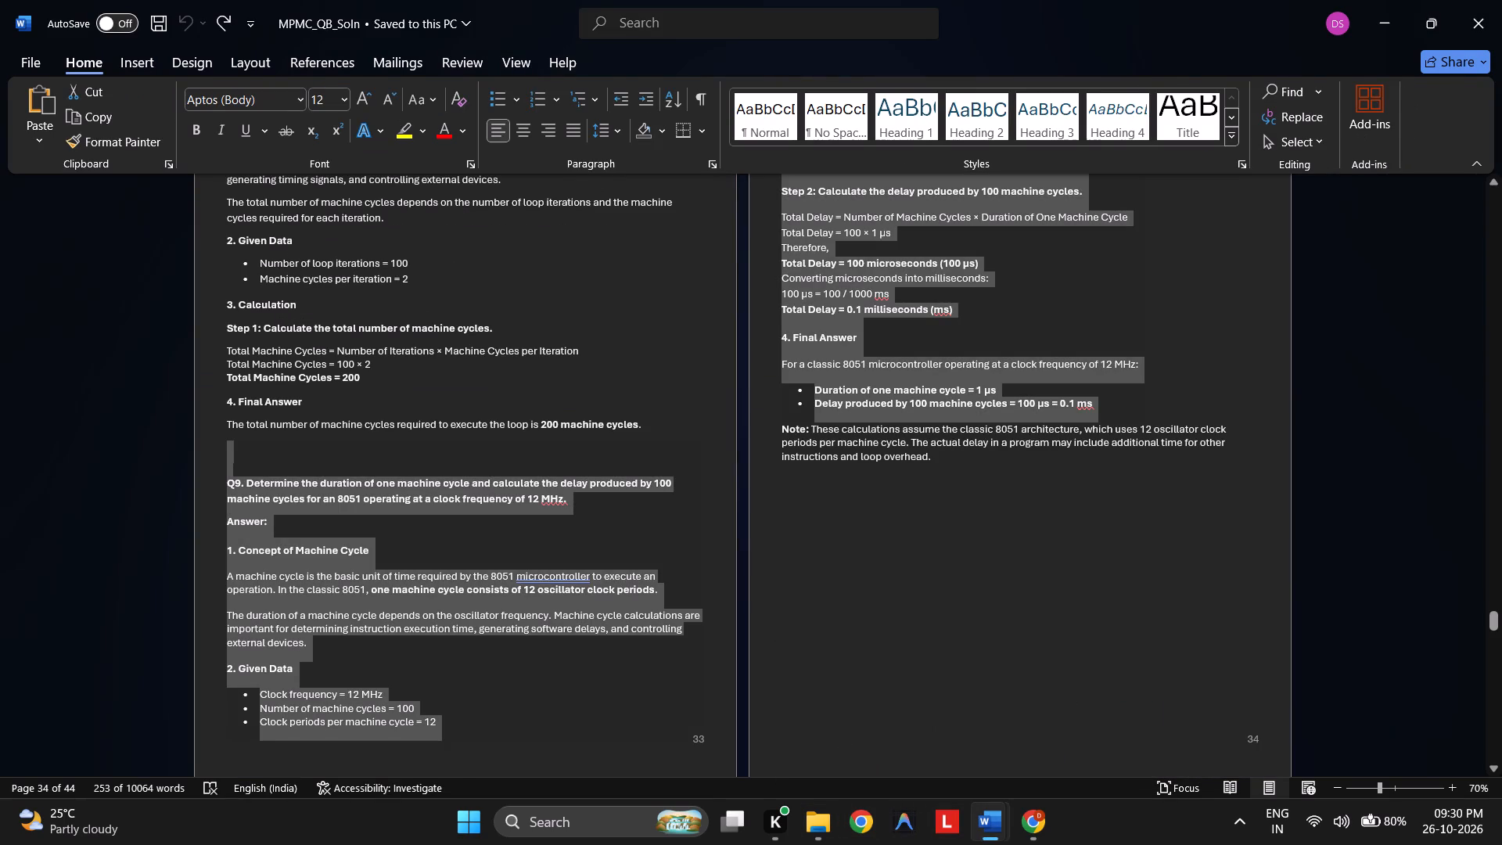
scroll(873, 592, down, 7)
scroll(873, 592, up, 2)
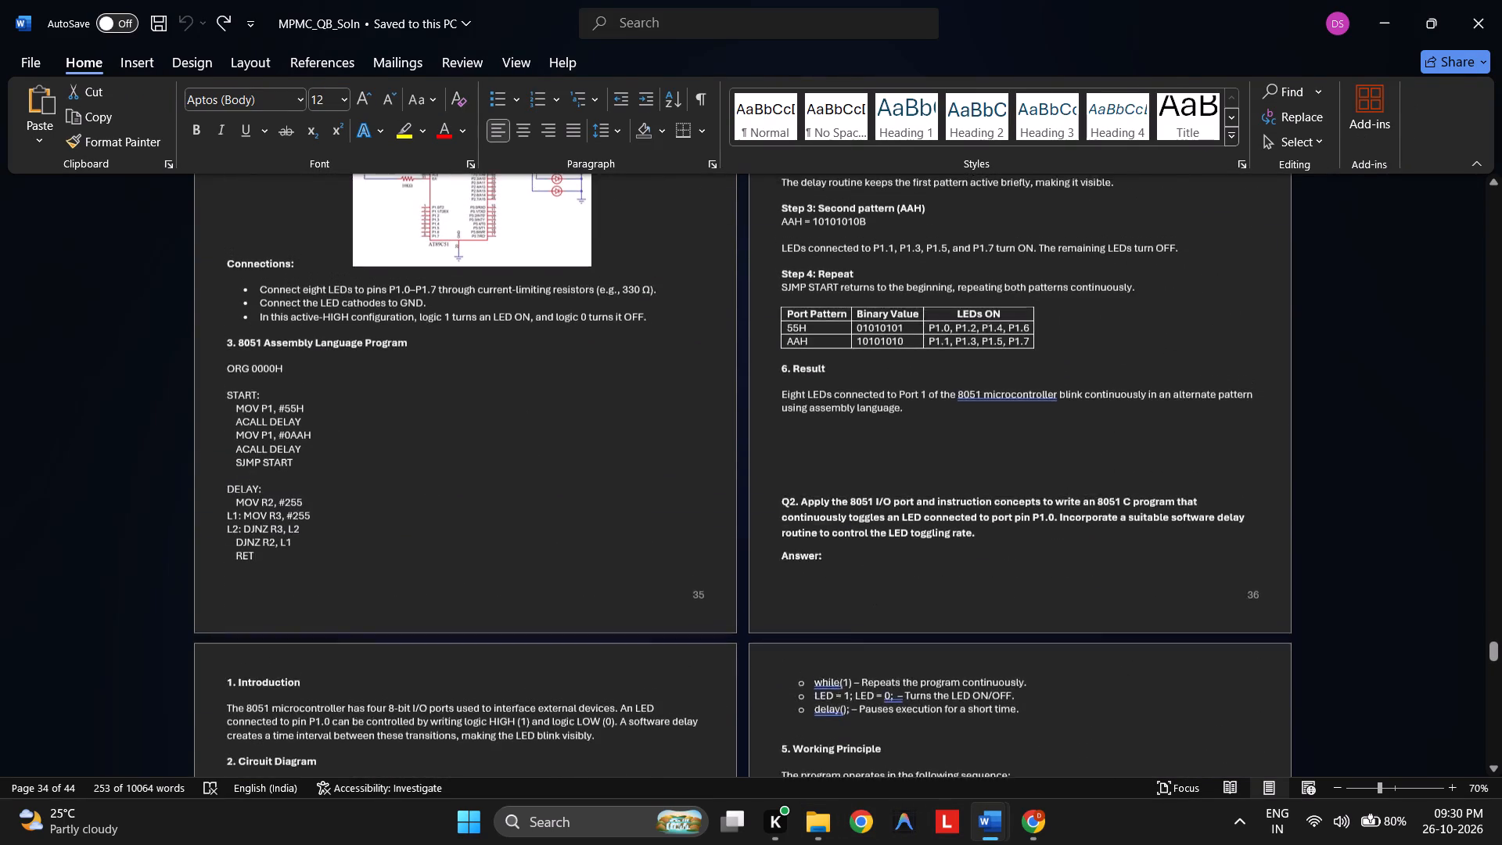
scroll(873, 592, up, 3)
scroll(673, 508, up, 1)
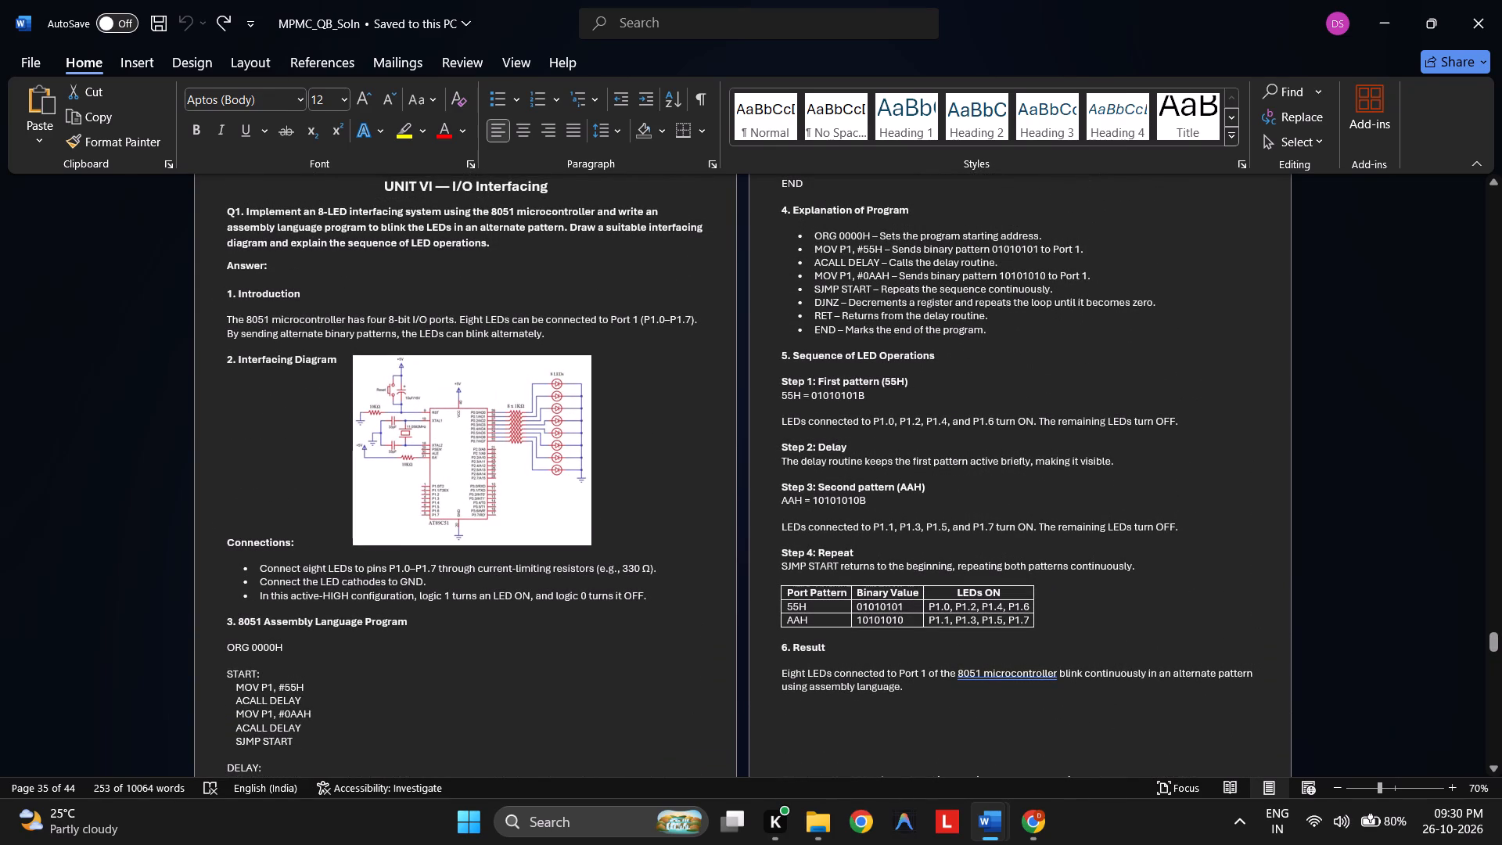
scroll(628, 390, down, 1)
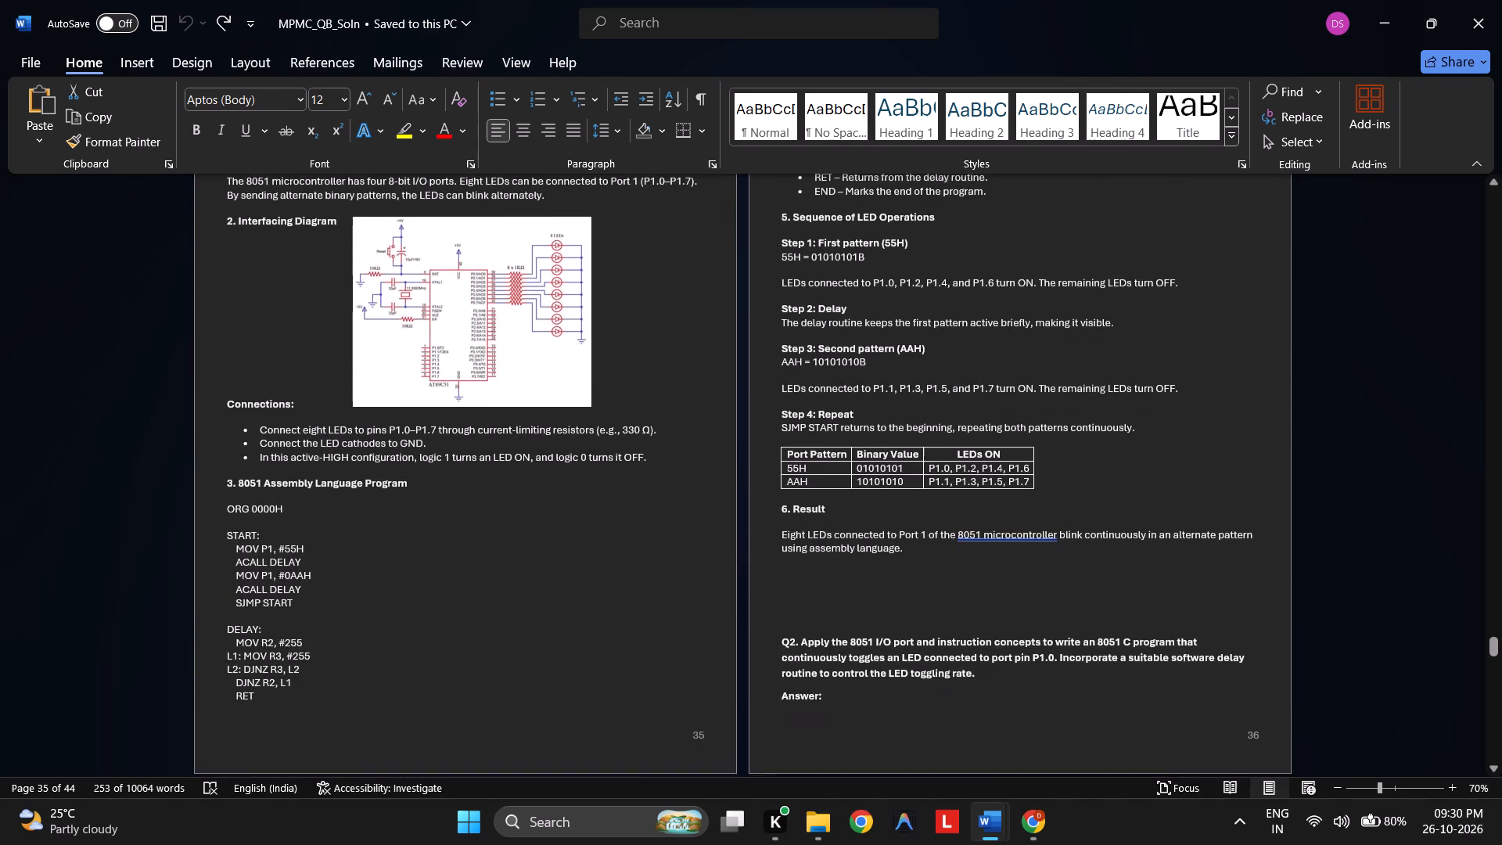
scroll(778, 489, up, 1)
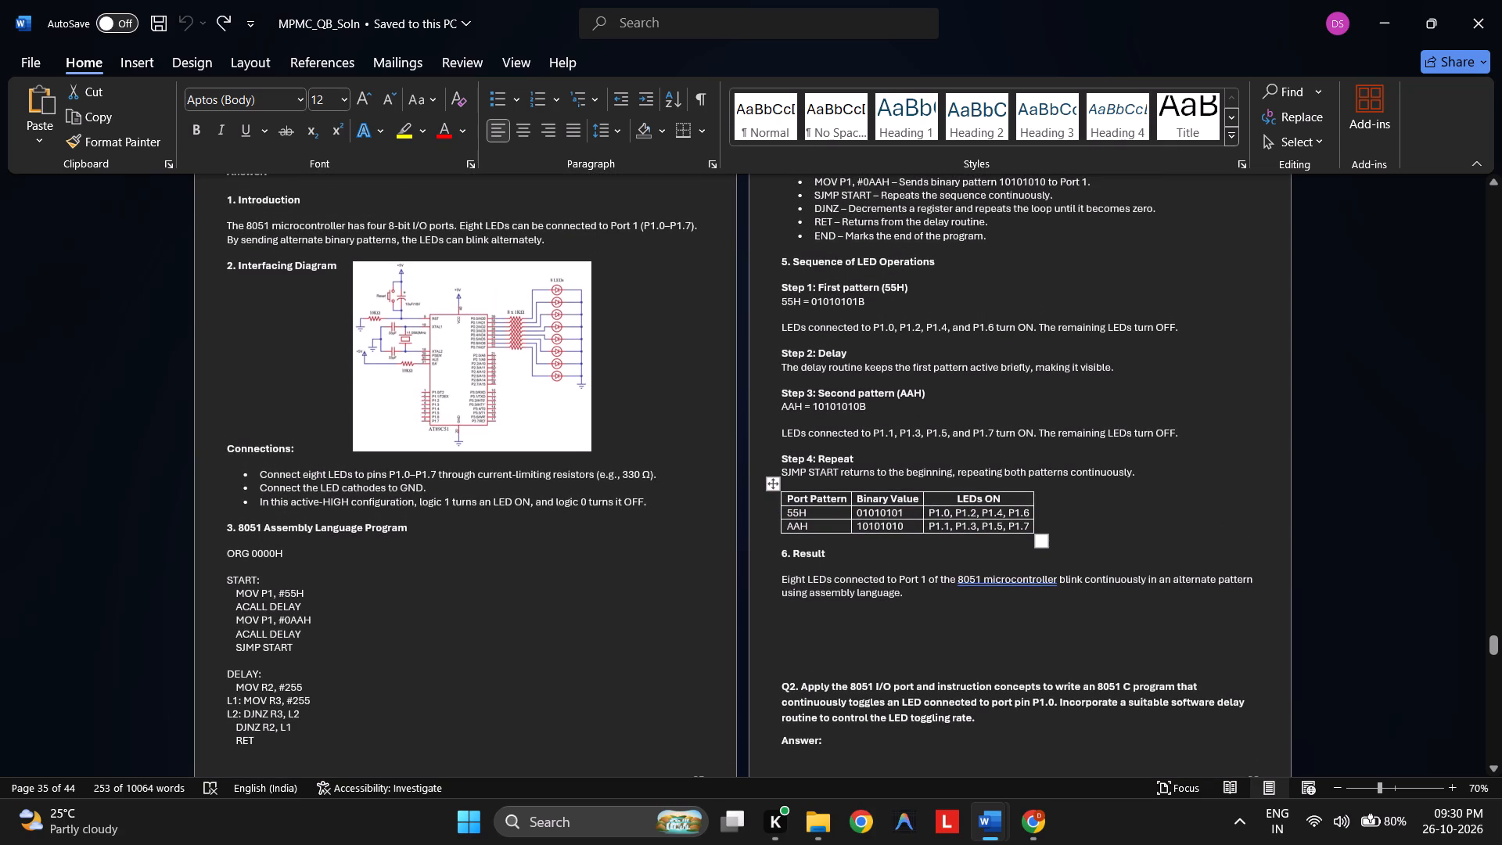
scroll(633, 668, down, 1)
scroll(804, 577, down, 1)
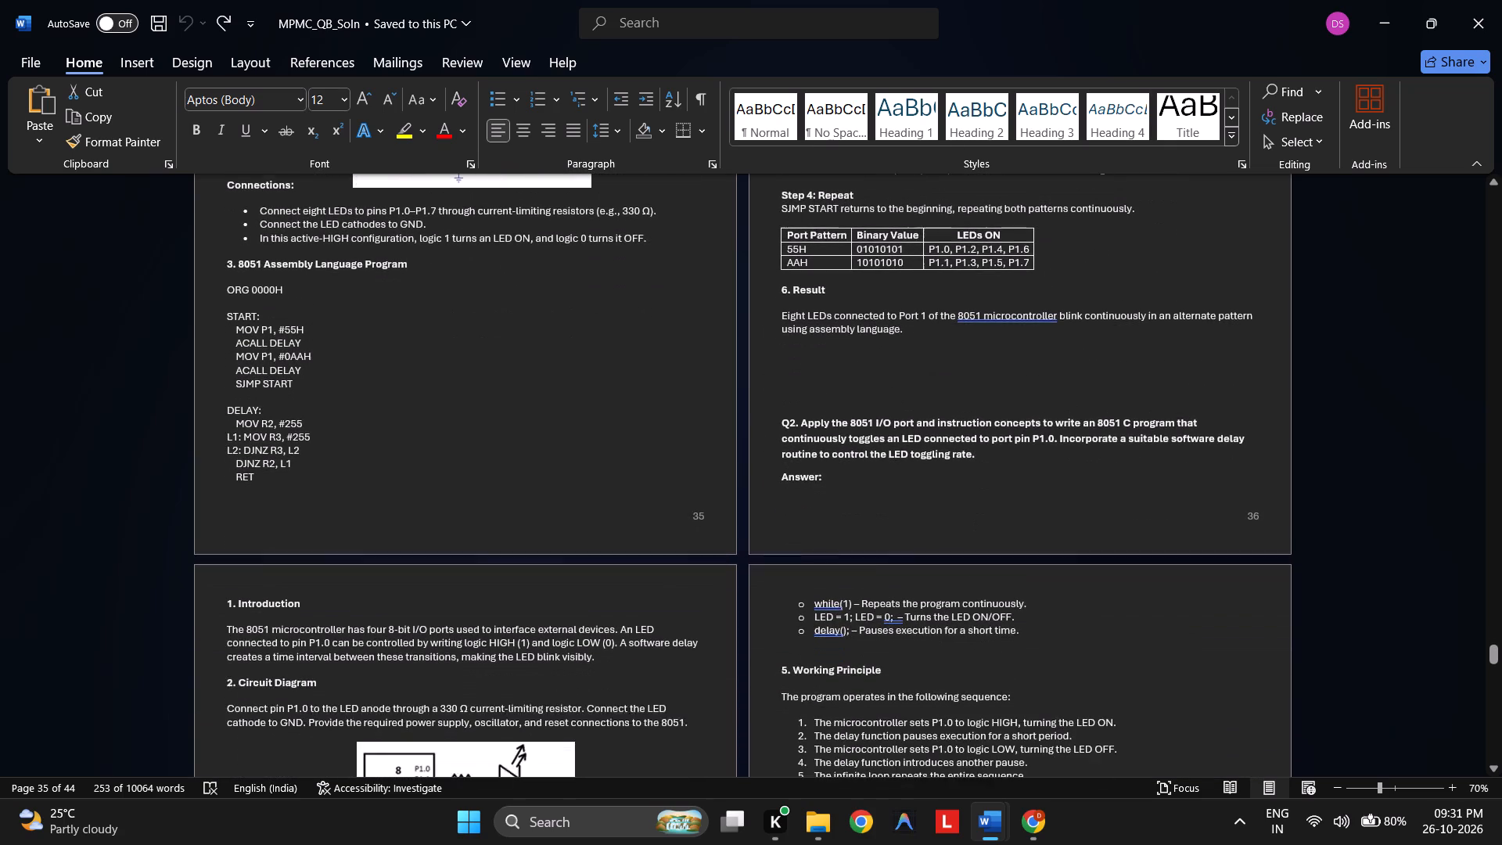
scroll(804, 577, down, 2)
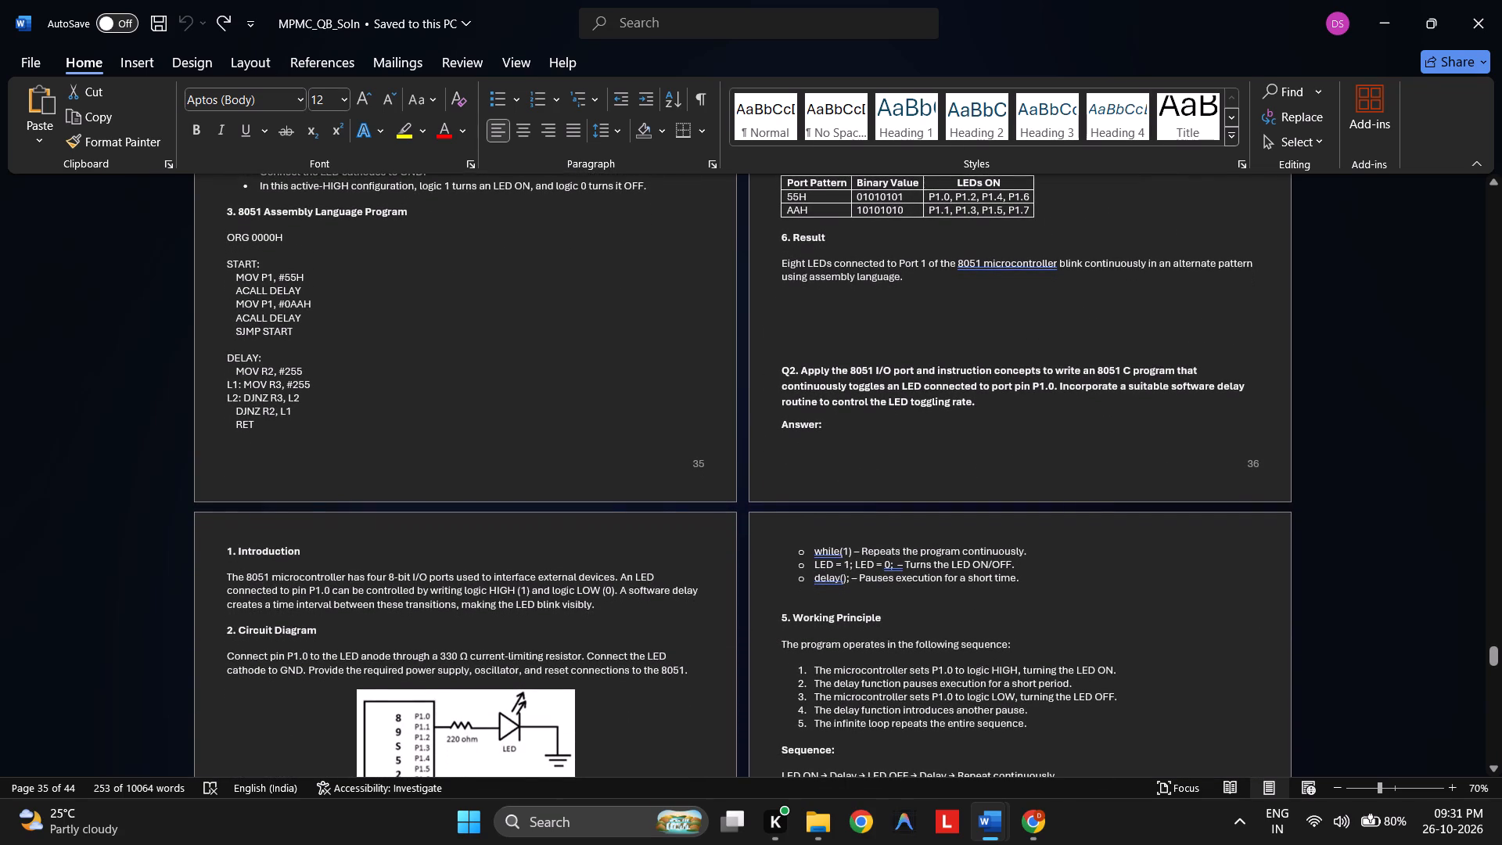
right_click(1074, 415)
click(853, 358)
scroll(805, 667, down, 2)
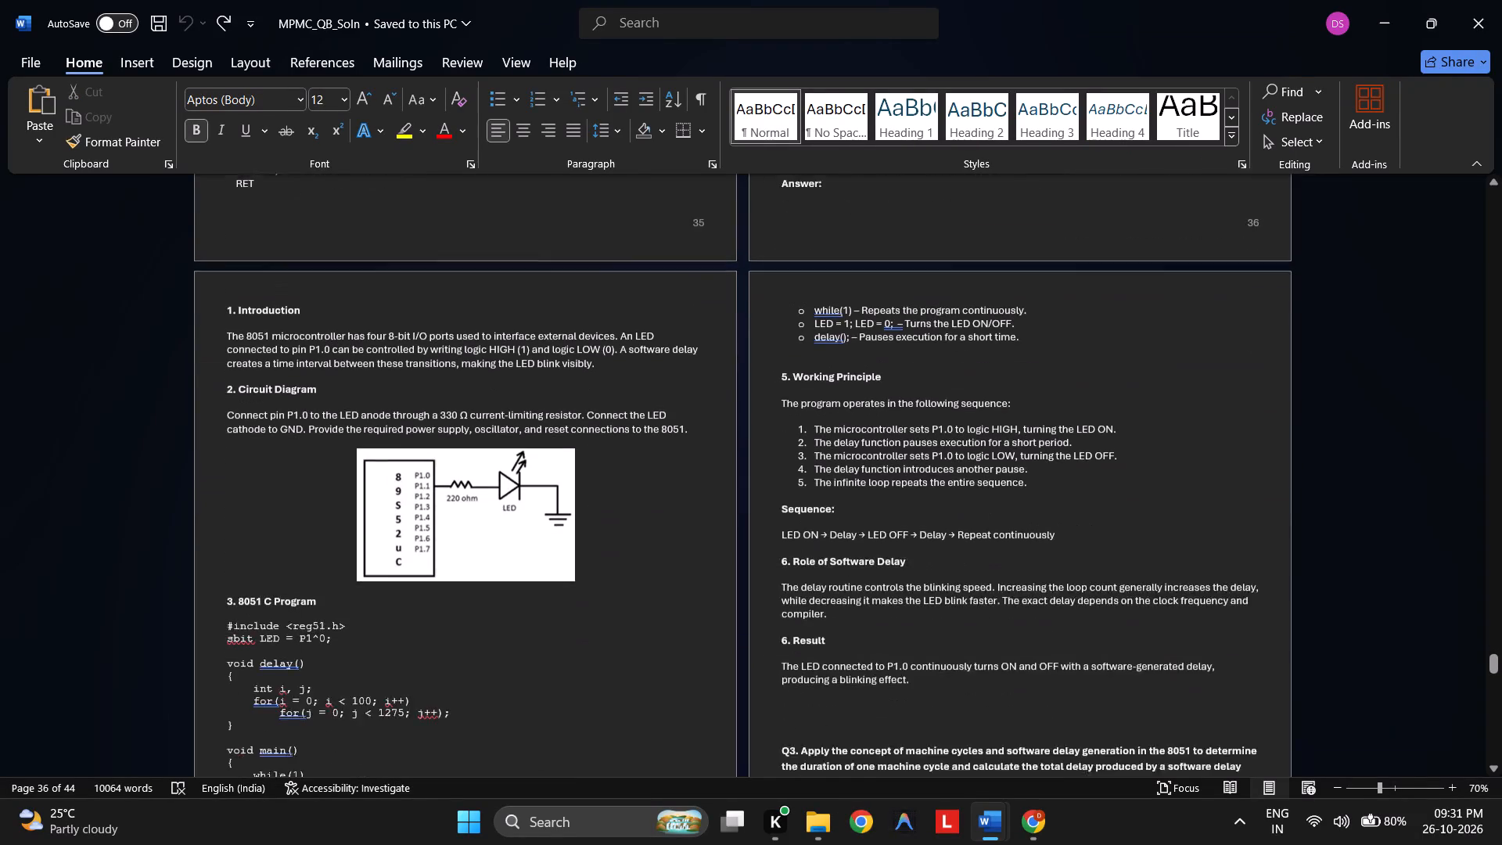
scroll(805, 667, down, 1)
scroll(606, 644, down, 1)
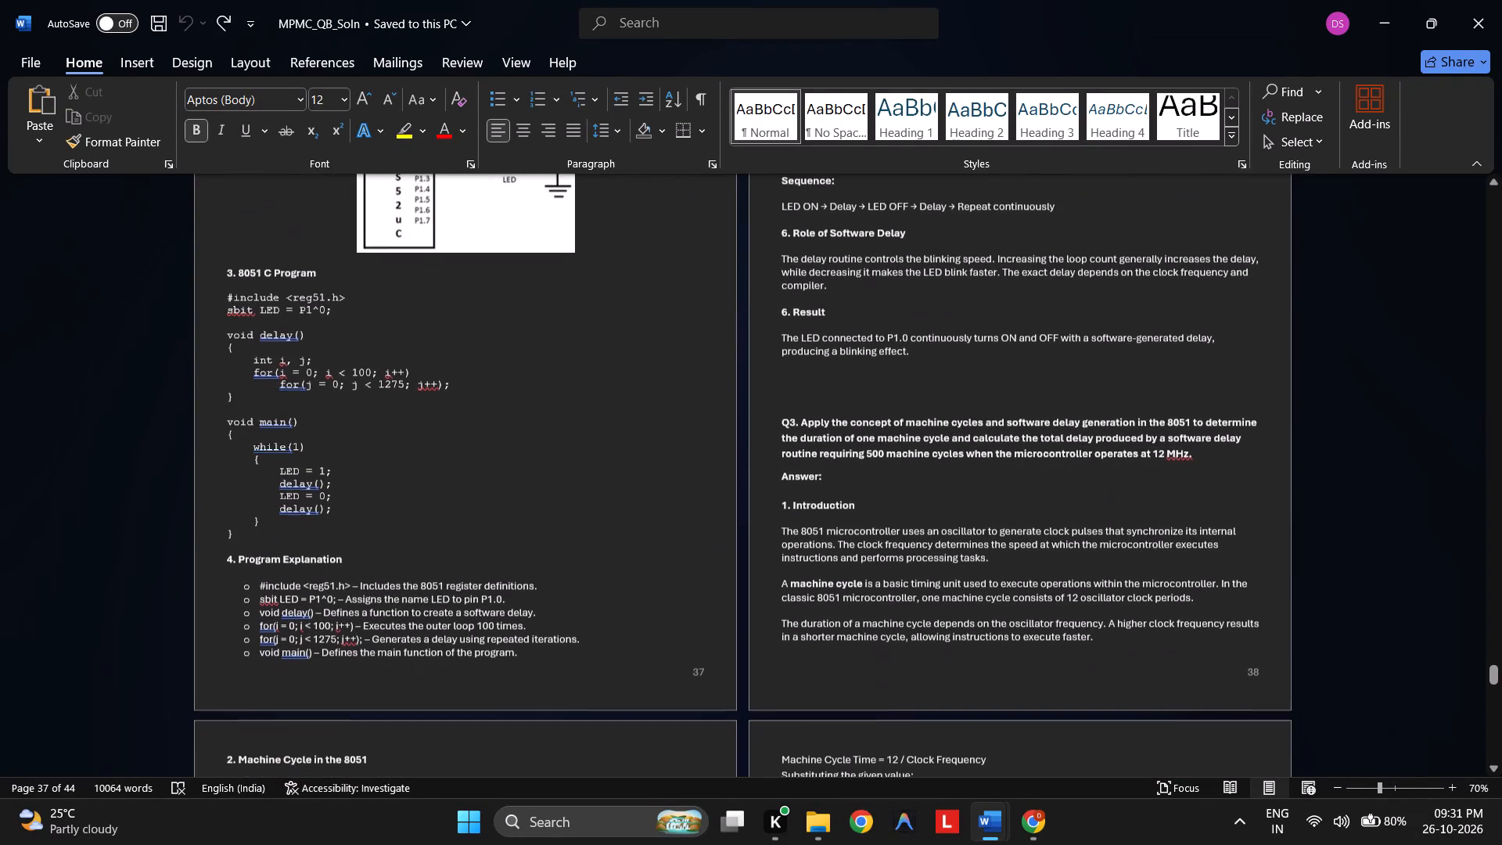
scroll(785, 498, up, 1)
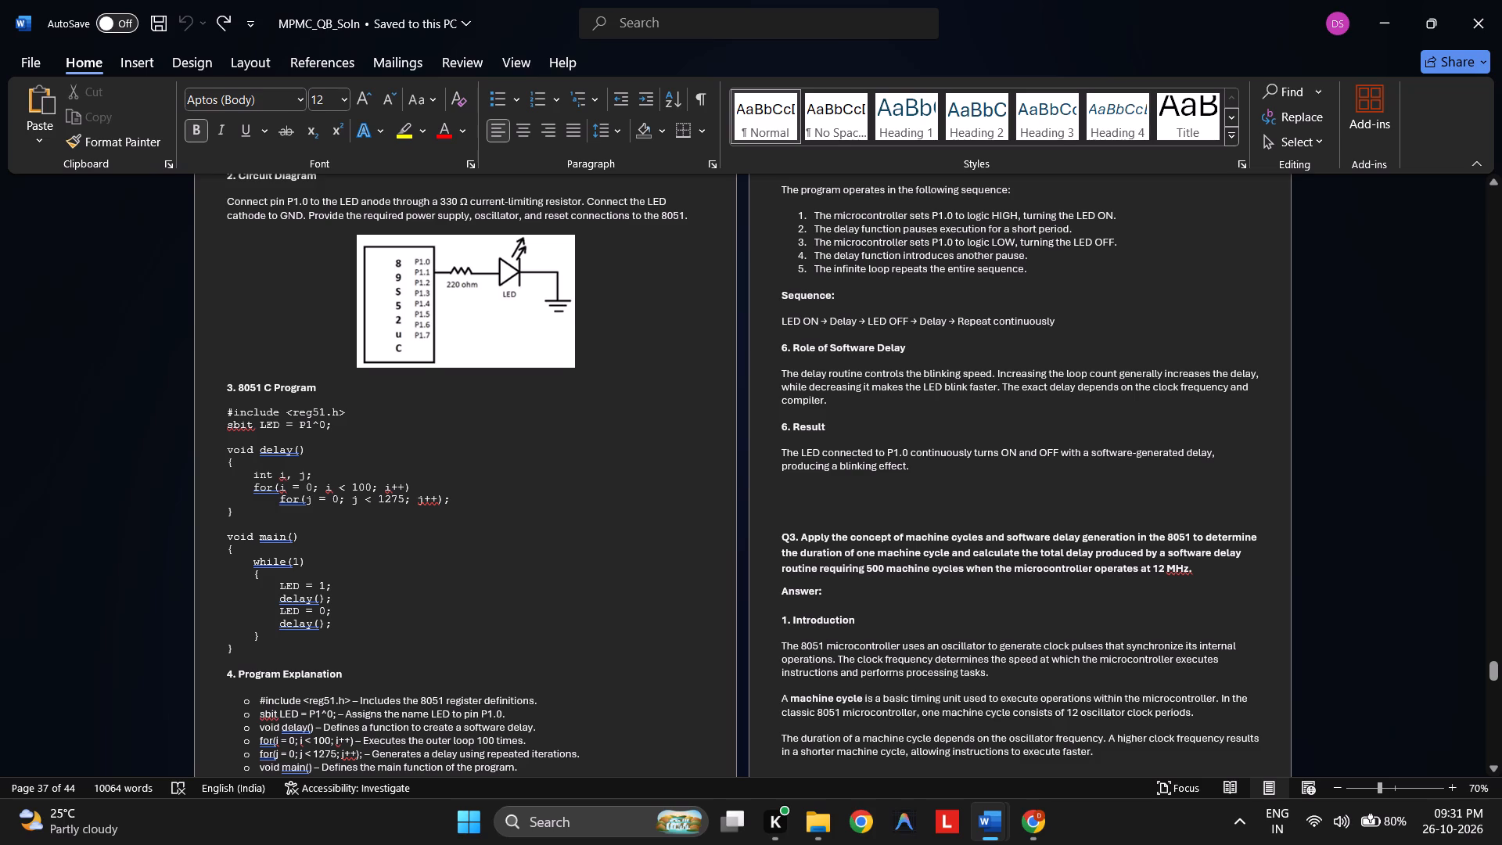
Switch to FINAL MPMCQB.docx in Chrome and read Unit 6 questions 1 and 2 on LED interfacing and LED toggling.
click(1018, 822)
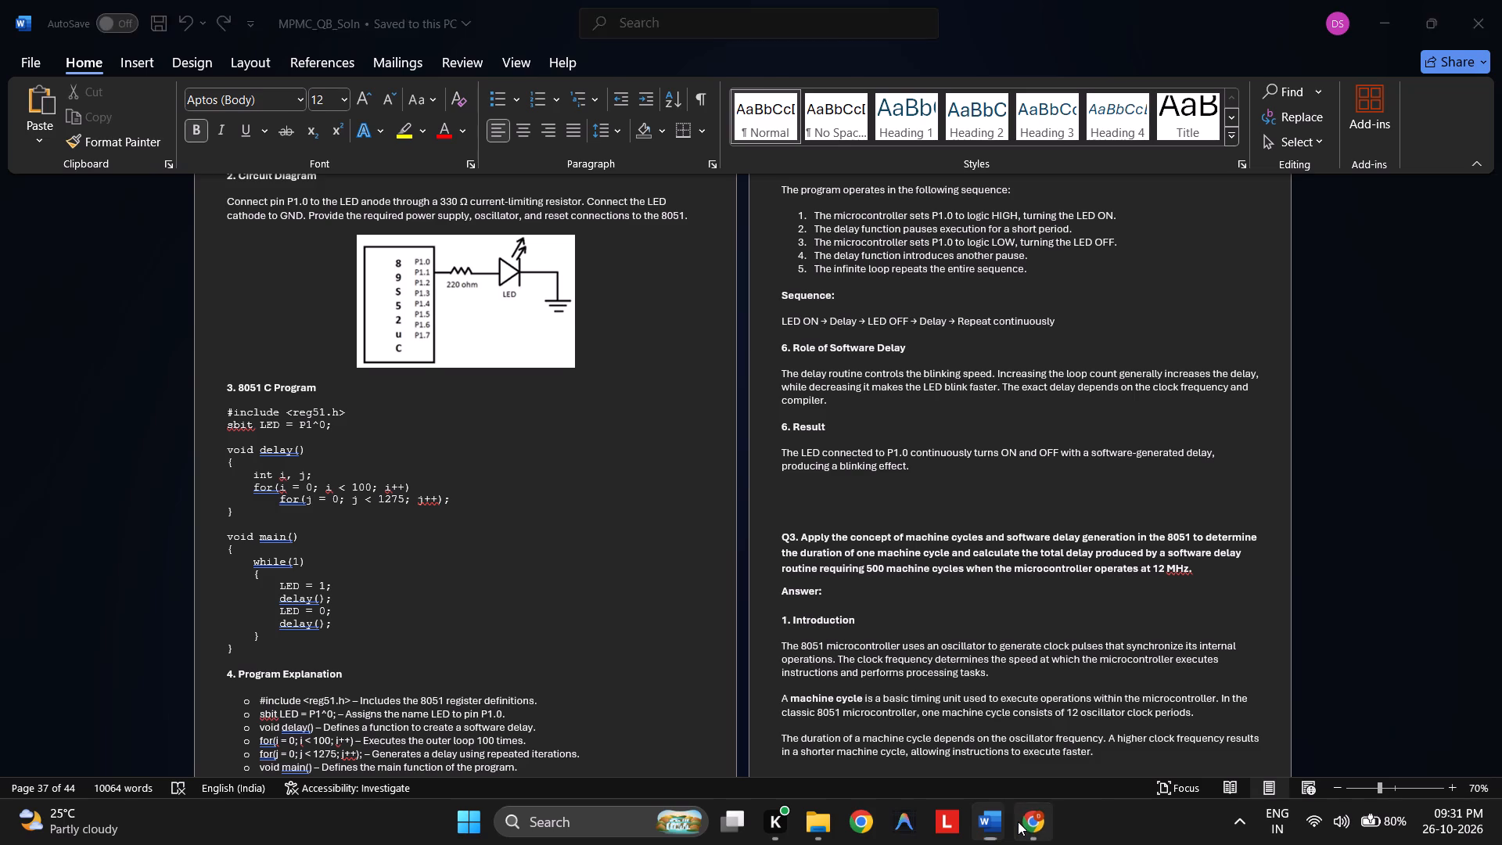
scroll(738, 446, down, 3)
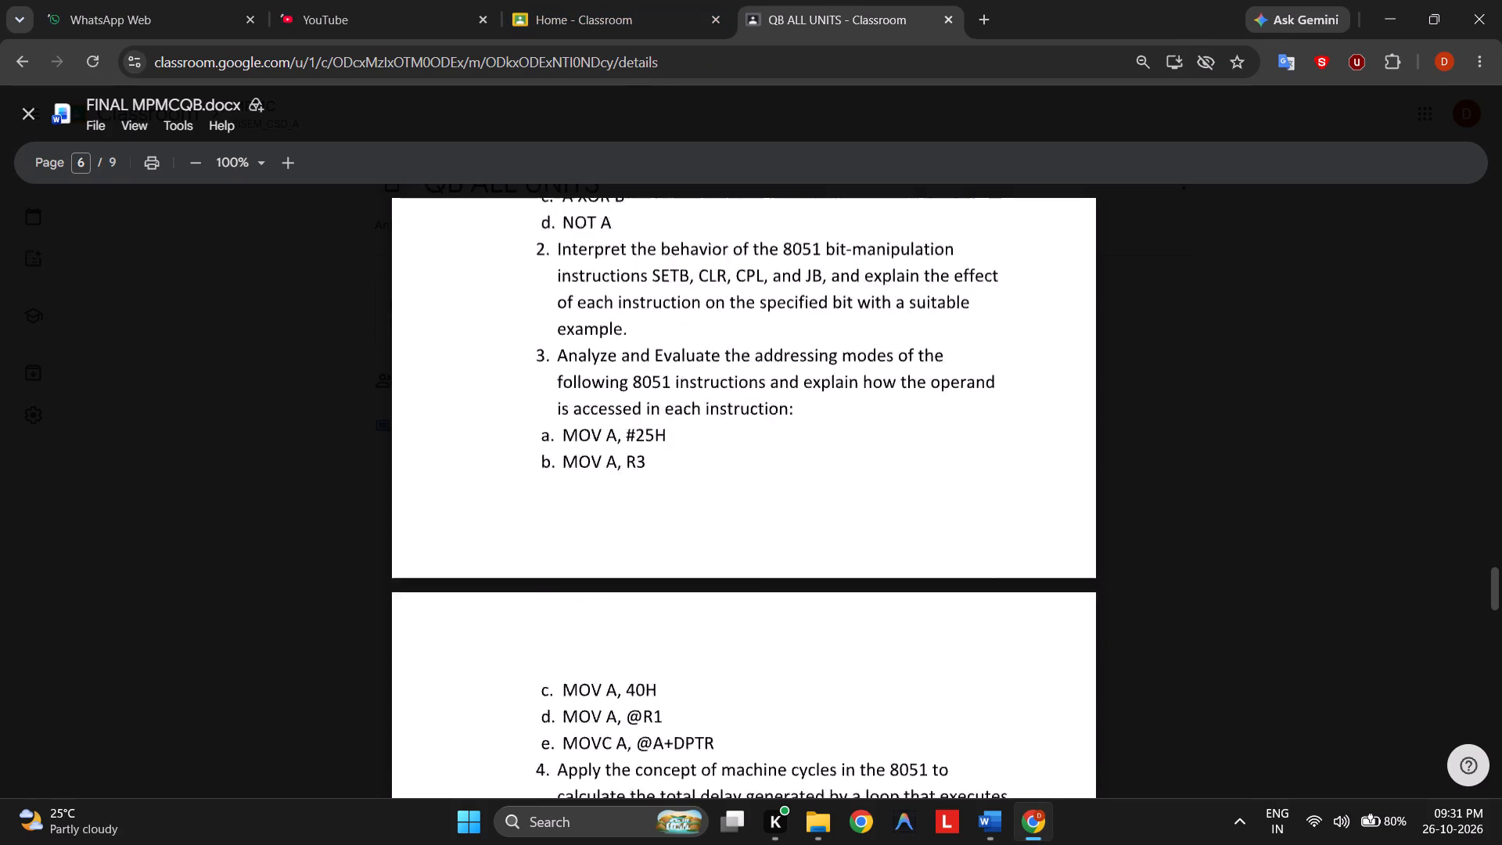
scroll(738, 446, down, 11)
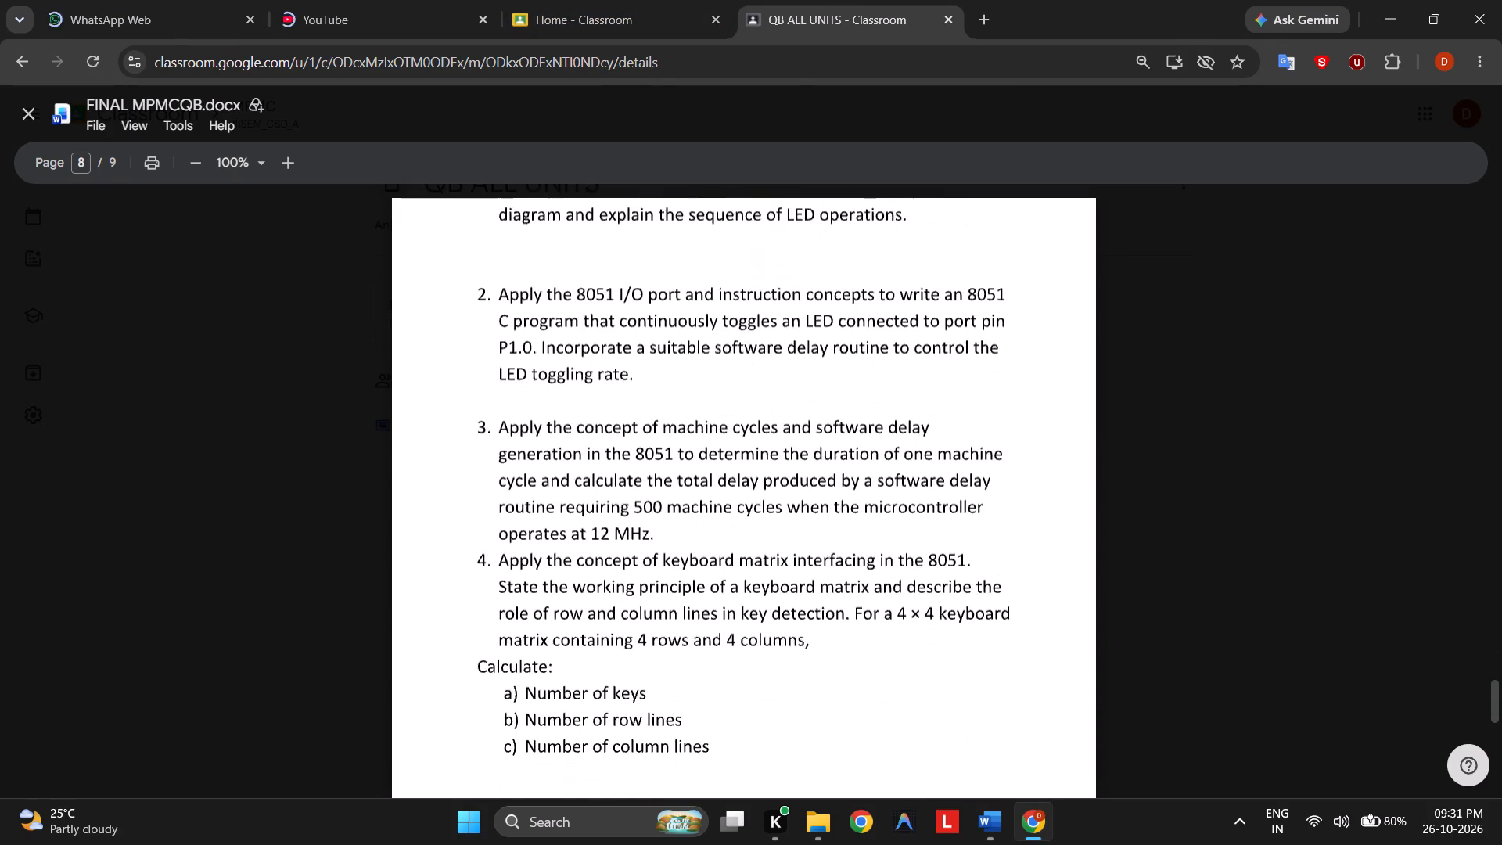
scroll(738, 446, up, 1)
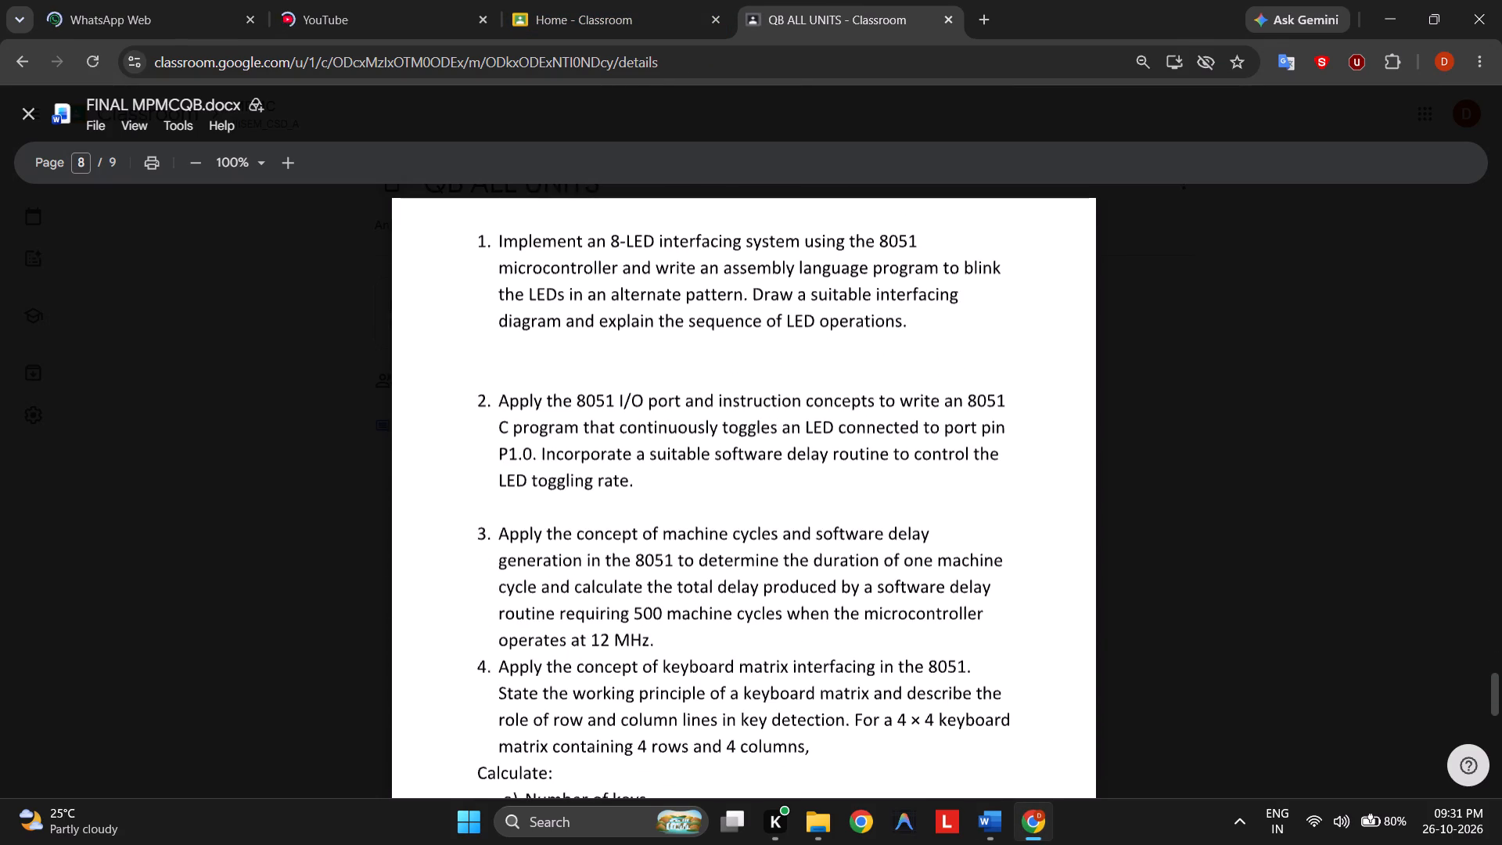
drag(604, 264, 795, 268)
triple_click(623, 298)
drag(827, 300, 914, 285)
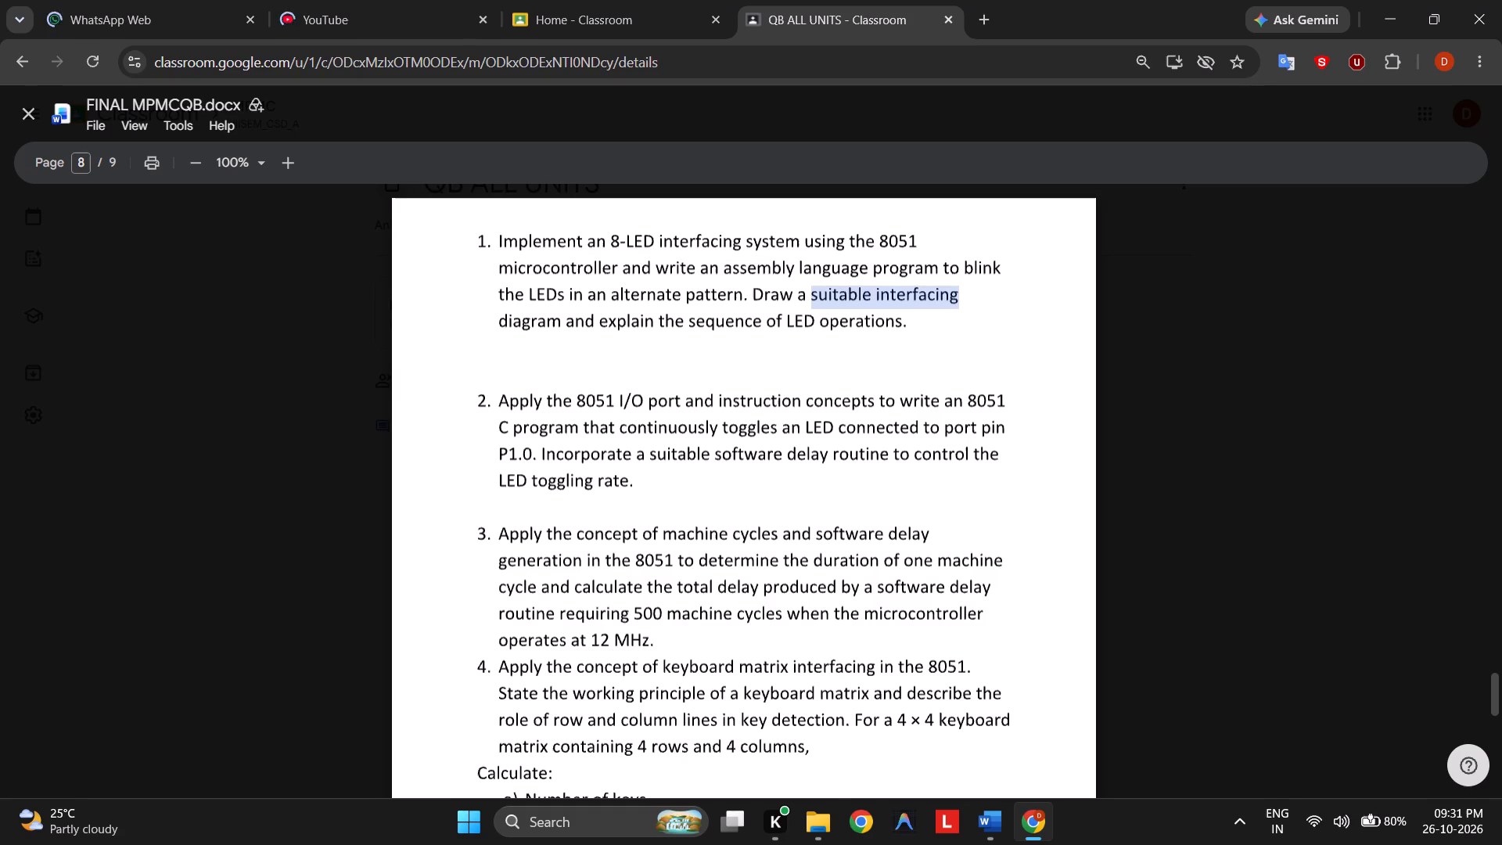
drag(511, 401, 831, 401)
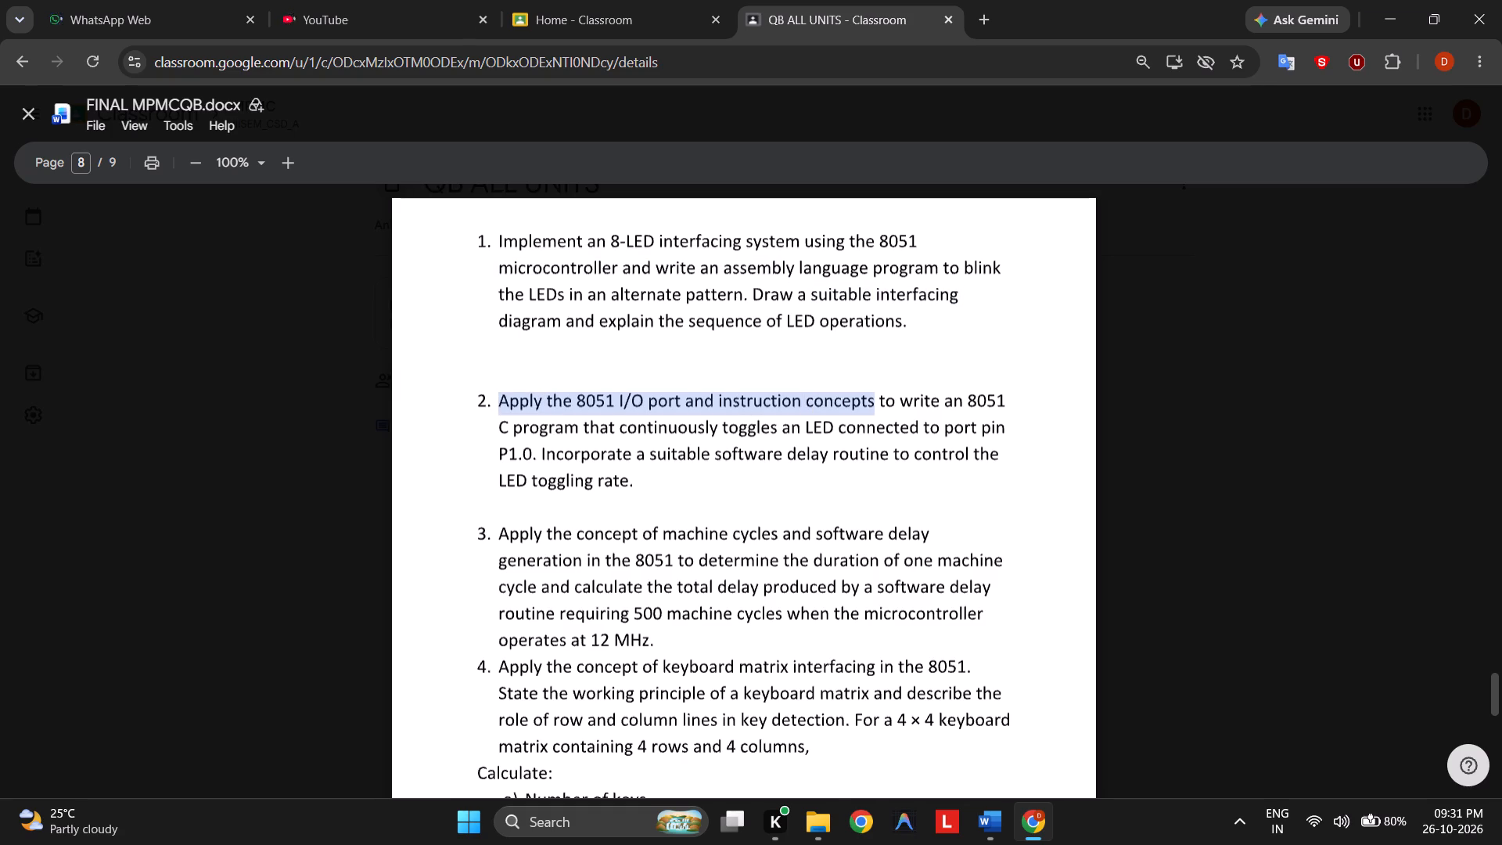
drag(831, 401, 636, 426)
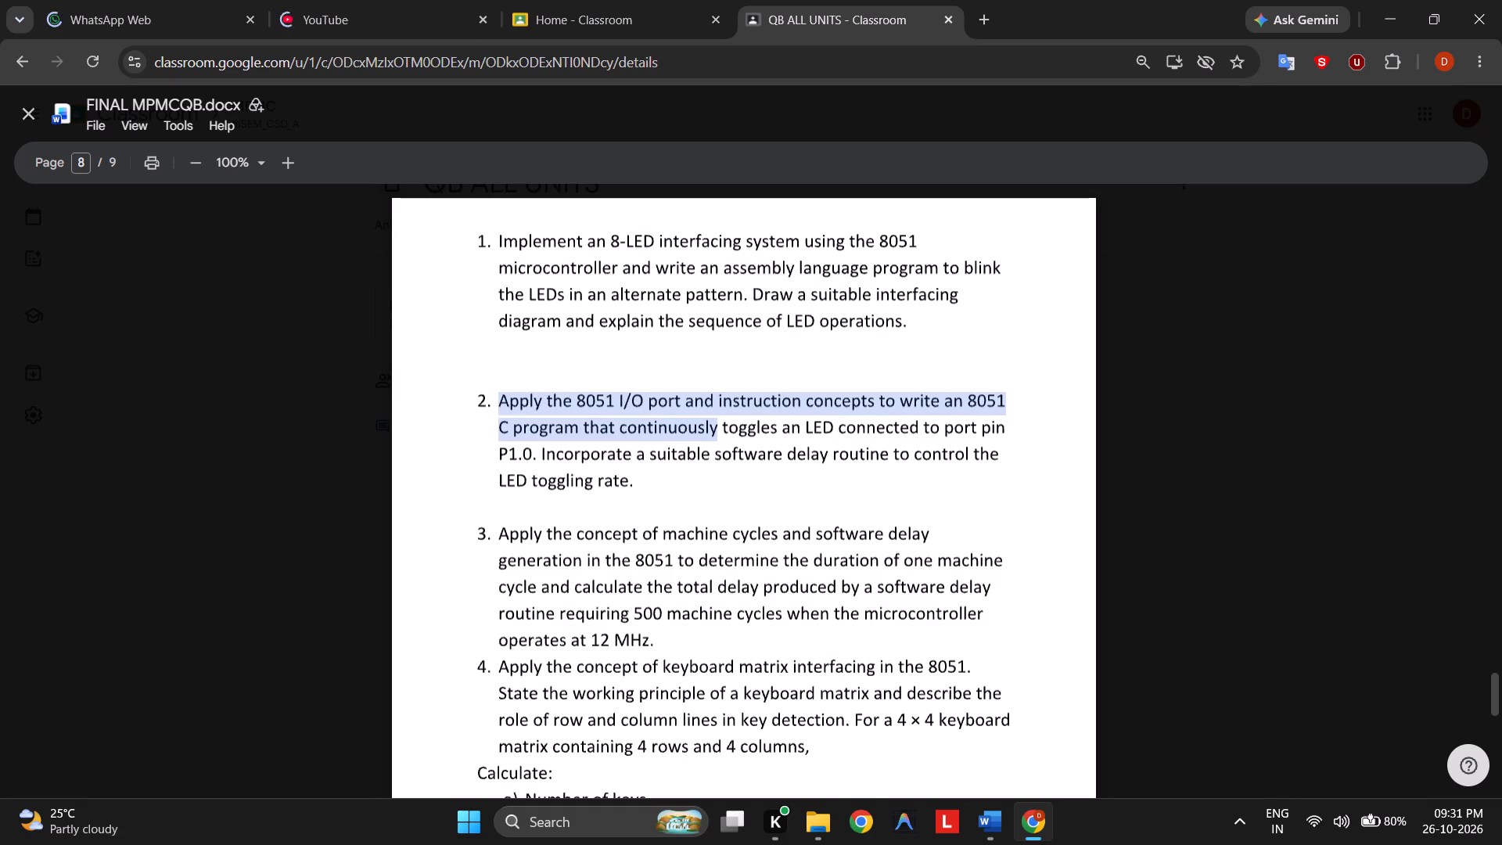
drag(636, 426, 697, 510)
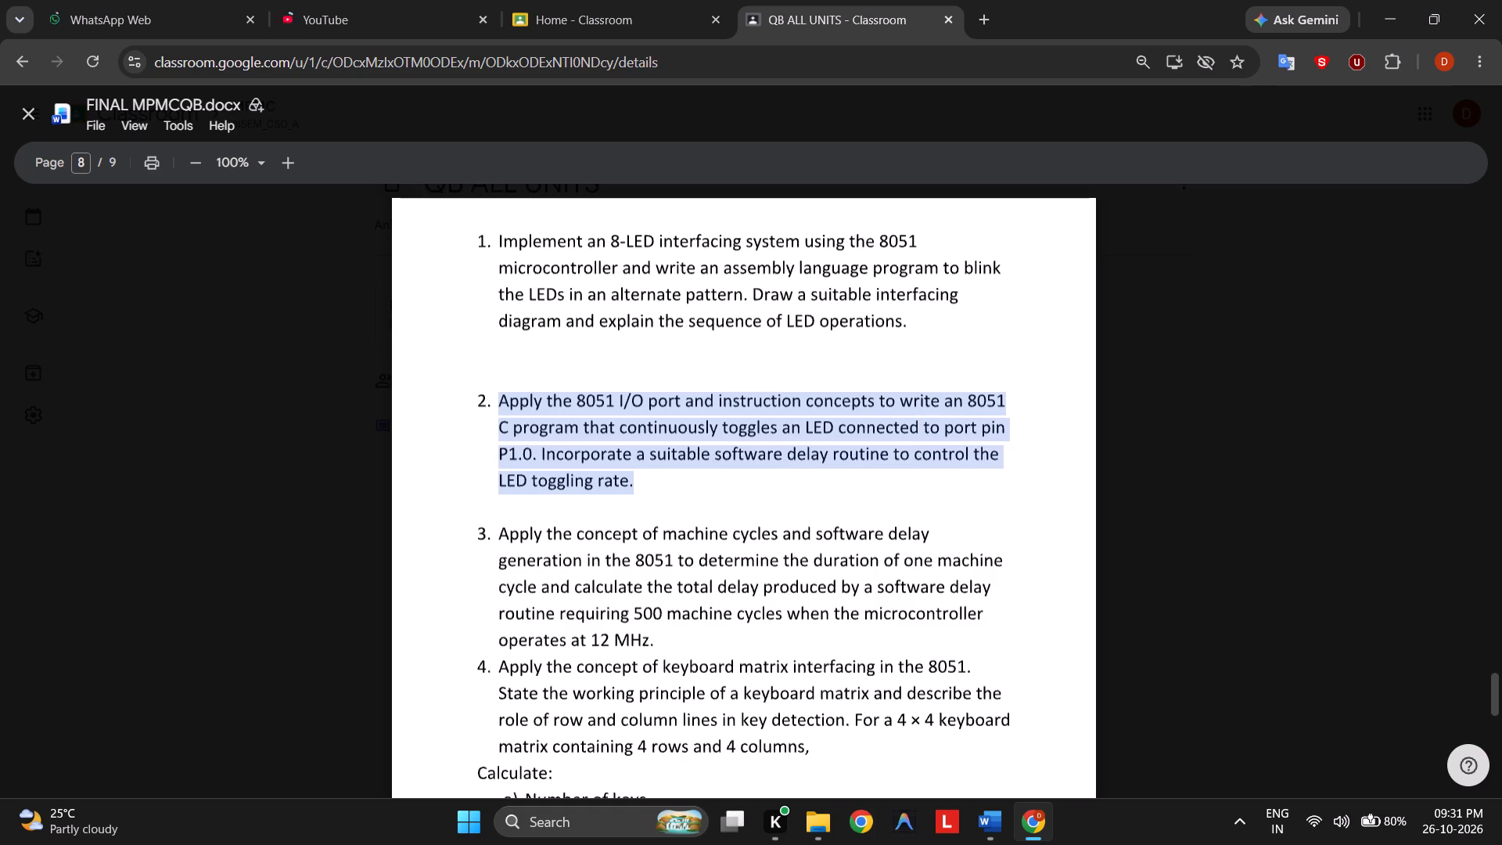
Read Unit 6 questions 3 to 5 in the question bank, and return to question 2 on toggling the P1.0 LED.
scroll(697, 510, down, 3)
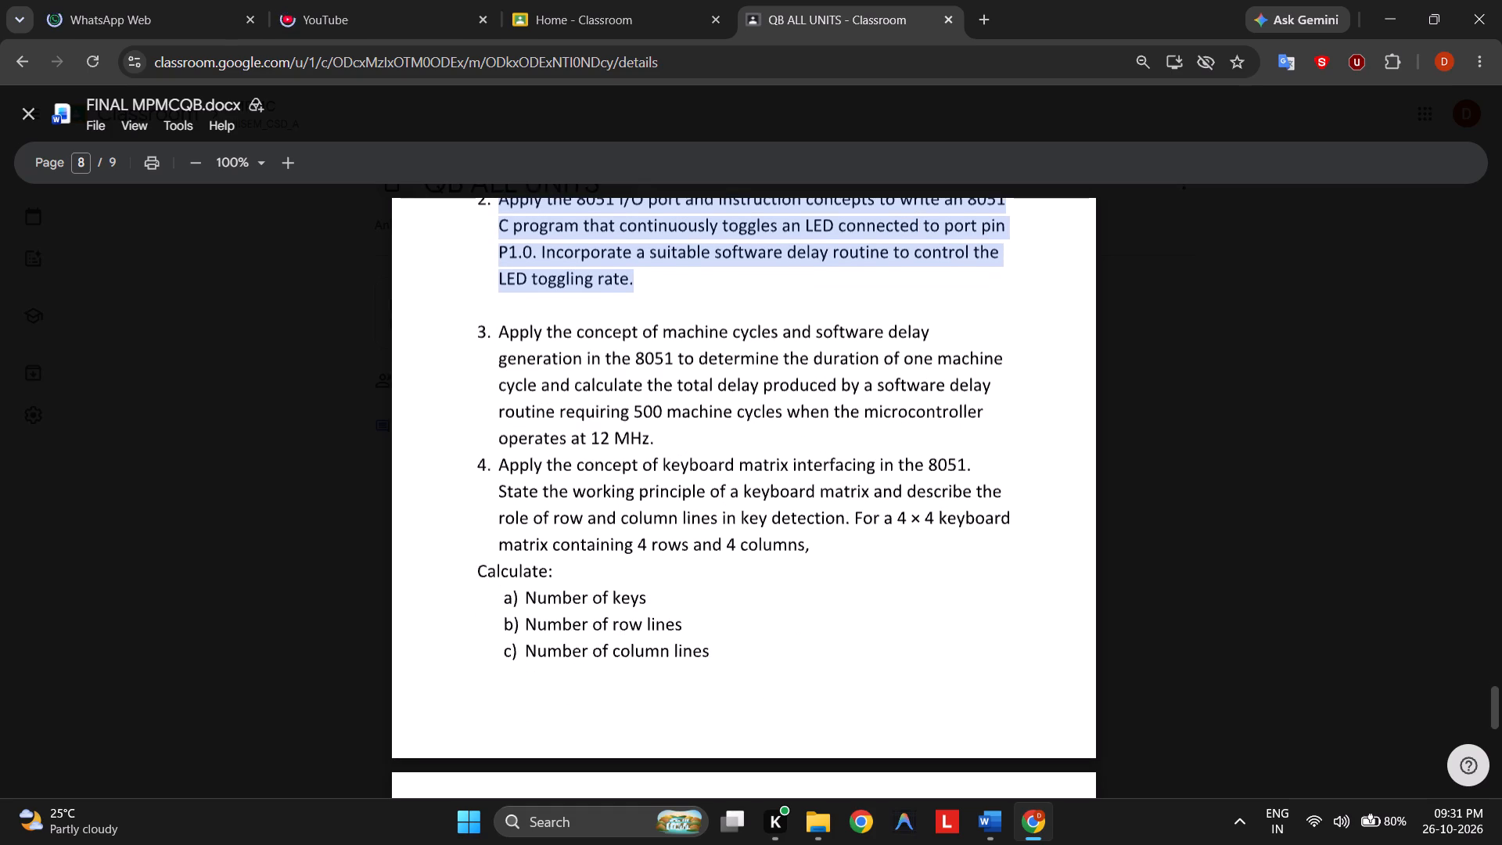
scroll(850, 606, down, 5)
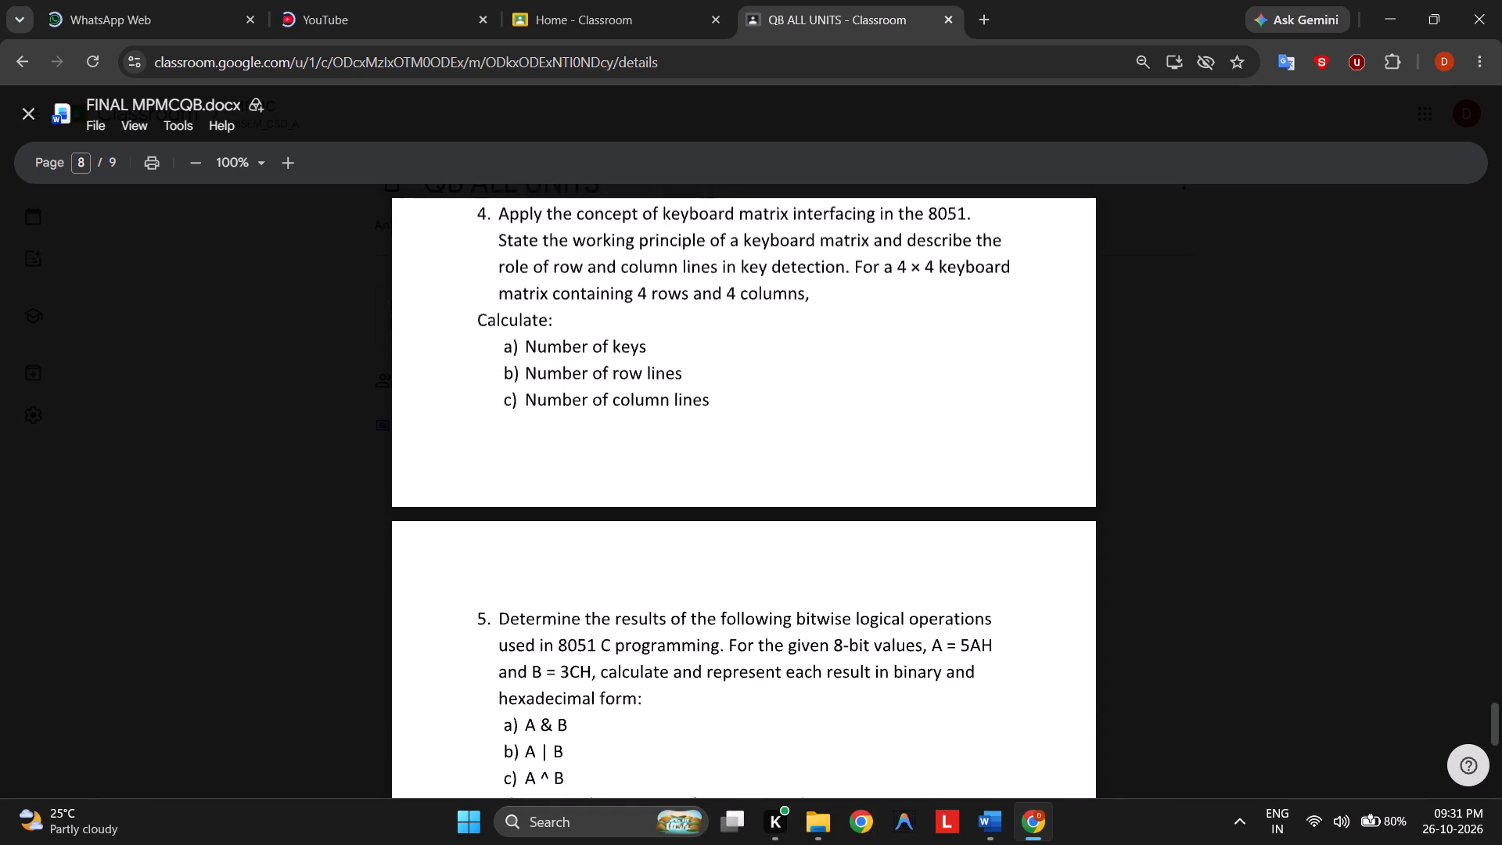
scroll(796, 667, down, 1)
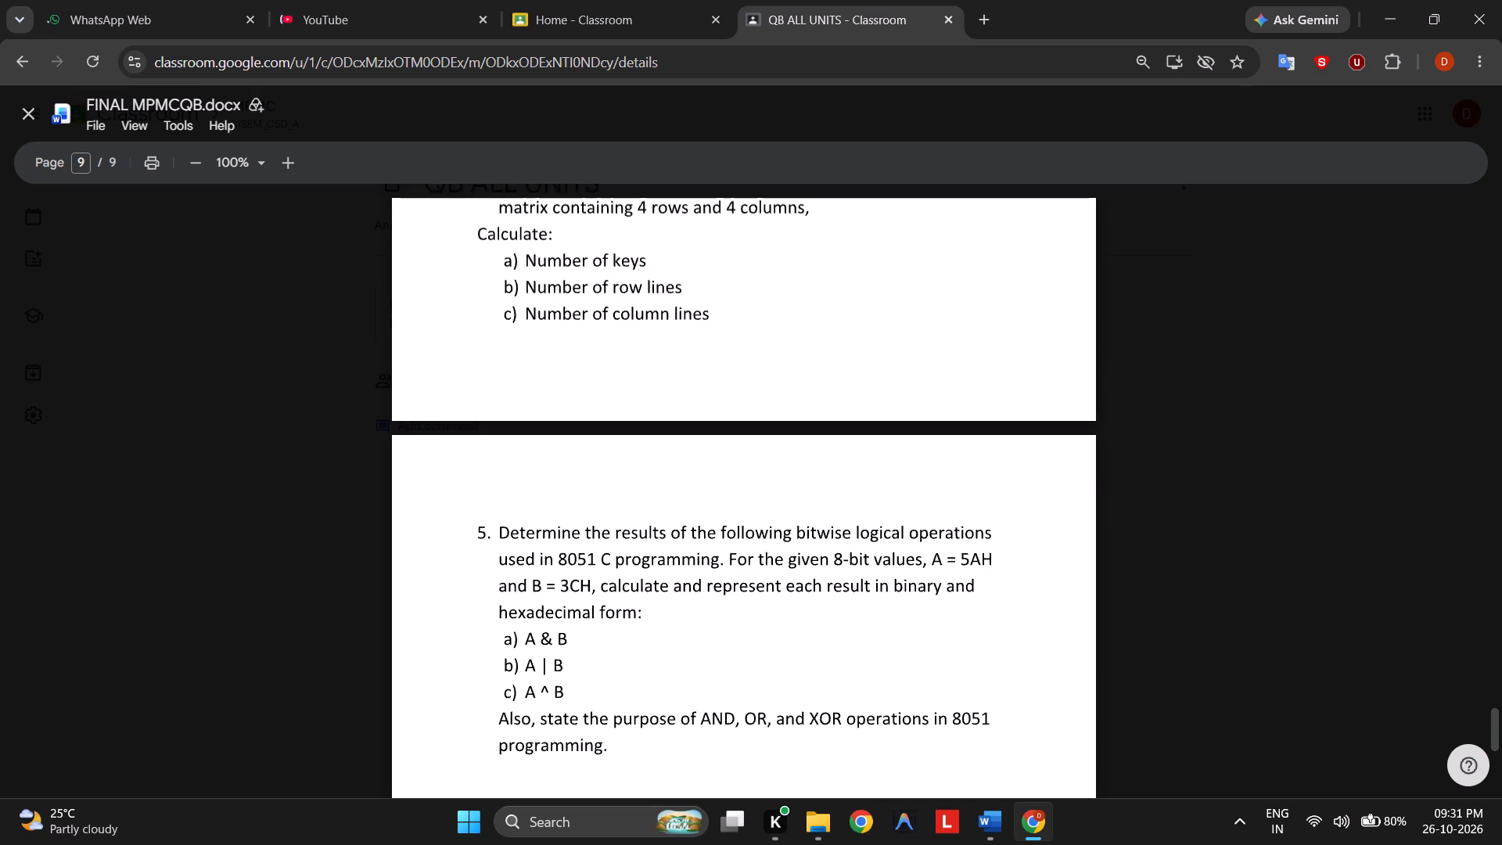
scroll(897, 661, down, 3)
scroll(897, 661, up, 1)
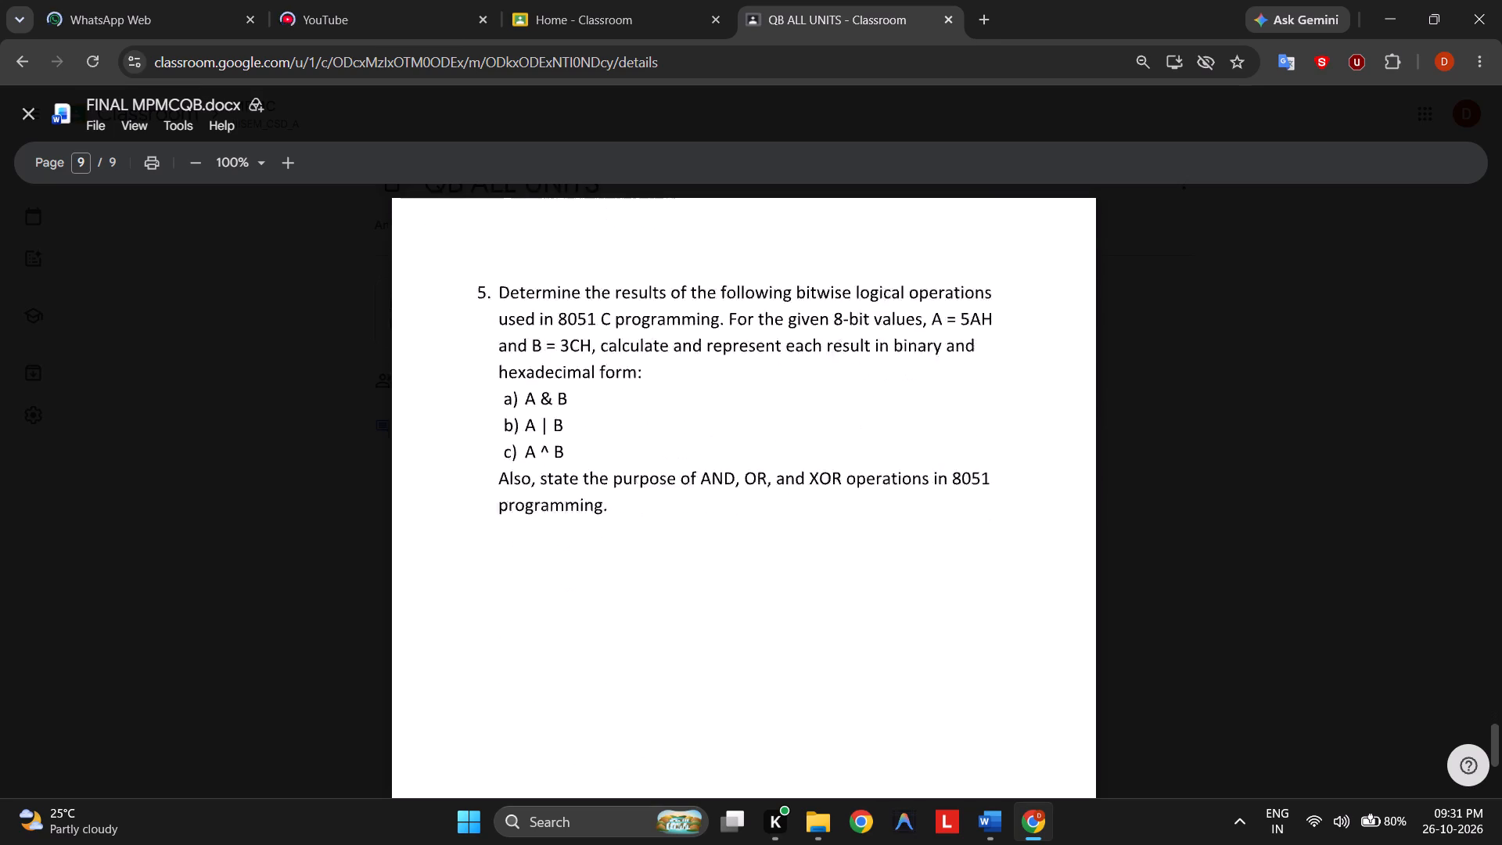
scroll(897, 661, up, 2)
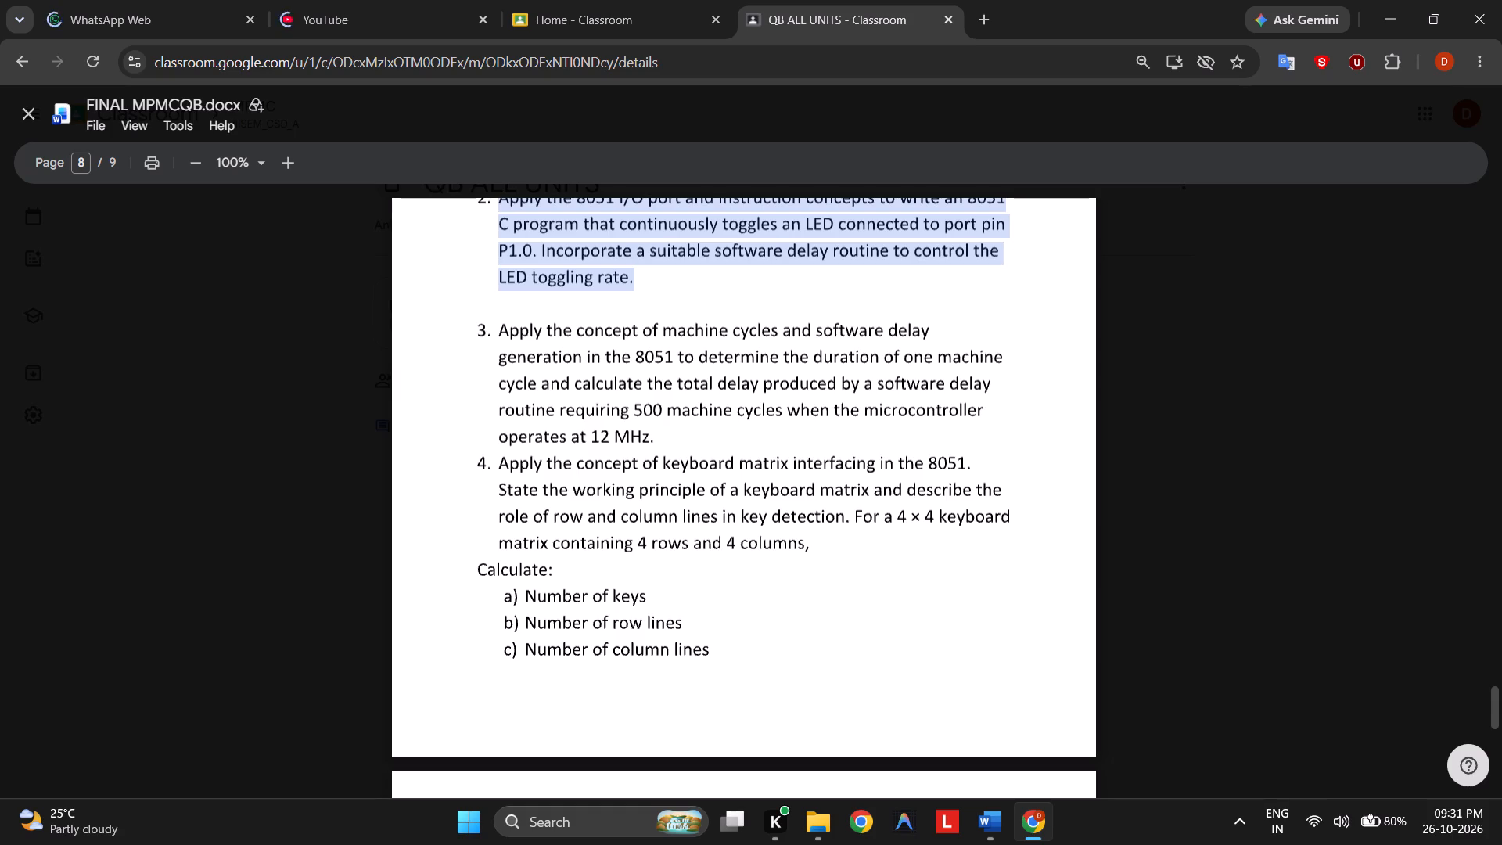
scroll(904, 506, down, 2)
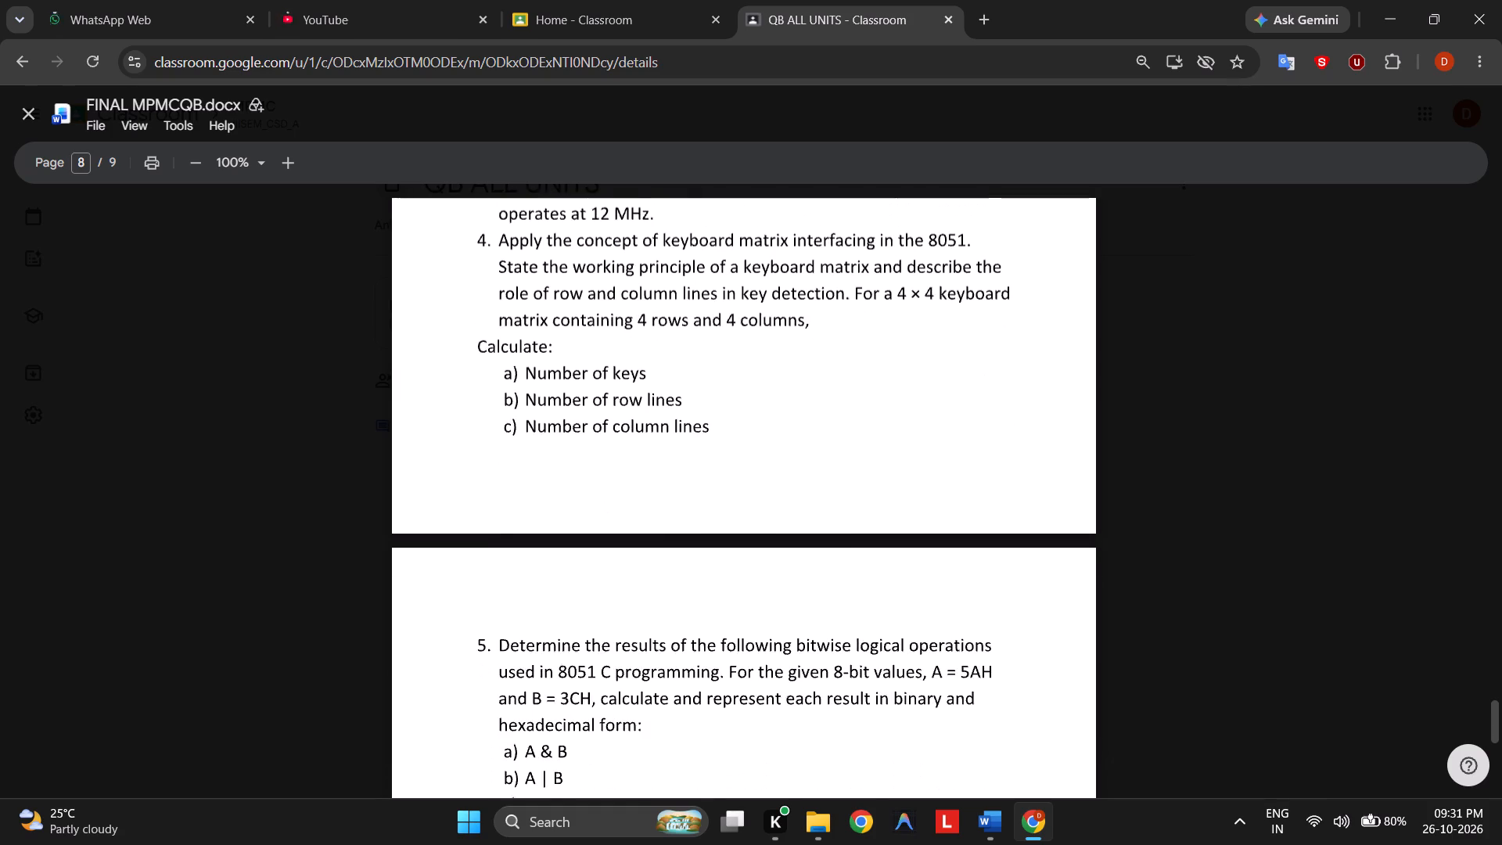
scroll(747, 671, down, 2)
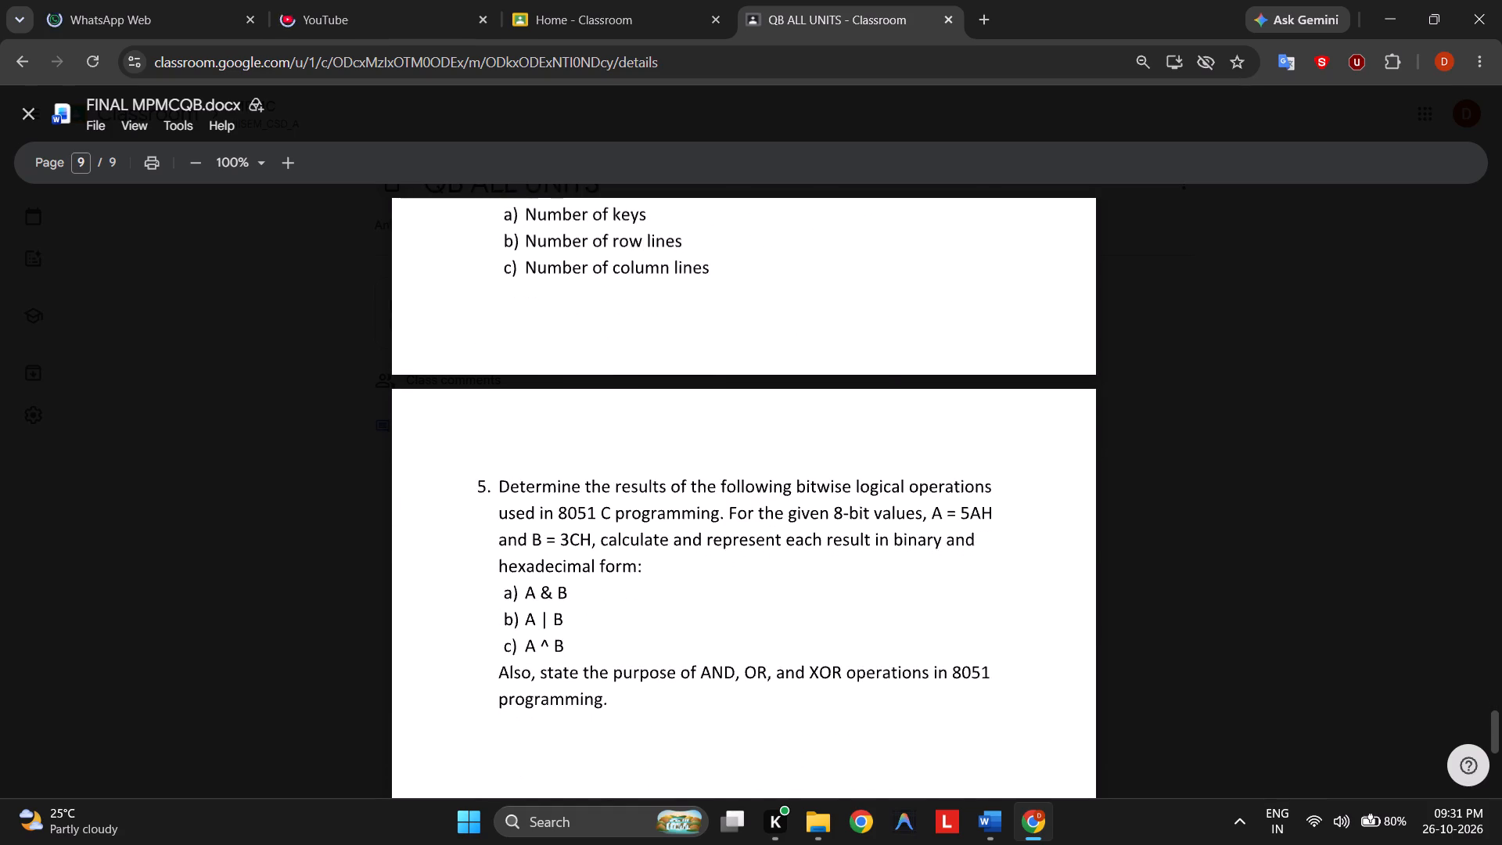
scroll(800, 583, up, 2)
scroll(828, 484, up, 4)
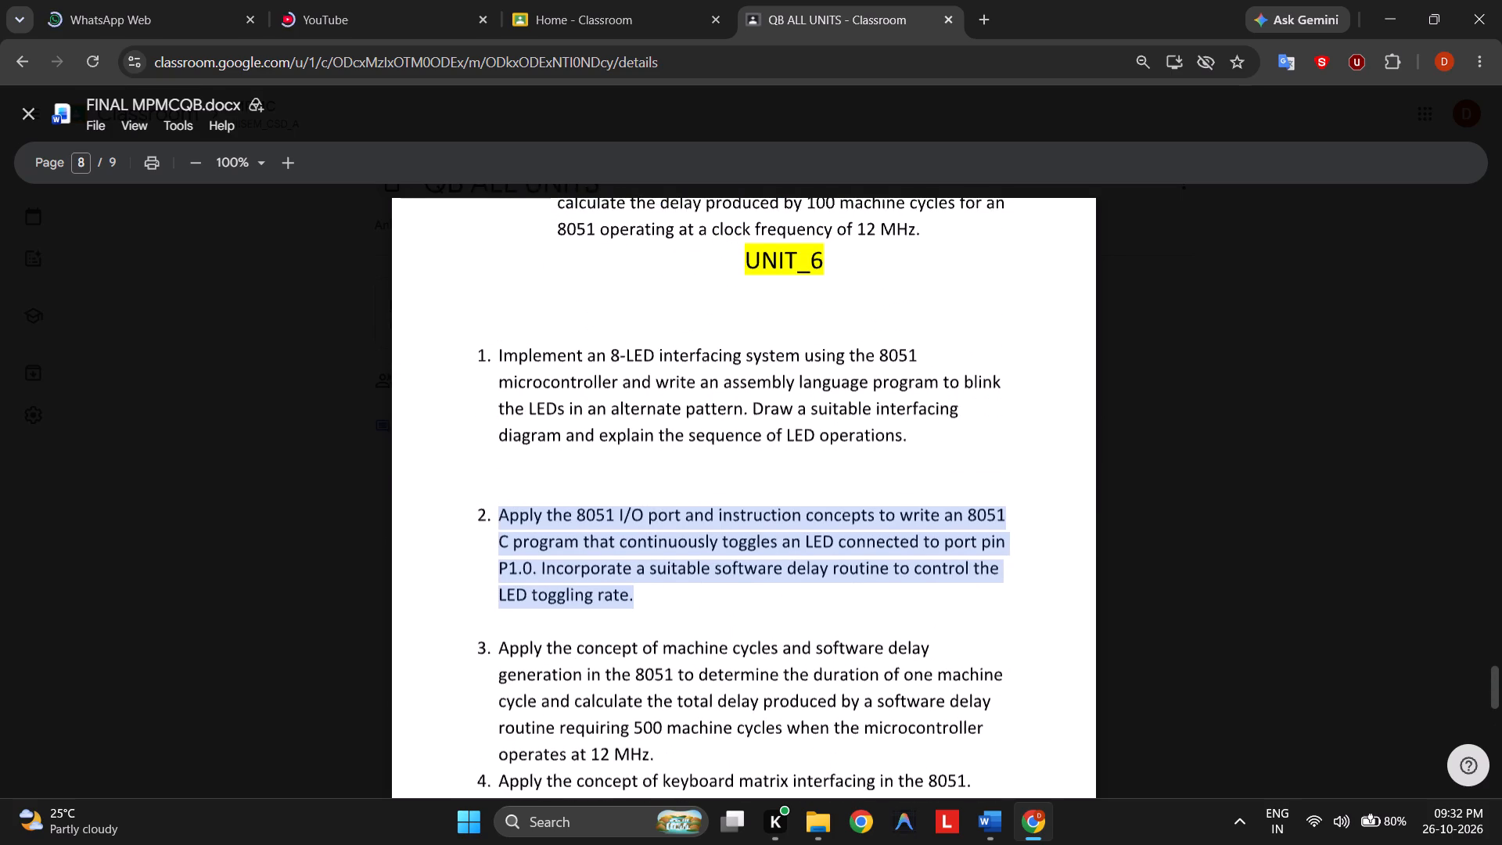
click(721, 595)
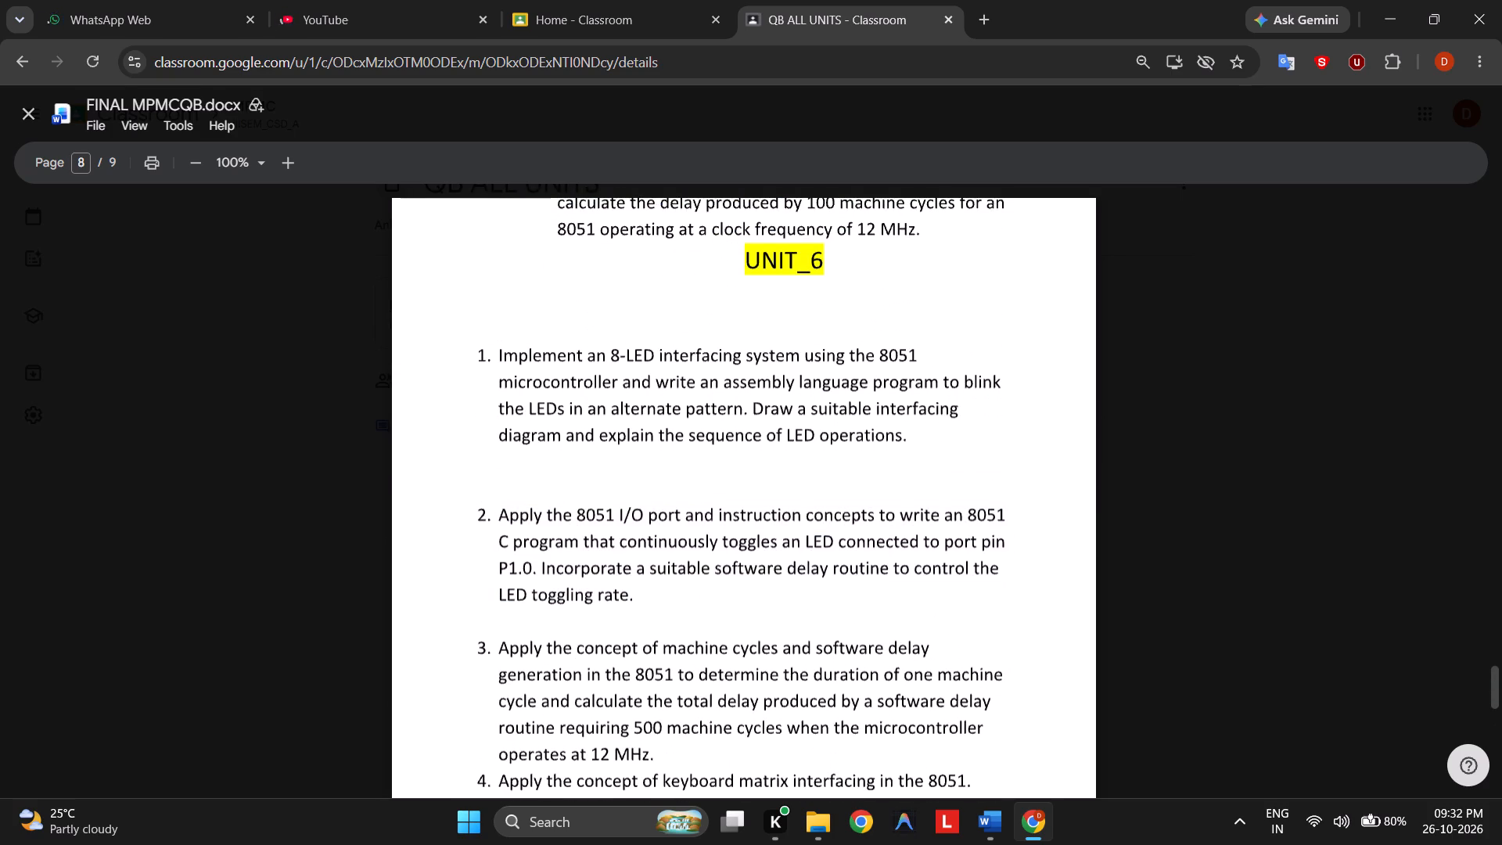
drag(721, 595, 483, 516)
Switch to the MPMC_QB_Soln document and copy the whole Unit VI Q2 answer on toggling the P1.0 LED, including its question and circuit diagram.
click(994, 826)
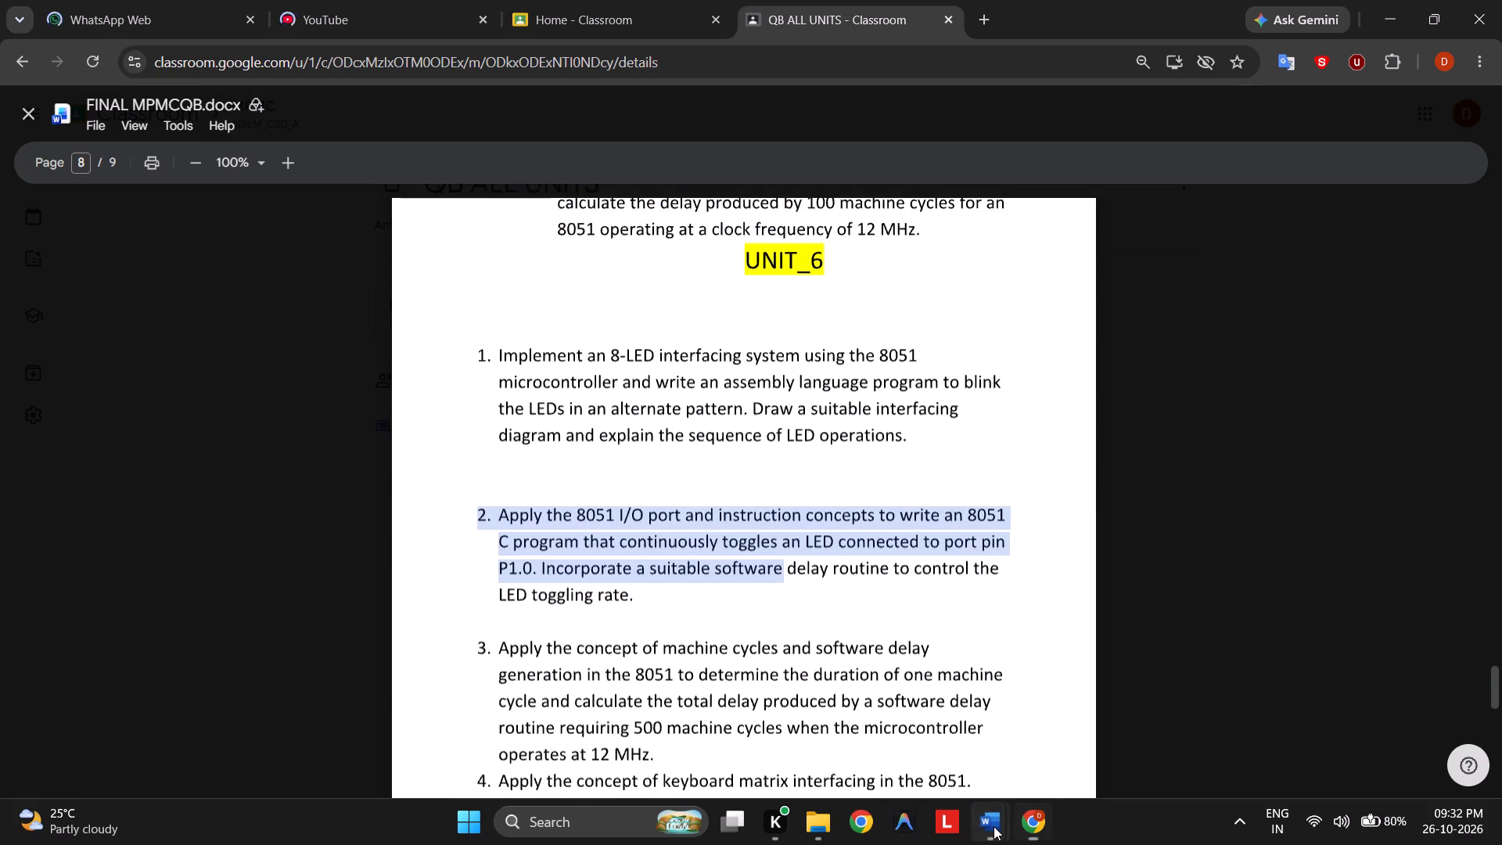
click(867, 726)
scroll(935, 468, down, 1)
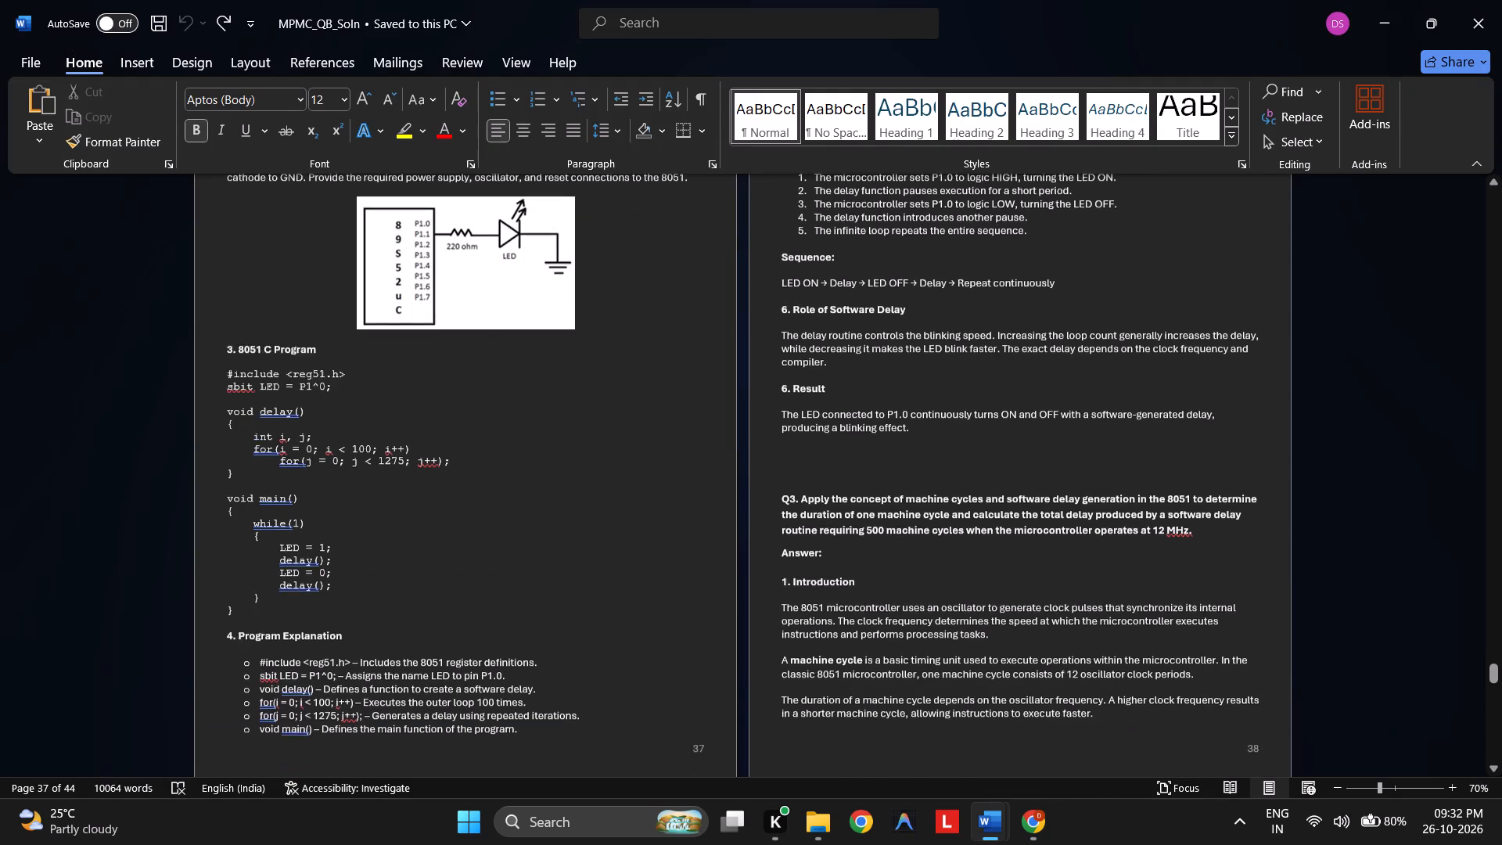
scroll(935, 468, down, 3)
scroll(843, 491, up, 4)
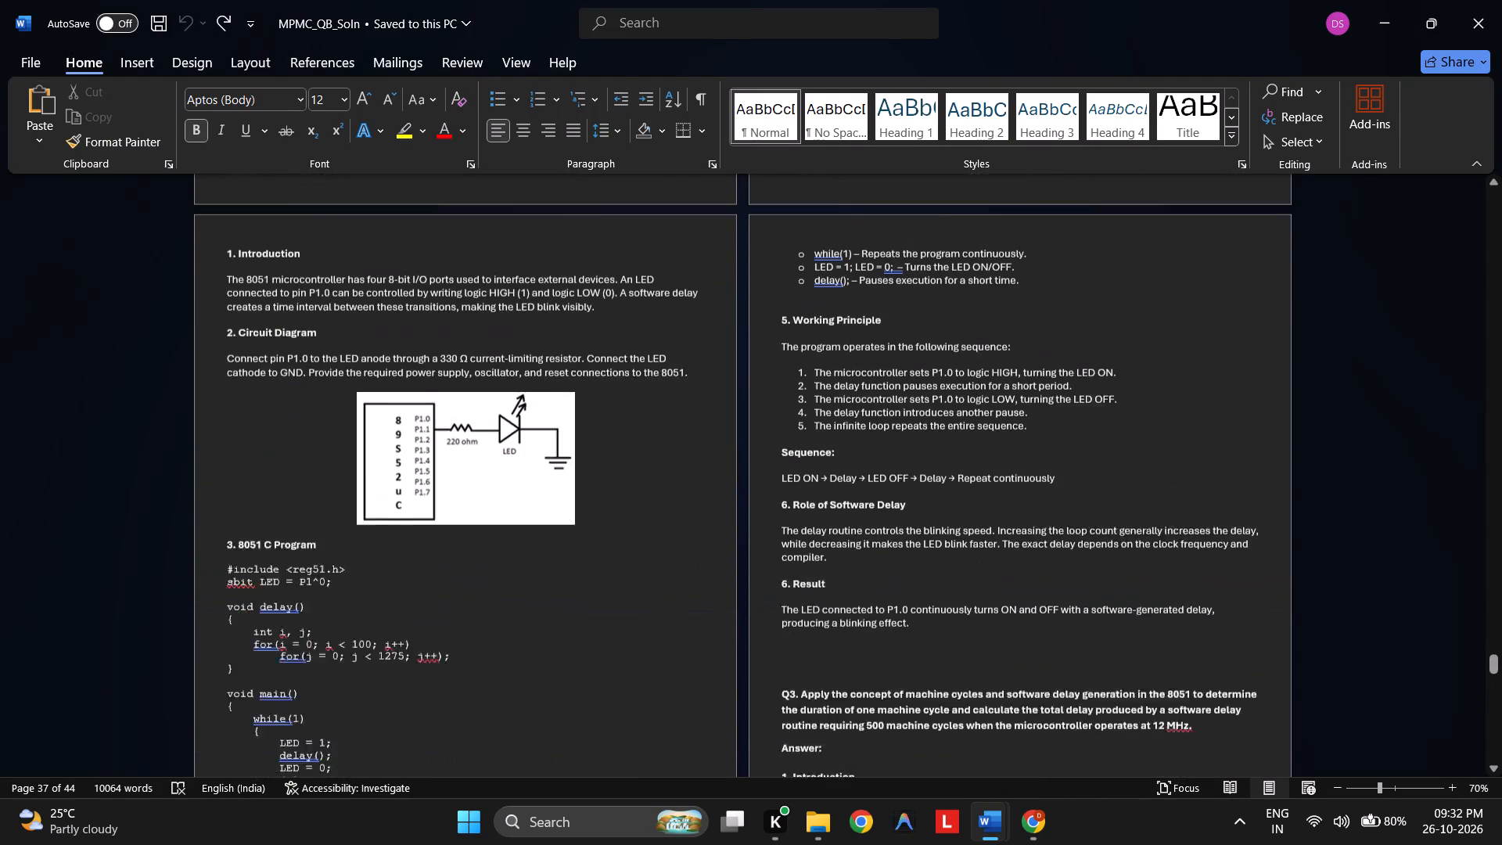
scroll(665, 549, up, 2)
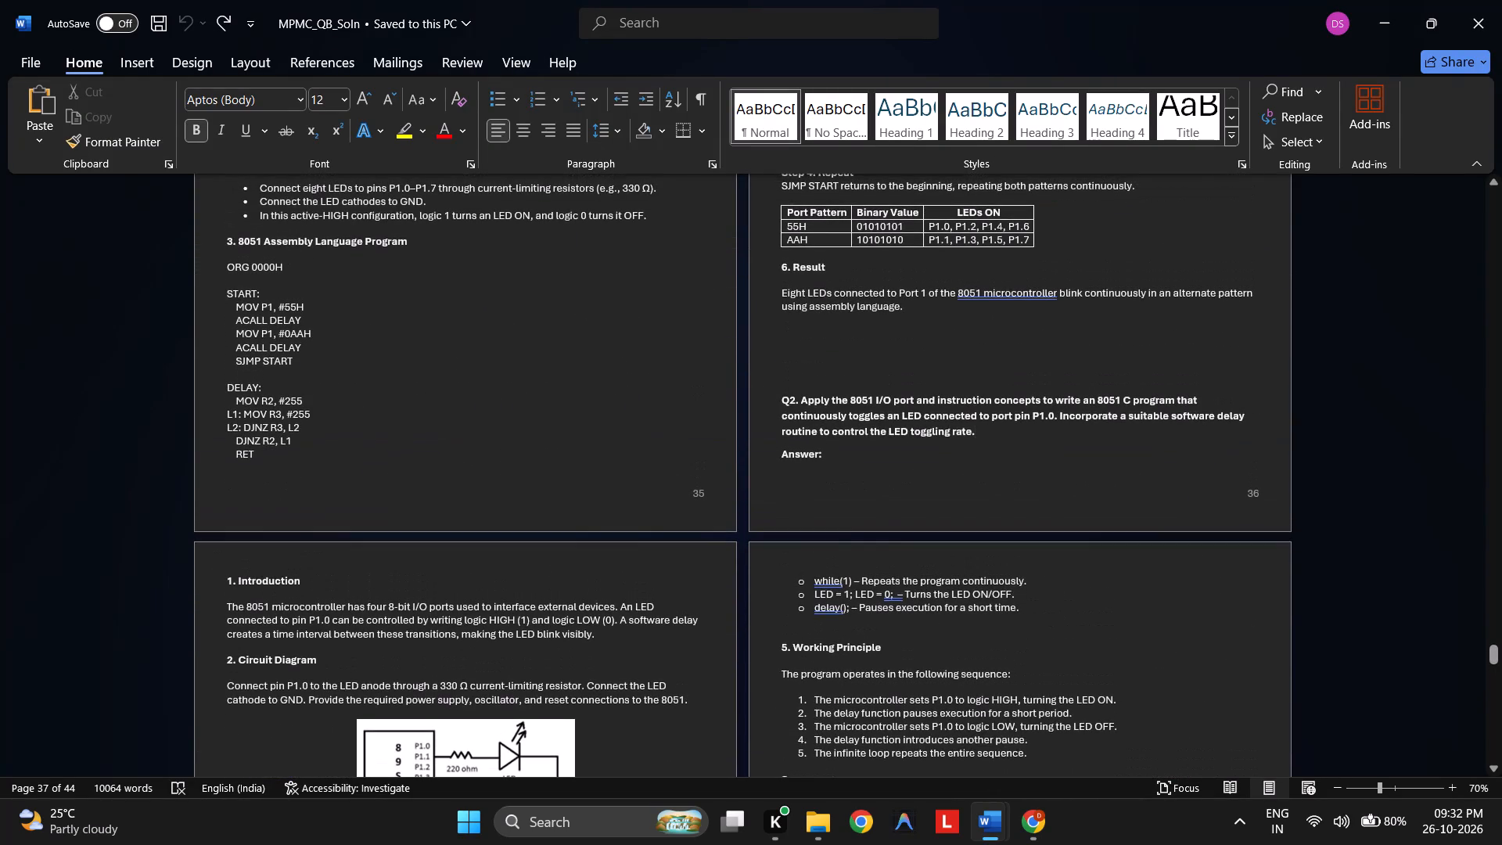
drag(782, 364, 808, 483)
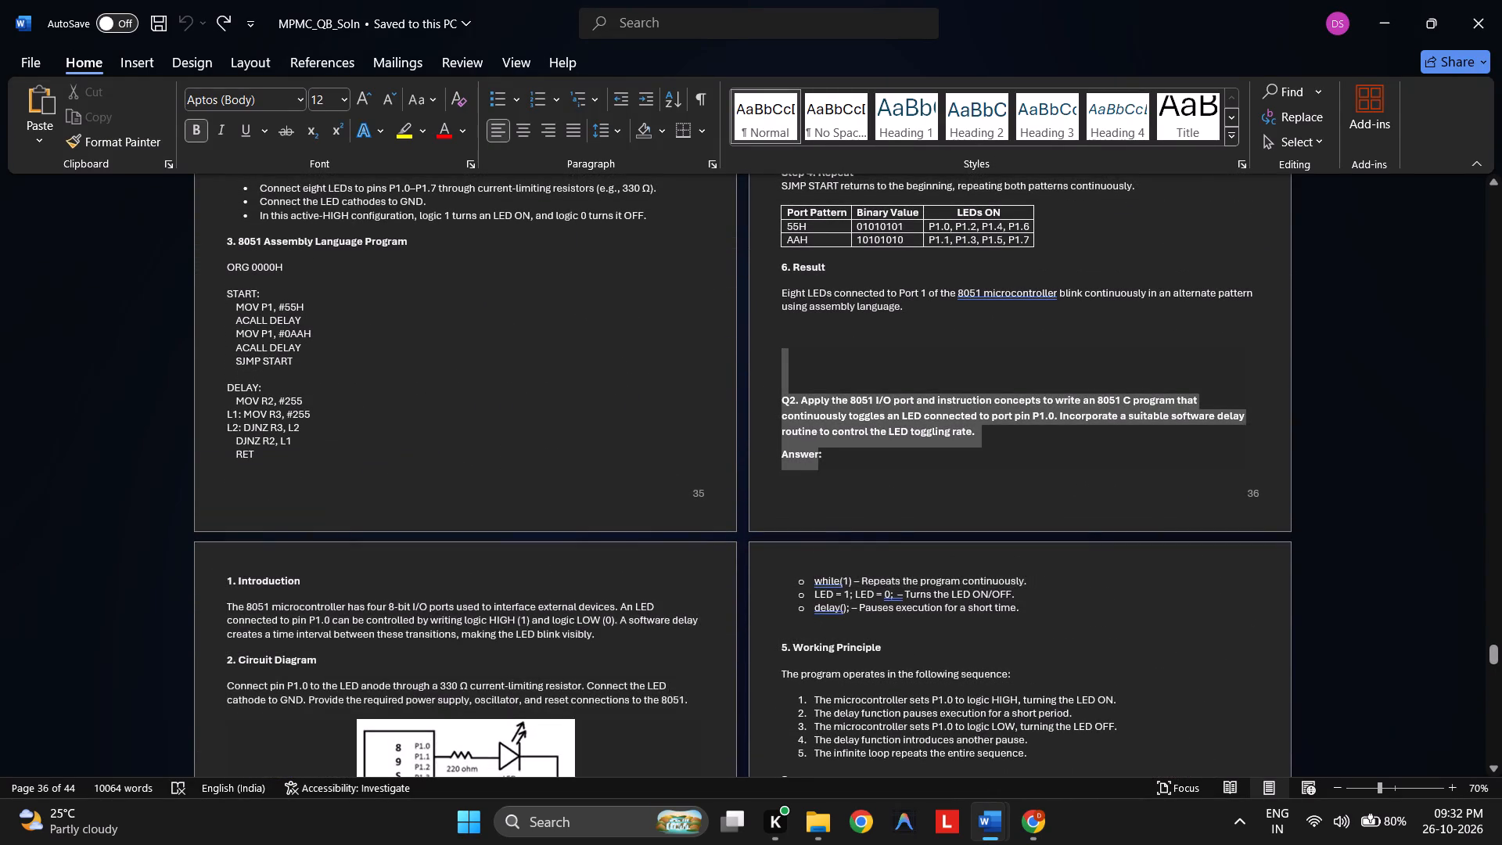
drag(808, 483, 605, 688)
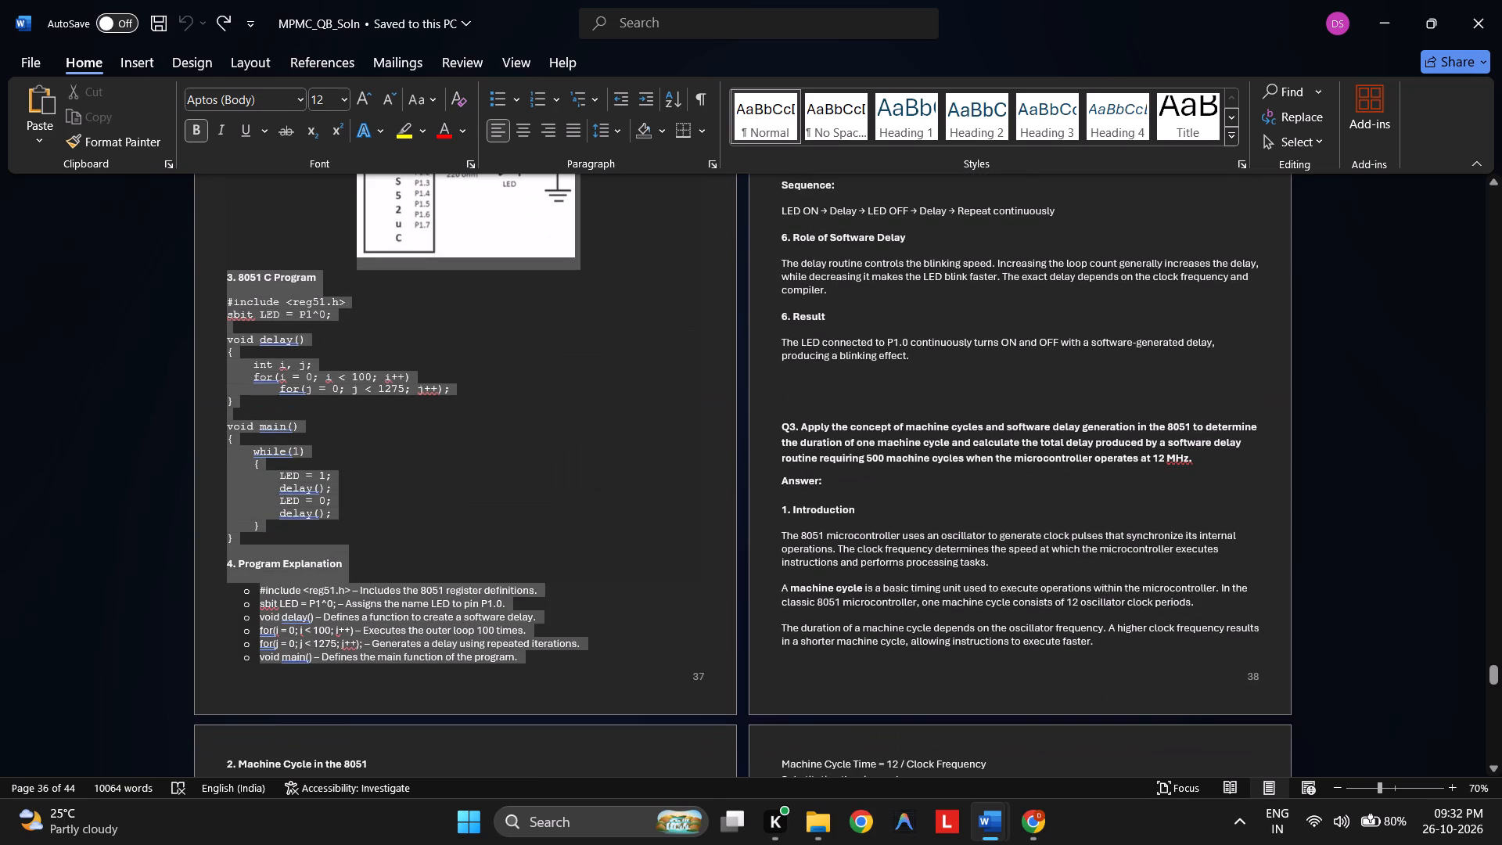
drag(605, 688, 855, 386)
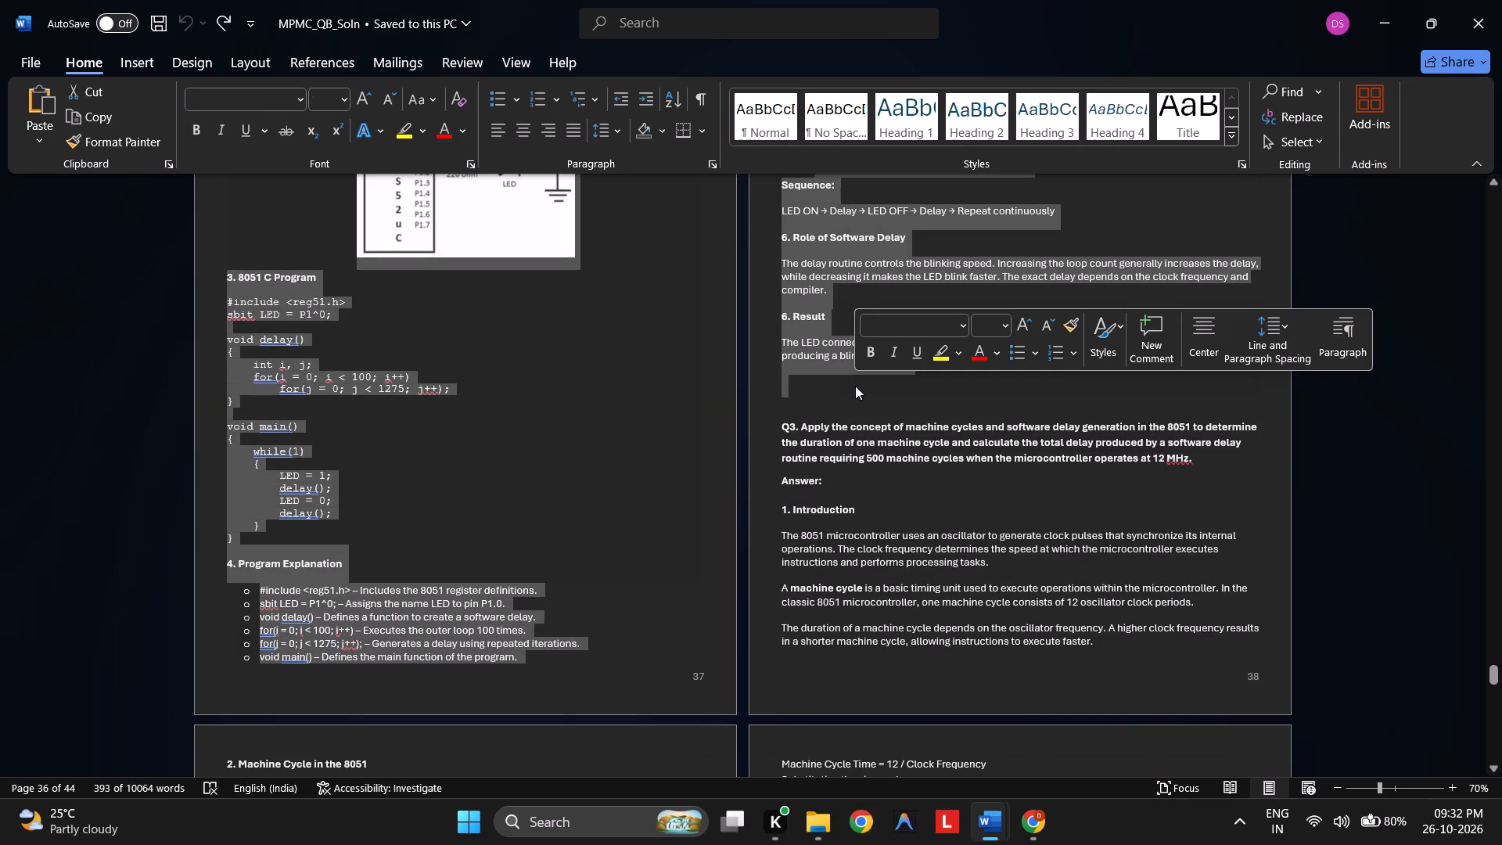
key(ctrl+c)
Switch to Document2 and paste the copied LED-toggling Q2 answer on a new line after the Q9 Final Answer bullets.
click(1040, 823)
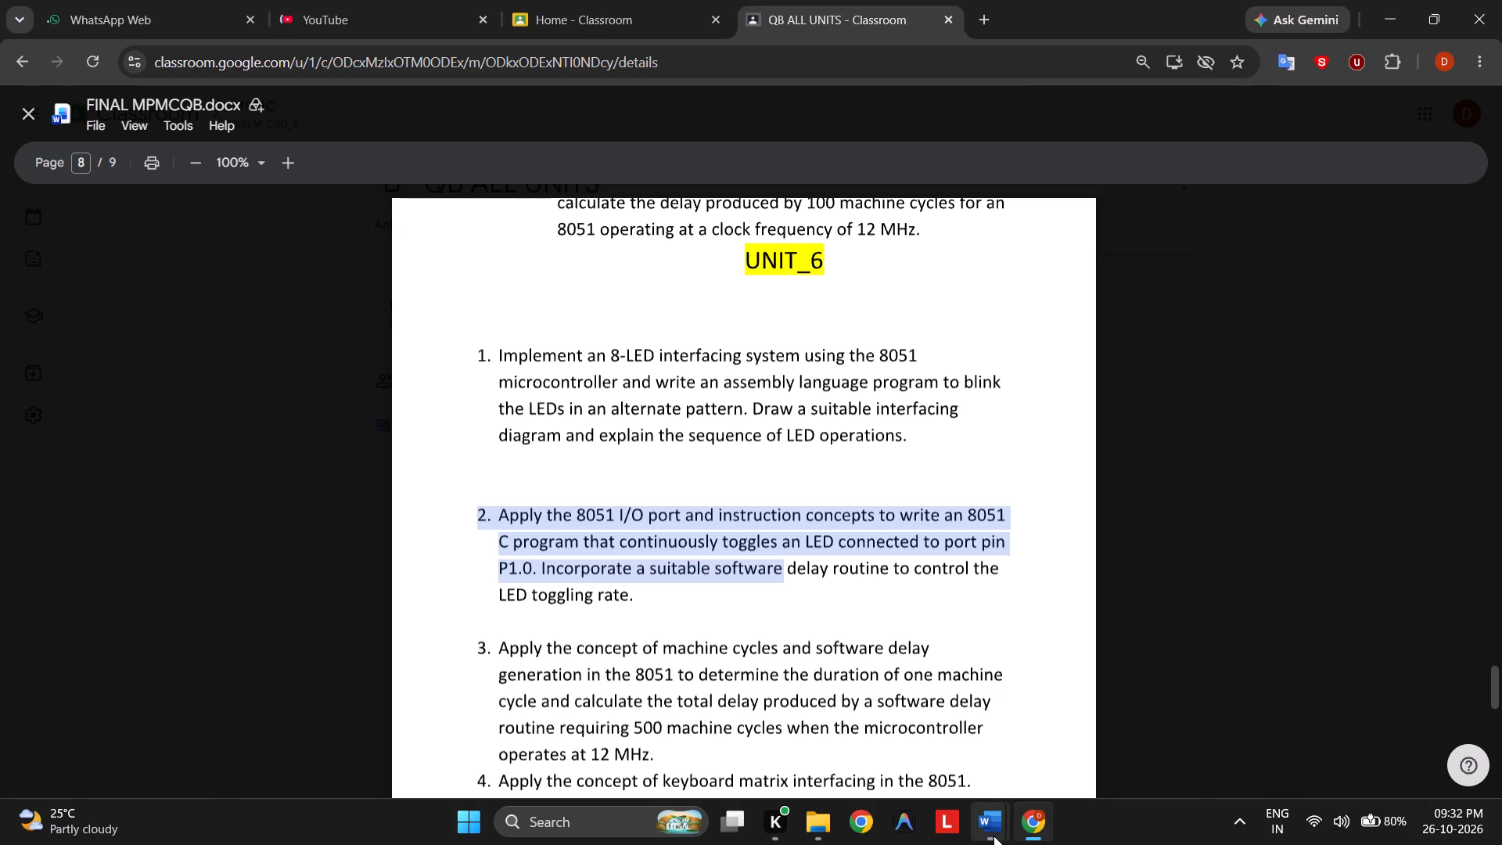
click(1070, 716)
scroll(916, 574, up, 2)
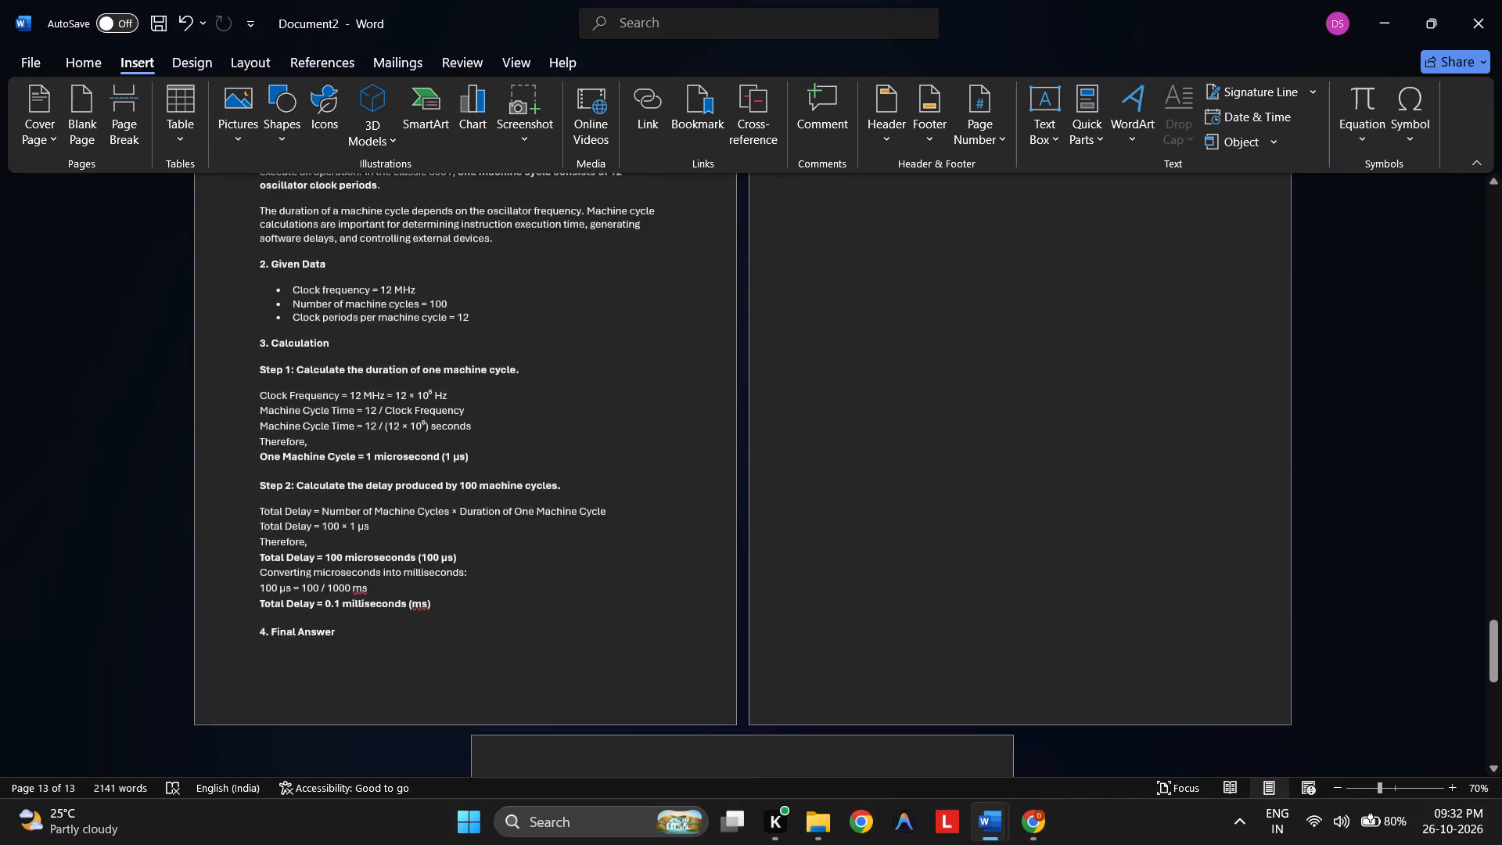
scroll(916, 574, up, 2)
click(818, 383)
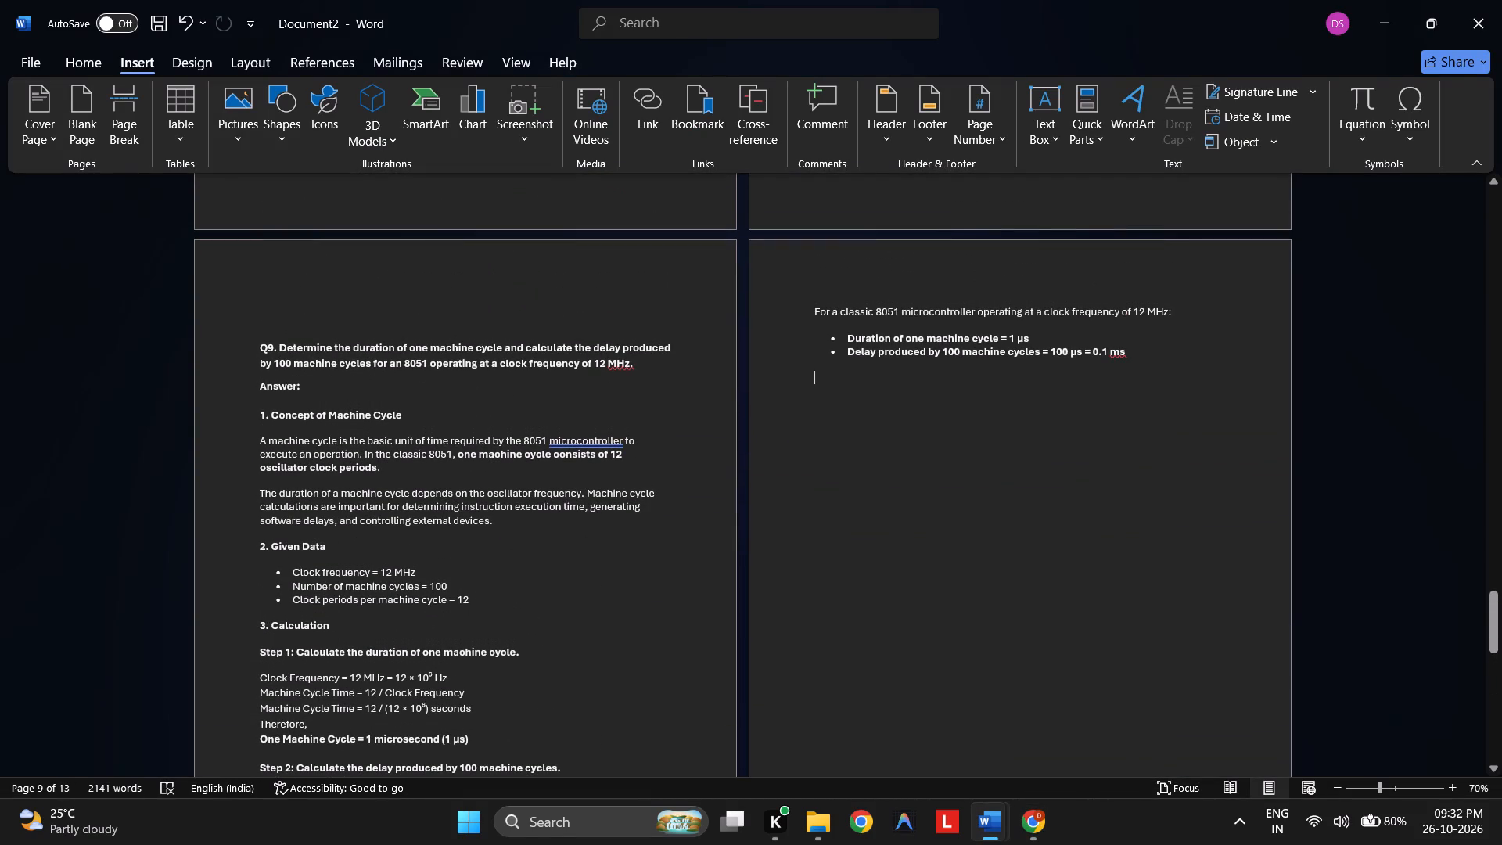
key(Return)
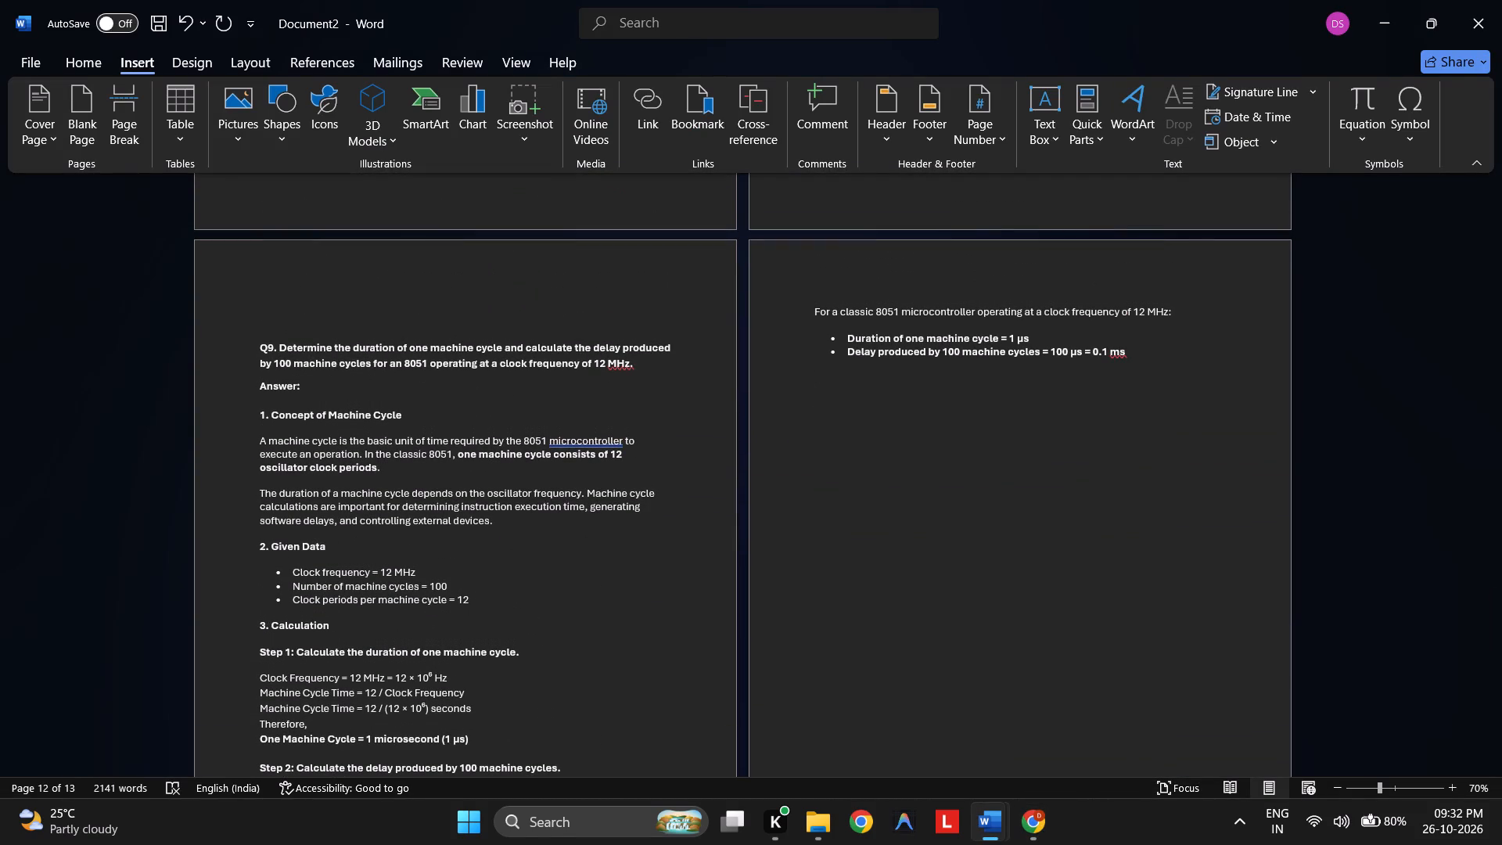
key(ctrl+v)
Remove the blank line and page break before Q2 on bit-manipulation instructions so it follows the Q7 conclusion on the same page.
scroll(930, 434, up, 4)
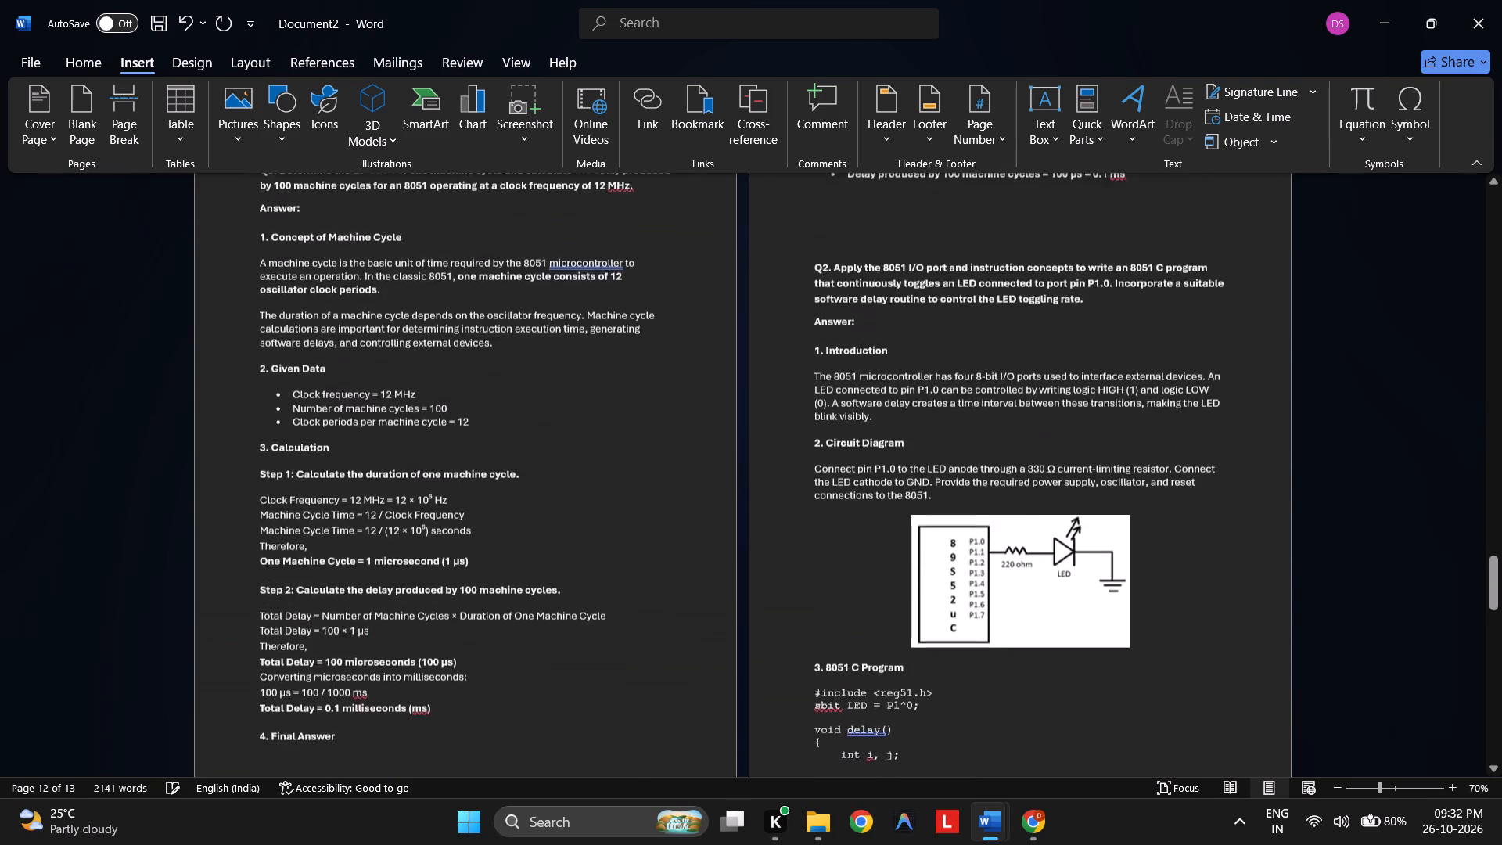
scroll(930, 434, up, 1)
click(354, 574)
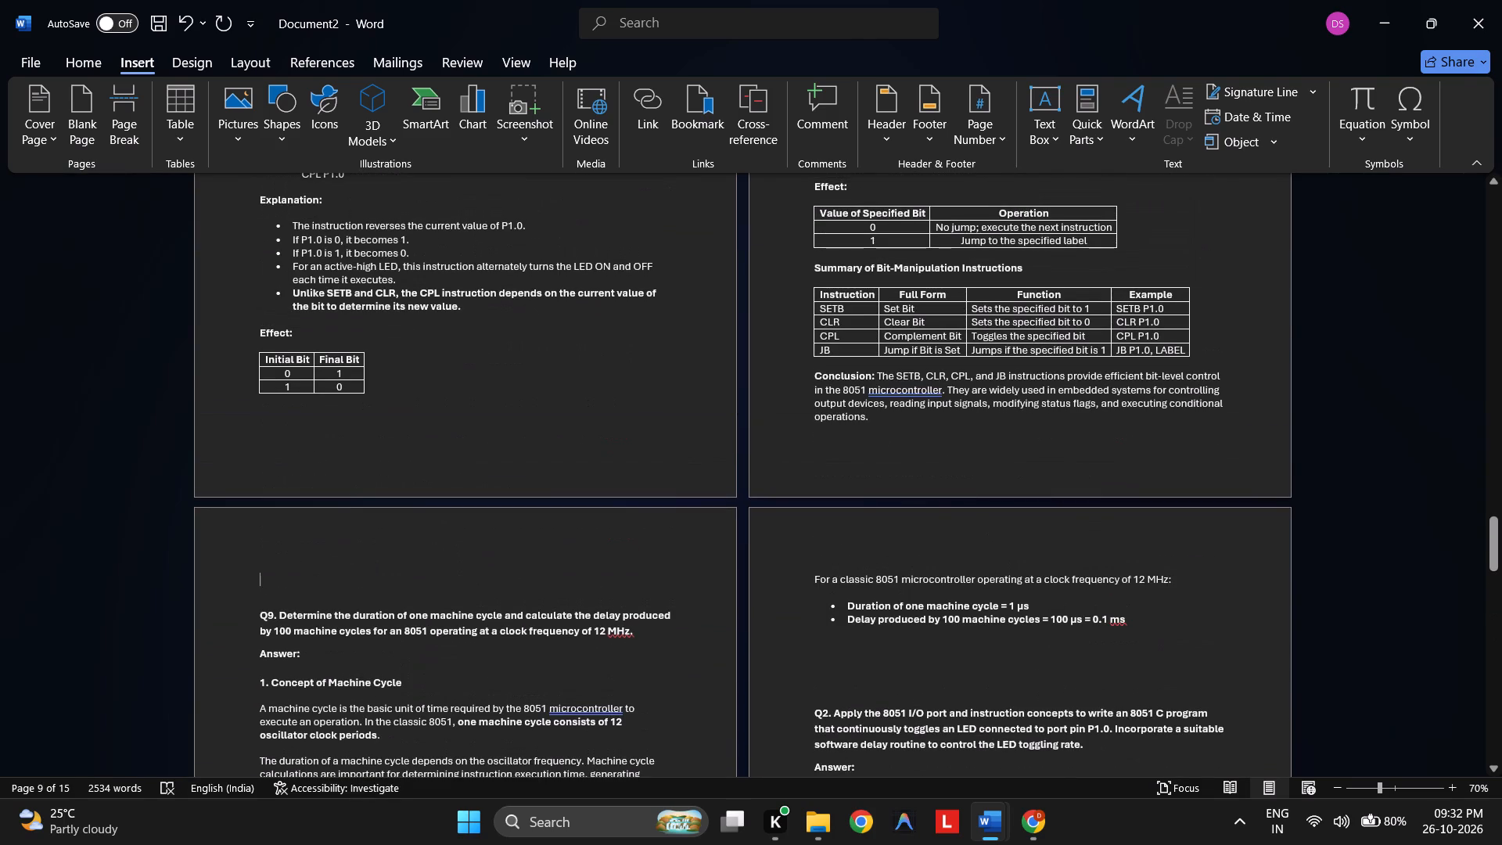
scroll(945, 681, down, 1)
scroll(910, 609, down, 2)
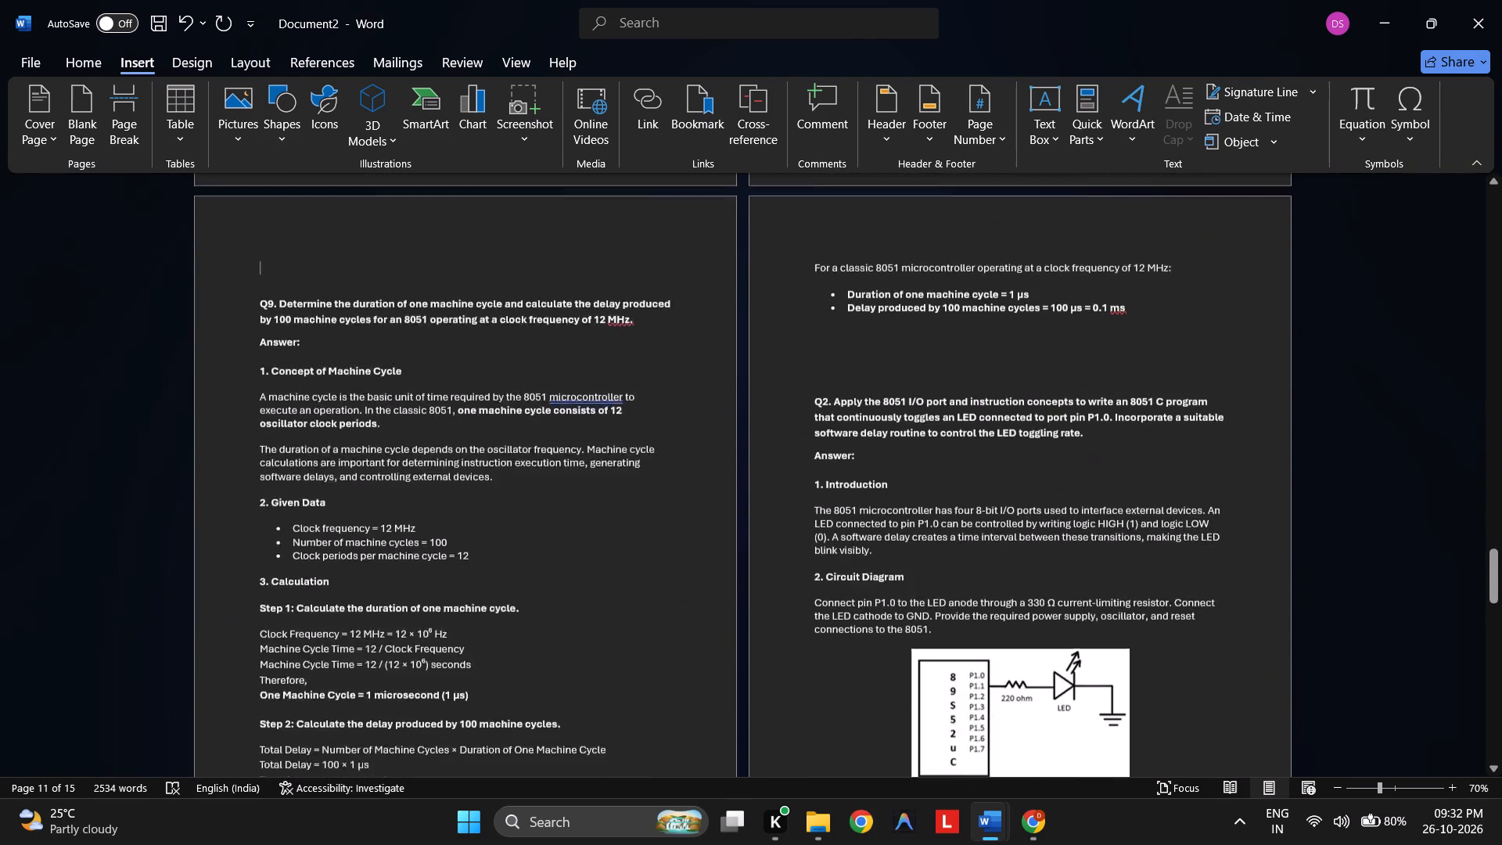
scroll(910, 609, down, 2)
scroll(910, 609, up, 11)
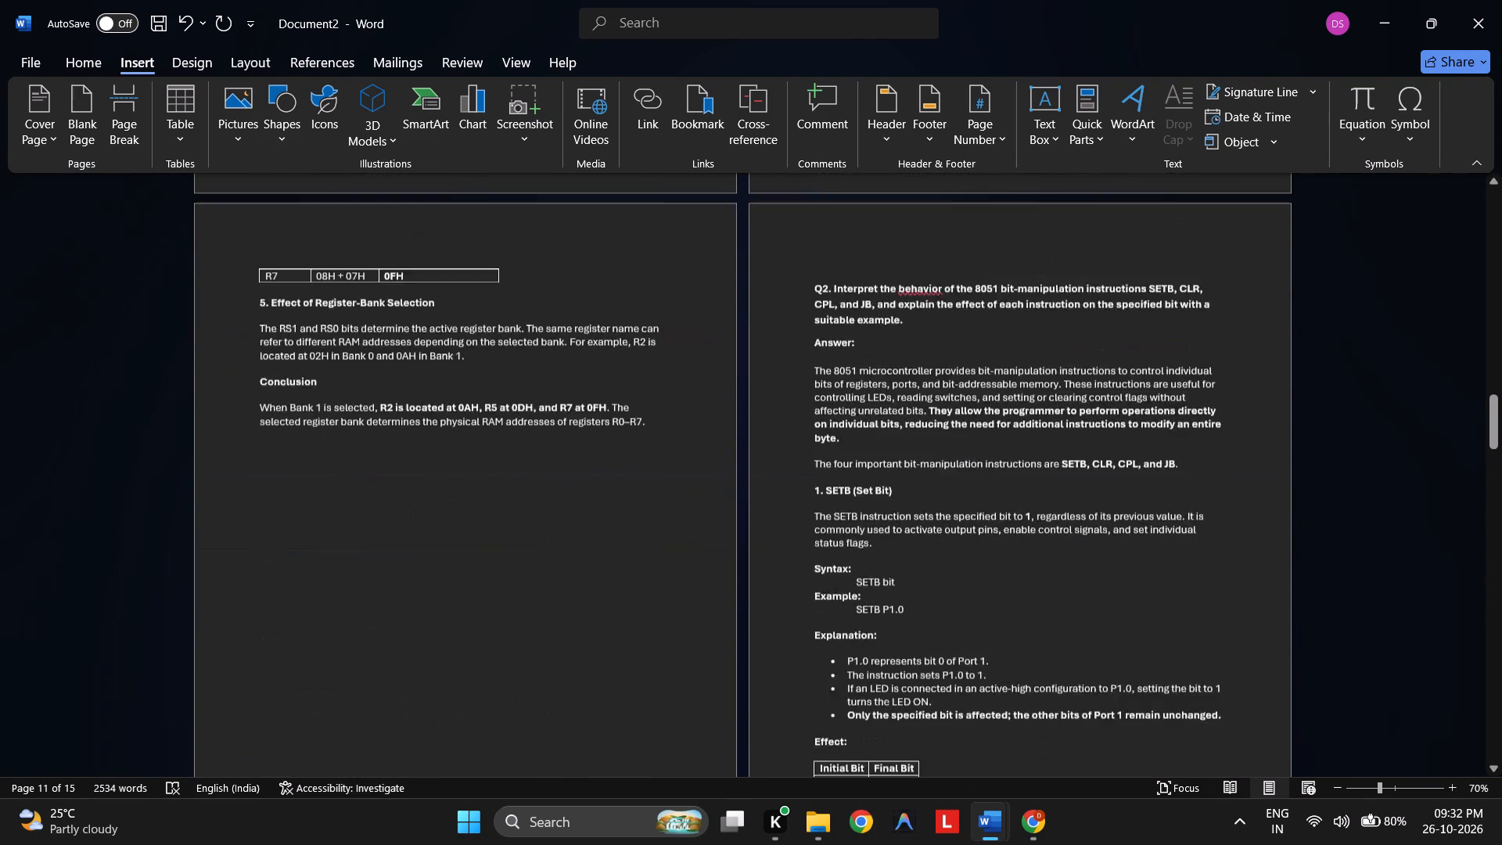
scroll(910, 609, up, 1)
scroll(910, 609, down, 2)
click(889, 557)
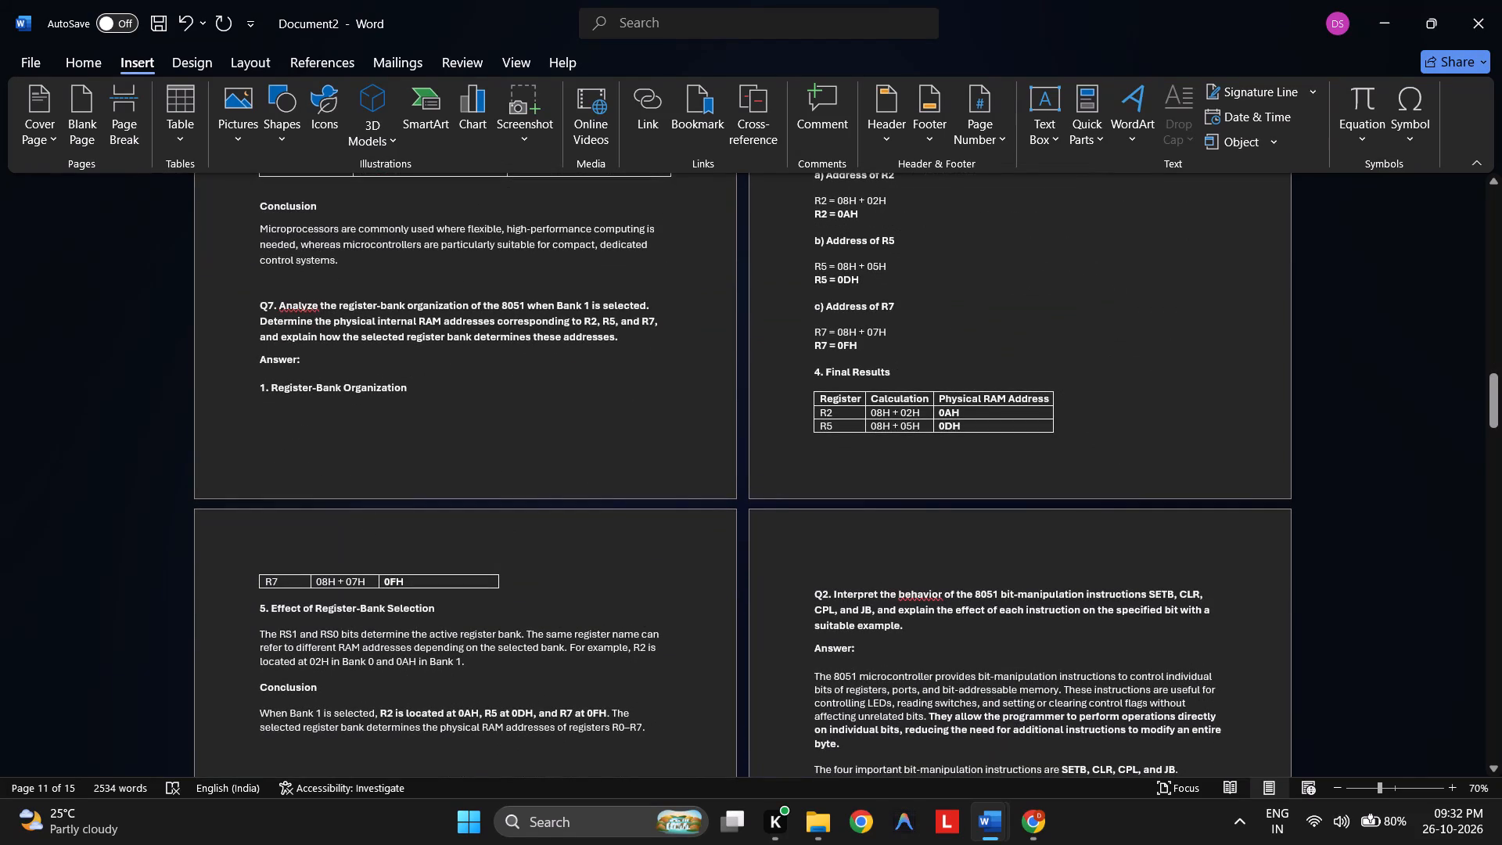
key(Down)
key(BackSpace)
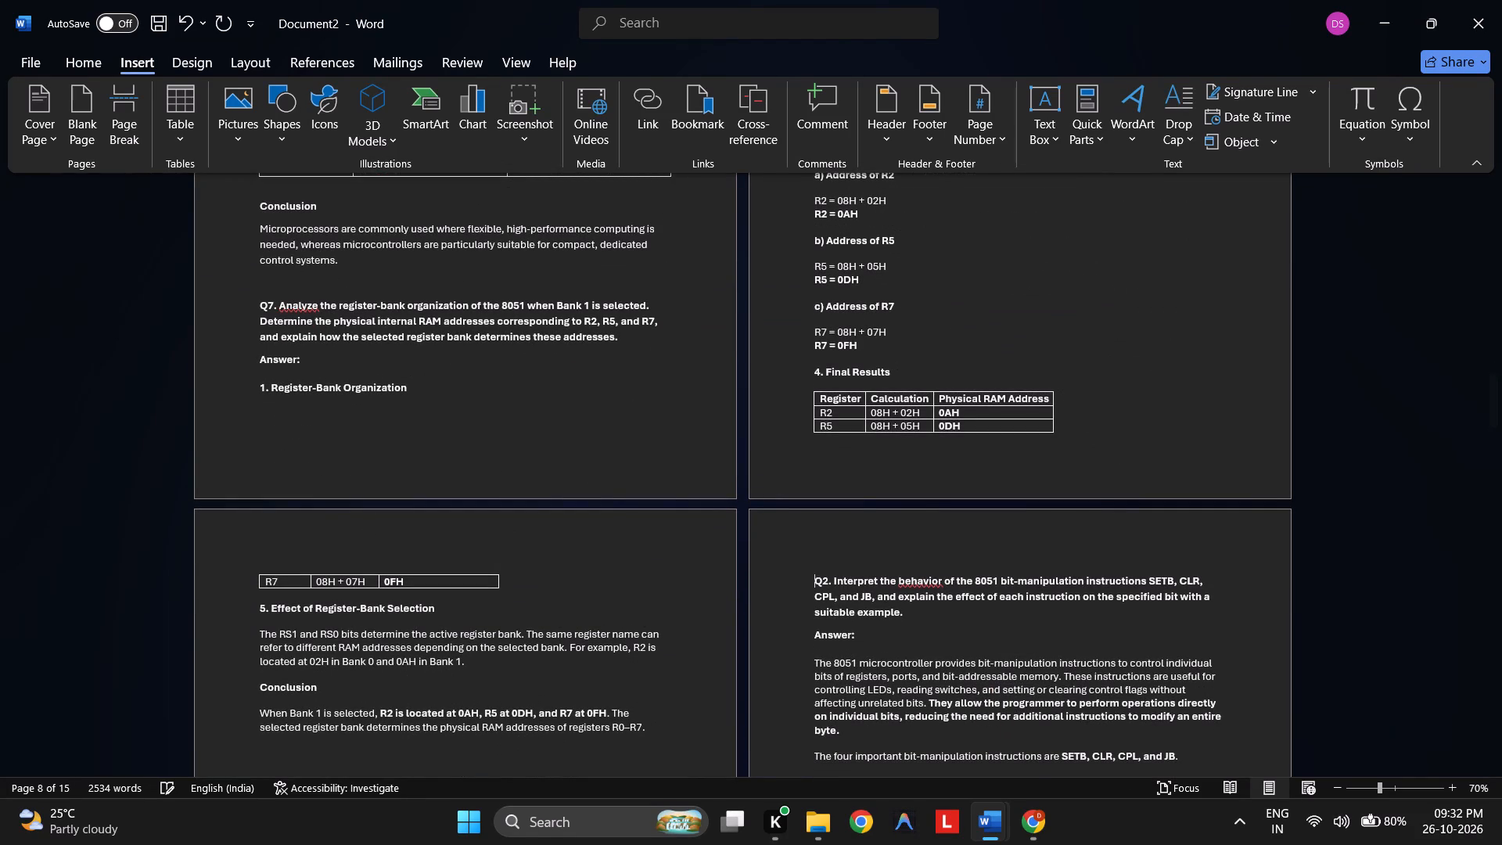
key(BackSpace)
key(BackSpace)
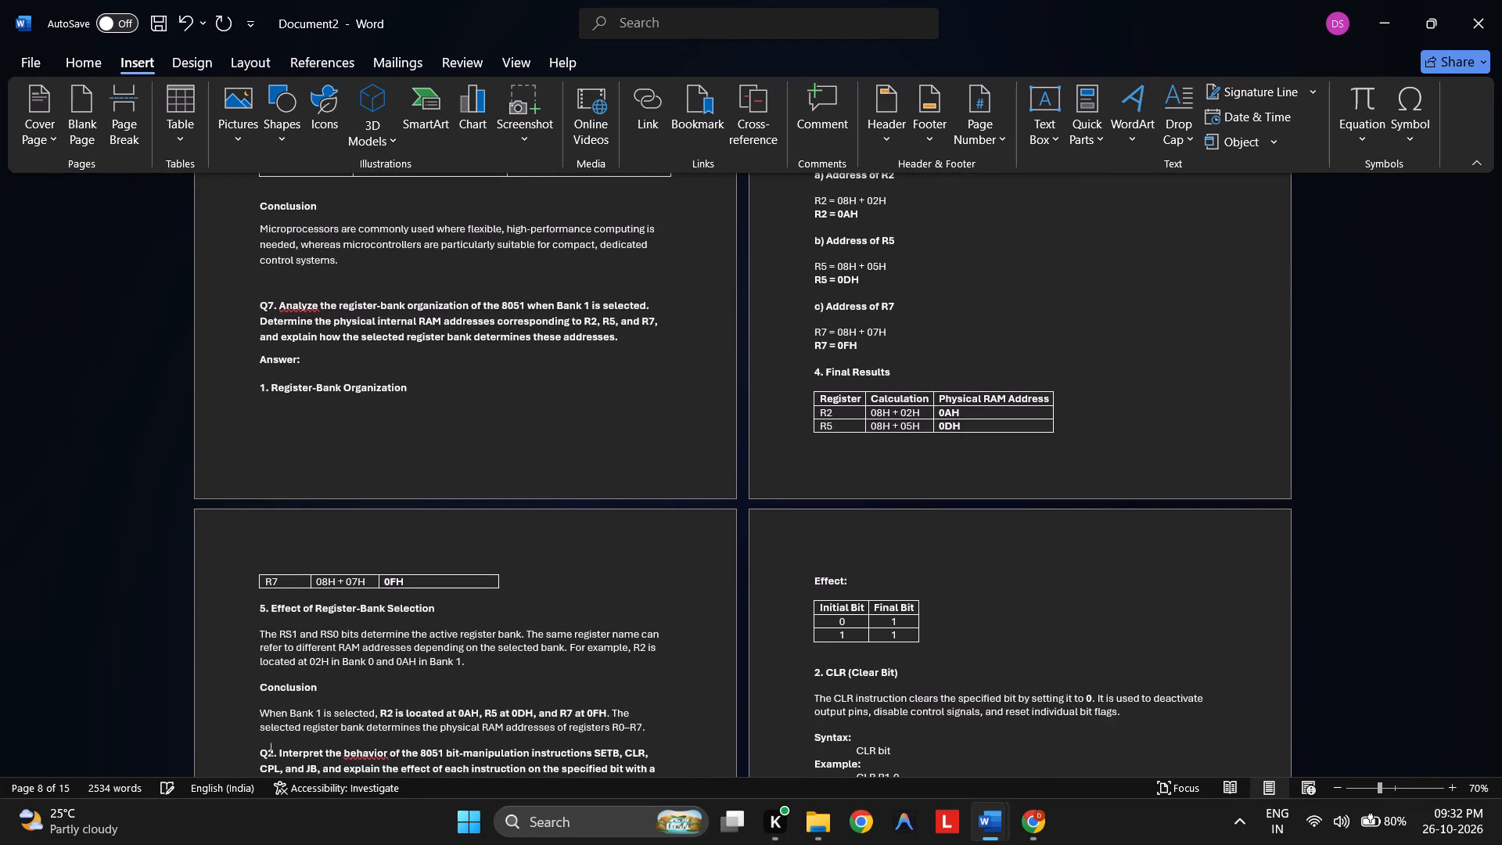
Add blank lines after the Q7 conclusion and enter the heading text "UNIT - 5" directly above the bit-manipulation Q2.
key(Return)
key(Return)
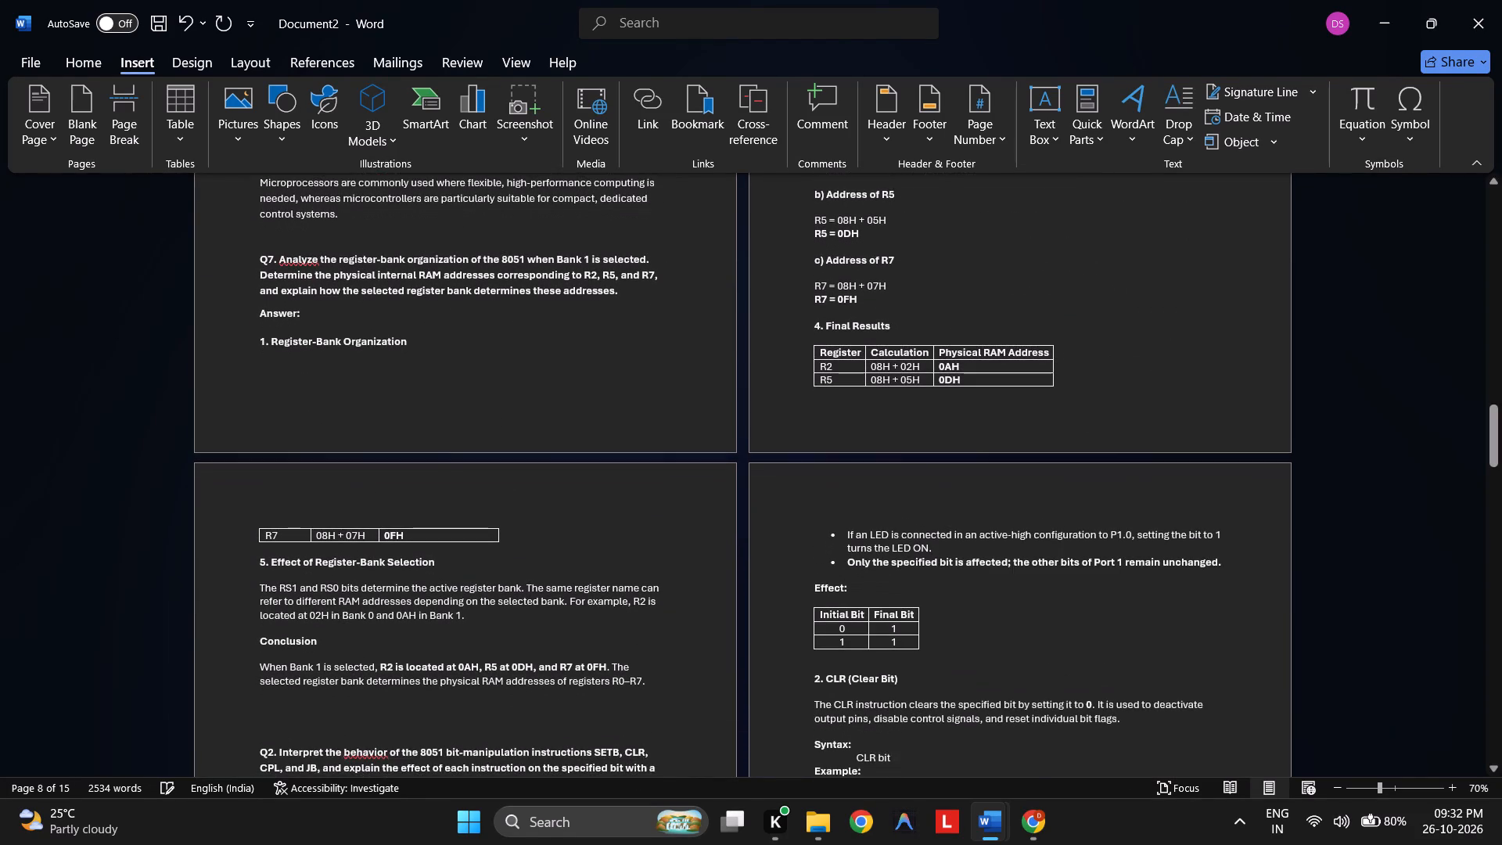
key(Return)
key(Up)
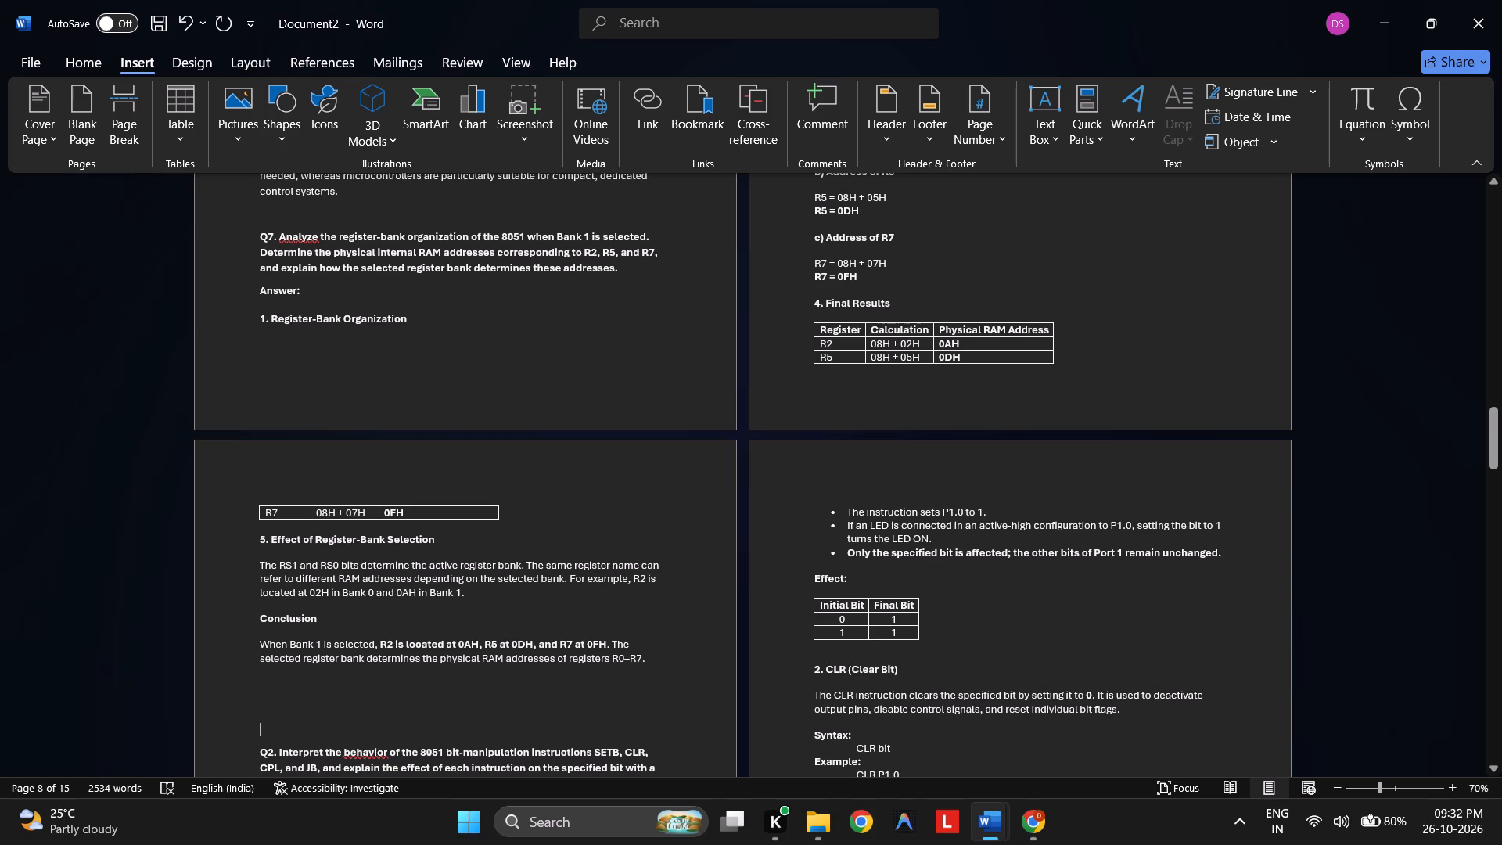
text(UNIT)
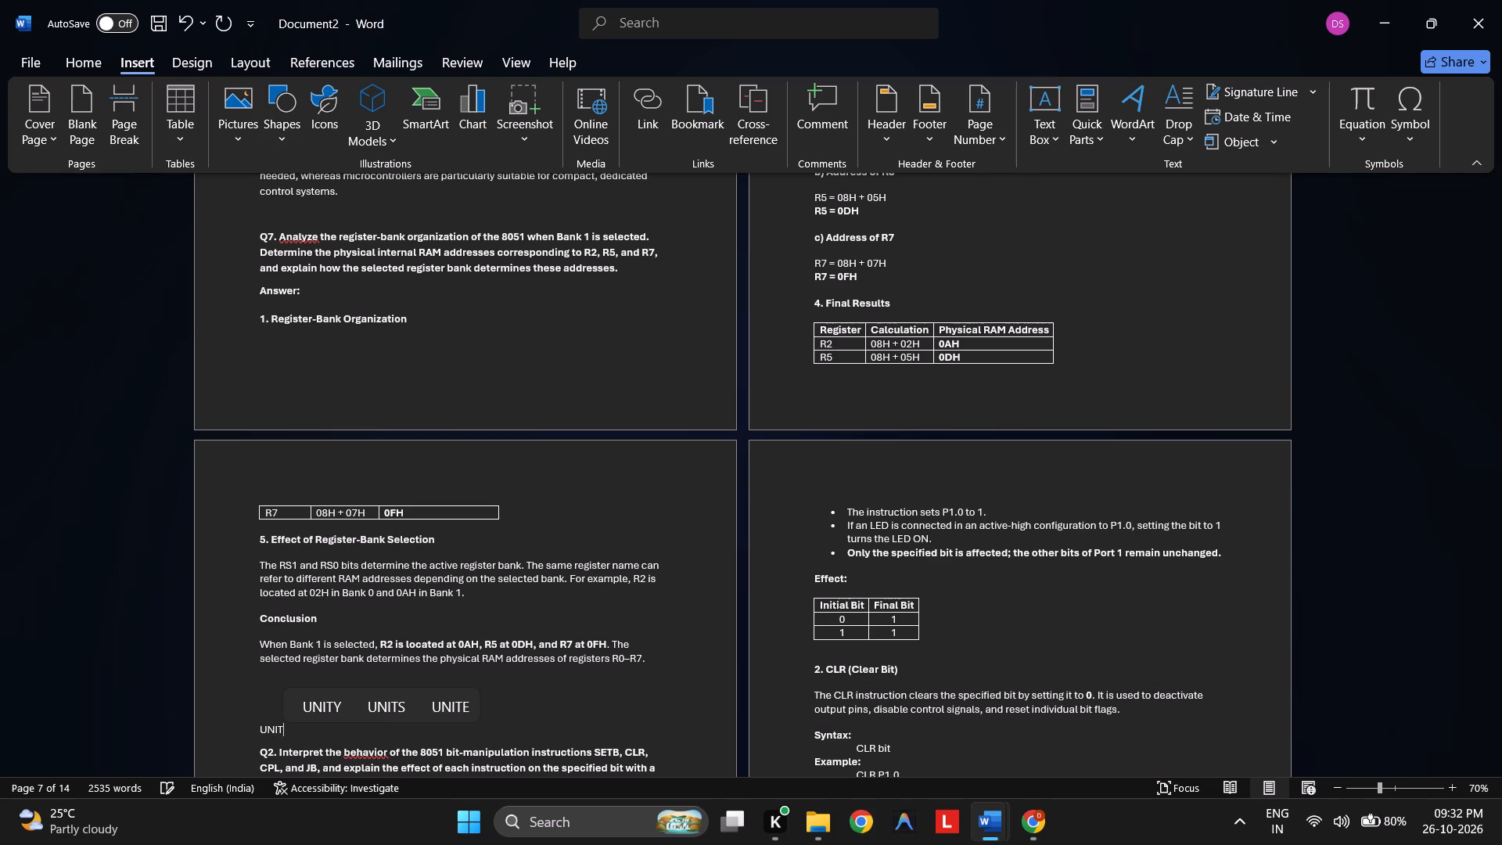
text(-)
key(space)
key(BackSpace)
key(BackSpace)
key(space)
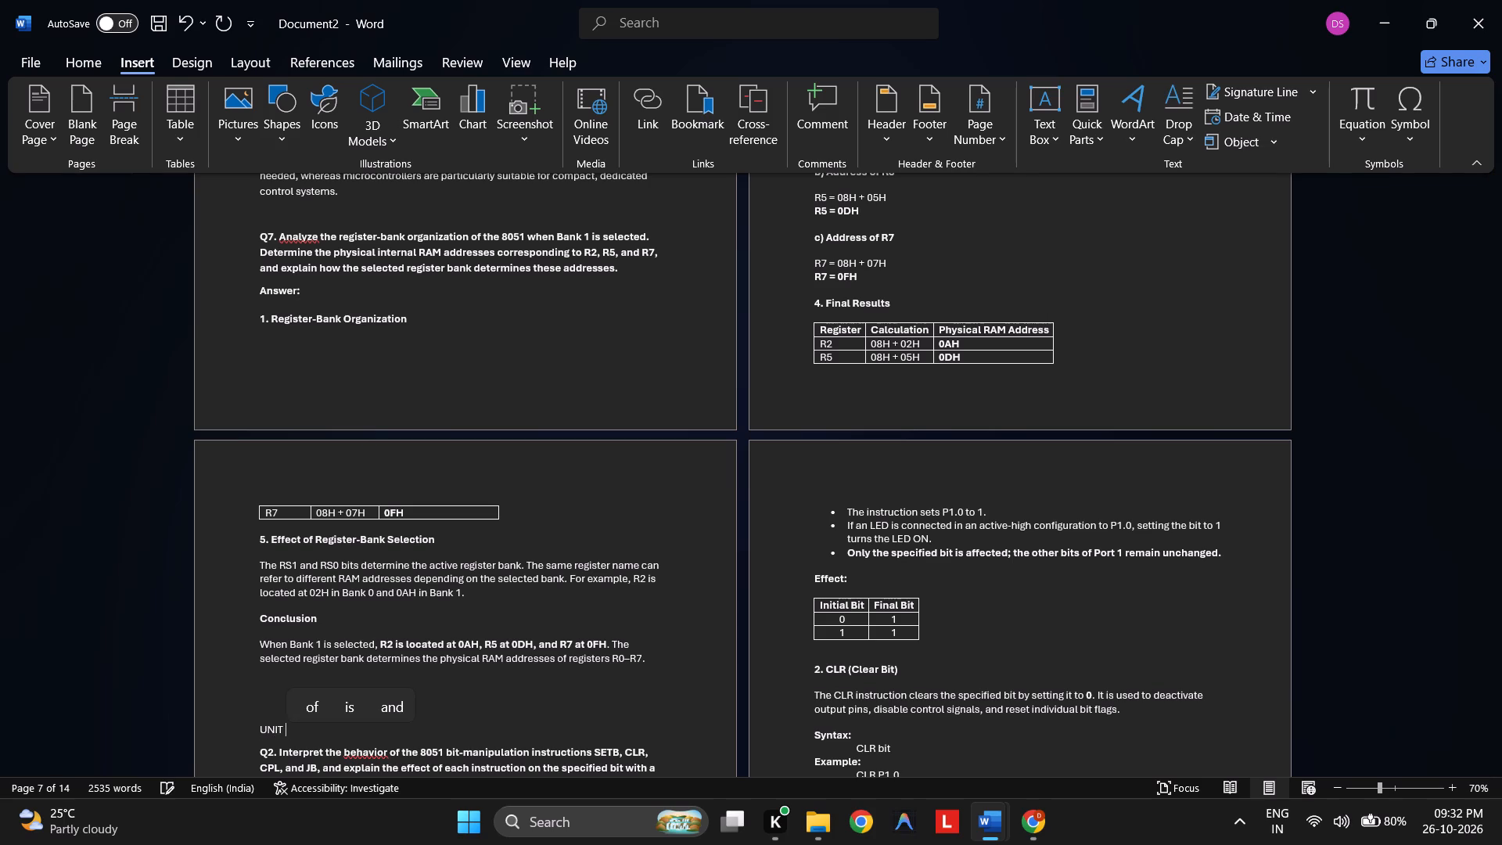
text(-)
key(space)
key(5)
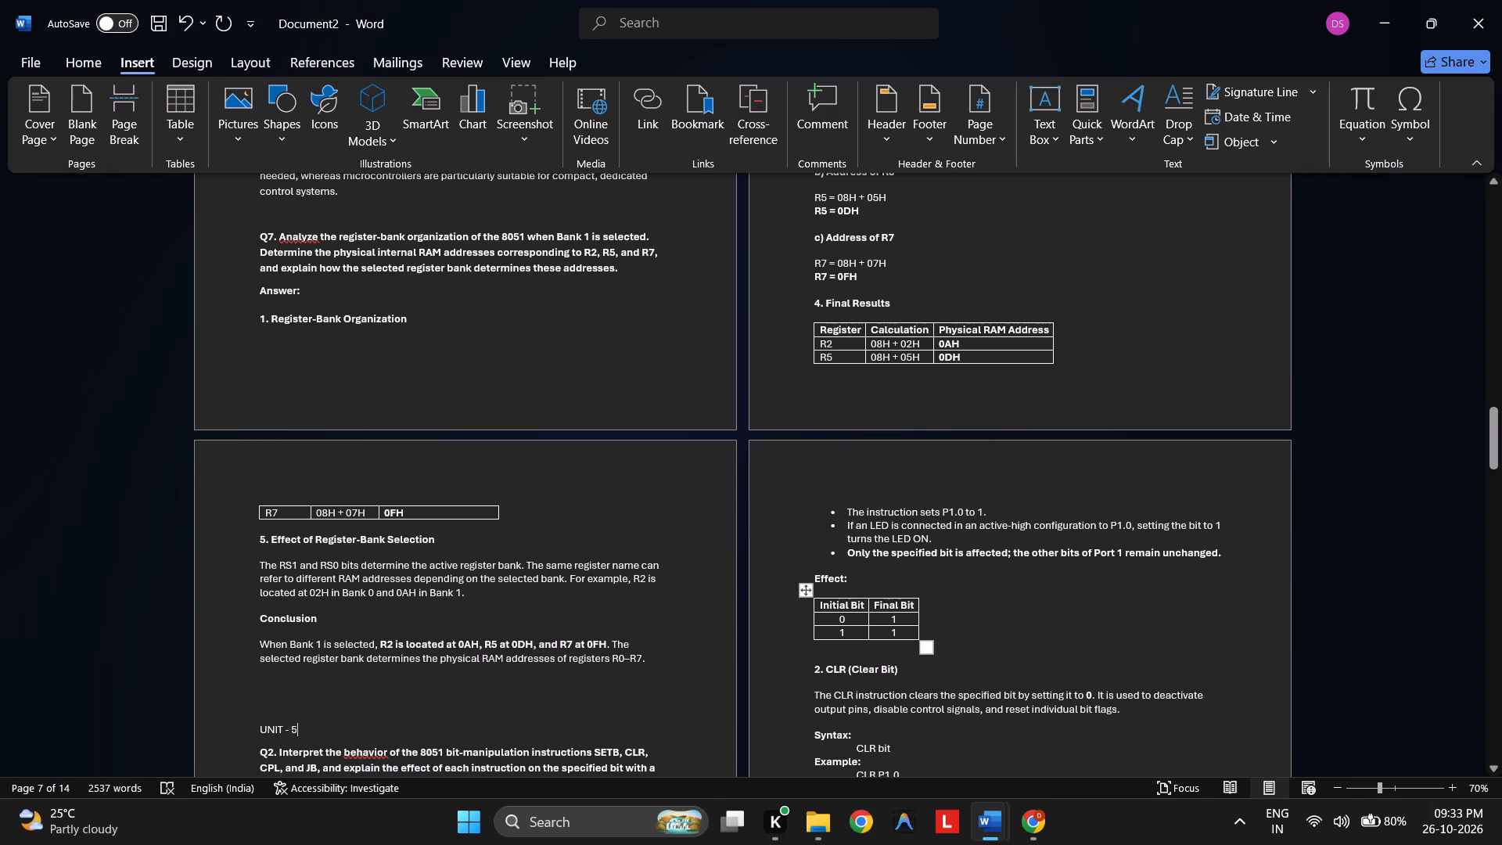
Apply the Title style to the "UNIT - 5" line and centre it.
drag(334, 733, 253, 728)
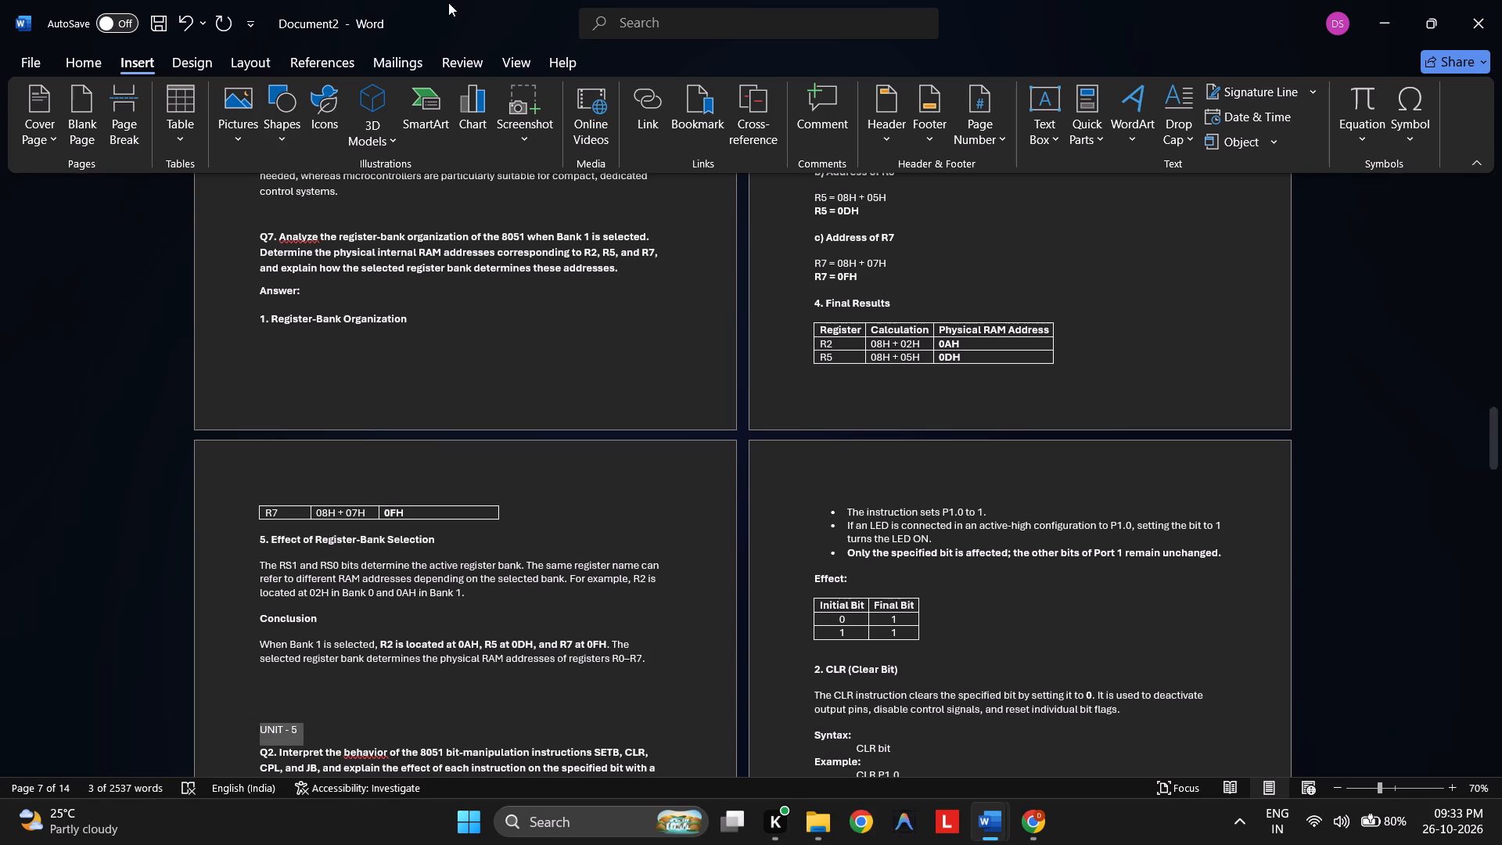
click(87, 65)
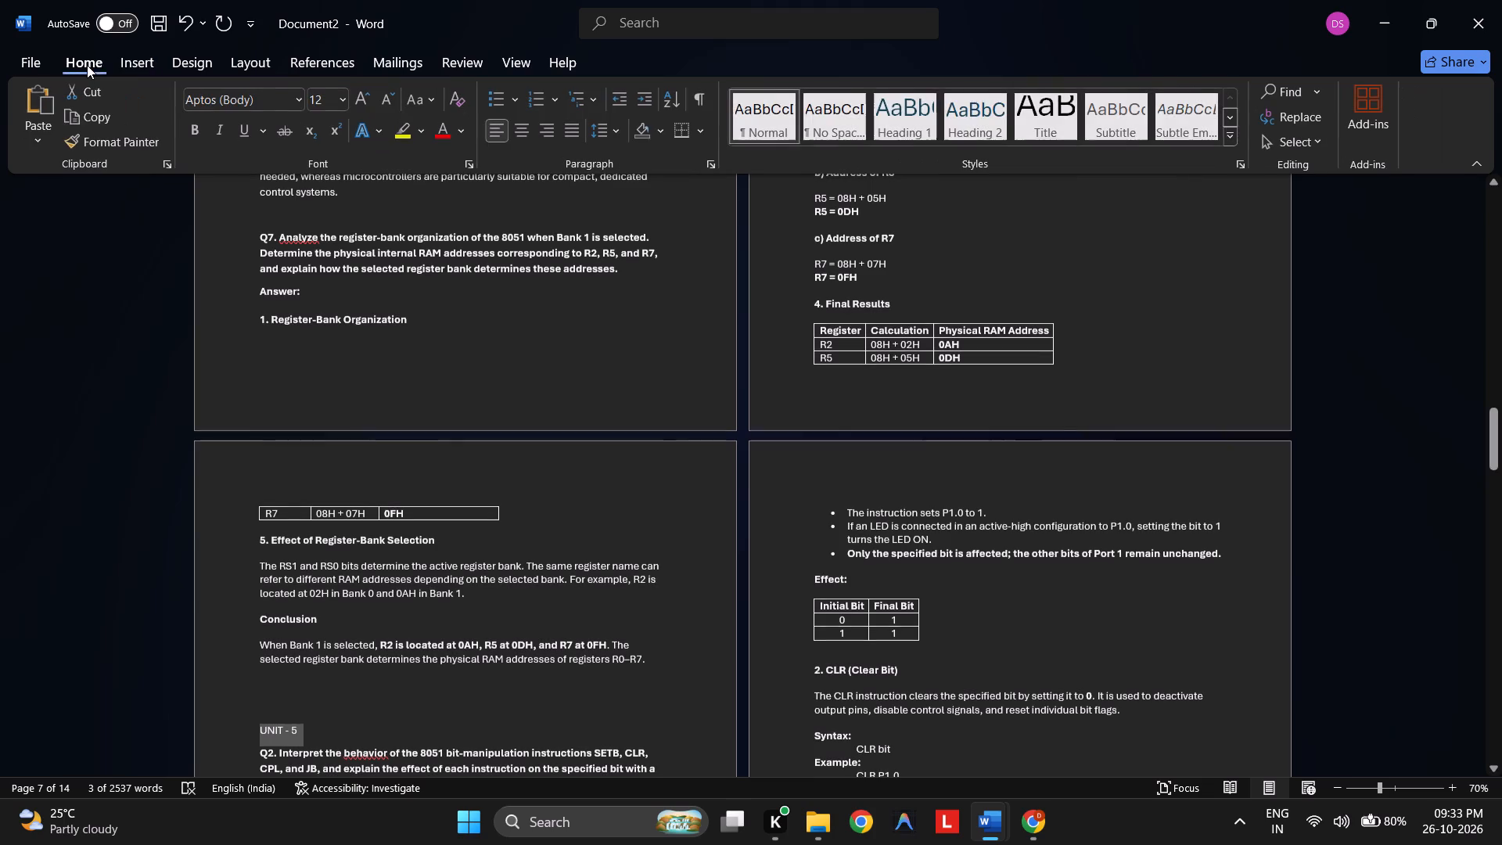
click(1039, 121)
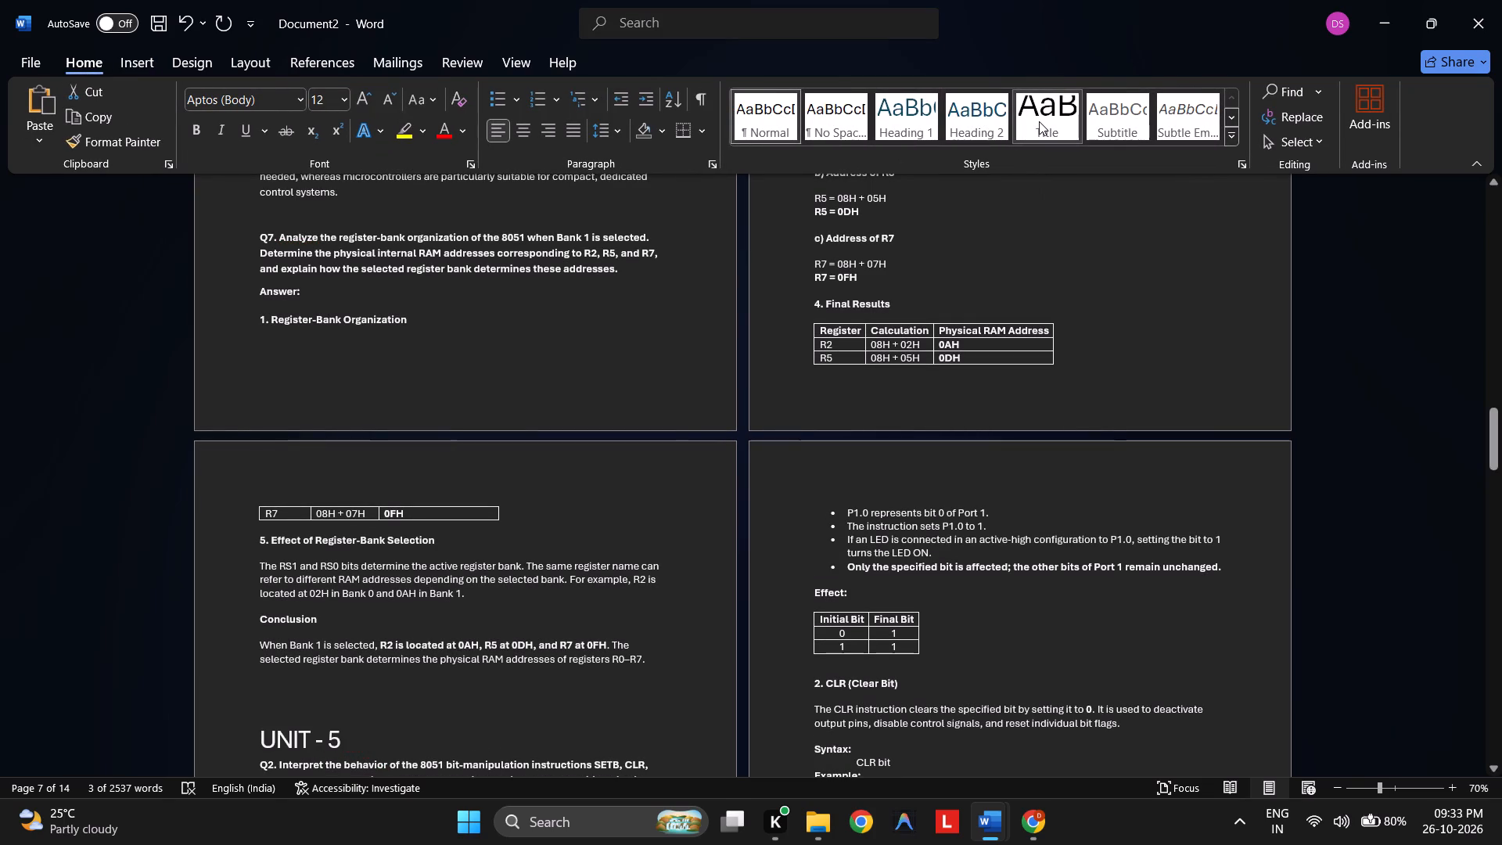
click(522, 128)
click(569, 519)
Copy the centred "UNIT - 5" heading and paste it on the blank line above the machine-cycle Q9.
scroll(569, 519, down, 1)
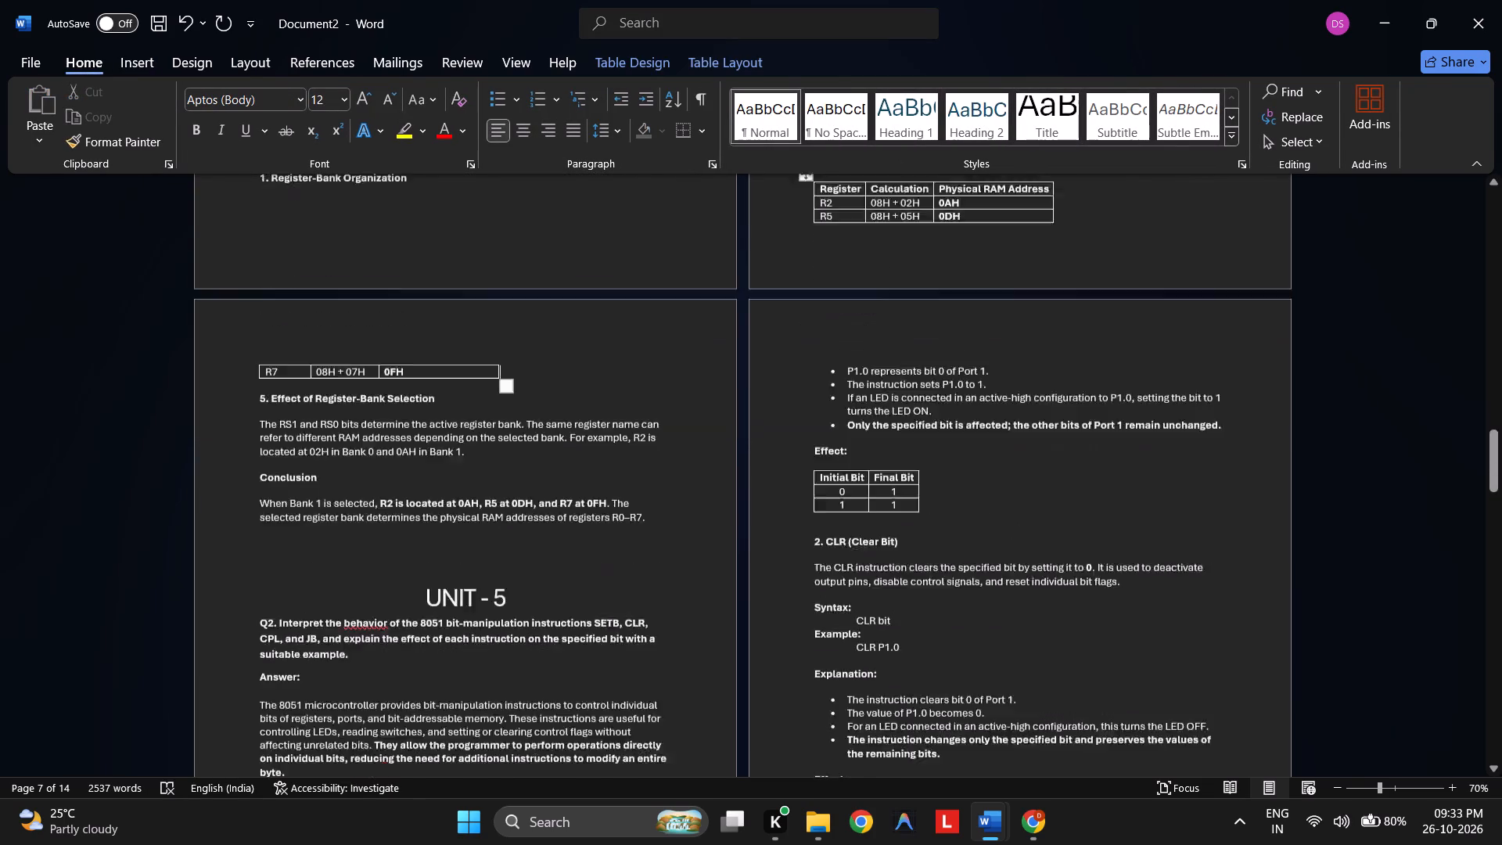
scroll(569, 519, down, 1)
scroll(920, 543, down, 1)
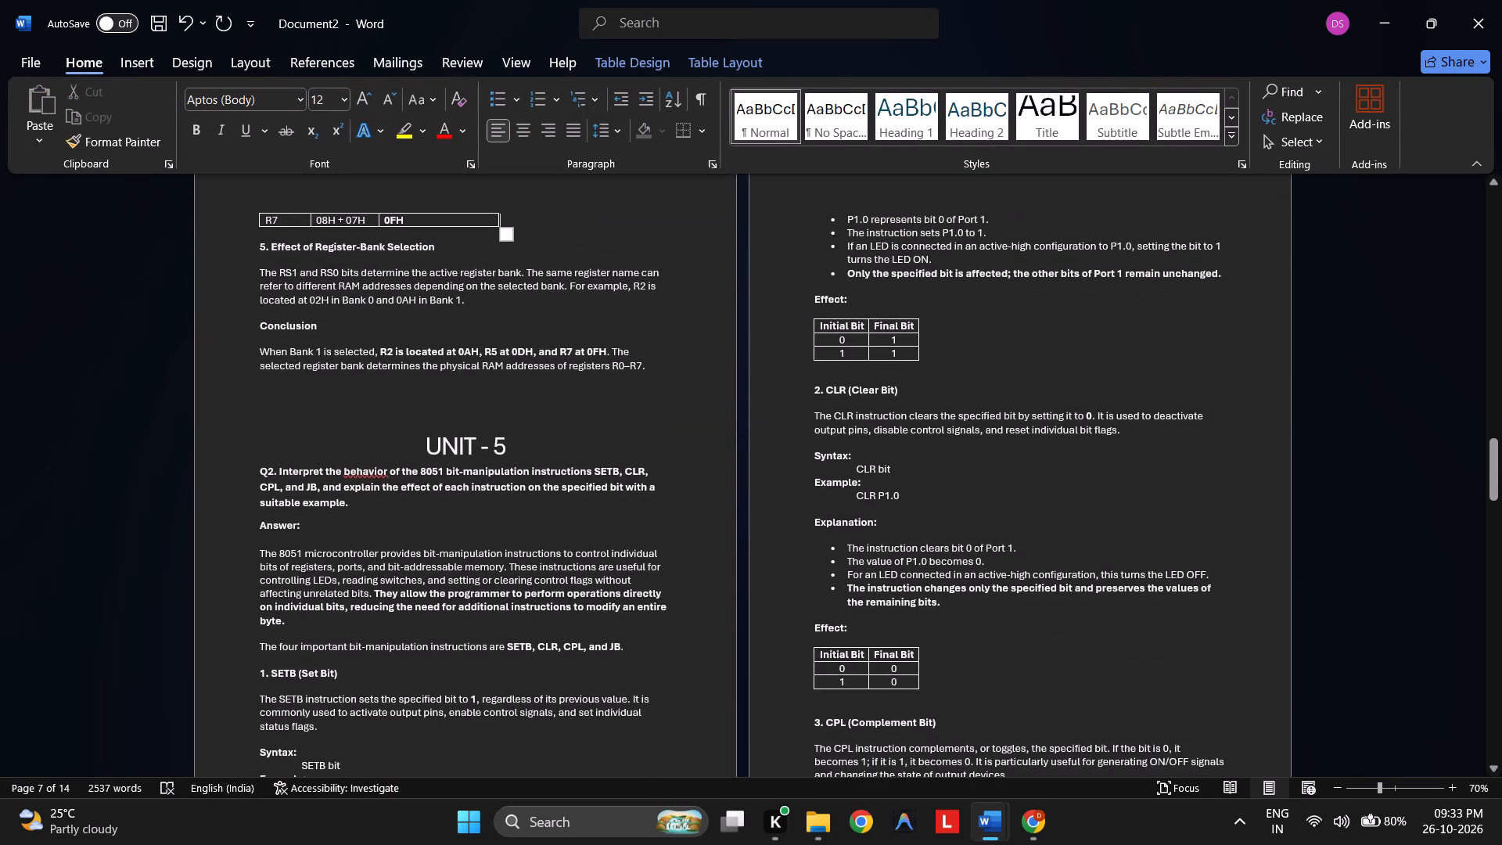
scroll(1004, 466, down, 2)
scroll(1006, 579, down, 2)
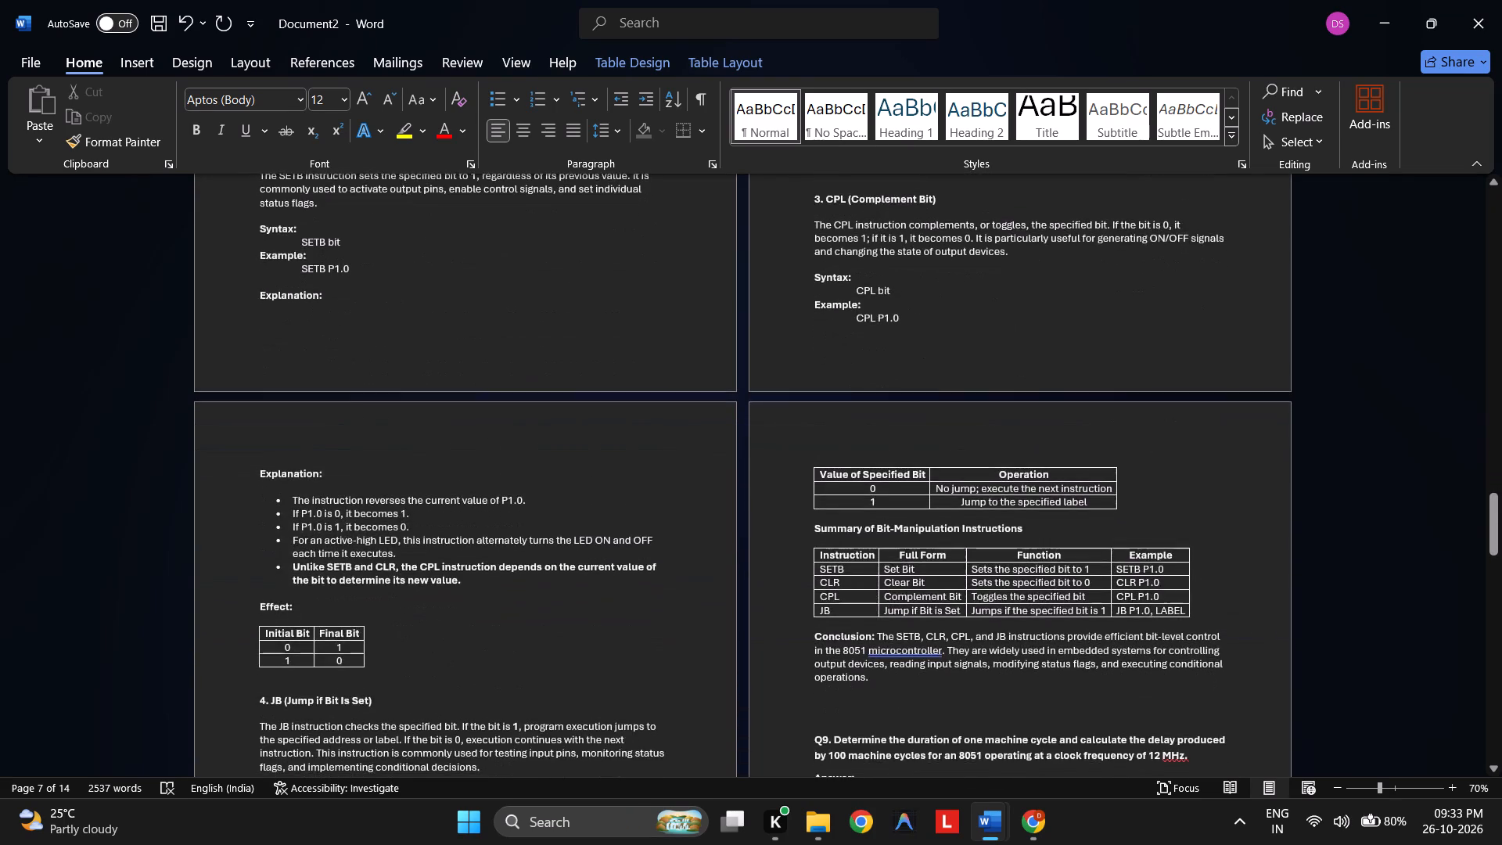
scroll(785, 534, up, 2)
triple_click(488, 371)
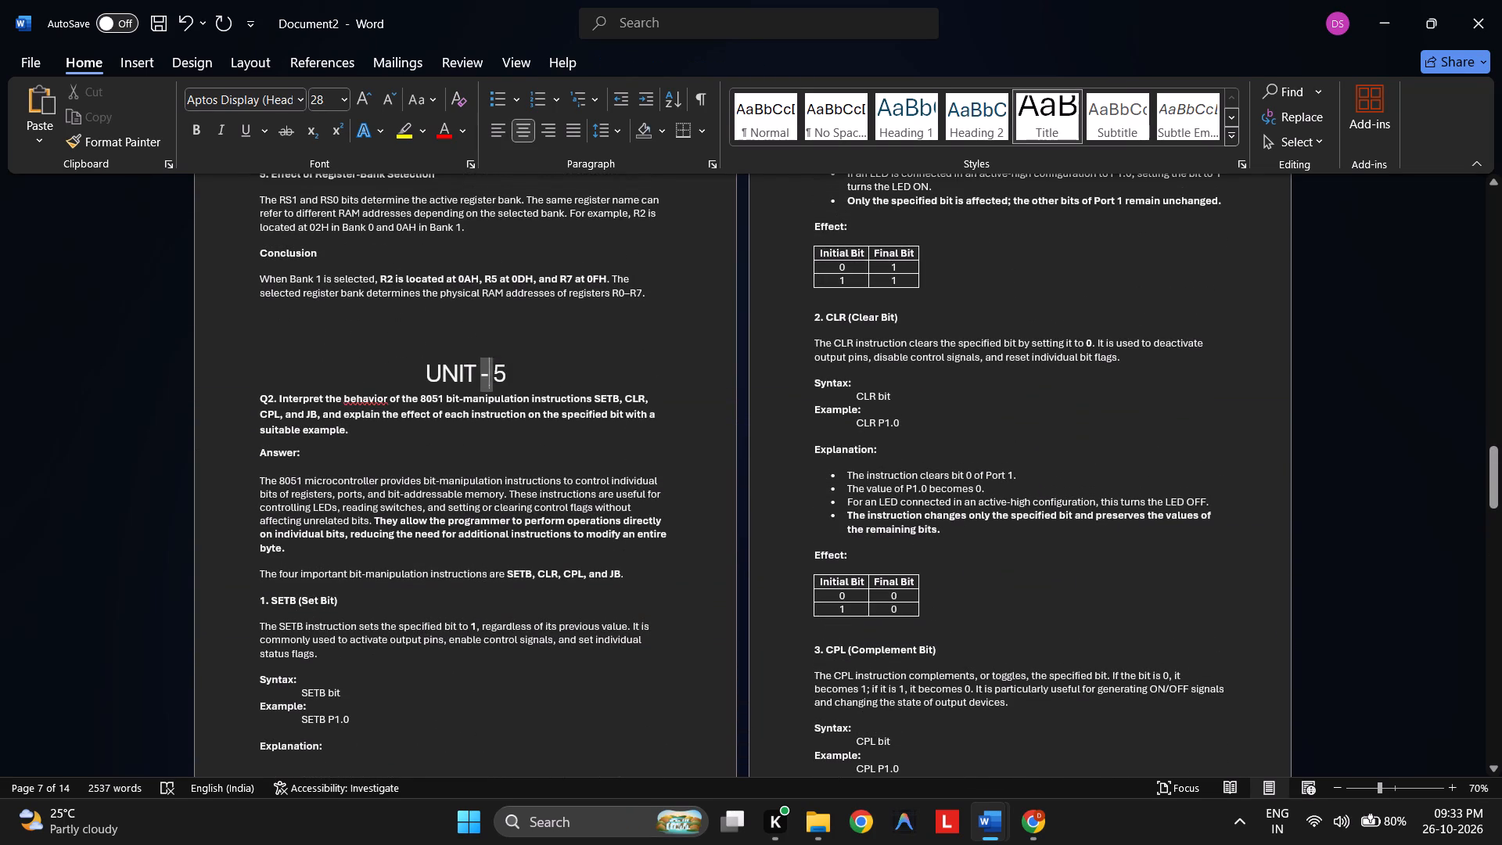
key(ctrl+c)
scroll(795, 512, down, 2)
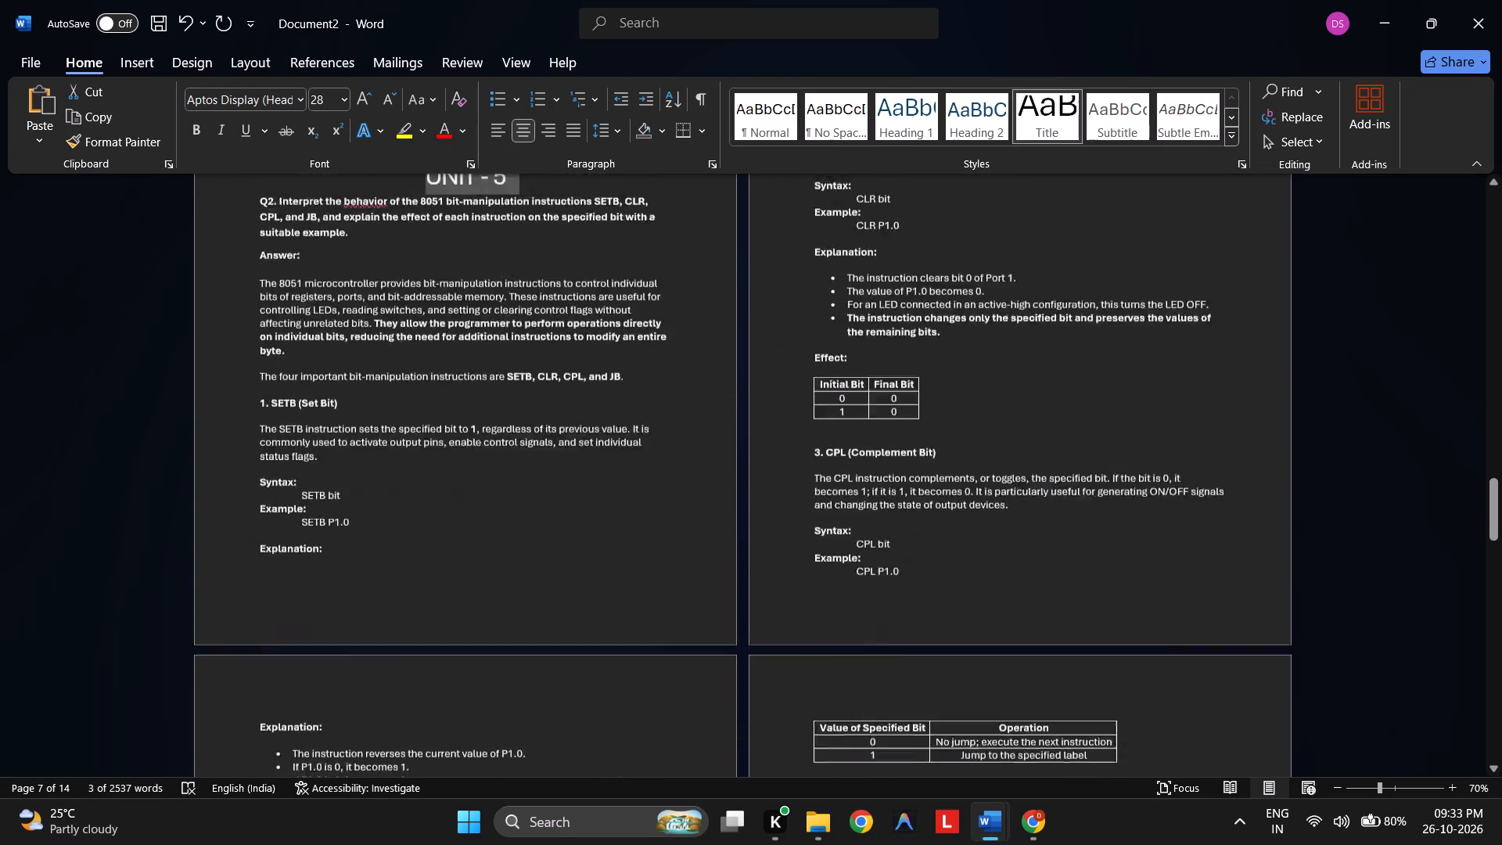
scroll(795, 512, down, 4)
scroll(795, 512, up, 2)
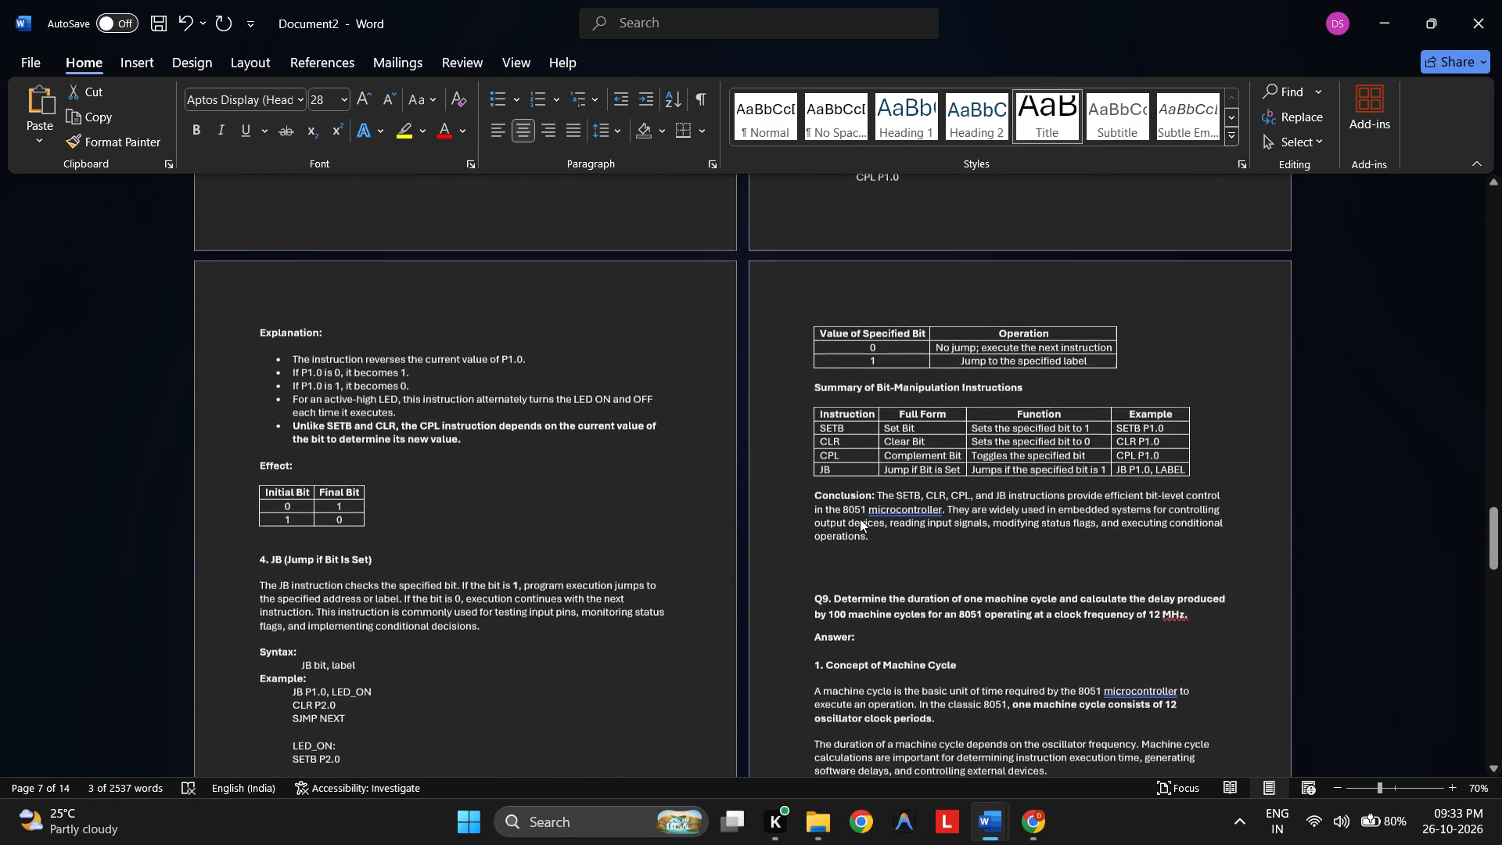
scroll(976, 561, down, 1)
click(938, 482)
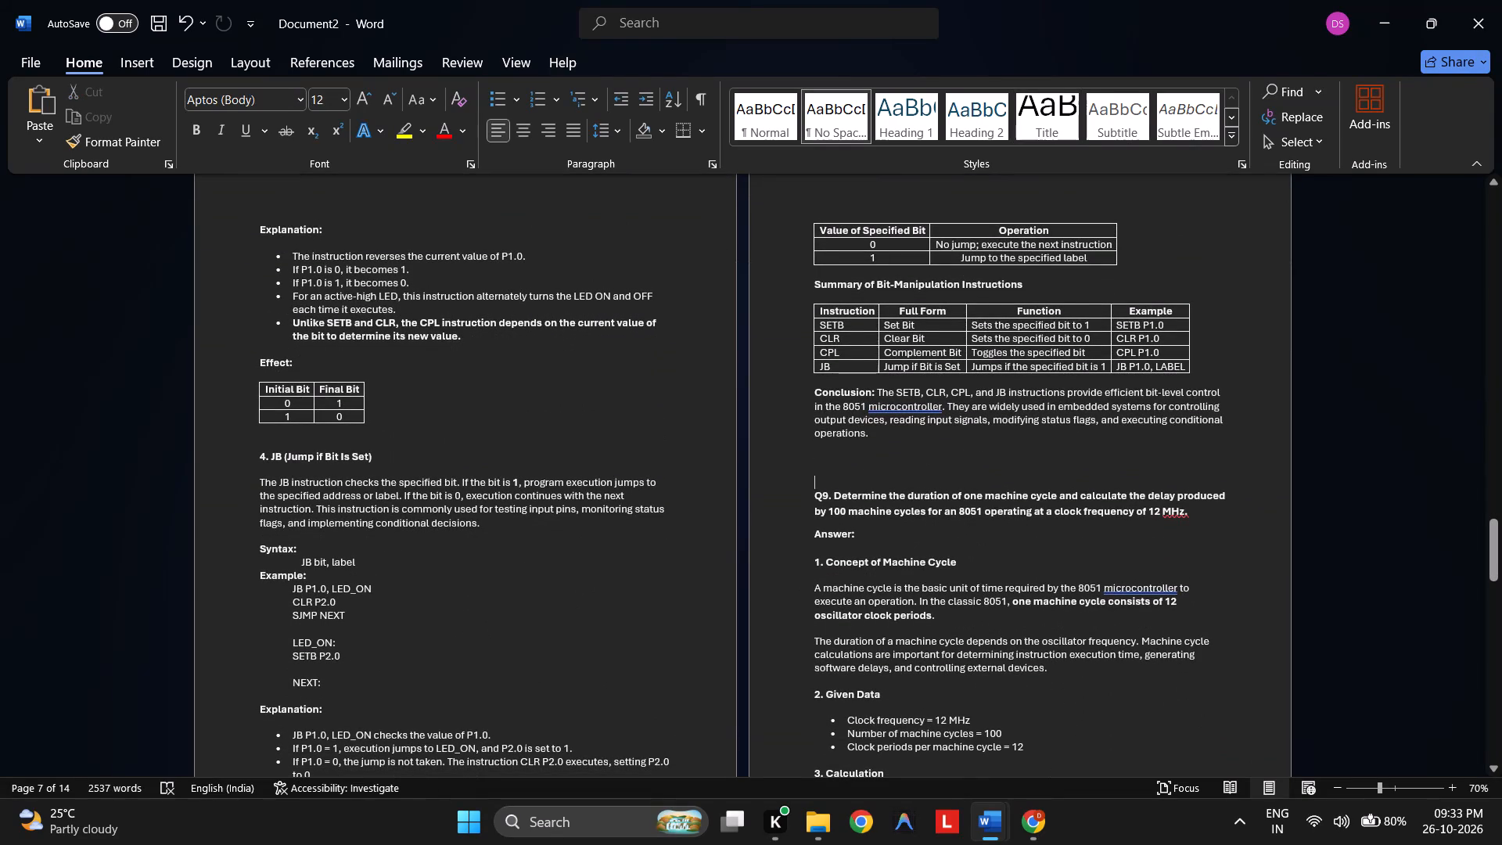
key(ctrl+v)
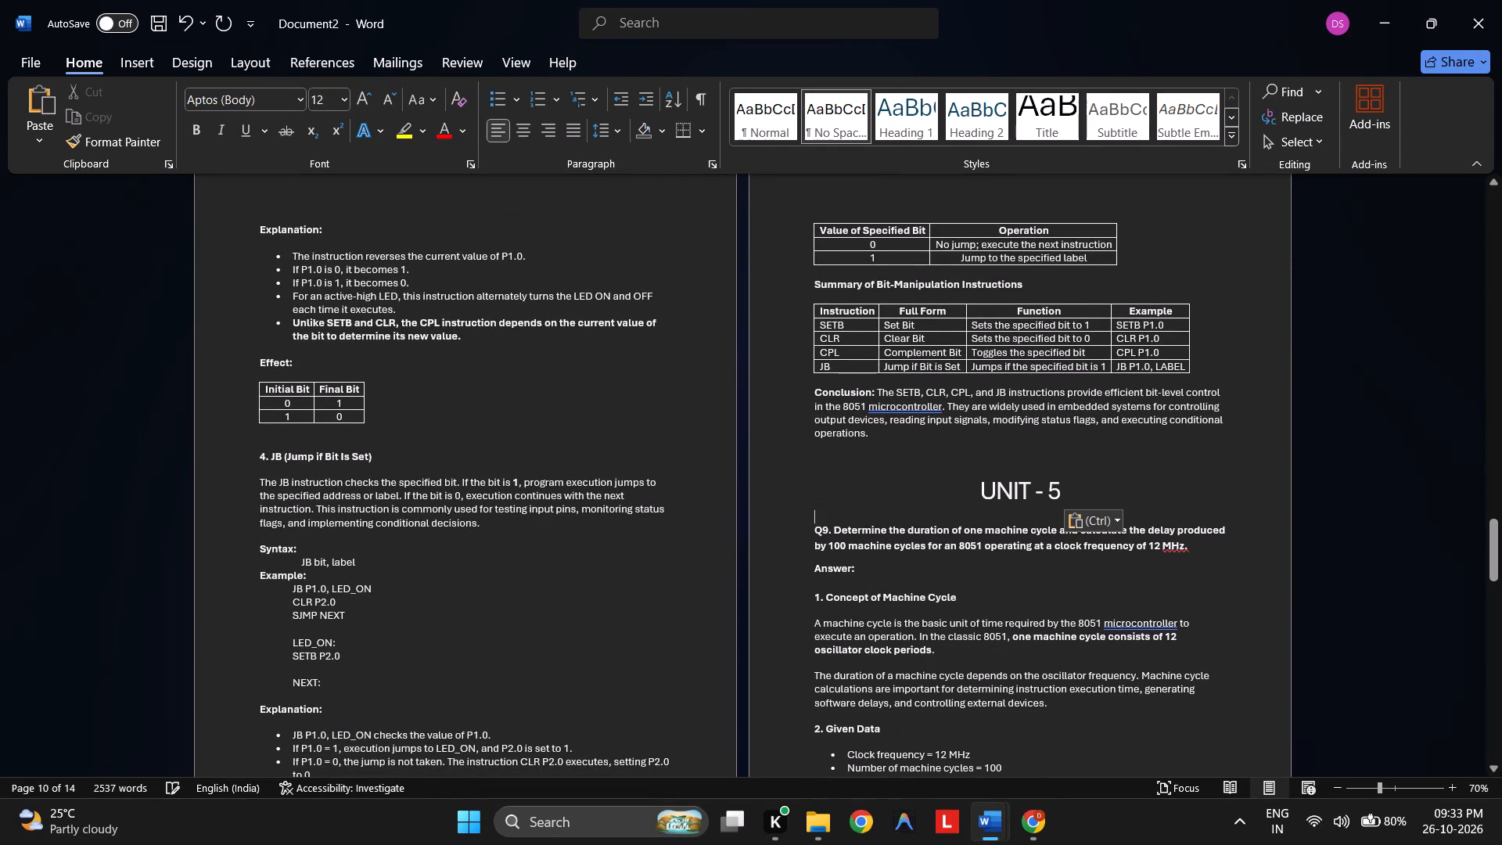
Change the number in the pasted heading above Q9 so it reads "UNIT - 6".
click(1060, 491)
key(BackSpace)
key(6)
Review the compiled document from the UNIT IV heading through the LED-toggling answer, checking content and layout.
scroll(1060, 491, up, 2)
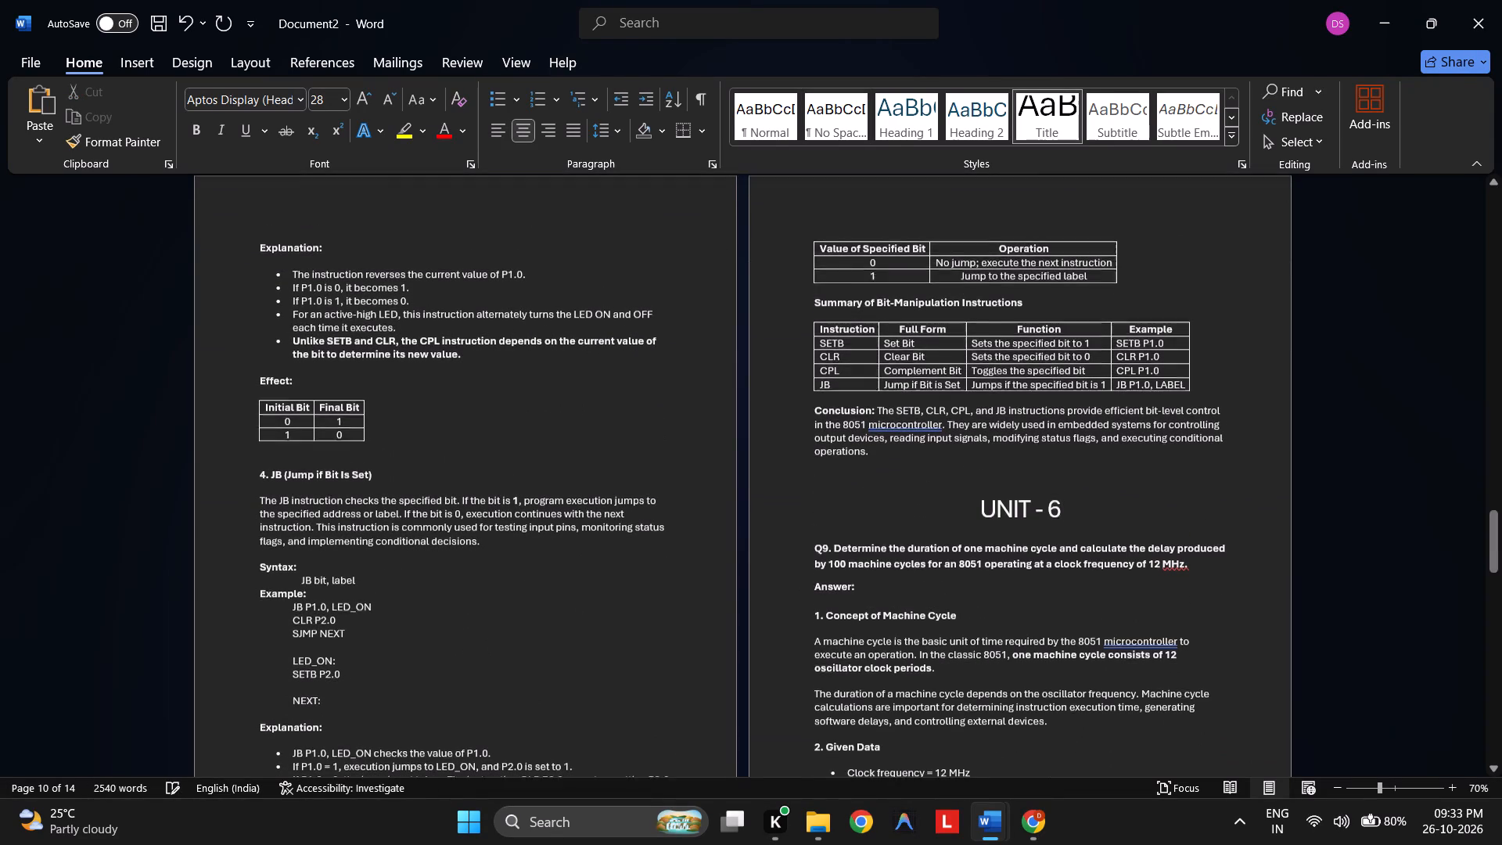
scroll(1060, 491, up, 9)
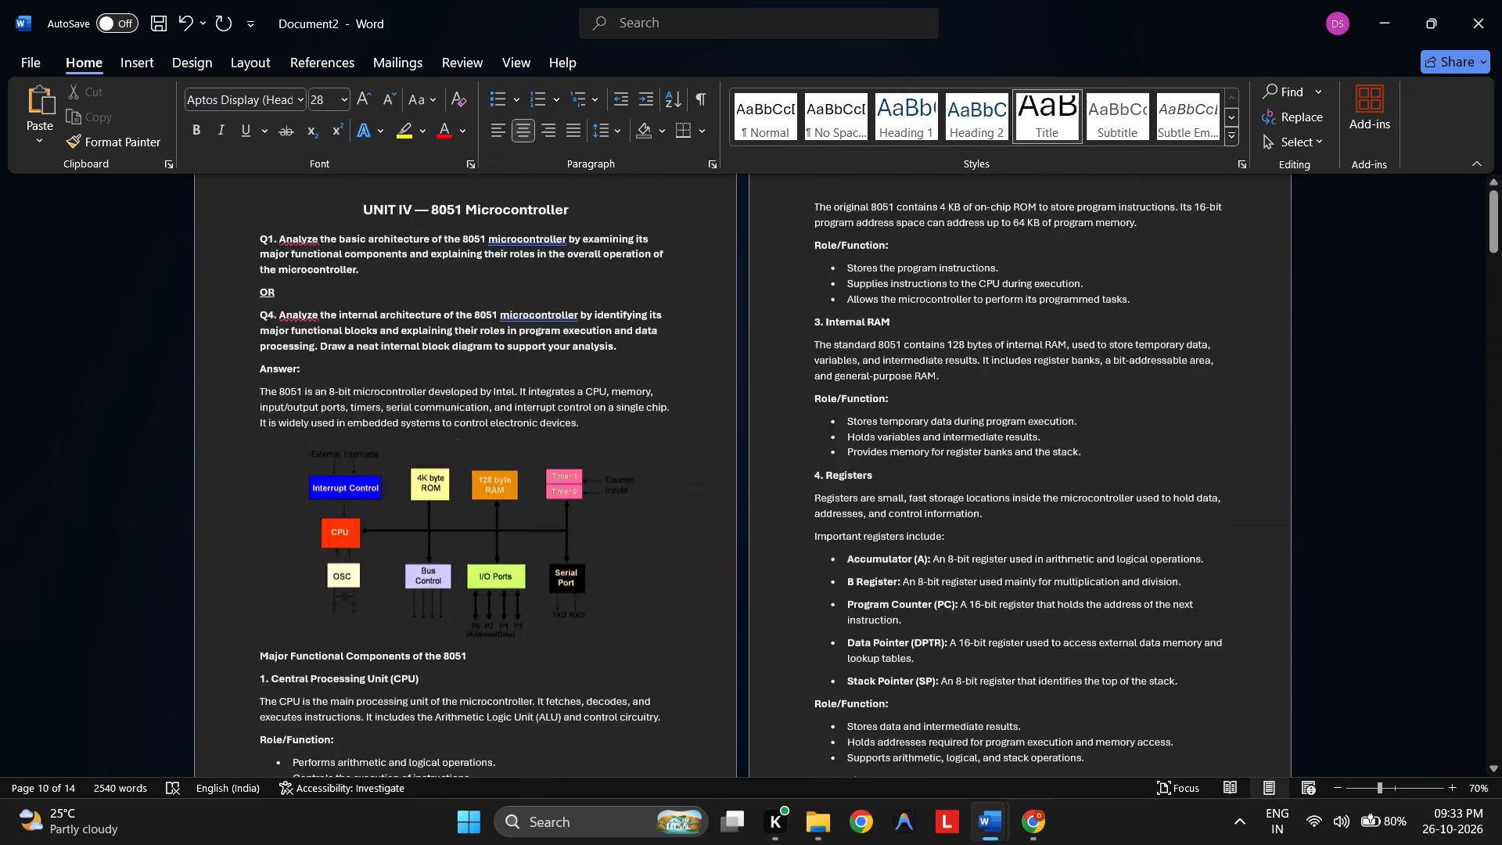
scroll(1060, 491, up, 1)
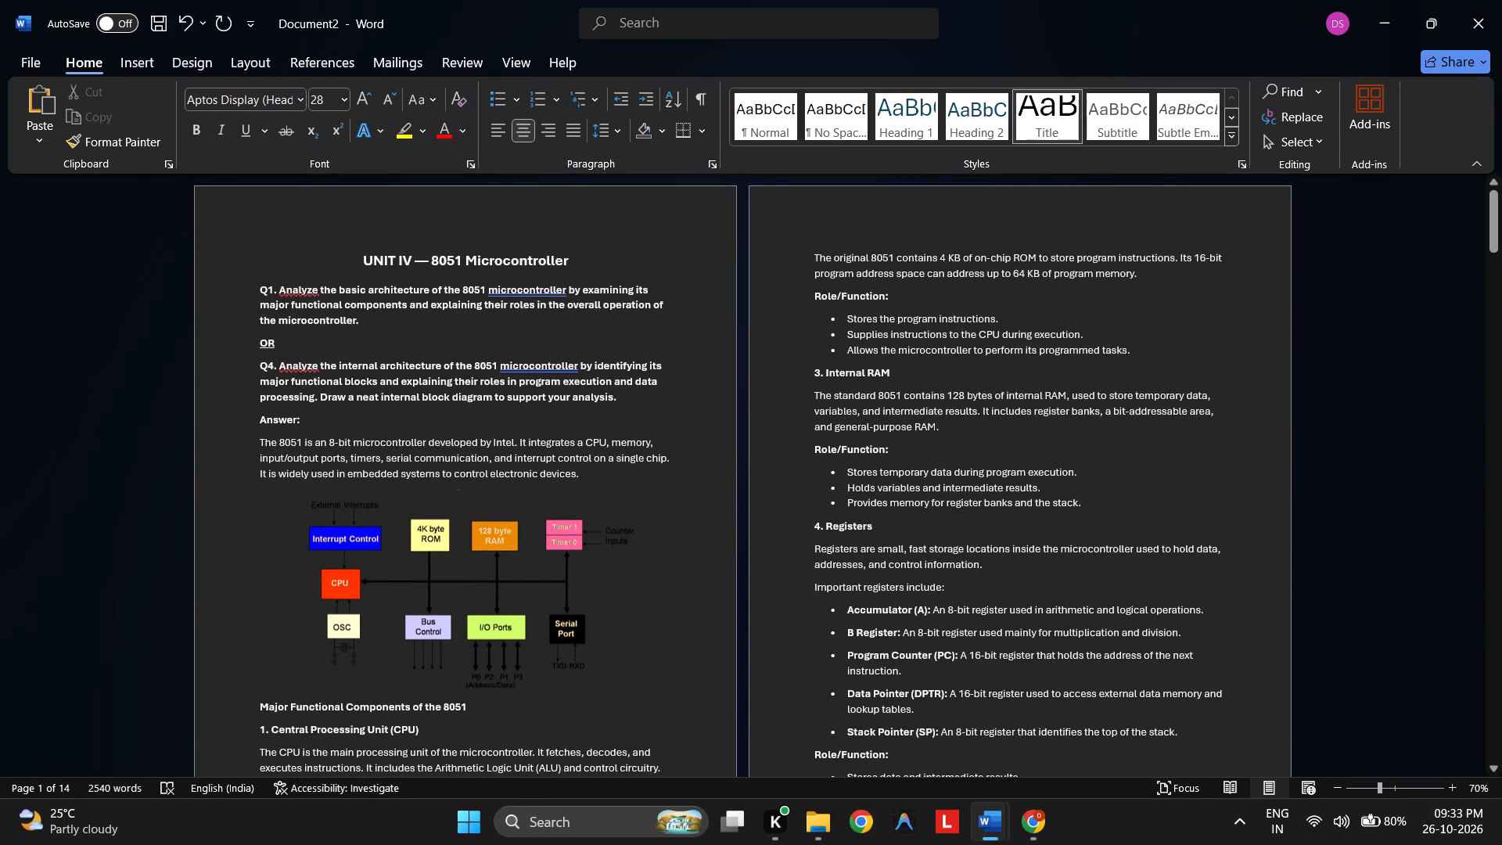
scroll(929, 485, down, 6)
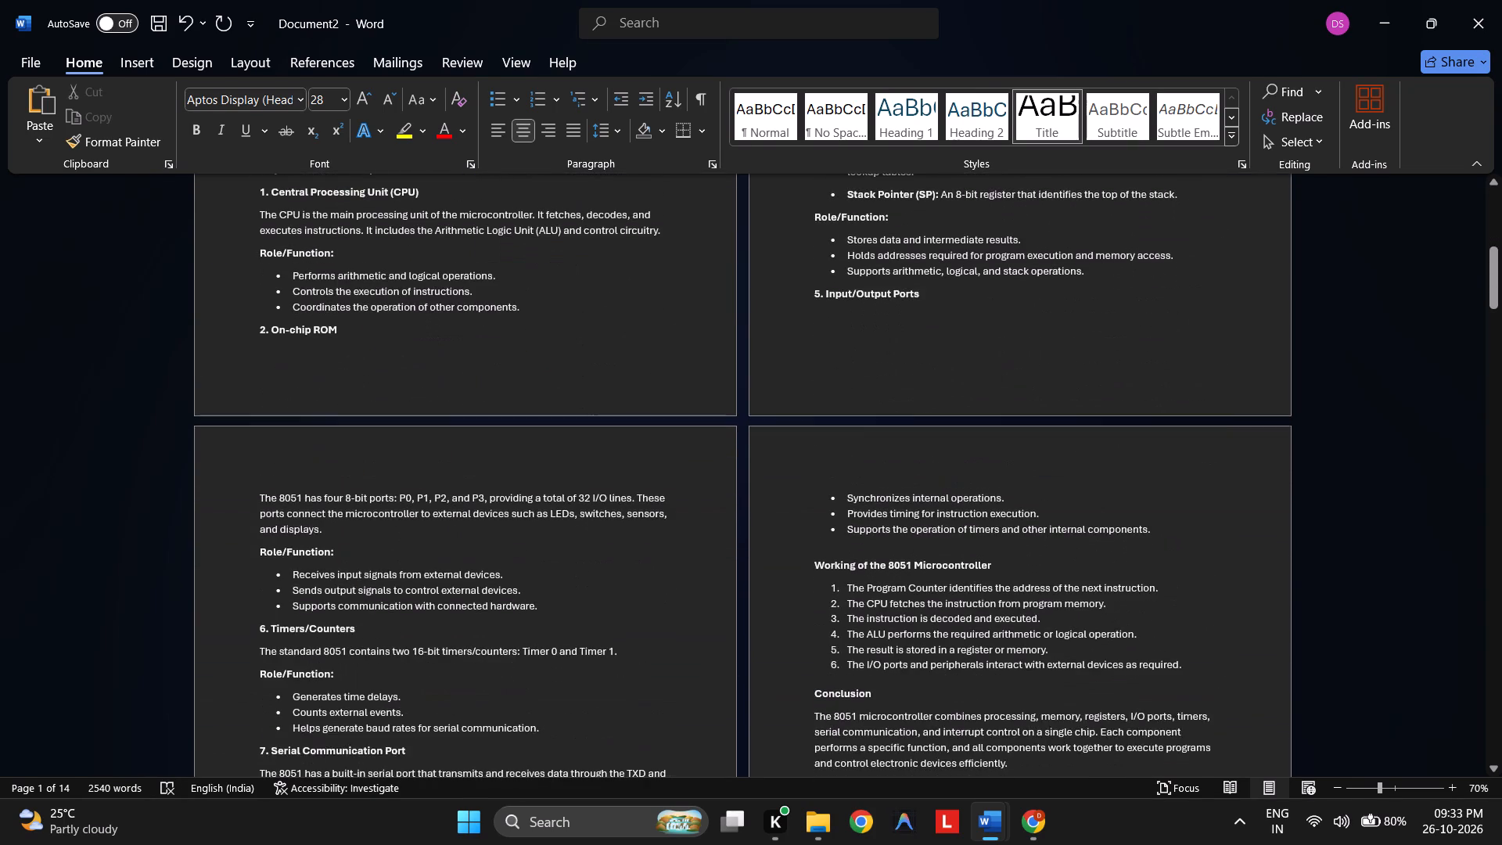
scroll(929, 485, down, 16)
scroll(929, 485, up, 8)
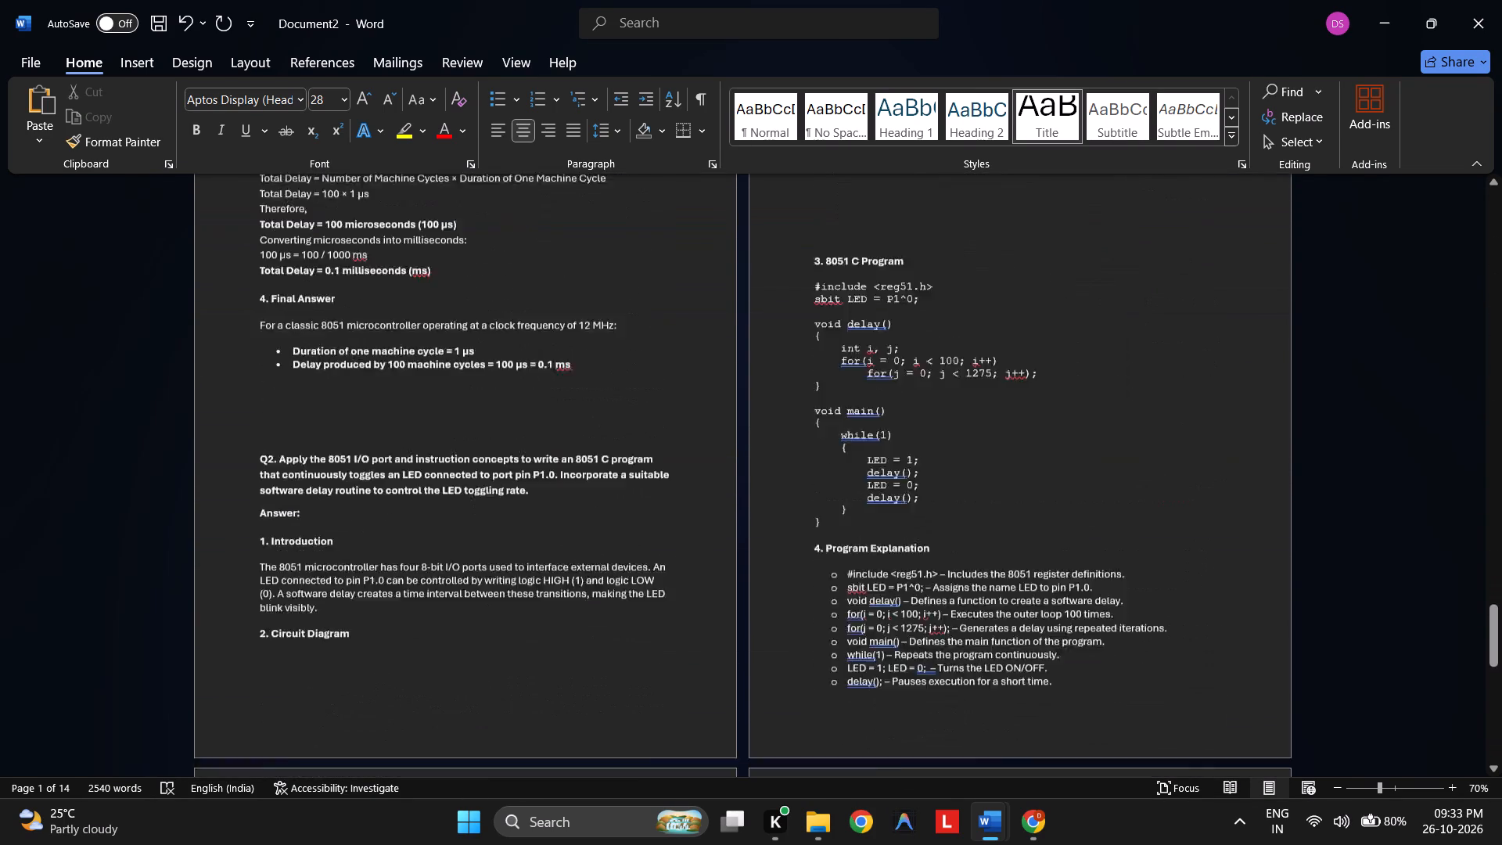
scroll(929, 485, up, 20)
scroll(911, 424, up, 2)
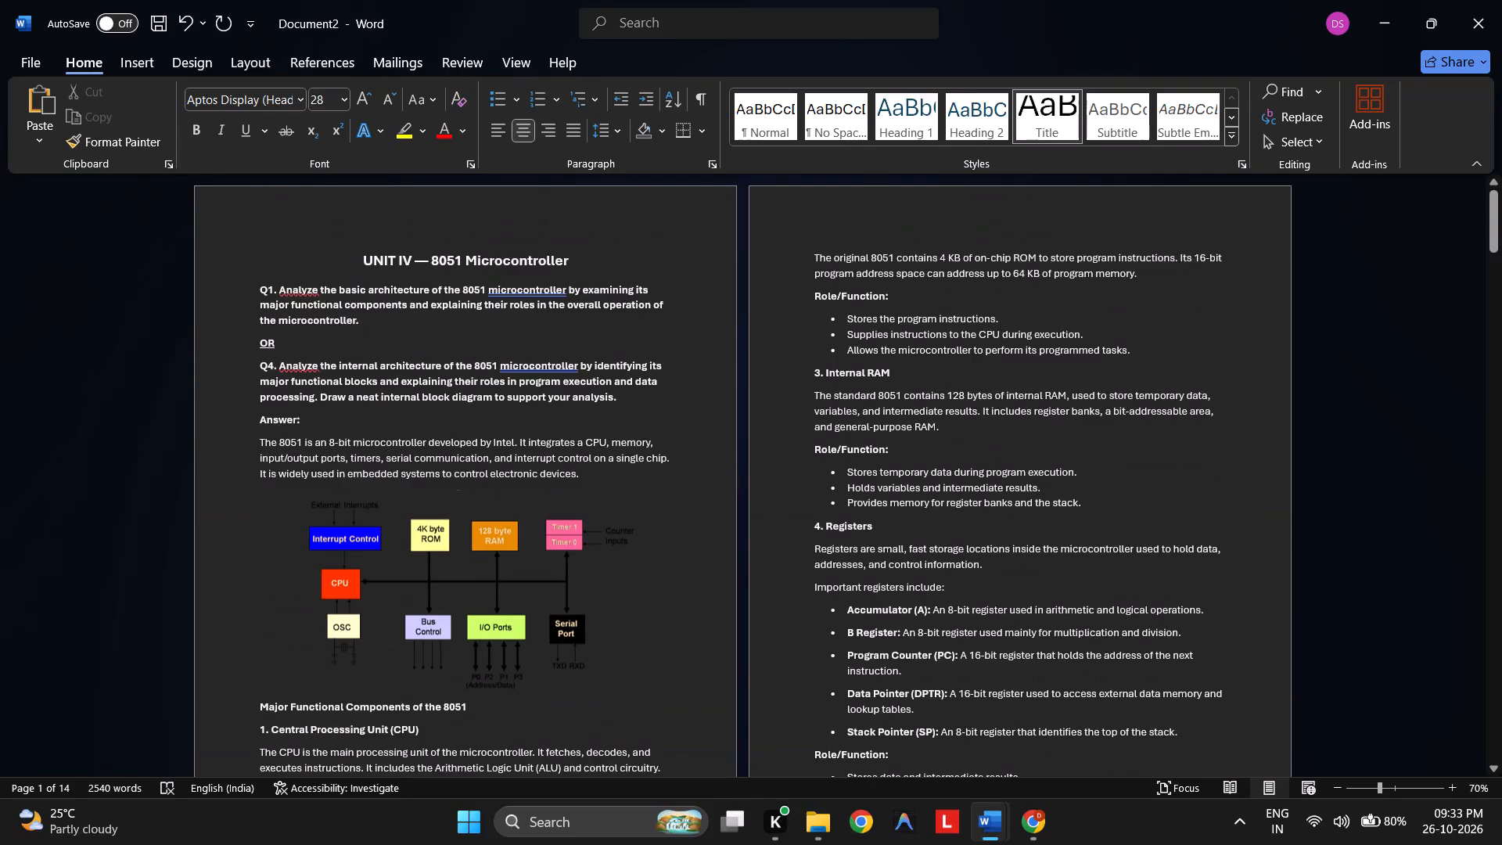
click(1019, 518)
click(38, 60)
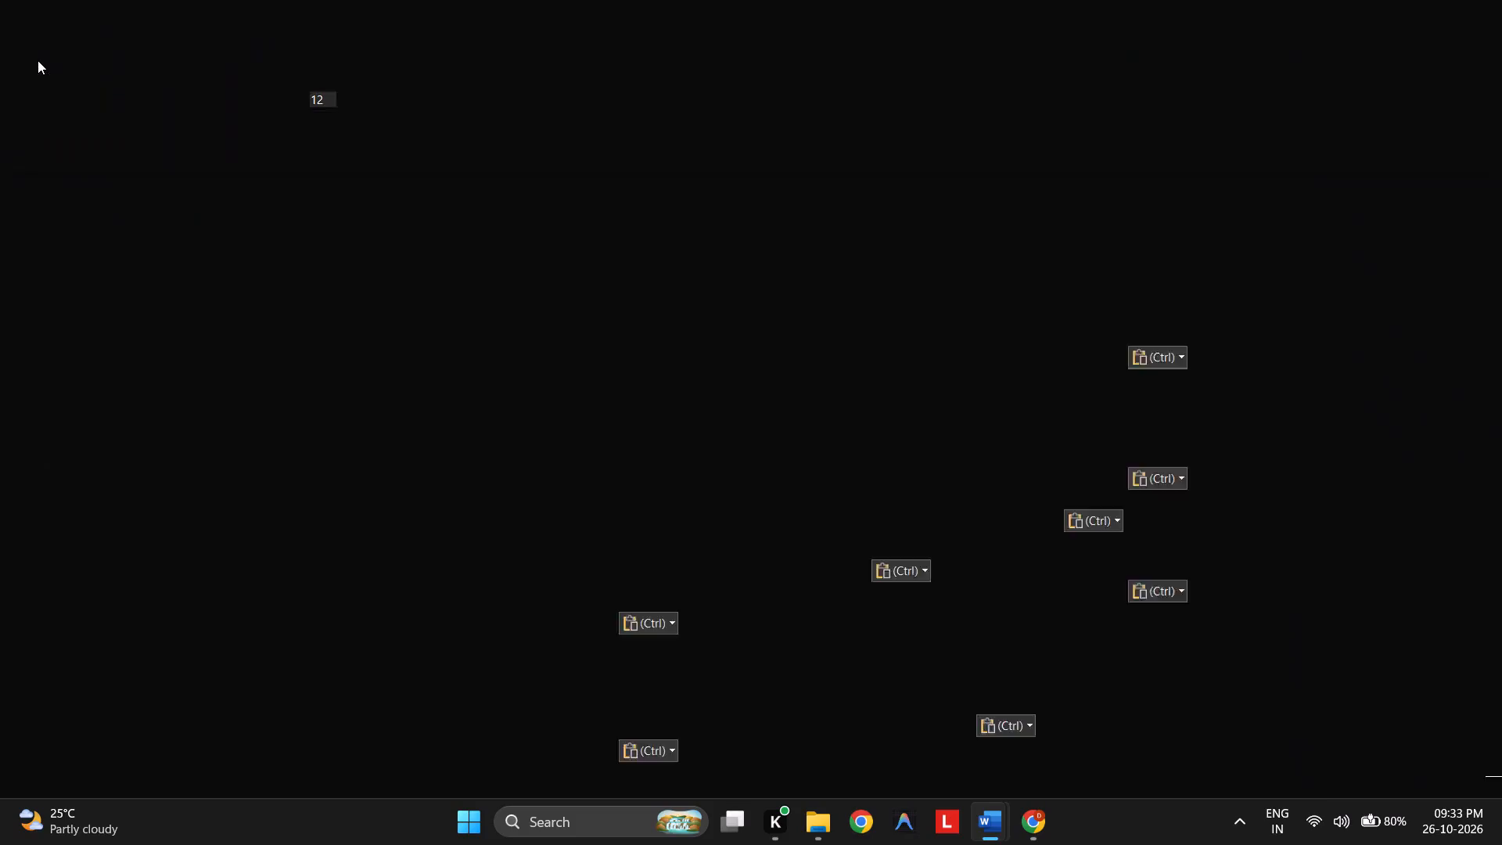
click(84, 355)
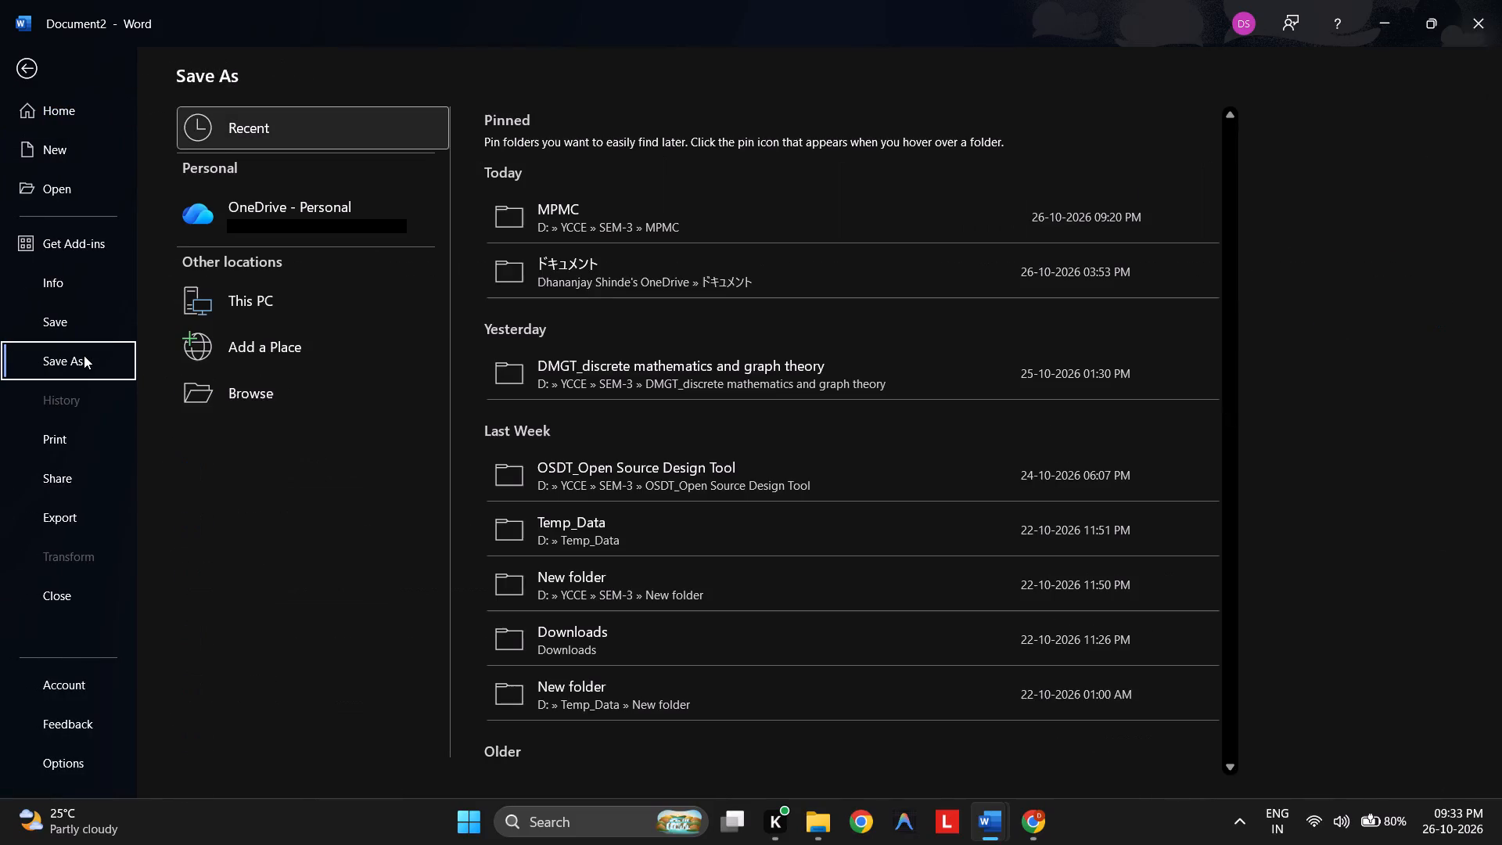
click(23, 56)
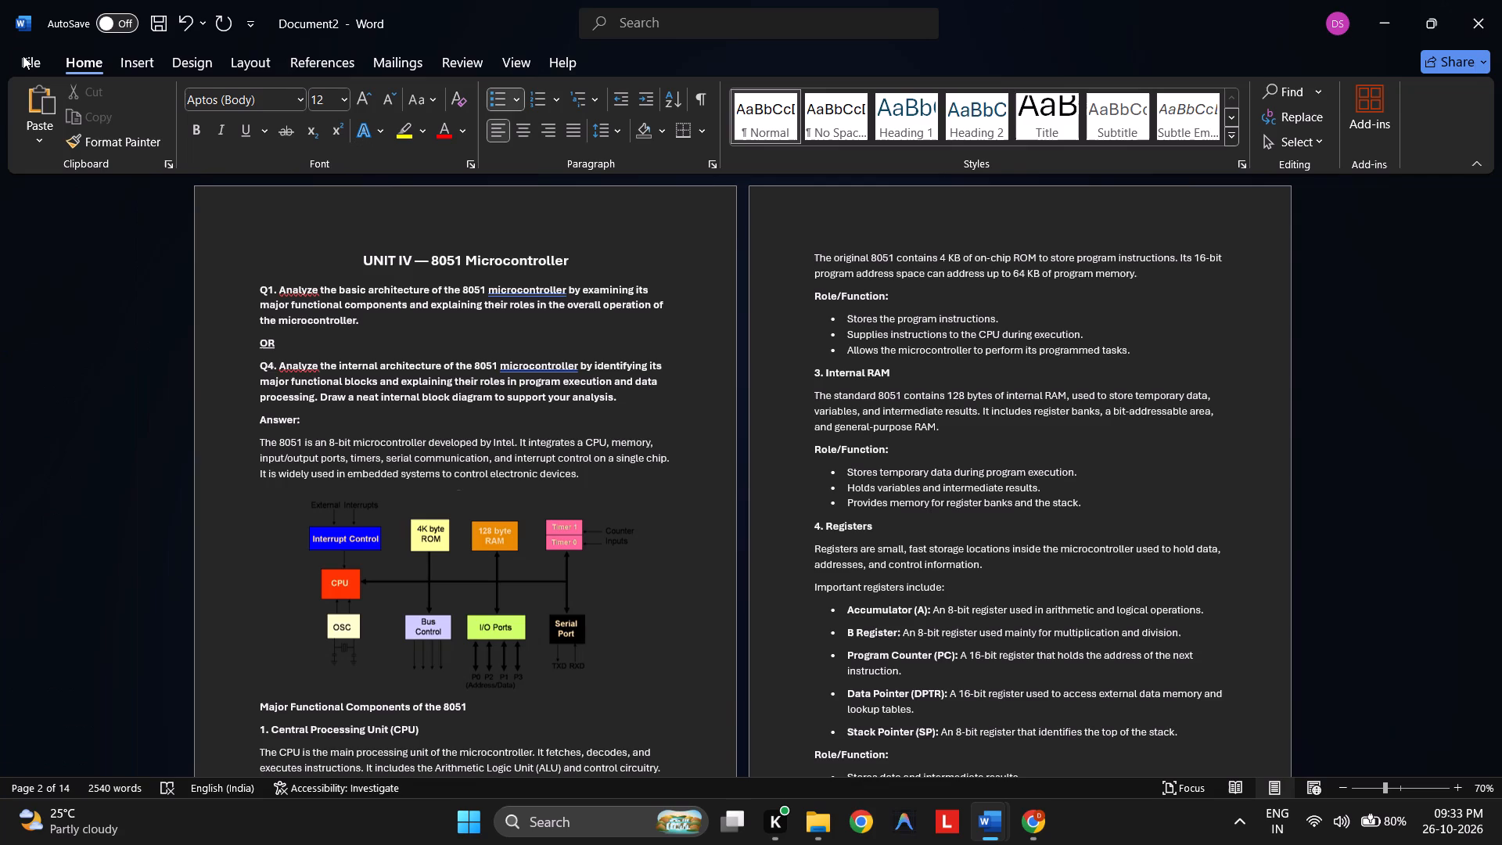
Open the footer on the LED answer's last page and insert bottom-of-page numbers in the Accent Bar 1 format.
scroll(517, 455, down, 20)
scroll(517, 455, down, 6)
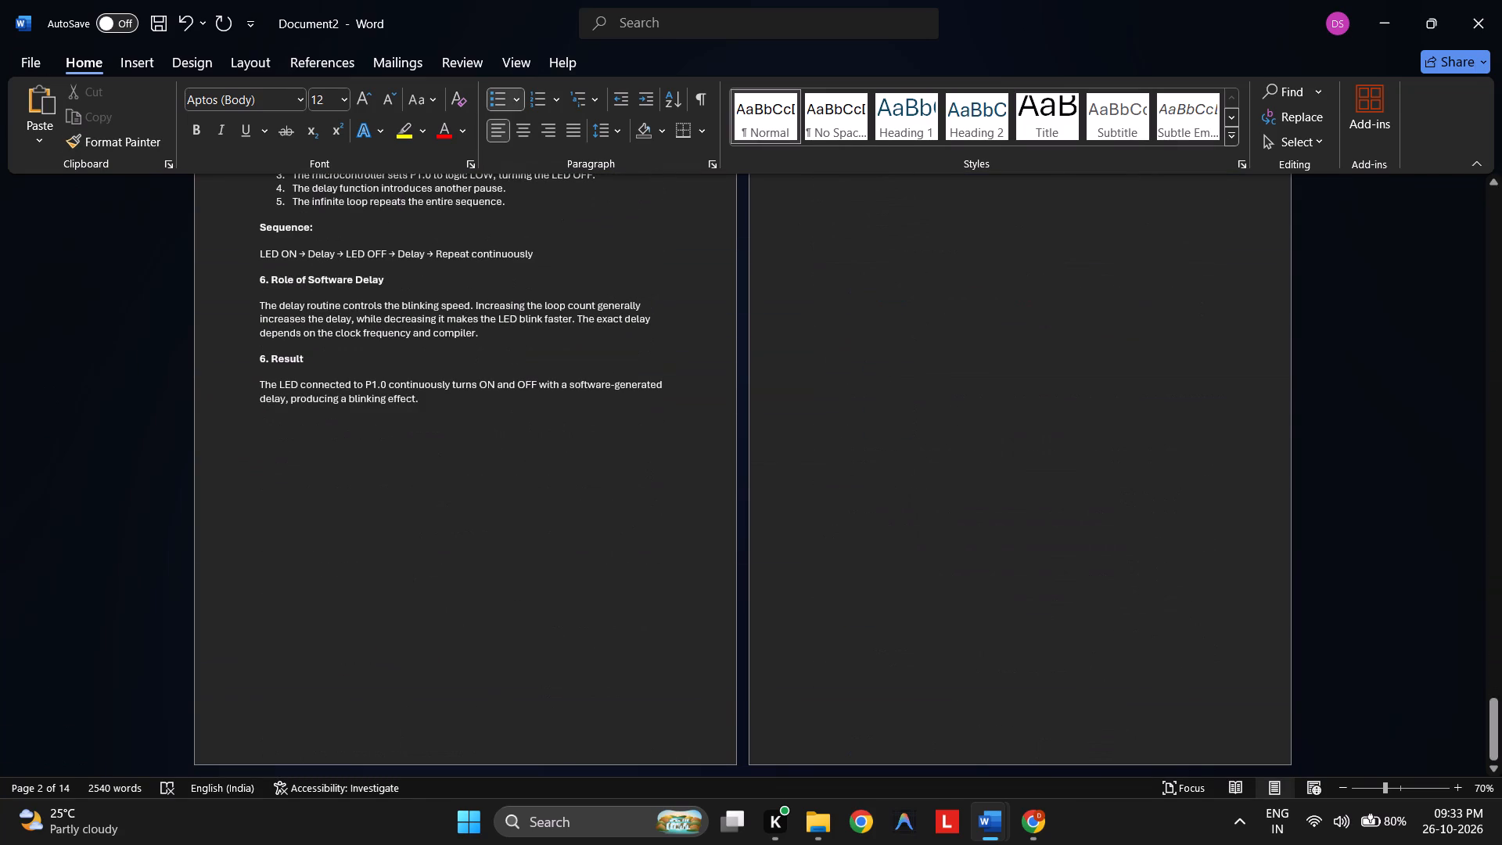
double_click(527, 735)
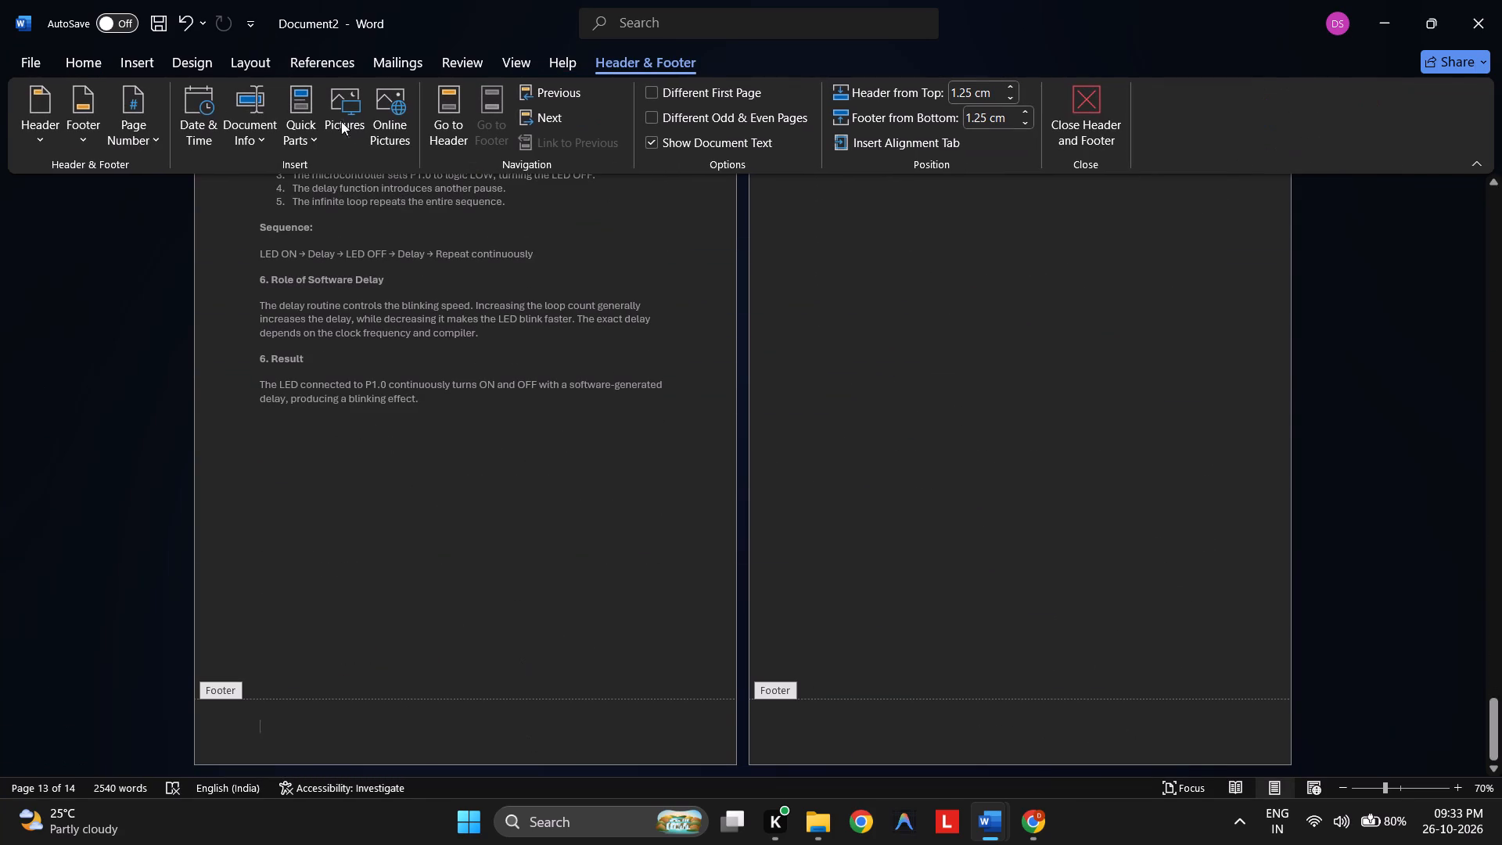
click(136, 104)
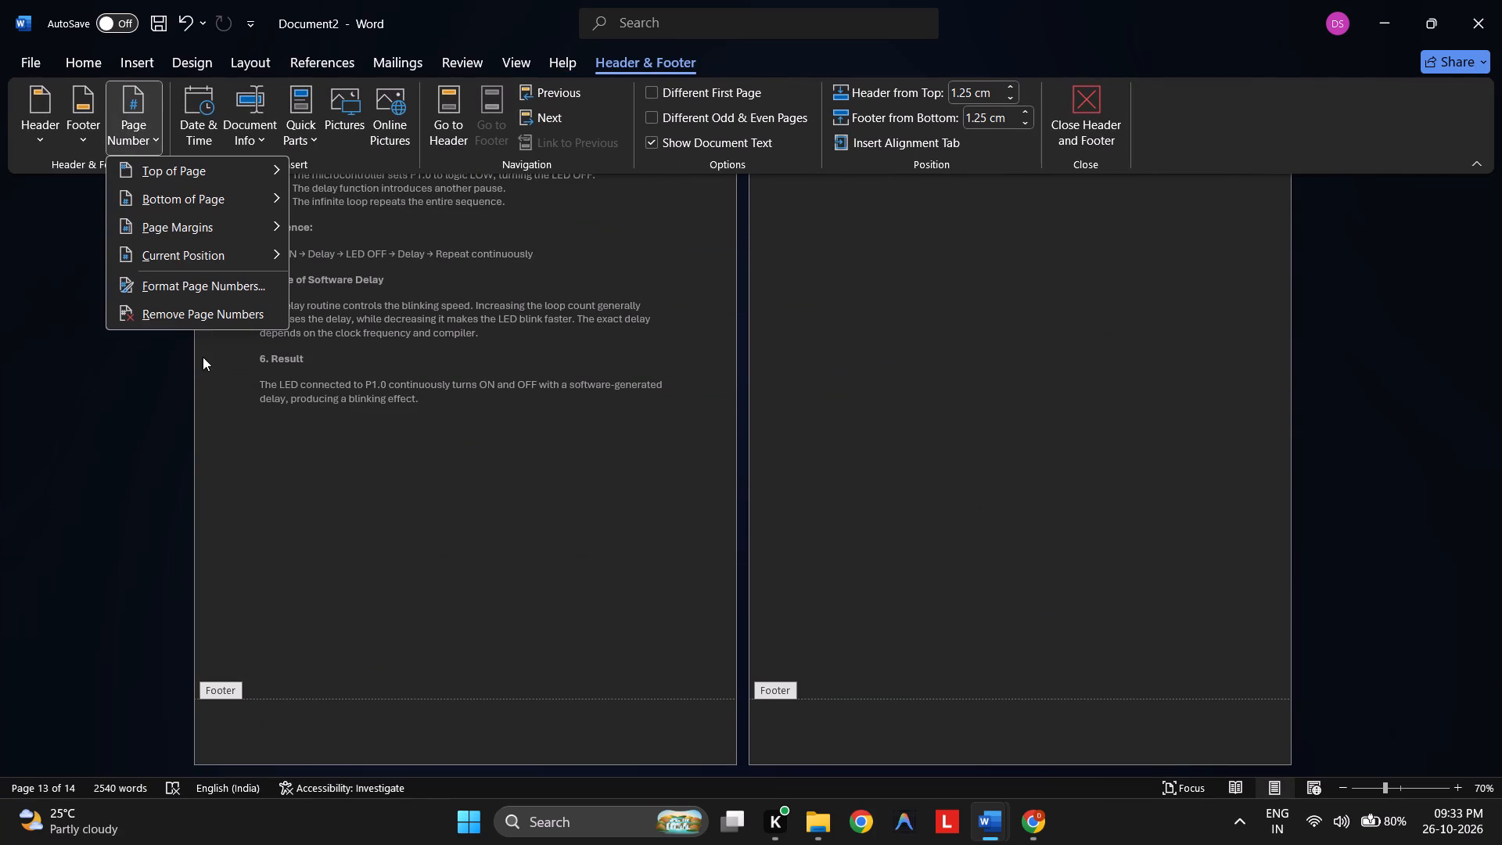
click(210, 201)
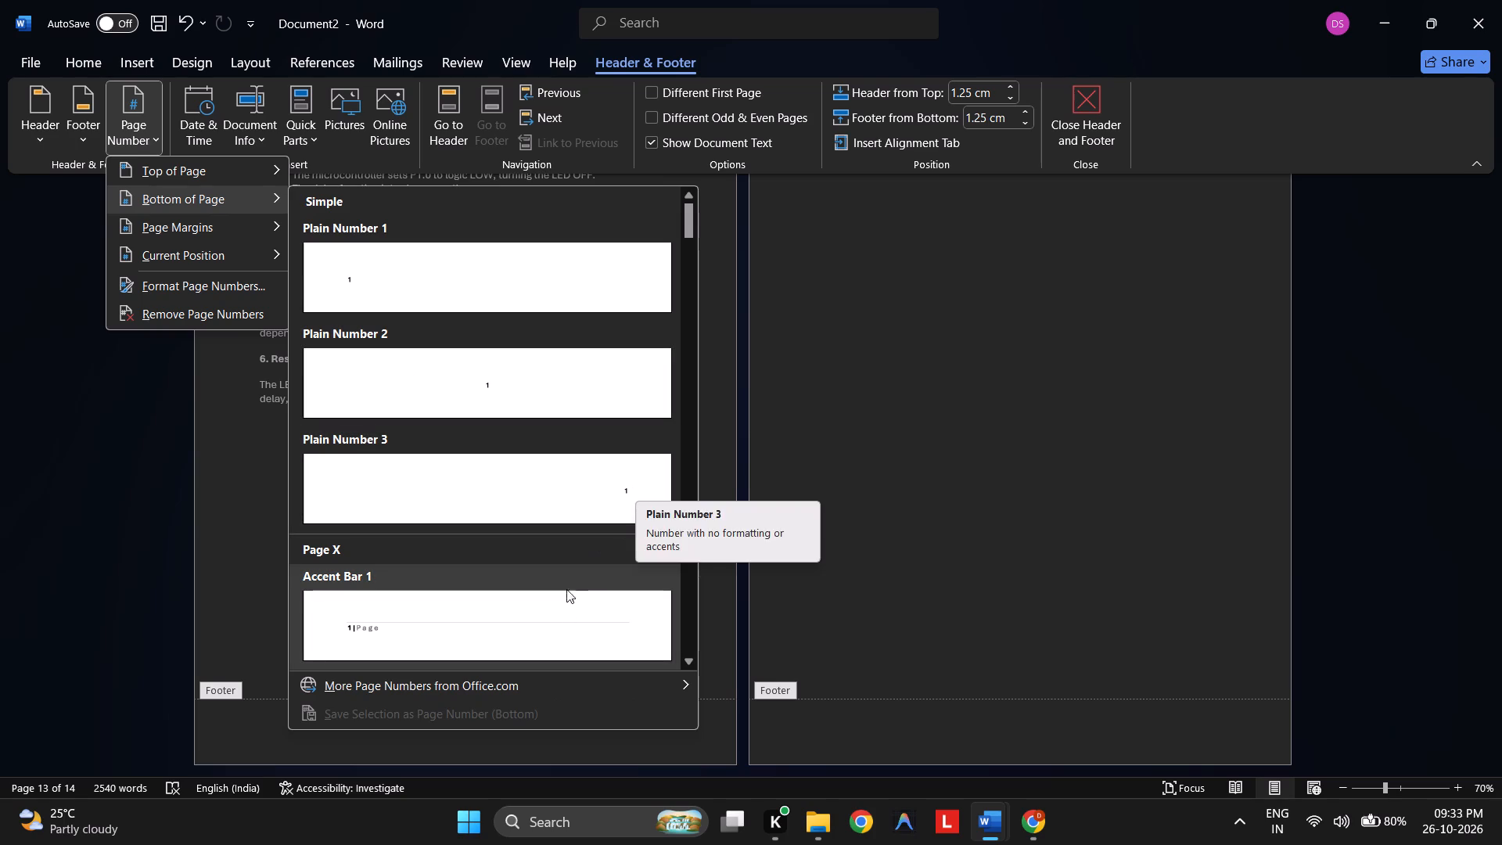
click(572, 627)
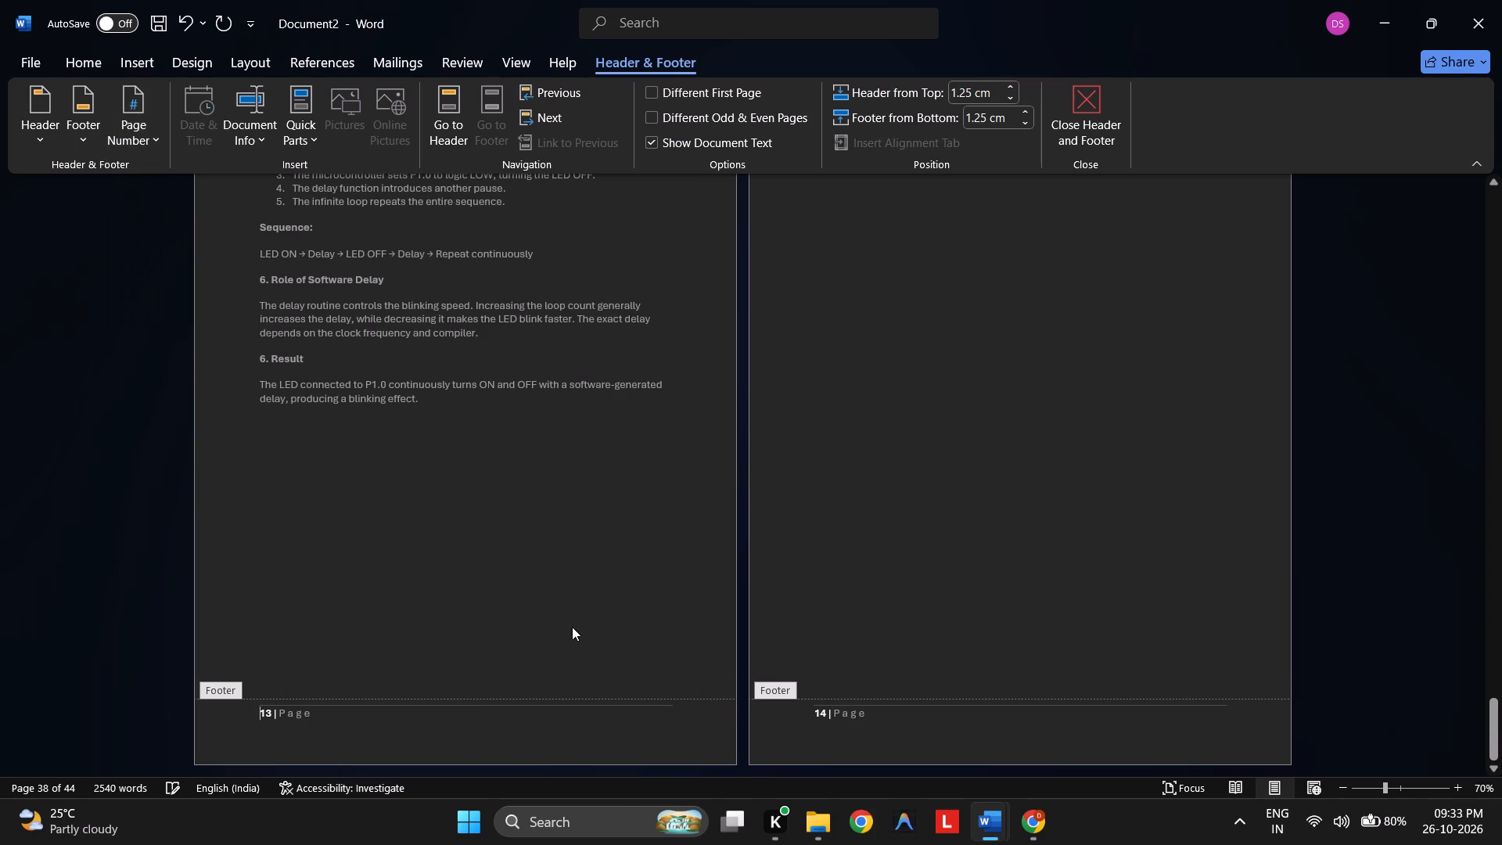
Replace the word "Page" after the footer's page number with the initials "DNS".
click(432, 722)
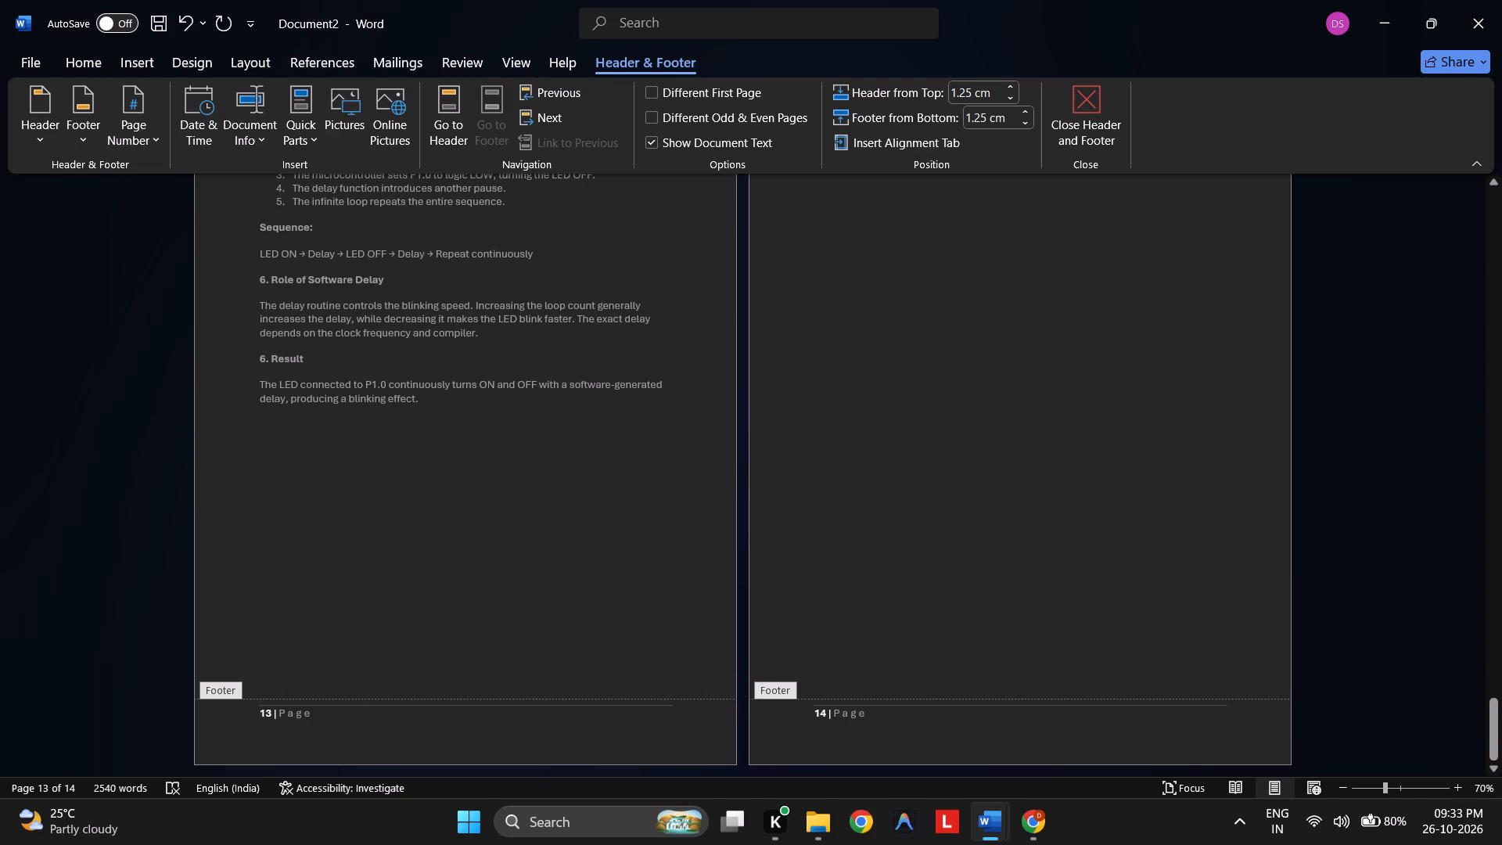
key(BackSpace)
key(BackSpace)
key(BackSpace)
key(BackSpace)
key(BackSpace)
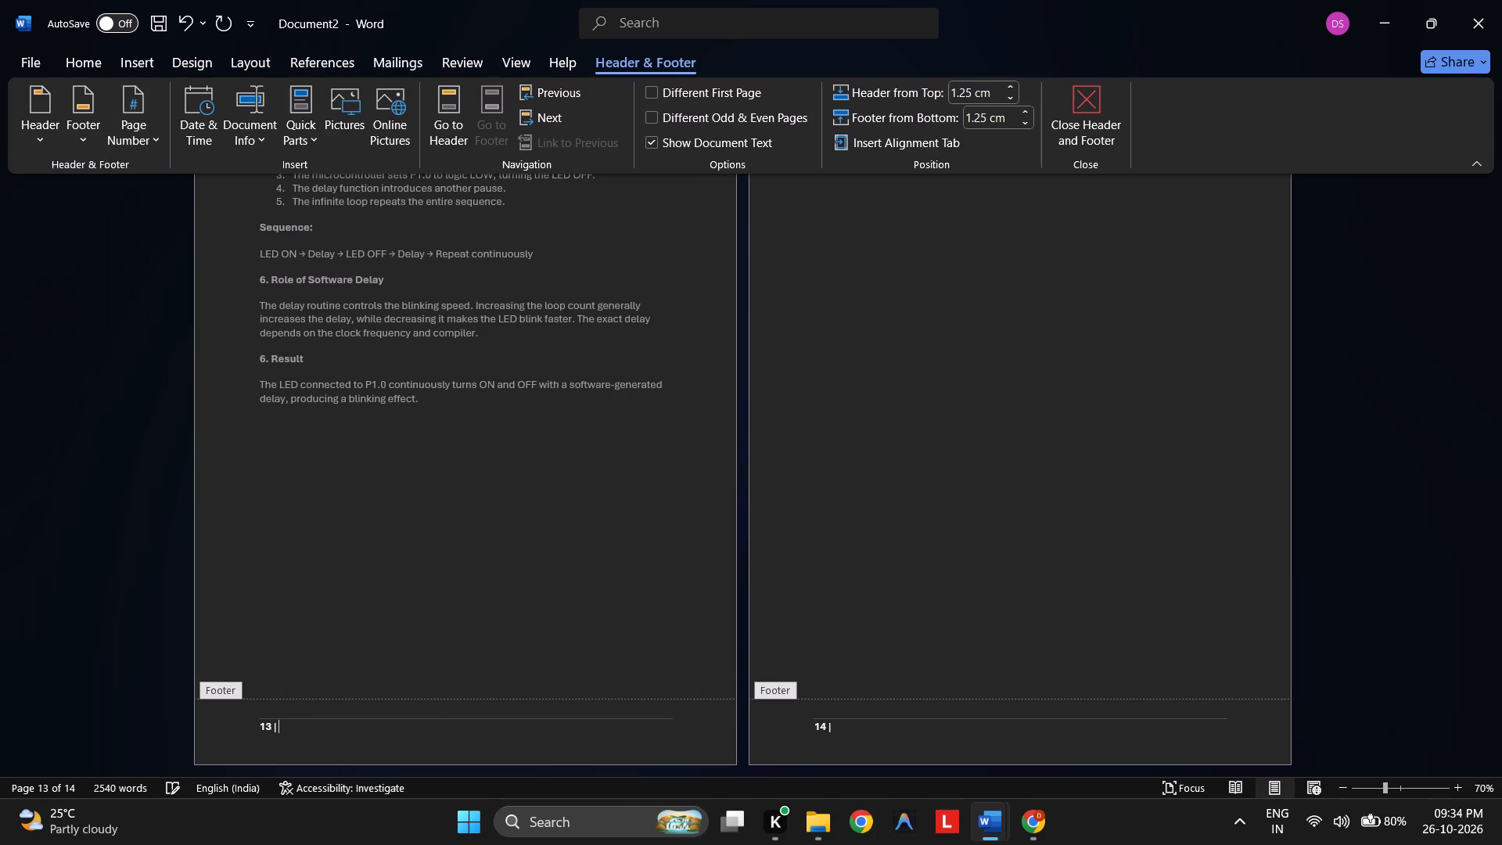
text(Dhanan)
key(BackSpace)
key(BackSpace)
key(BackSpace)
key(BackSpace)
key(BackSpace)
key(BackSpace)
text(DNS)
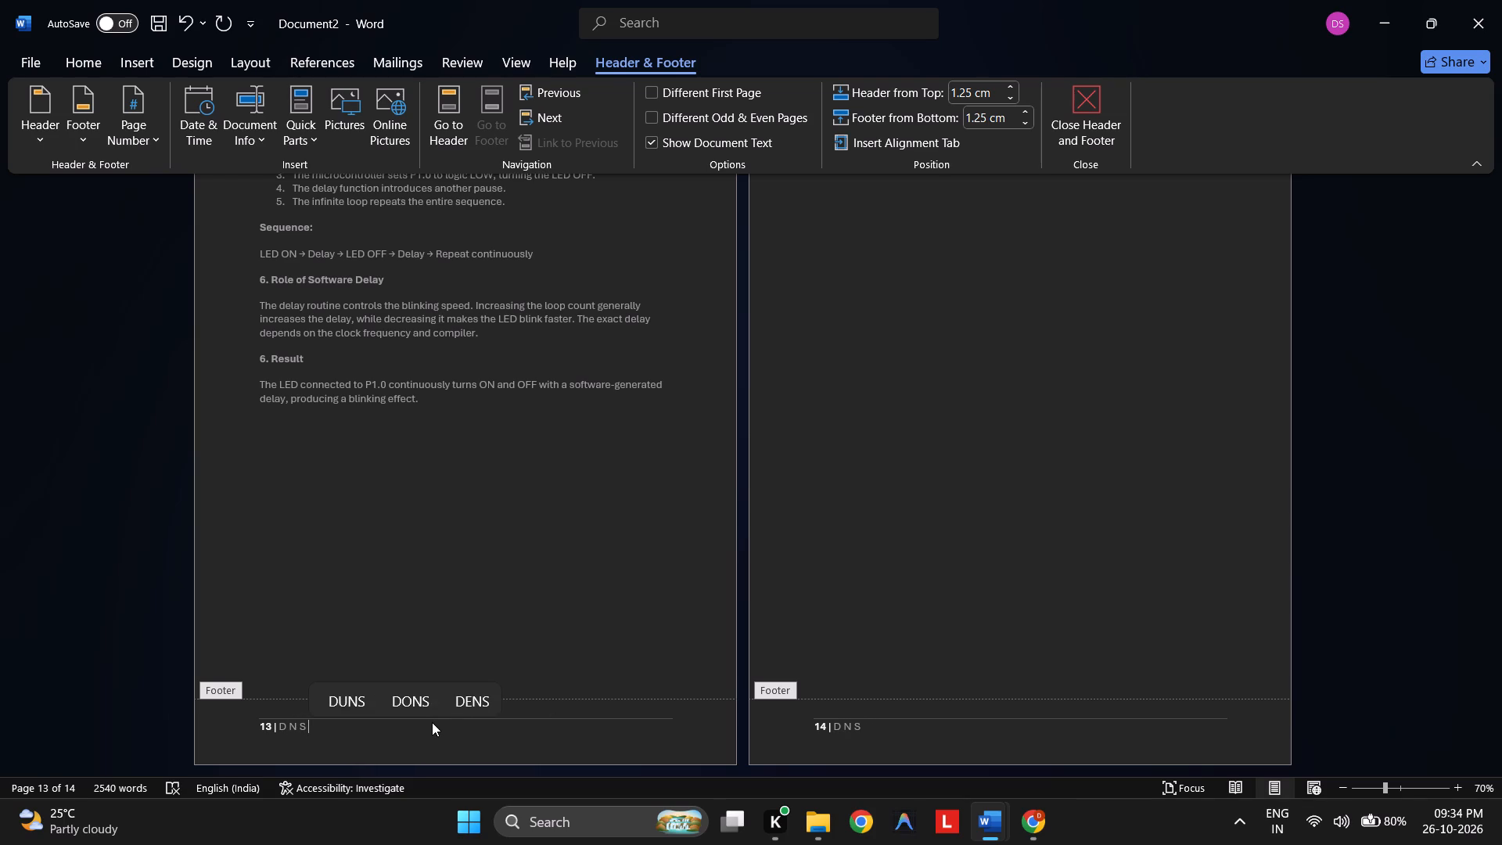
Make the "DNS" footer text bold and increase its font size to 14.
key(shift+Left)
key(shift+Left)
key(shift+Left)
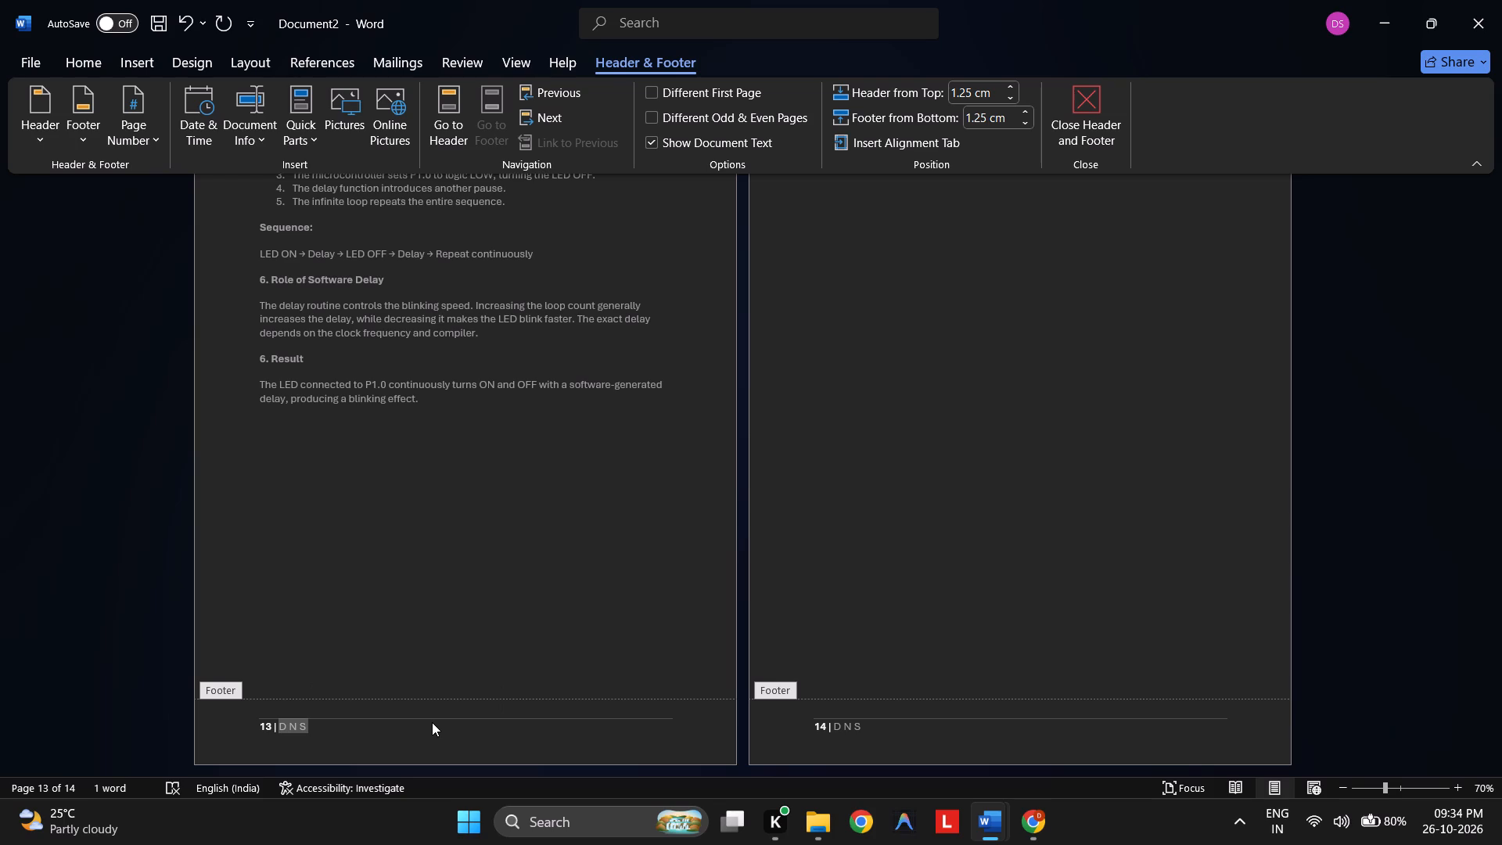
key(ctrl+b)
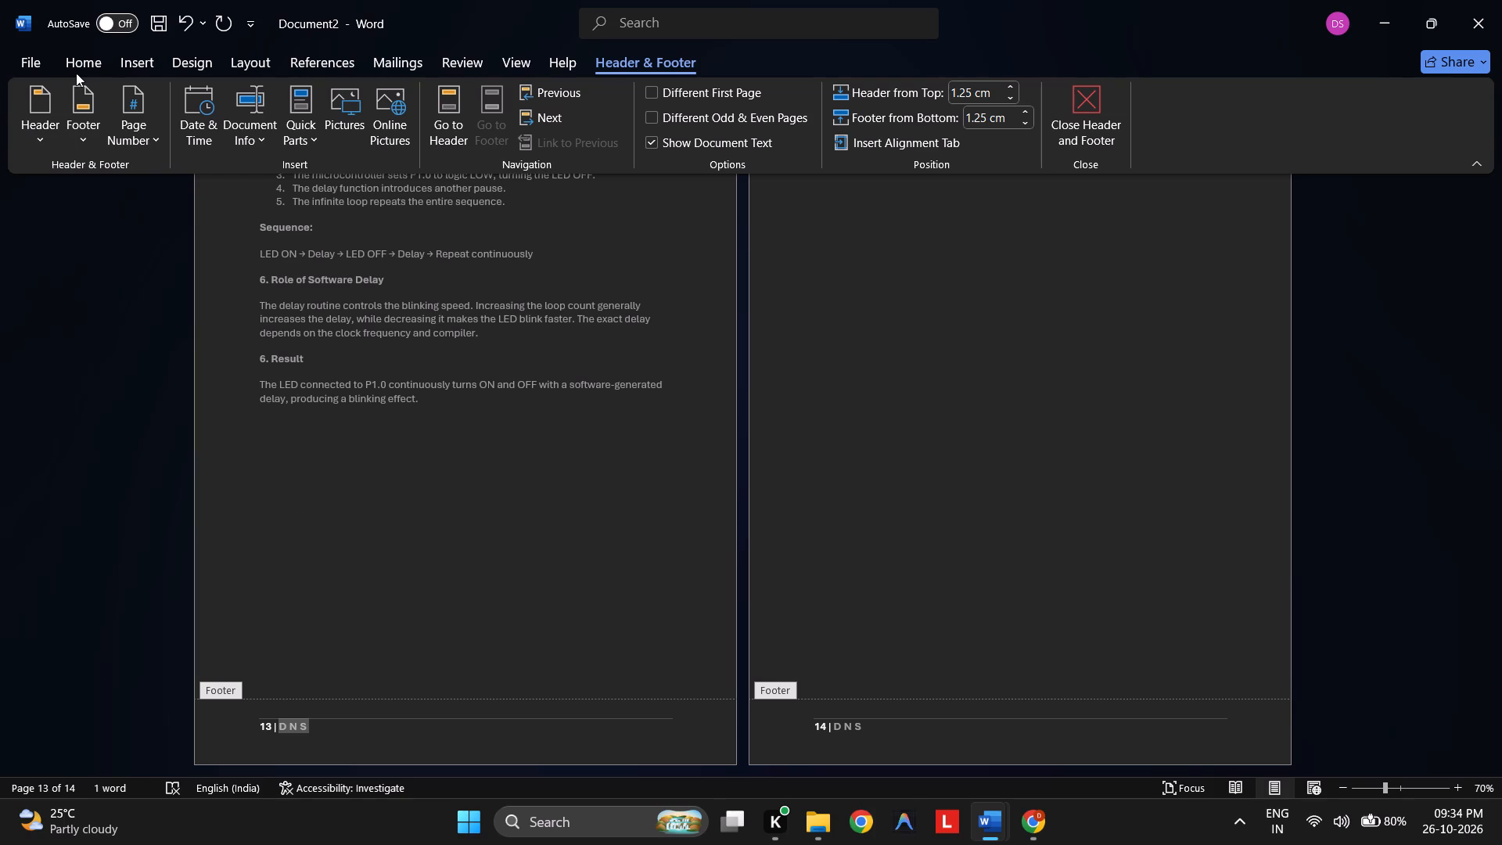
click(77, 73)
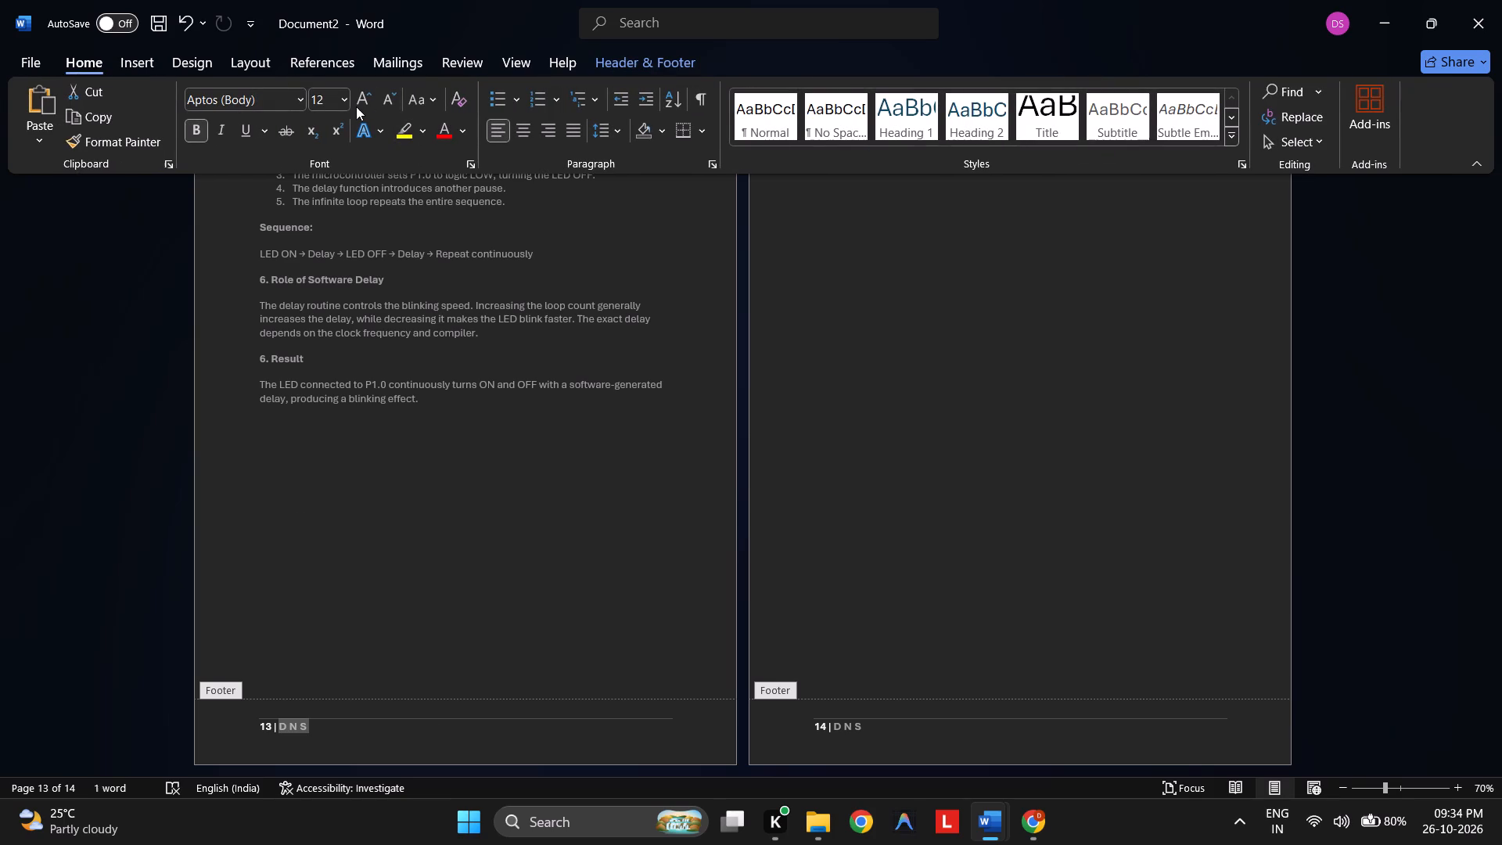
click(356, 106)
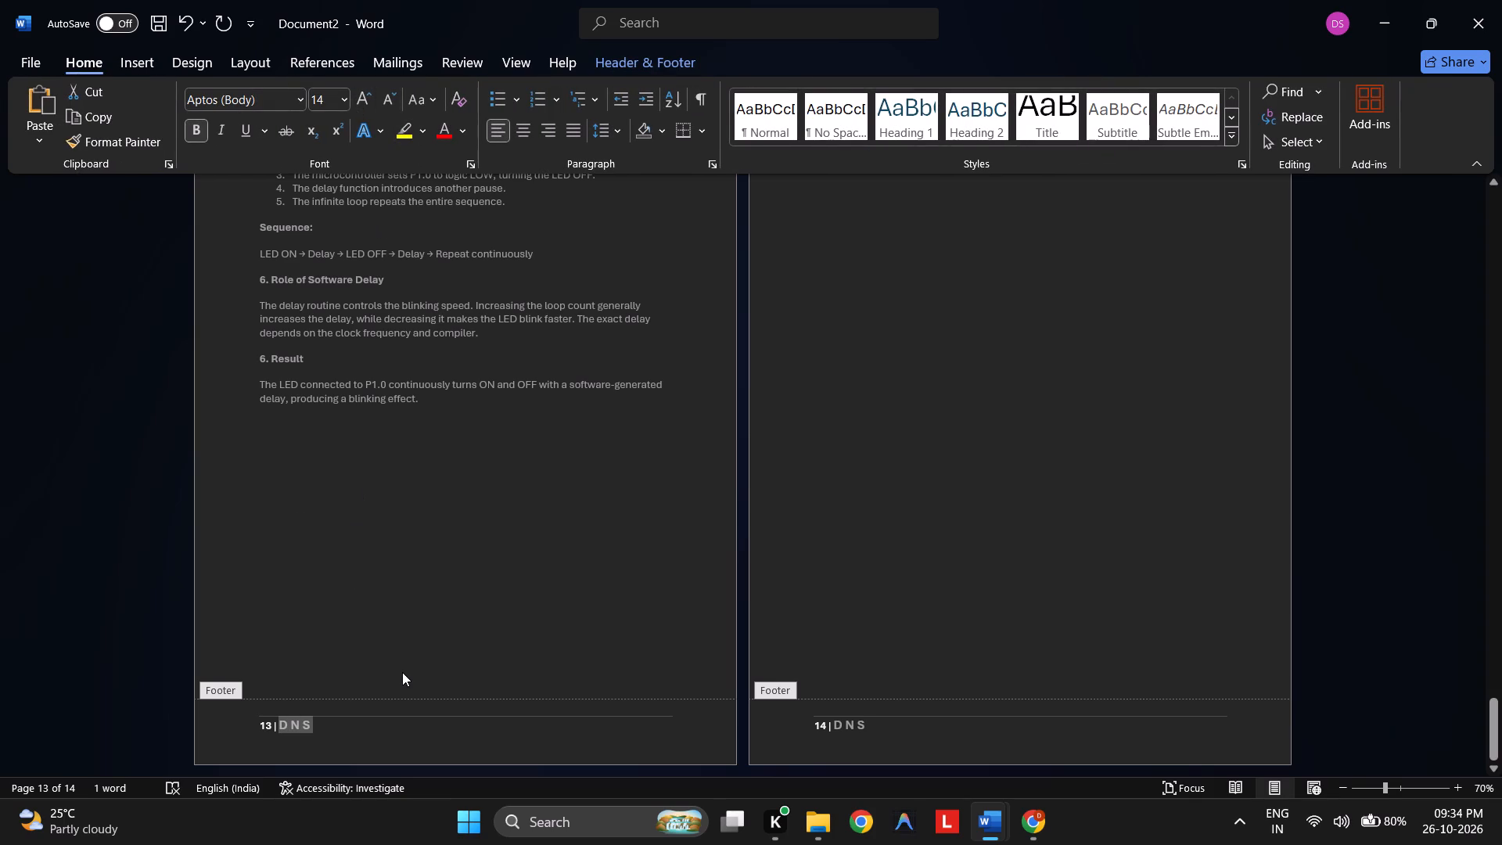
Set the whole footer line, page number included, to bold at font size 14 and return to the document body.
key(shift+Left)
key(shift+Left)
key(shift+Left)
key(shift+Left)
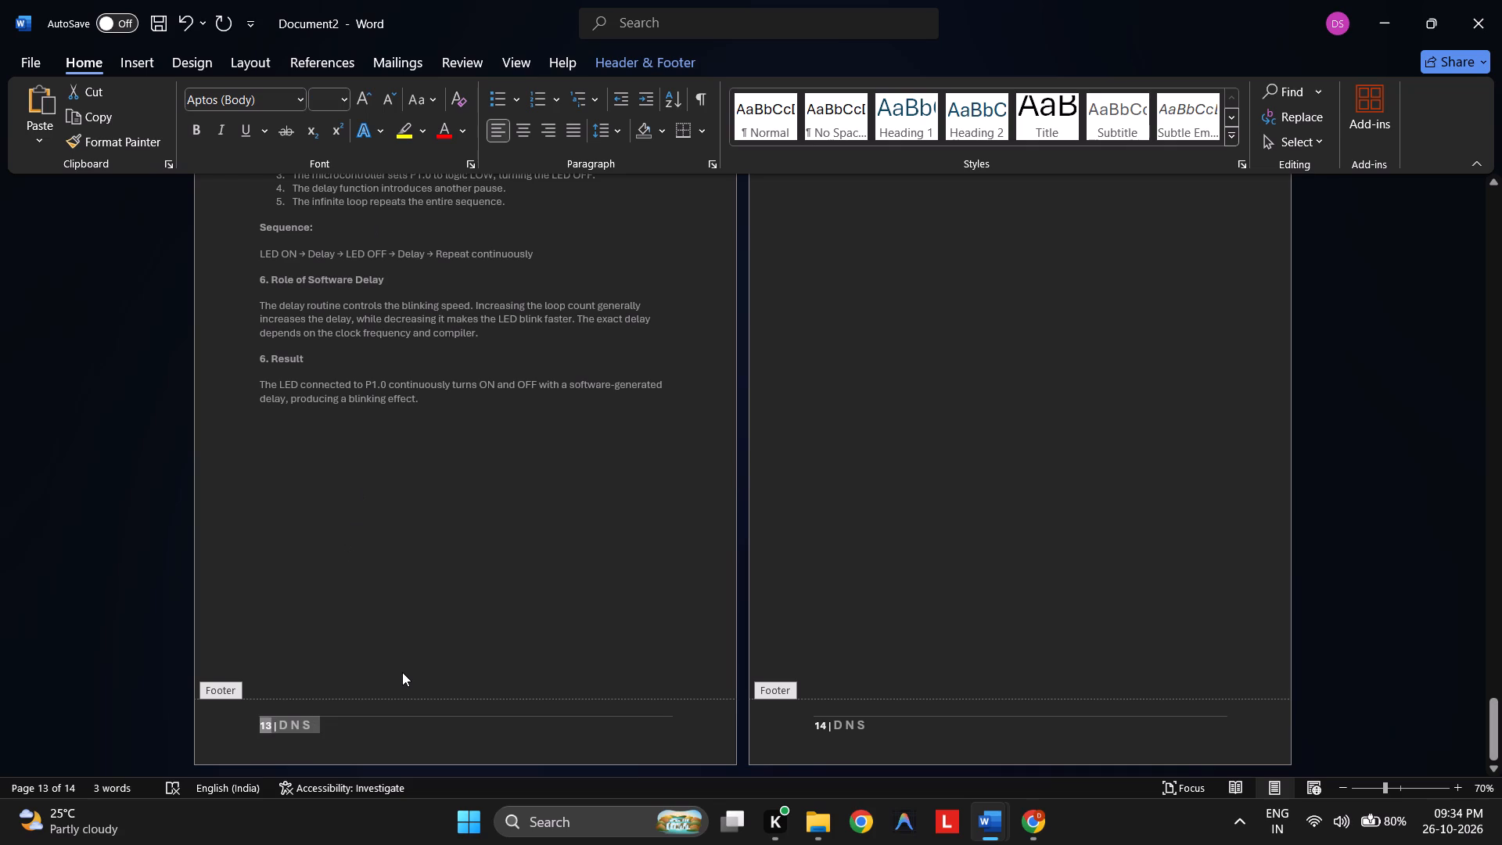
click(333, 102)
text(14)
key(Return)
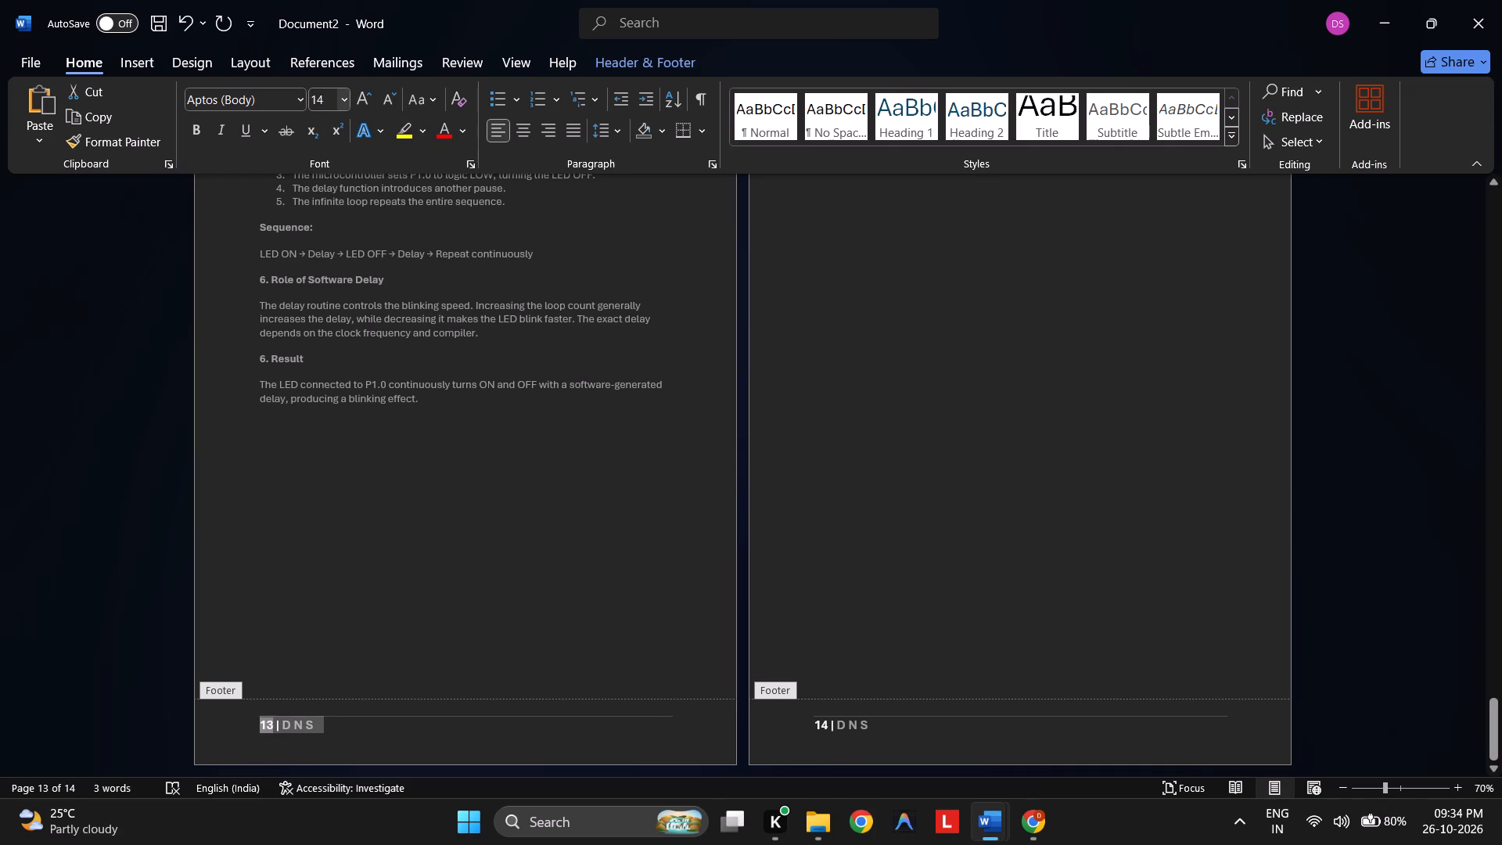
click(202, 135)
click(536, 637)
double_click(536, 637)
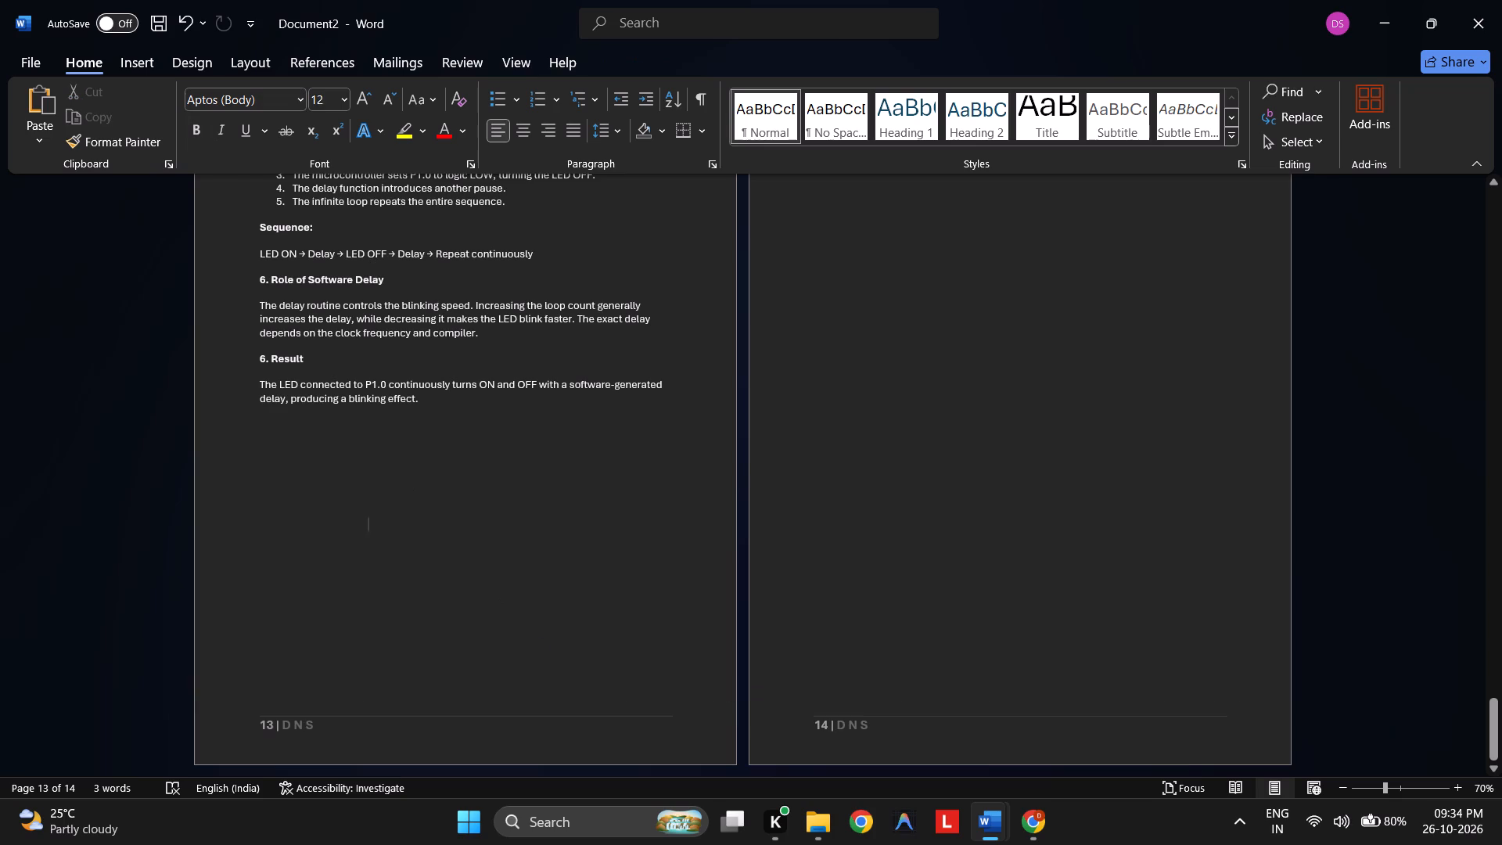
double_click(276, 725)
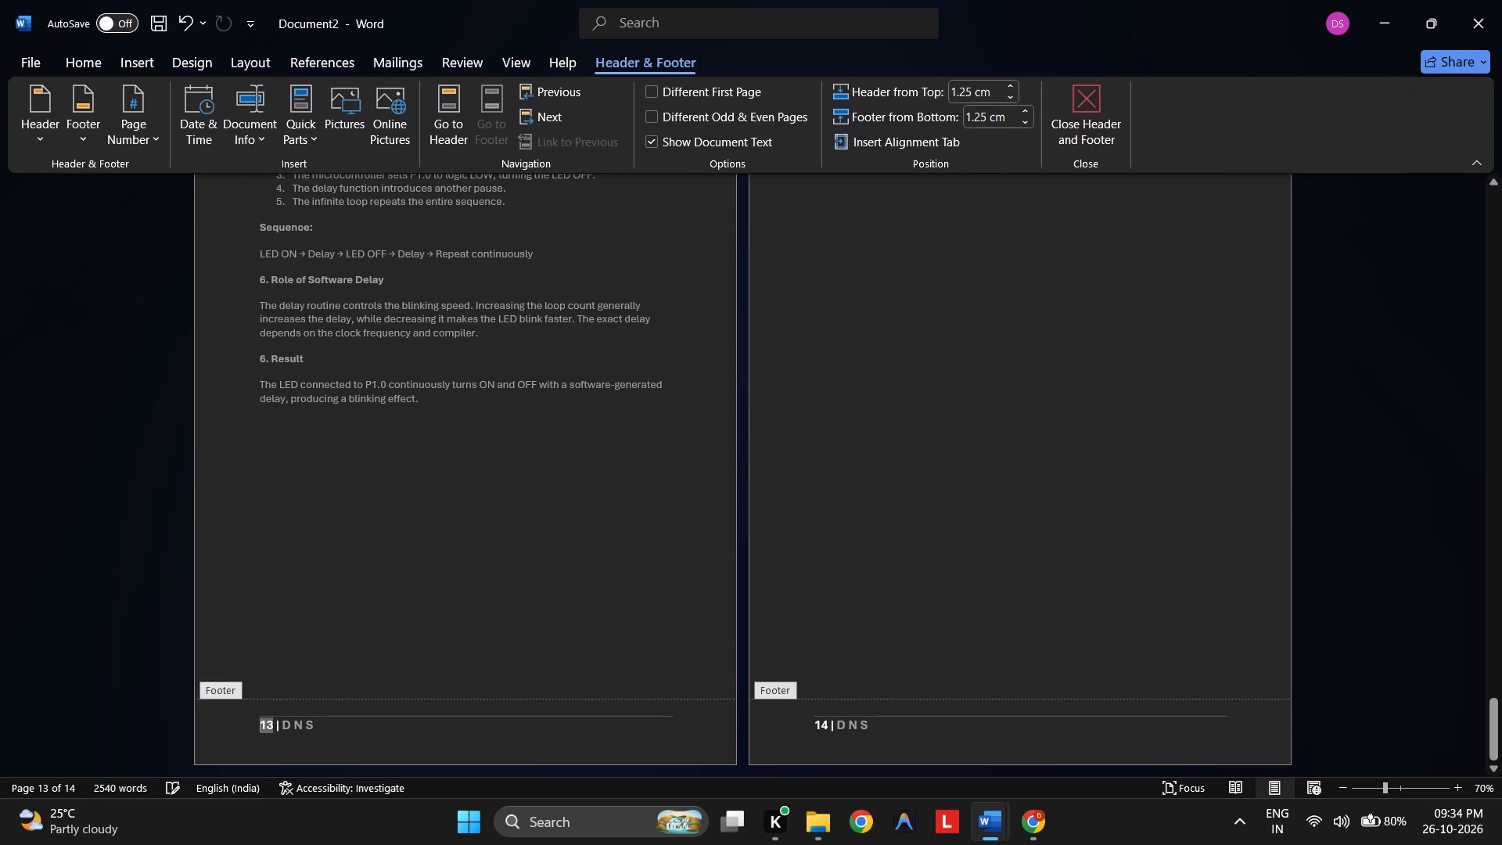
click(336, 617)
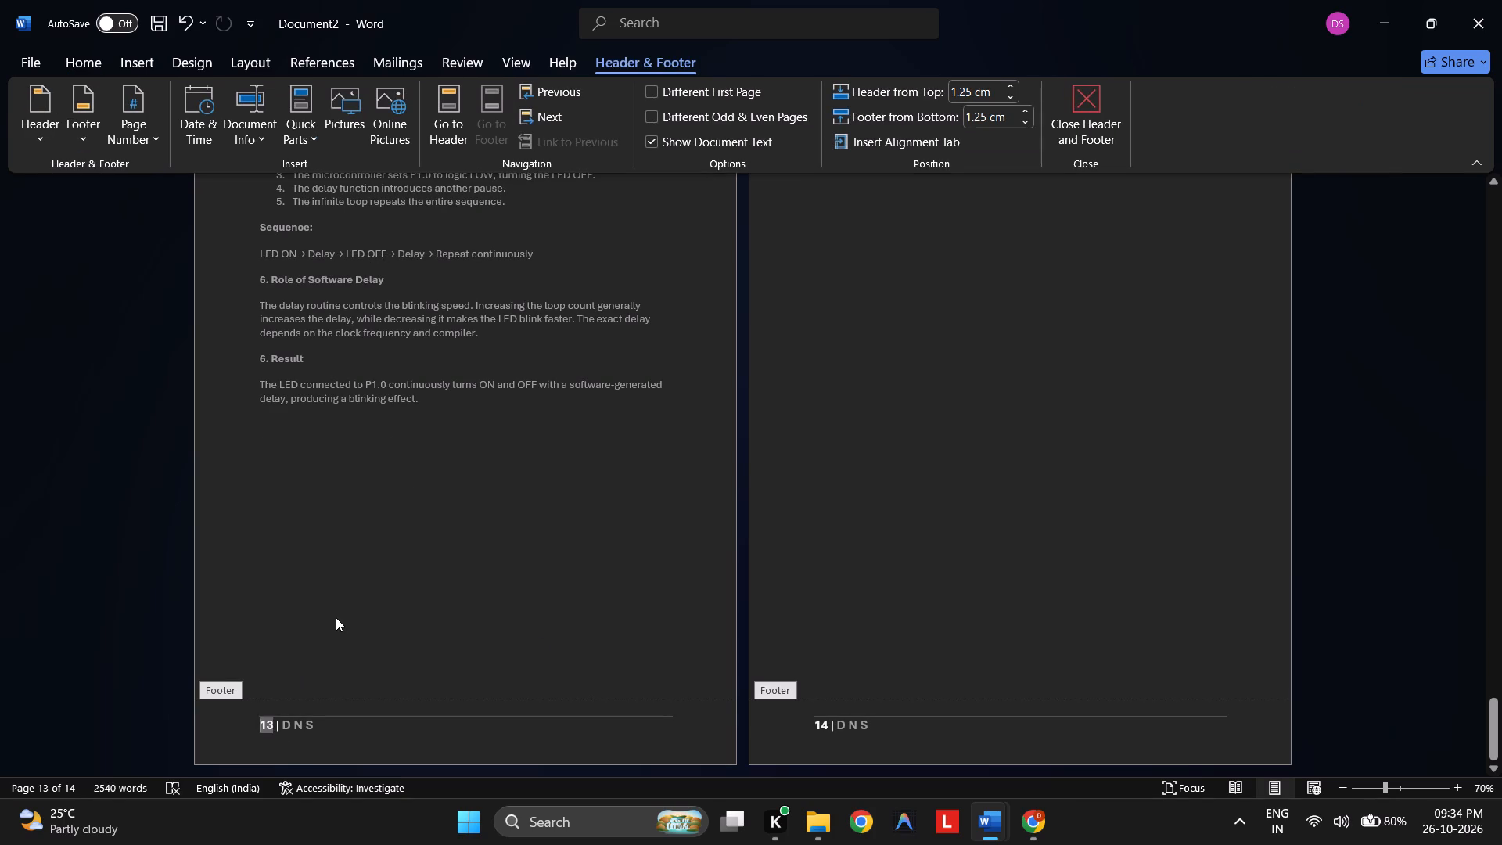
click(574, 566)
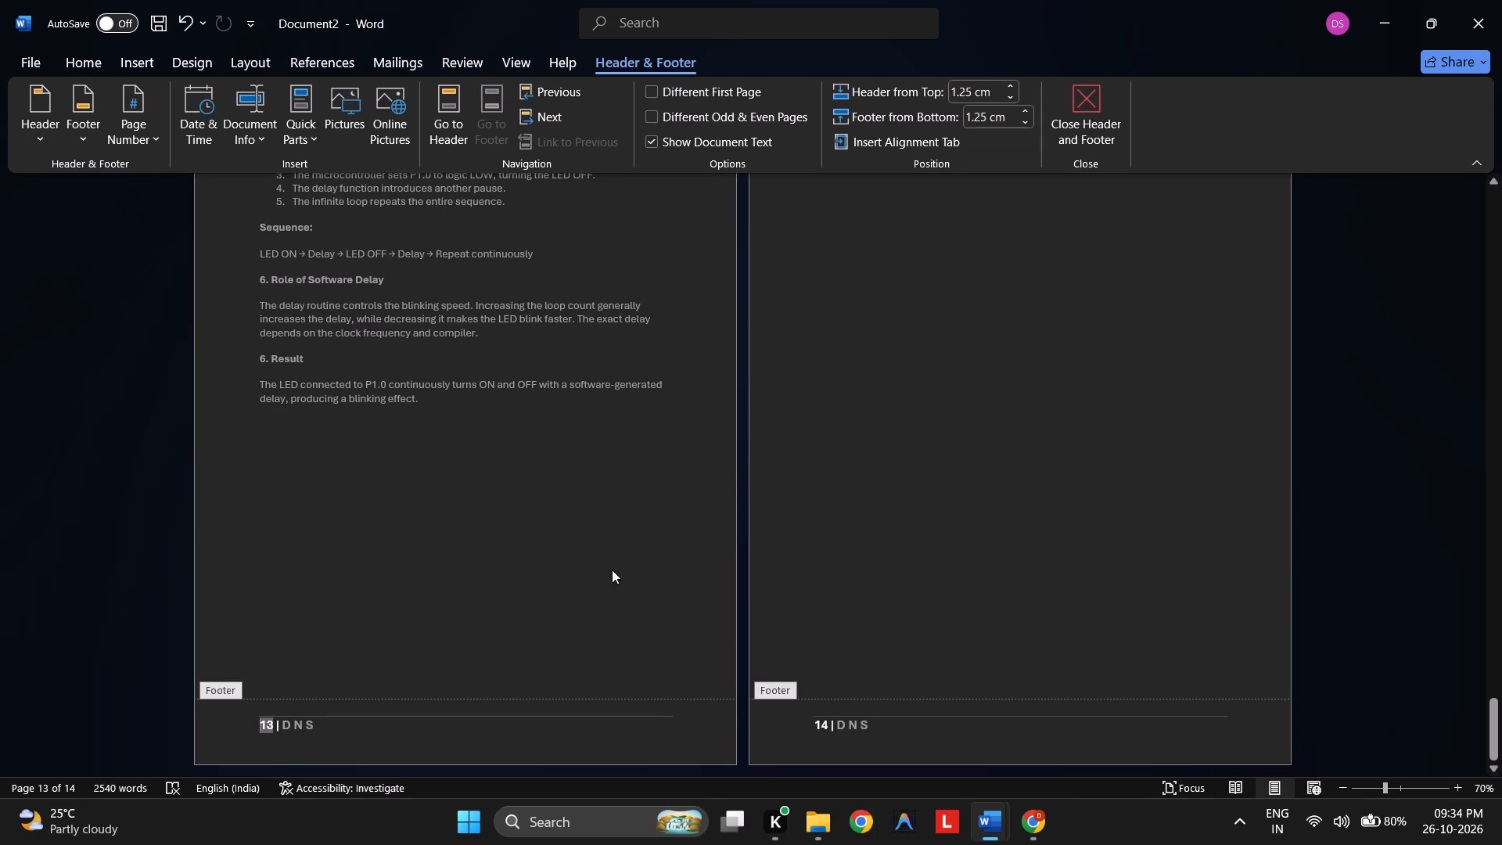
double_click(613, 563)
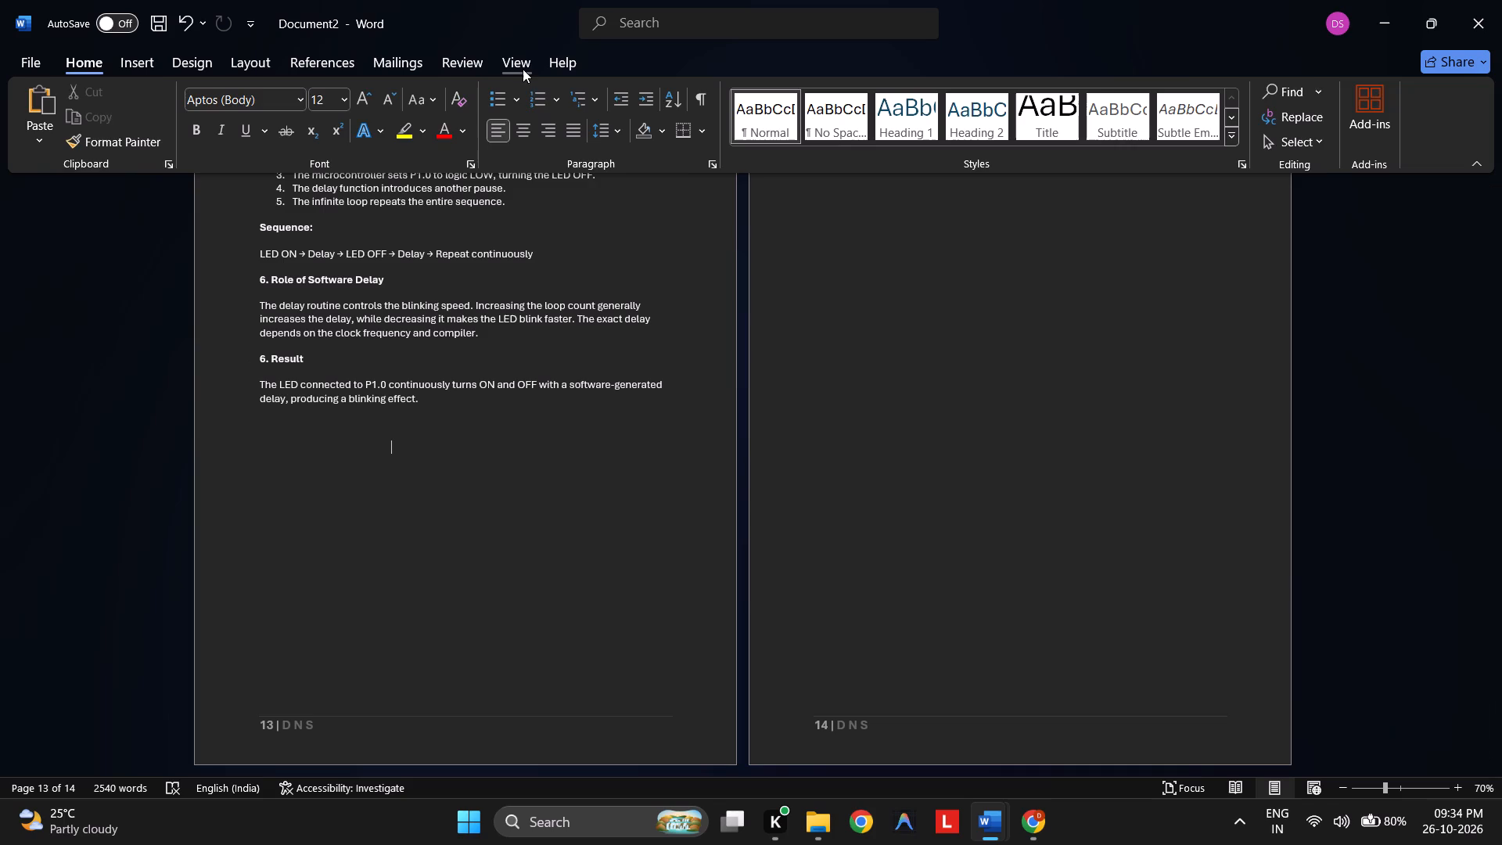
Preview the last pages and their footers on a white page background, and restore the dark page background.
click(519, 67)
click(361, 133)
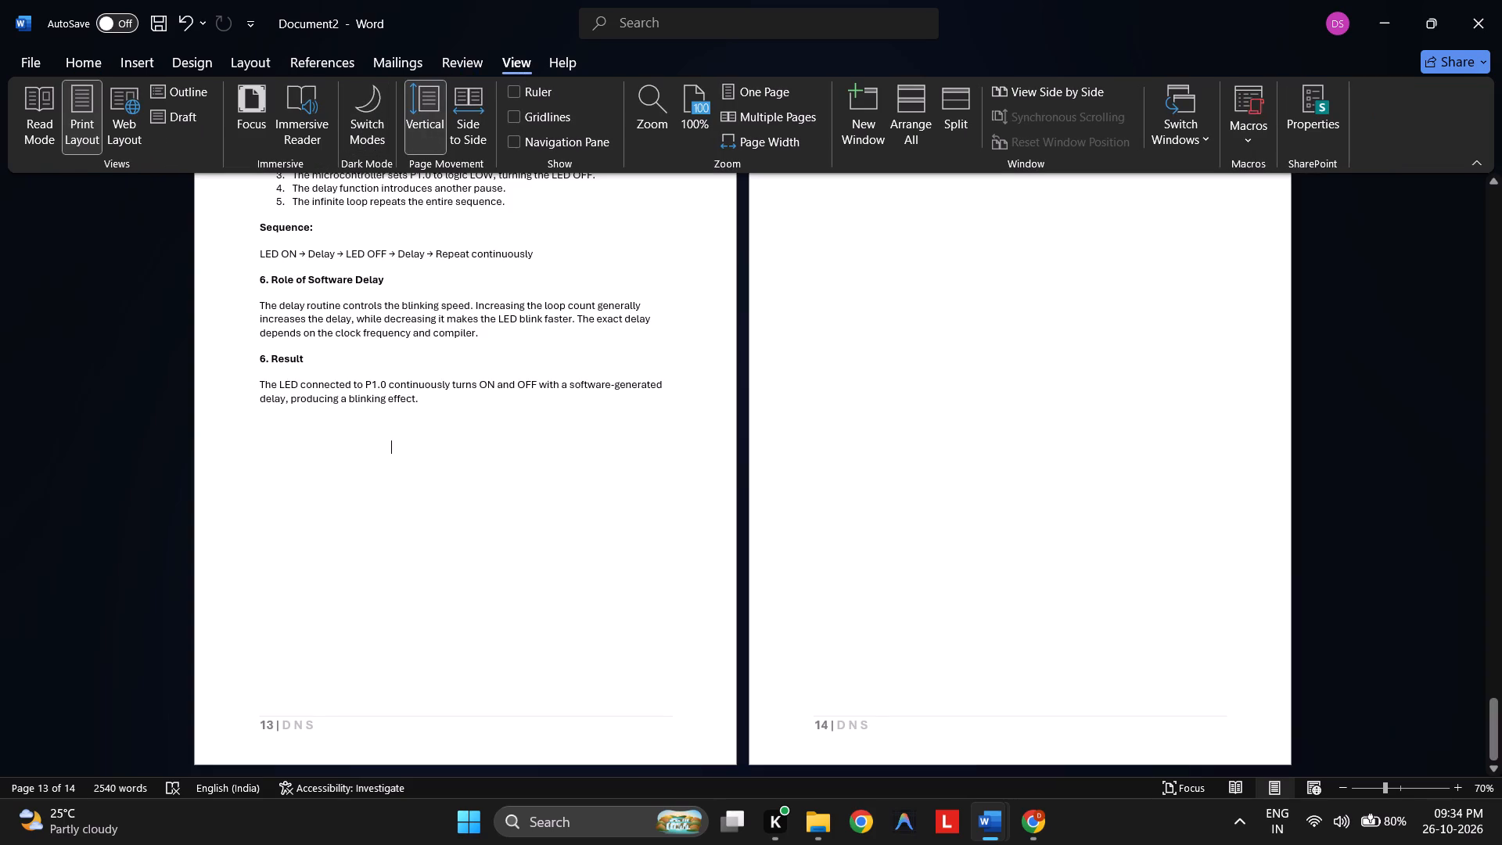
scroll(752, 463, down, 2)
scroll(752, 463, up, 1)
scroll(752, 463, down, 5)
scroll(705, 498, up, 5)
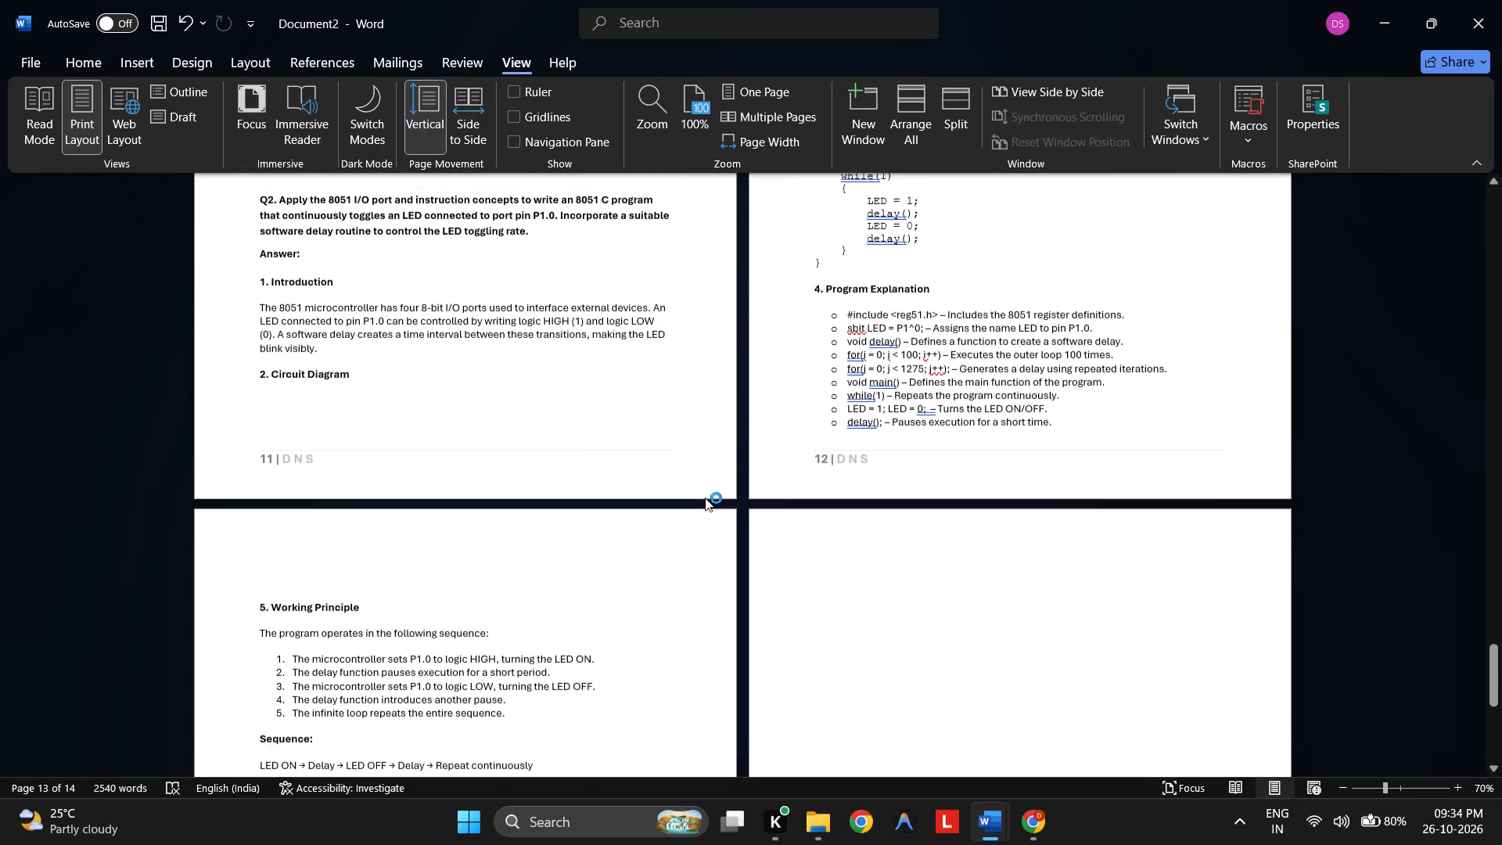
scroll(705, 498, up, 2)
scroll(705, 498, down, 4)
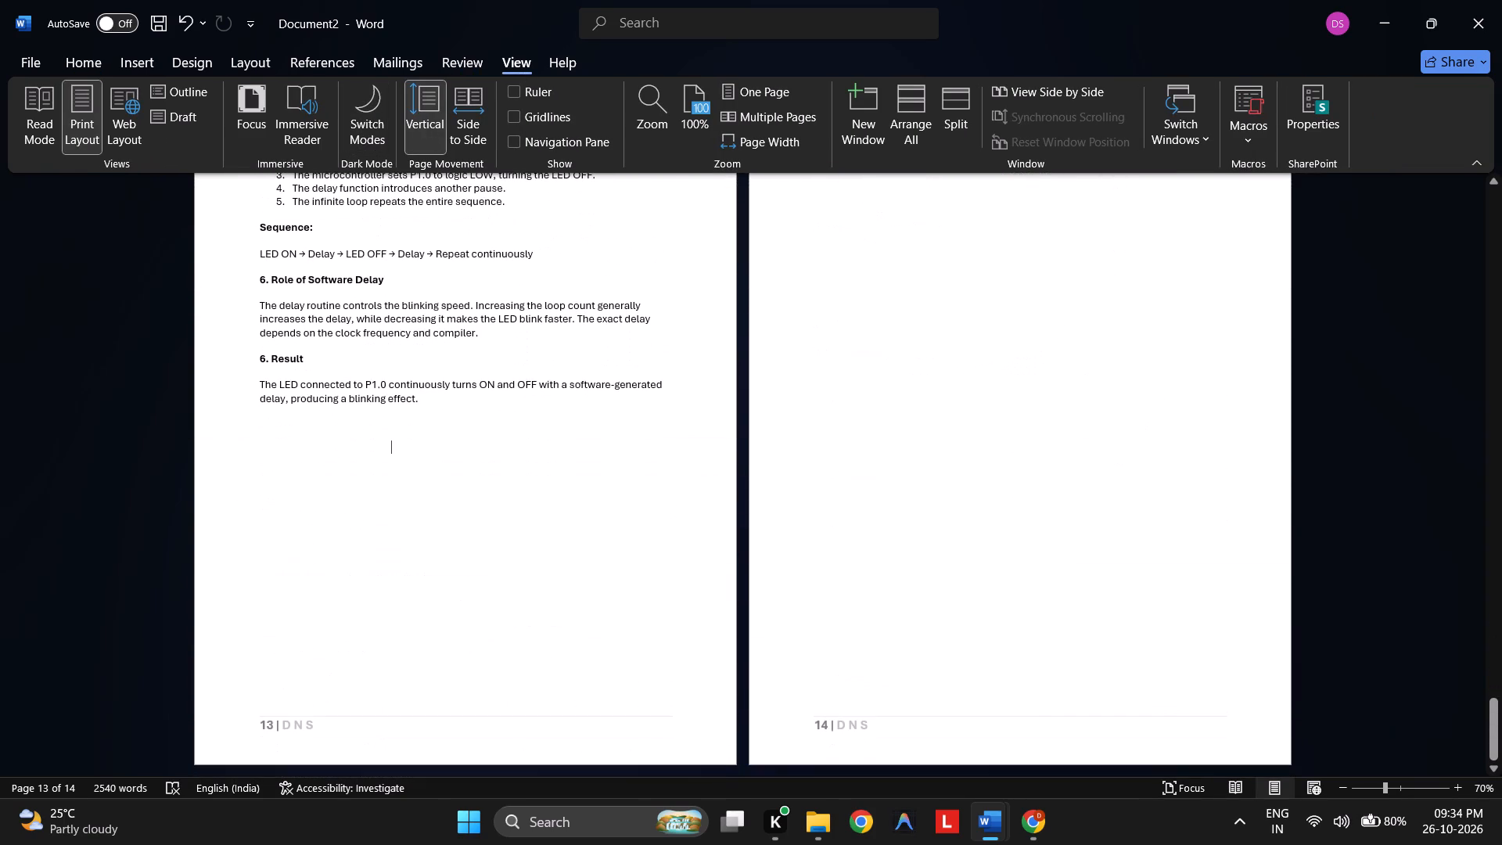
scroll(744, 592, down, 1)
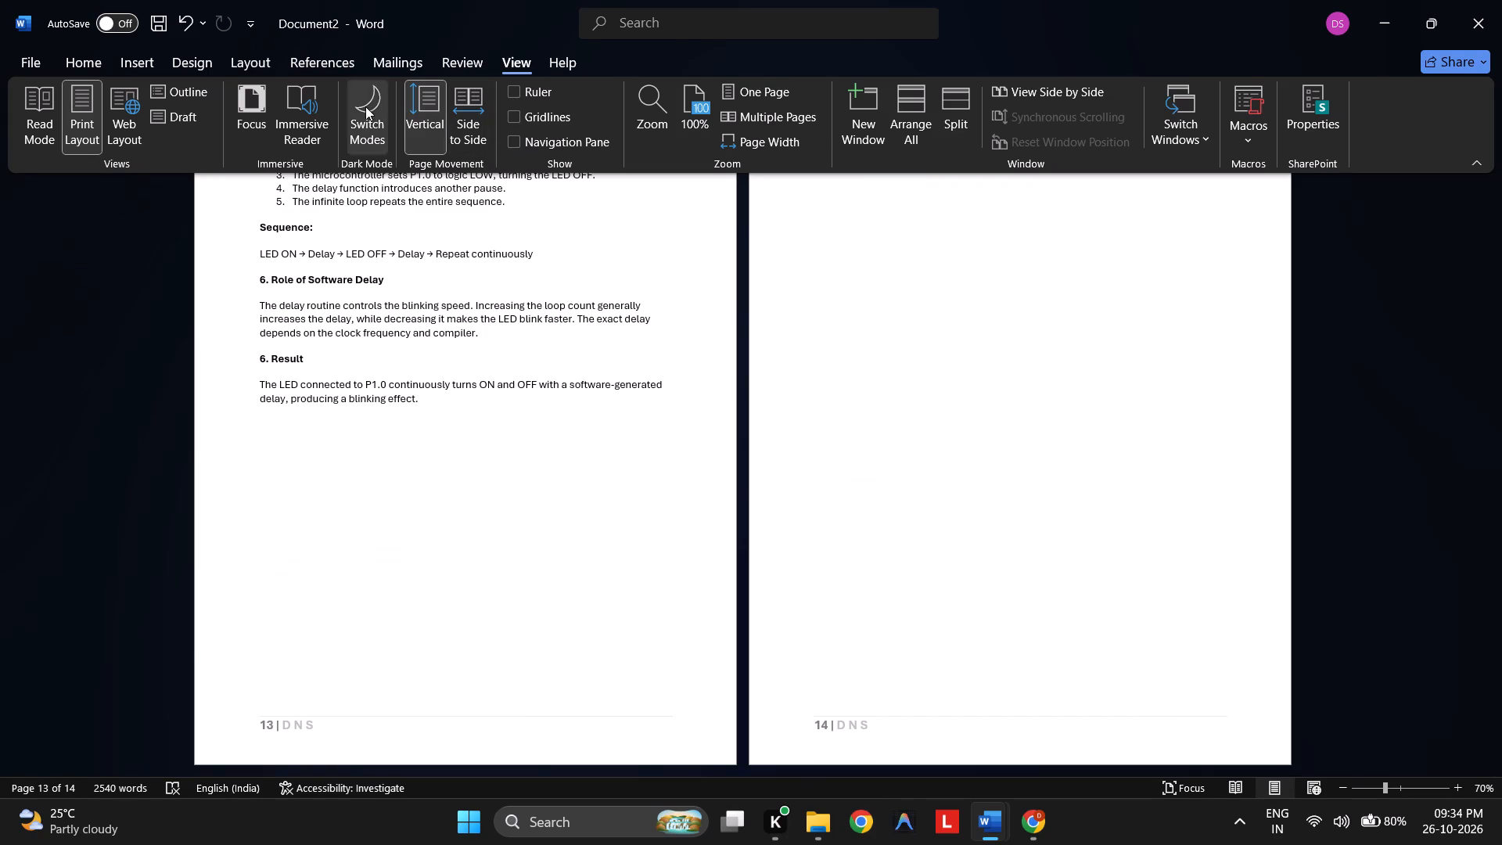
click(365, 106)
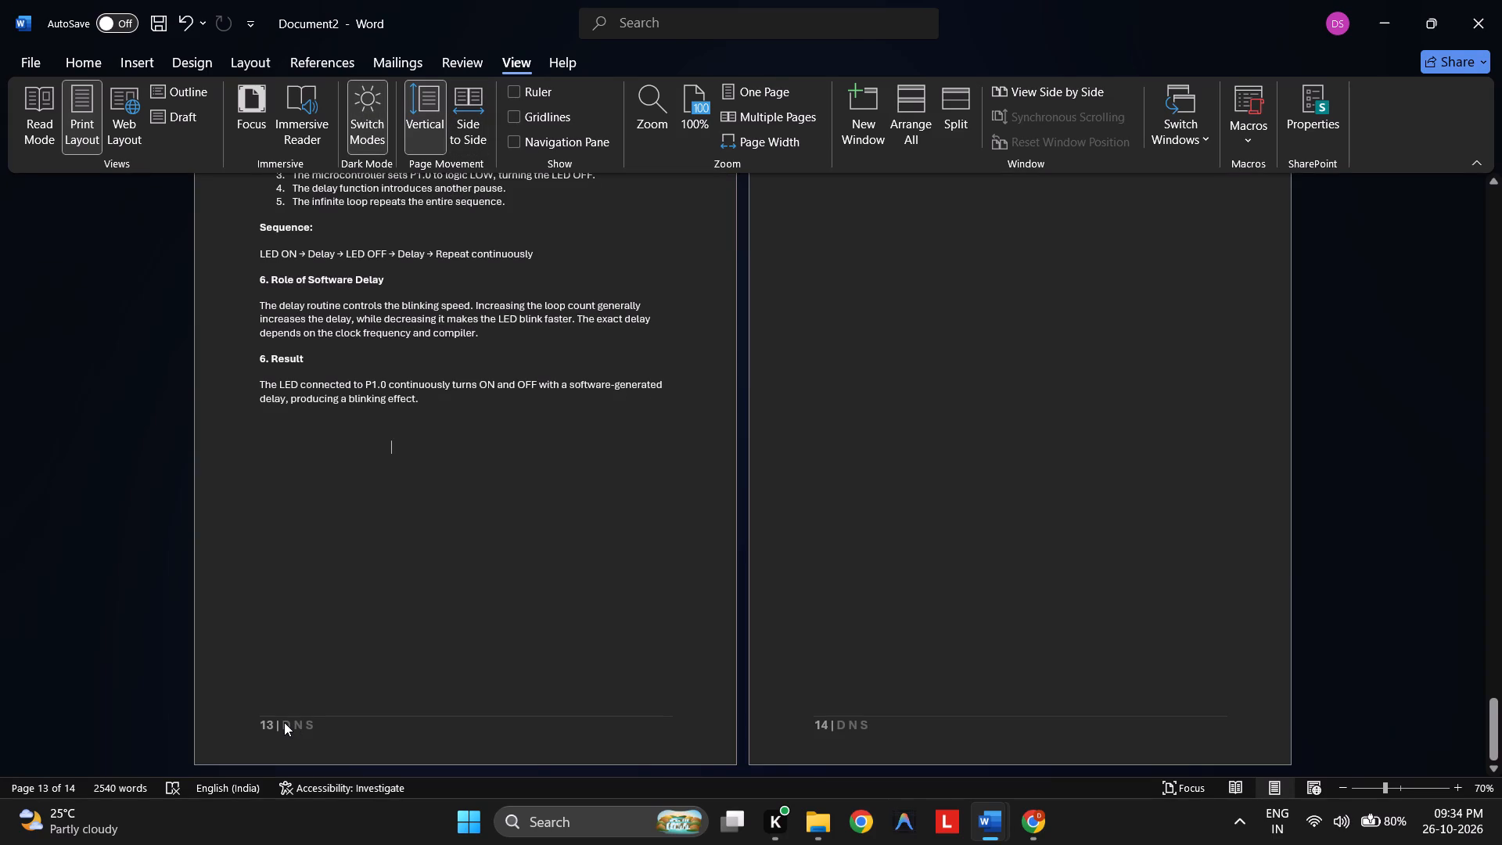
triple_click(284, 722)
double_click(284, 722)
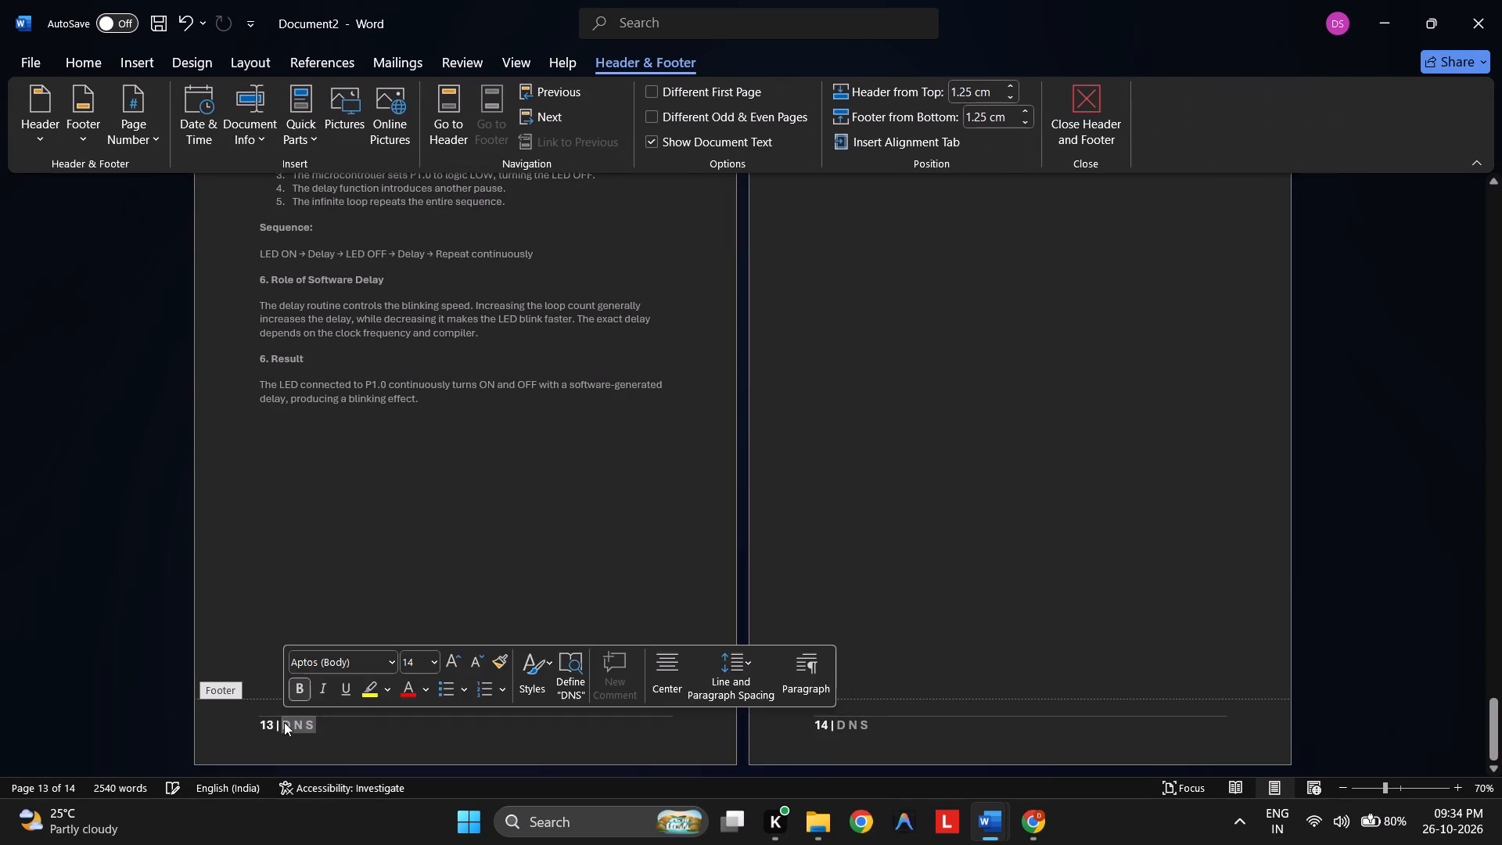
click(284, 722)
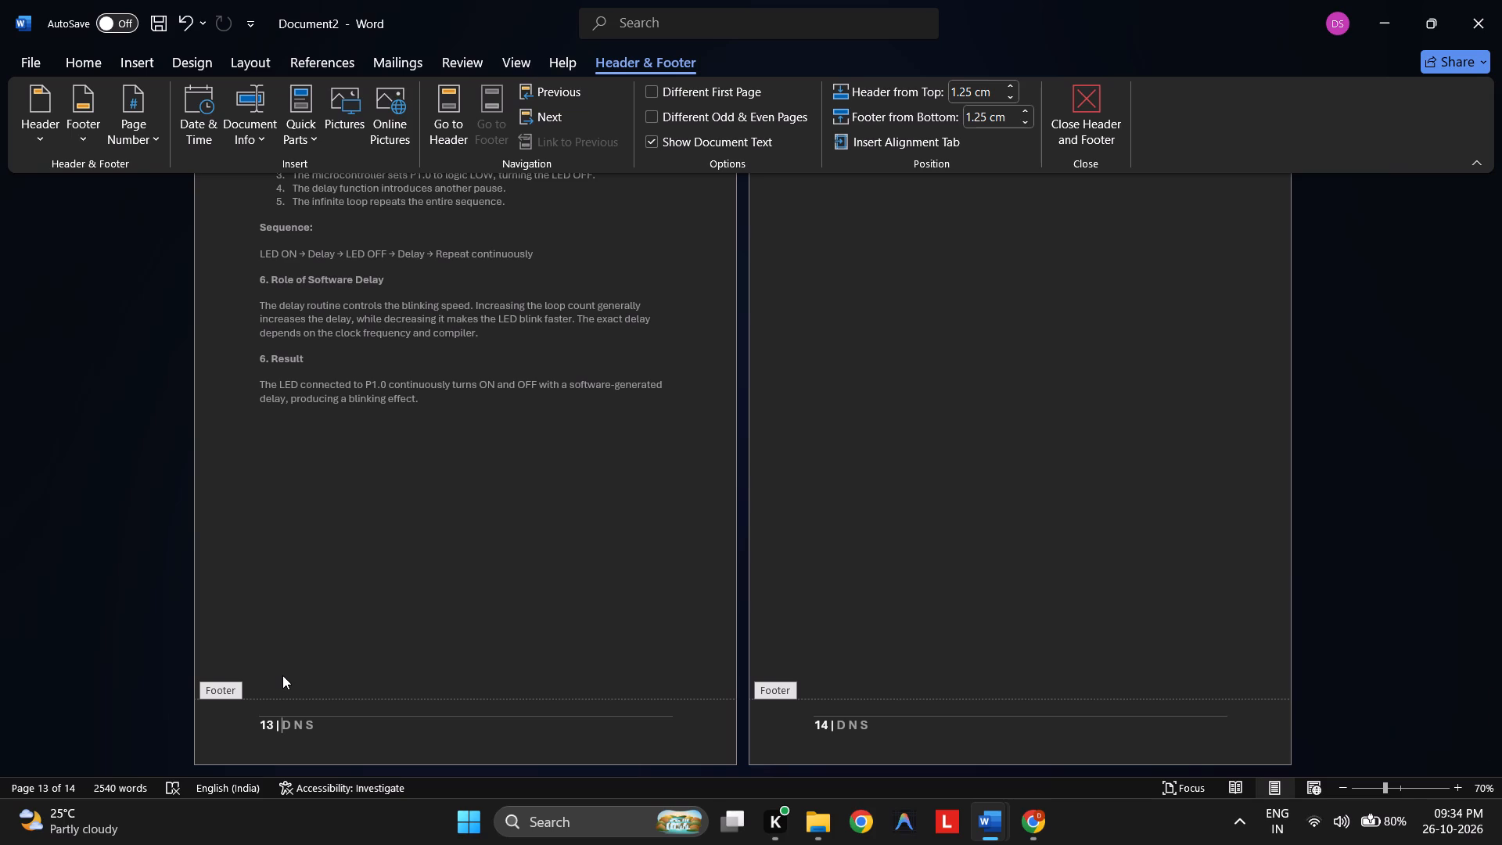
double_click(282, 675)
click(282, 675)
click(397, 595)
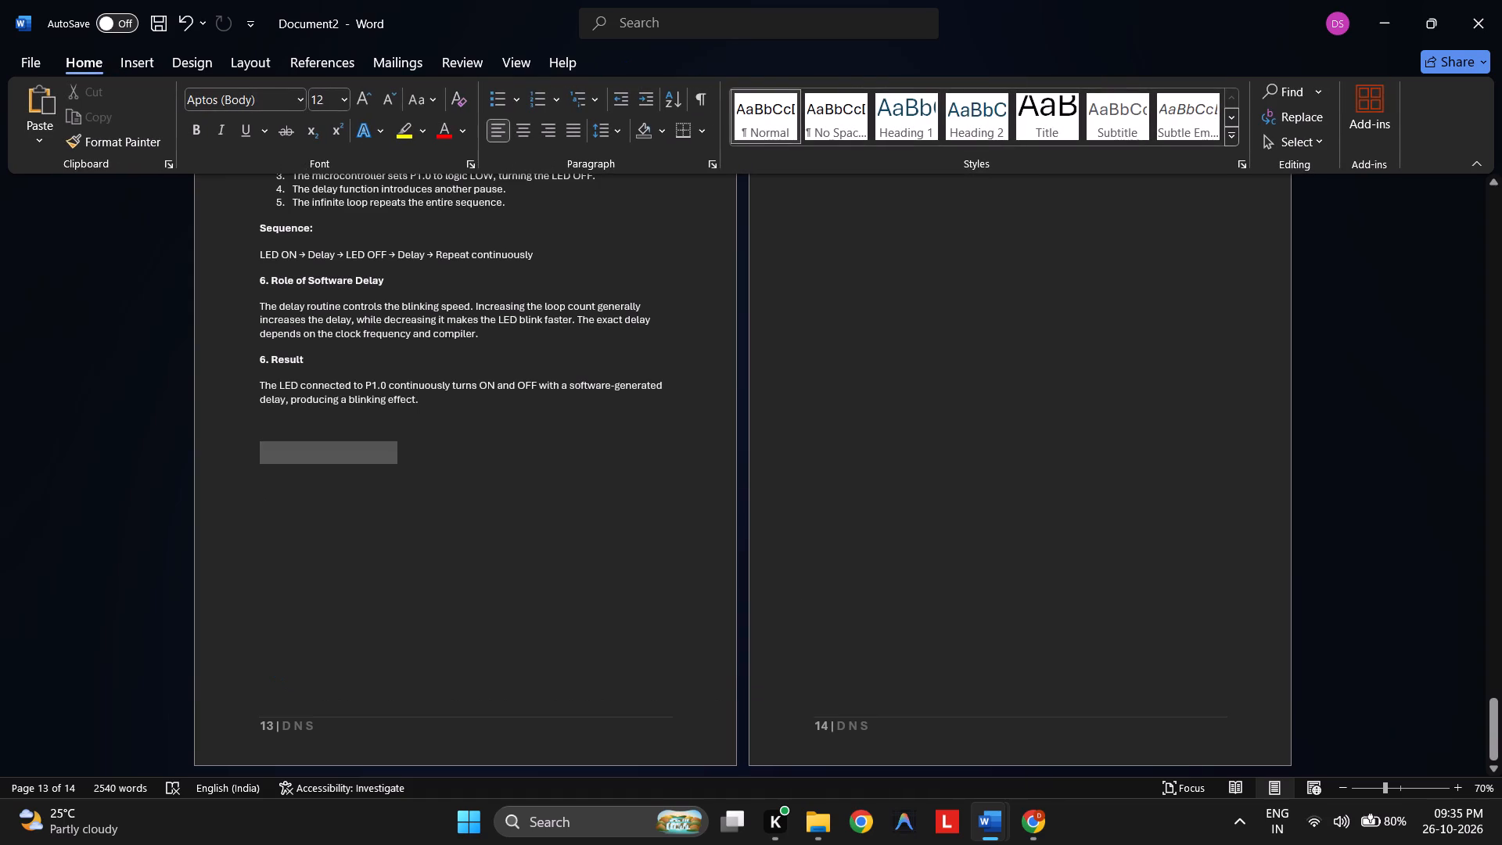
Review the document's layout and footers from the Unit IV heading through the Unit IV answers.
scroll(501, 504, up, 5)
scroll(710, 387, up, 1)
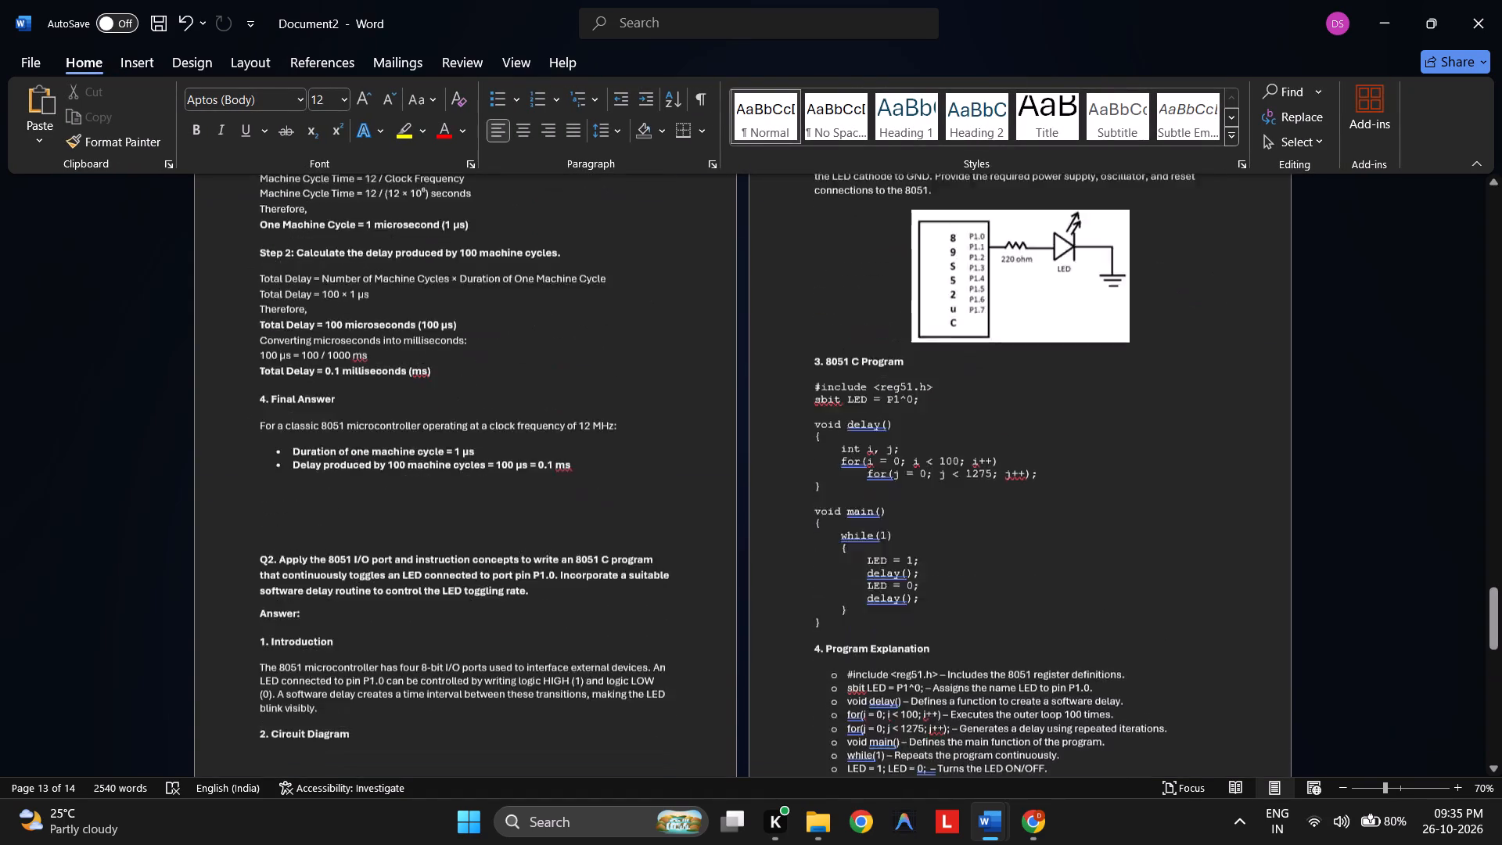
scroll(710, 387, up, 12)
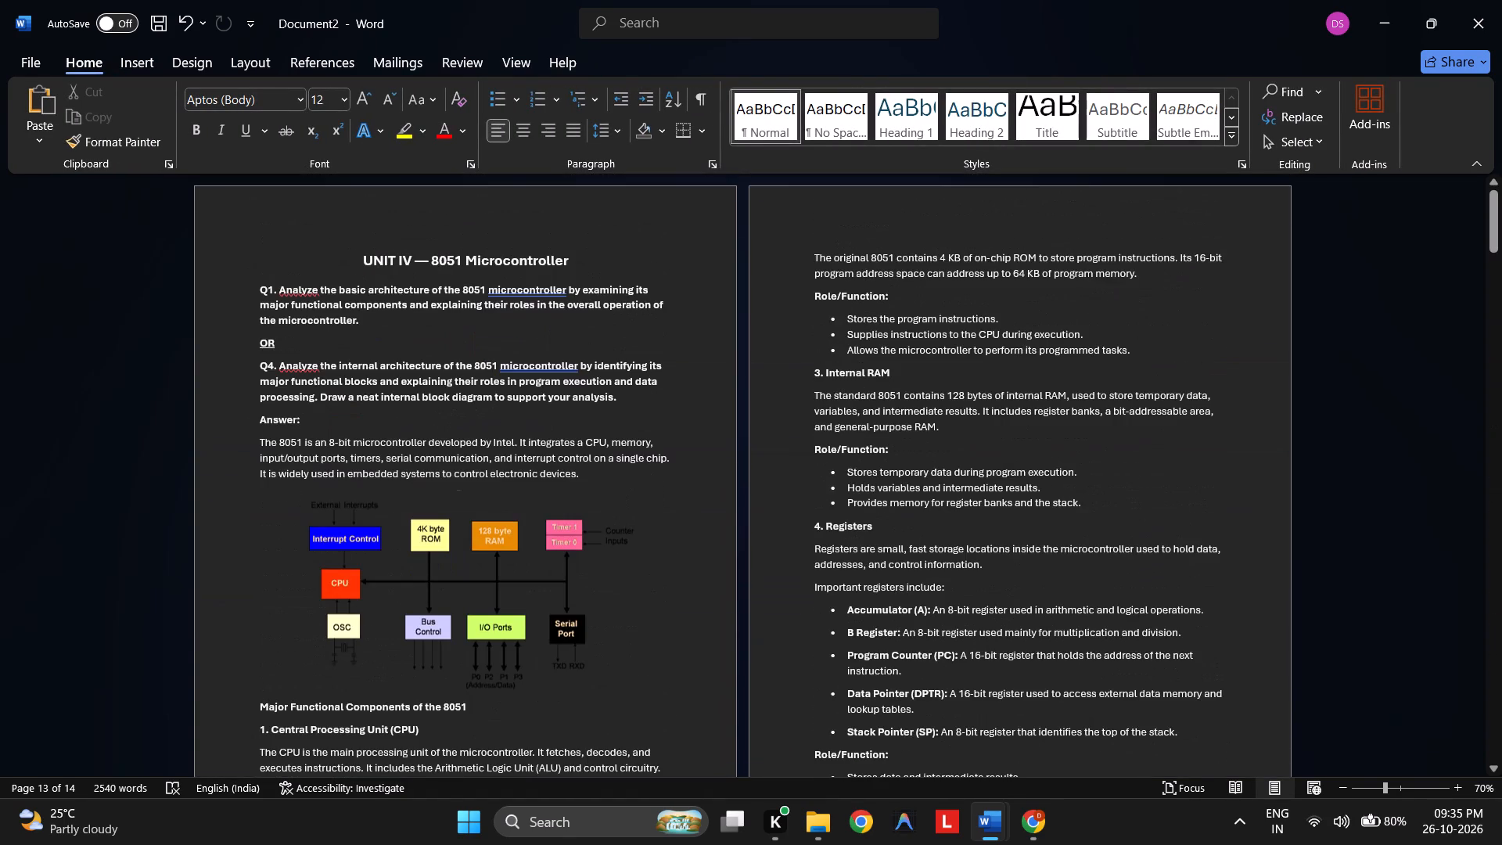
scroll(895, 396, down, 1)
scroll(692, 527, down, 1)
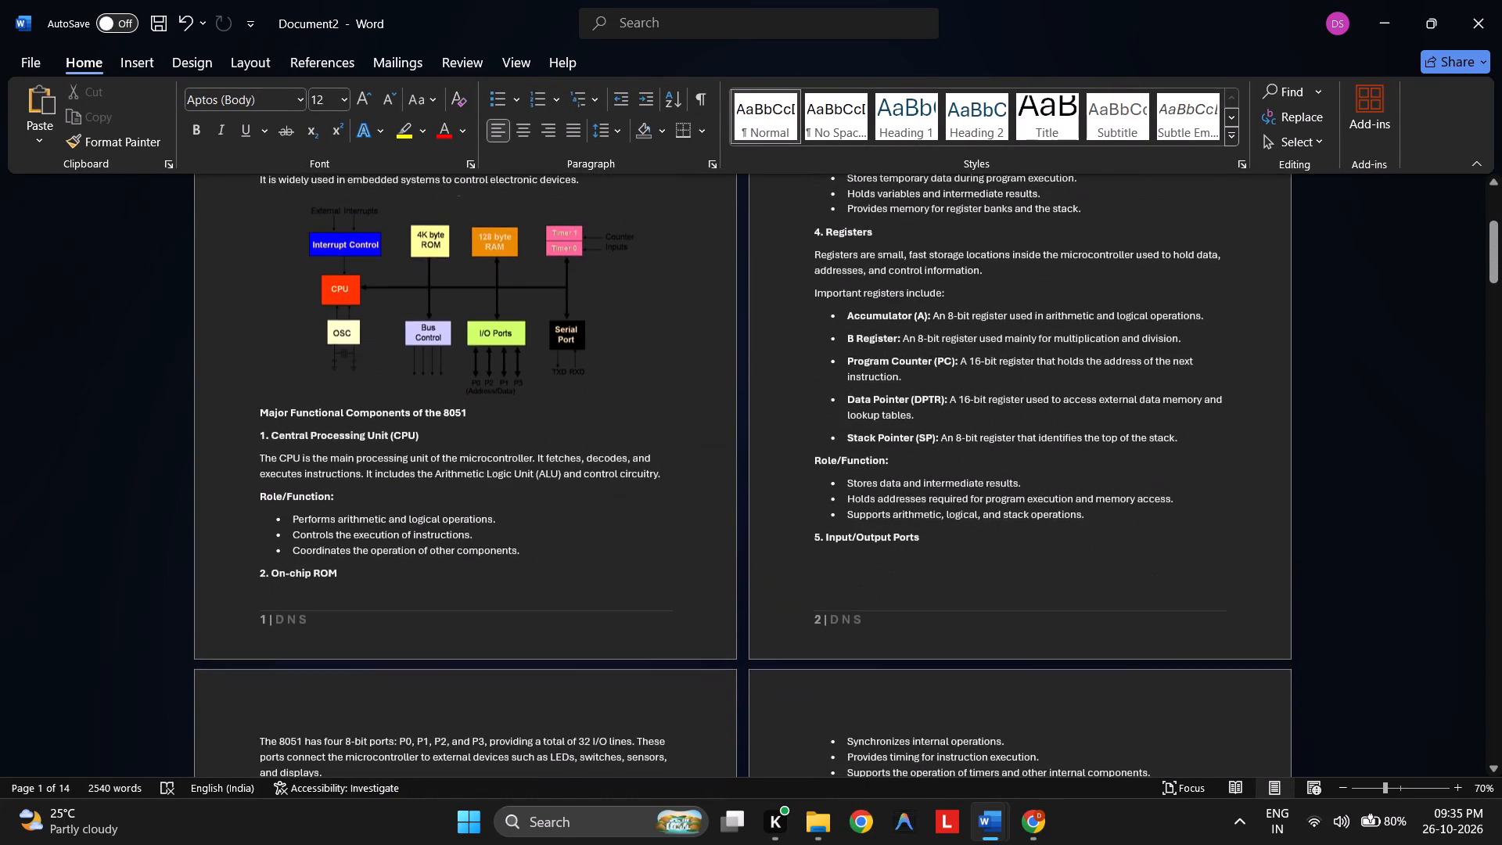
scroll(893, 505, up, 1)
scroll(920, 590, up, 1)
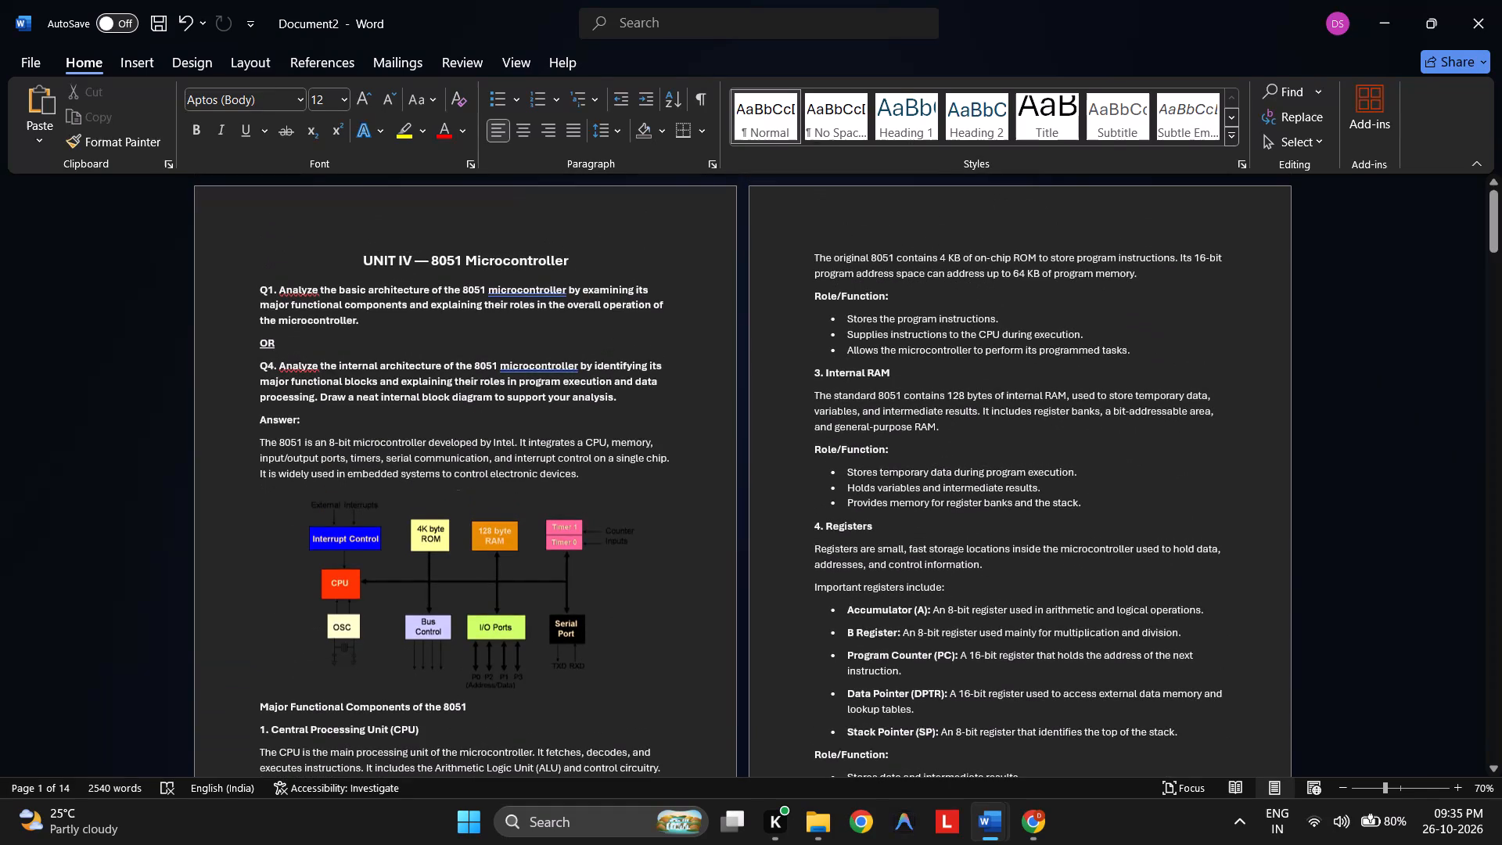
scroll(622, 541, down, 4)
scroll(749, 471, down, 1)
scroll(916, 510, down, 1)
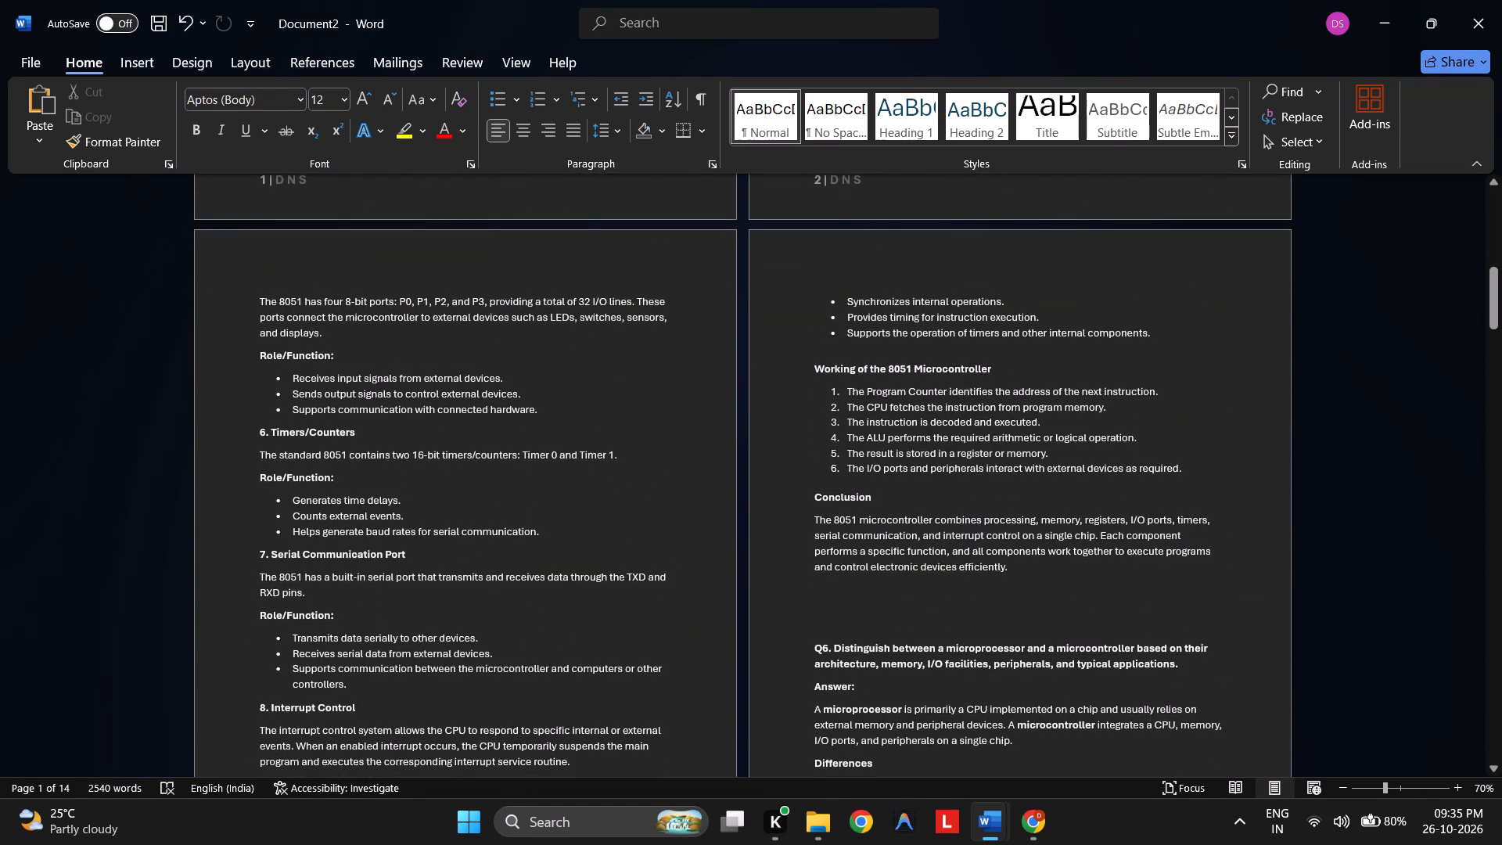
scroll(944, 512, down, 1)
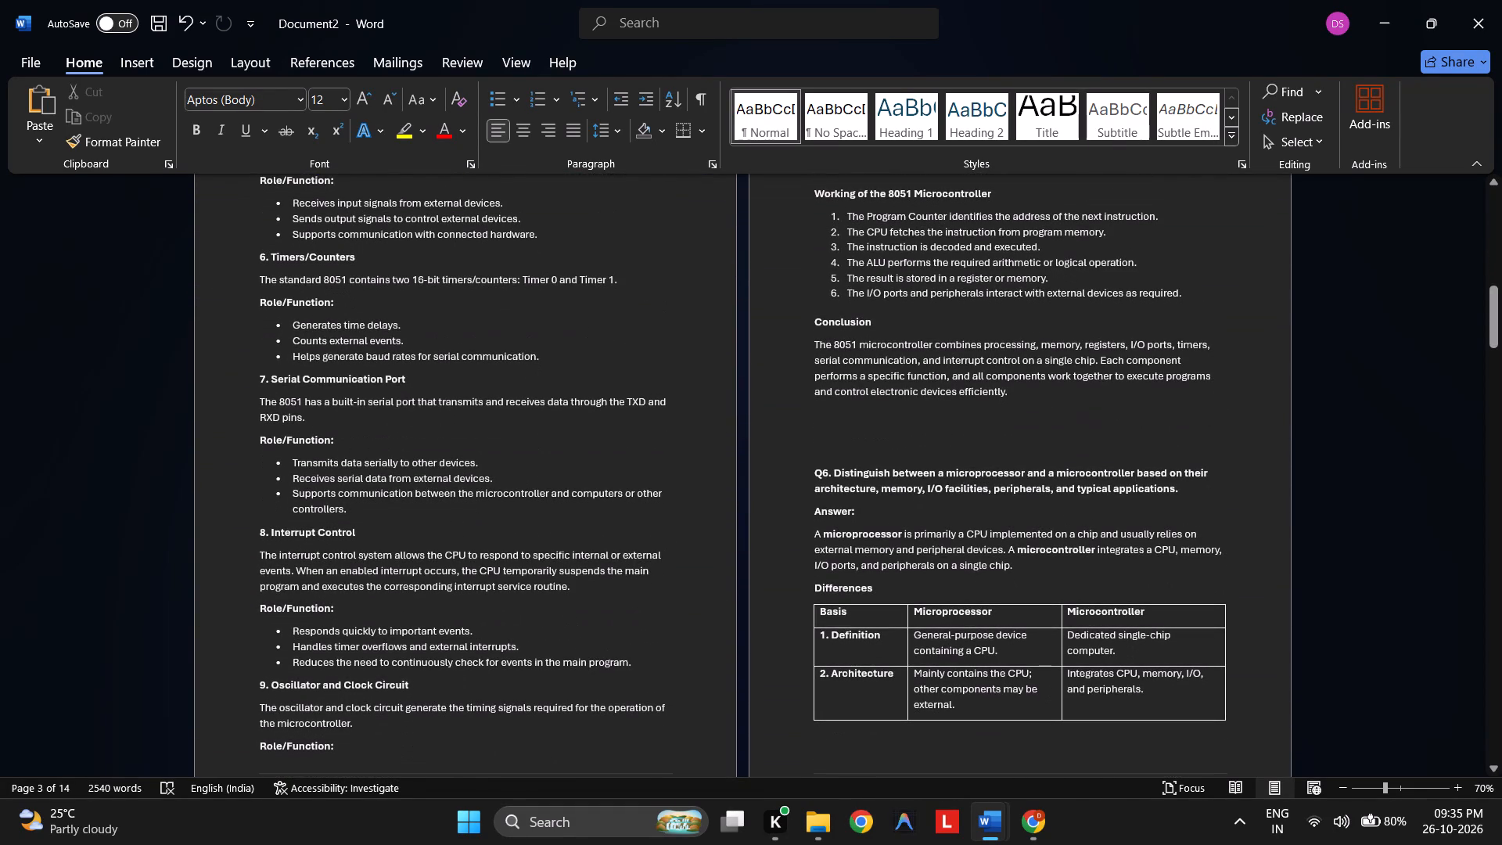
scroll(930, 627, down, 2)
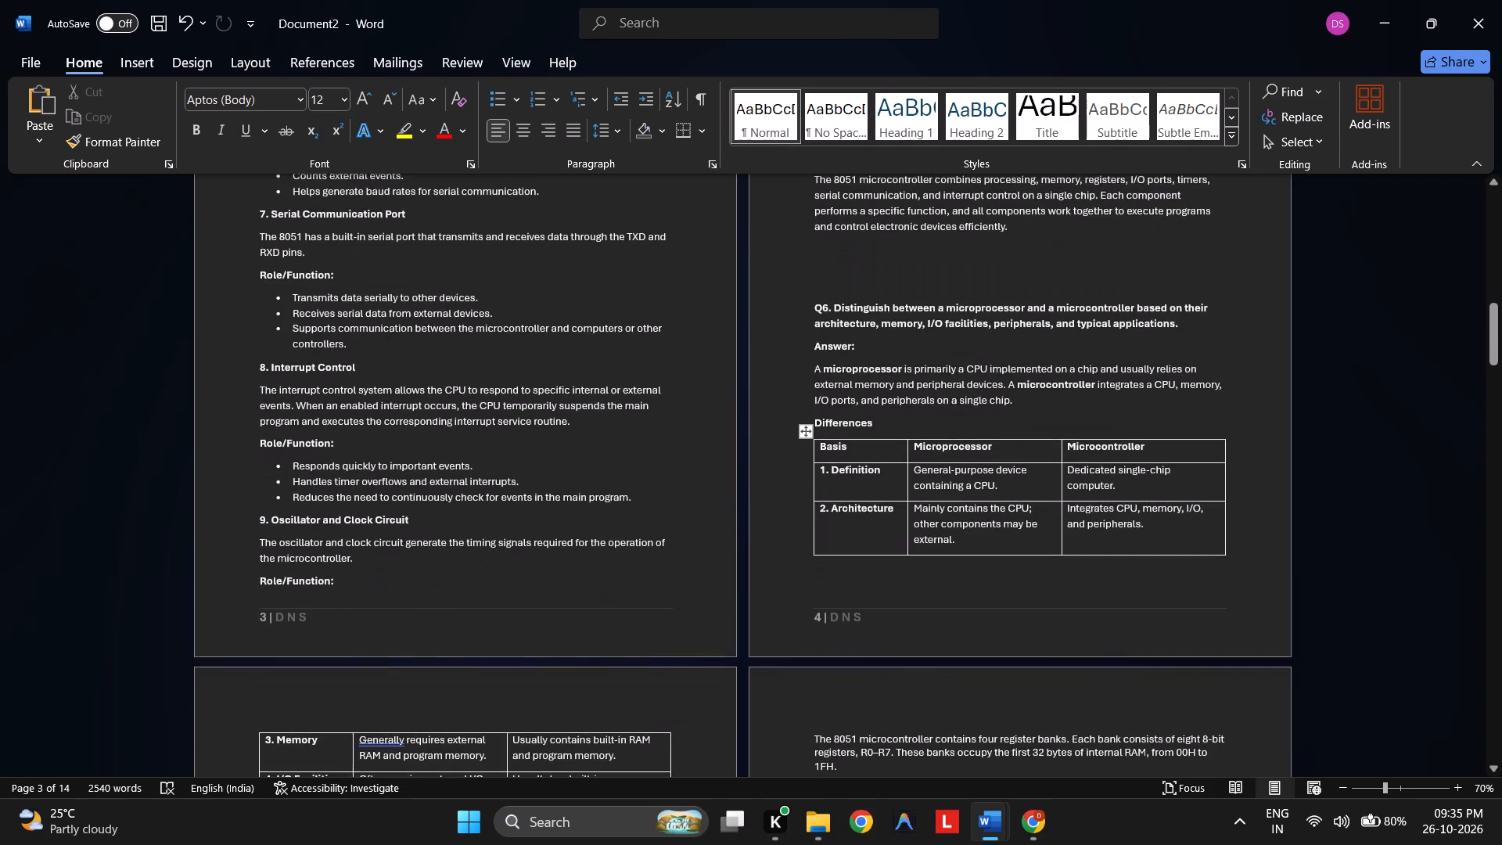
scroll(875, 459, down, 5)
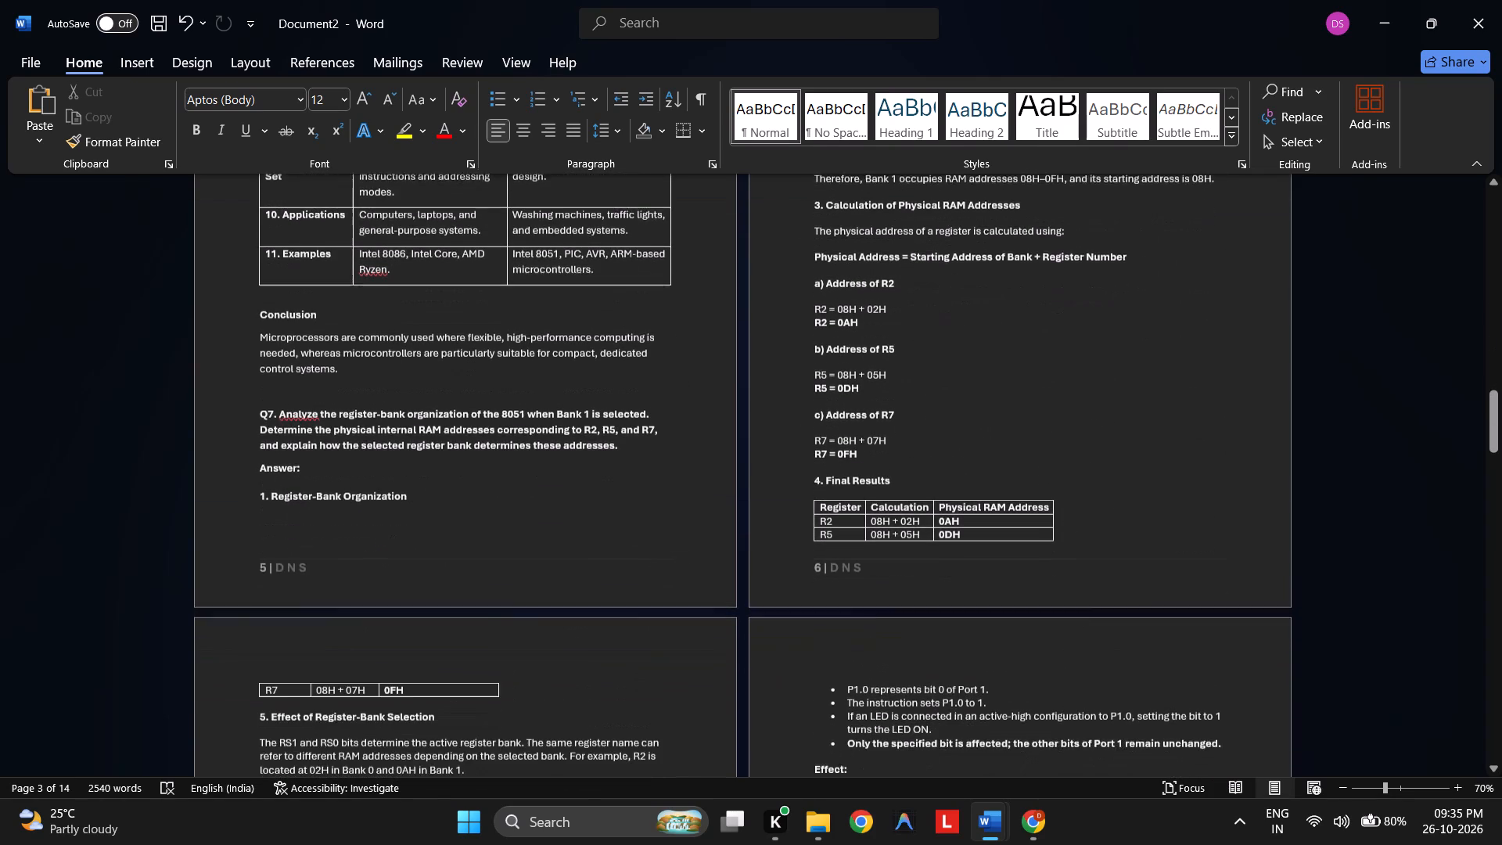
scroll(875, 459, down, 1)
Add a blank line above question Q7 on the register-bank organization, after the preceding Conclusion on page 5.
drag(372, 354, 245, 298)
click(391, 355)
scroll(391, 355, down, 4)
scroll(391, 355, up, 1)
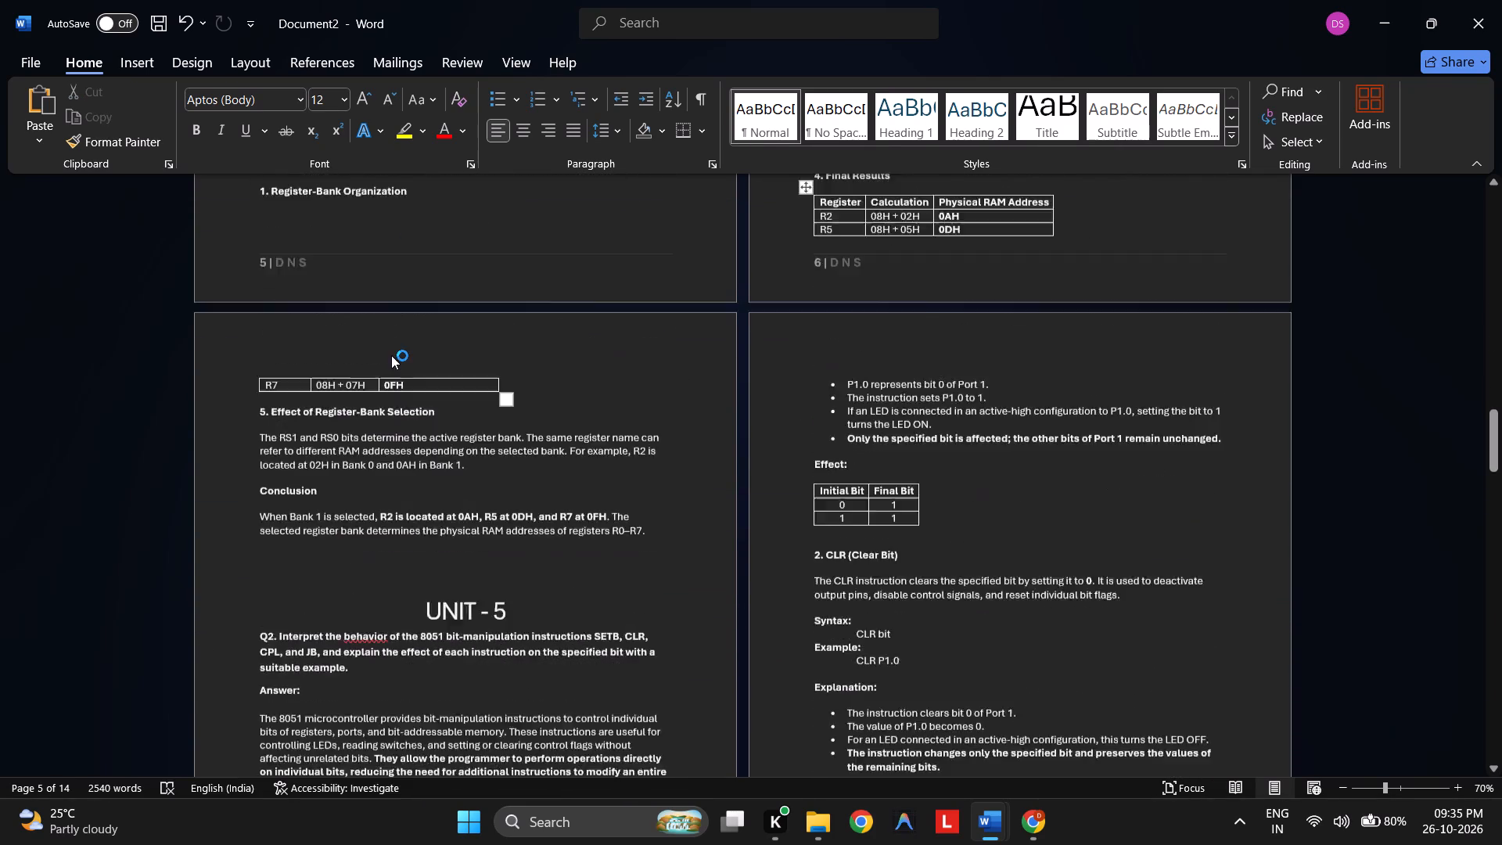
scroll(391, 355, up, 1)
scroll(548, 374, down, 2)
scroll(548, 374, up, 1)
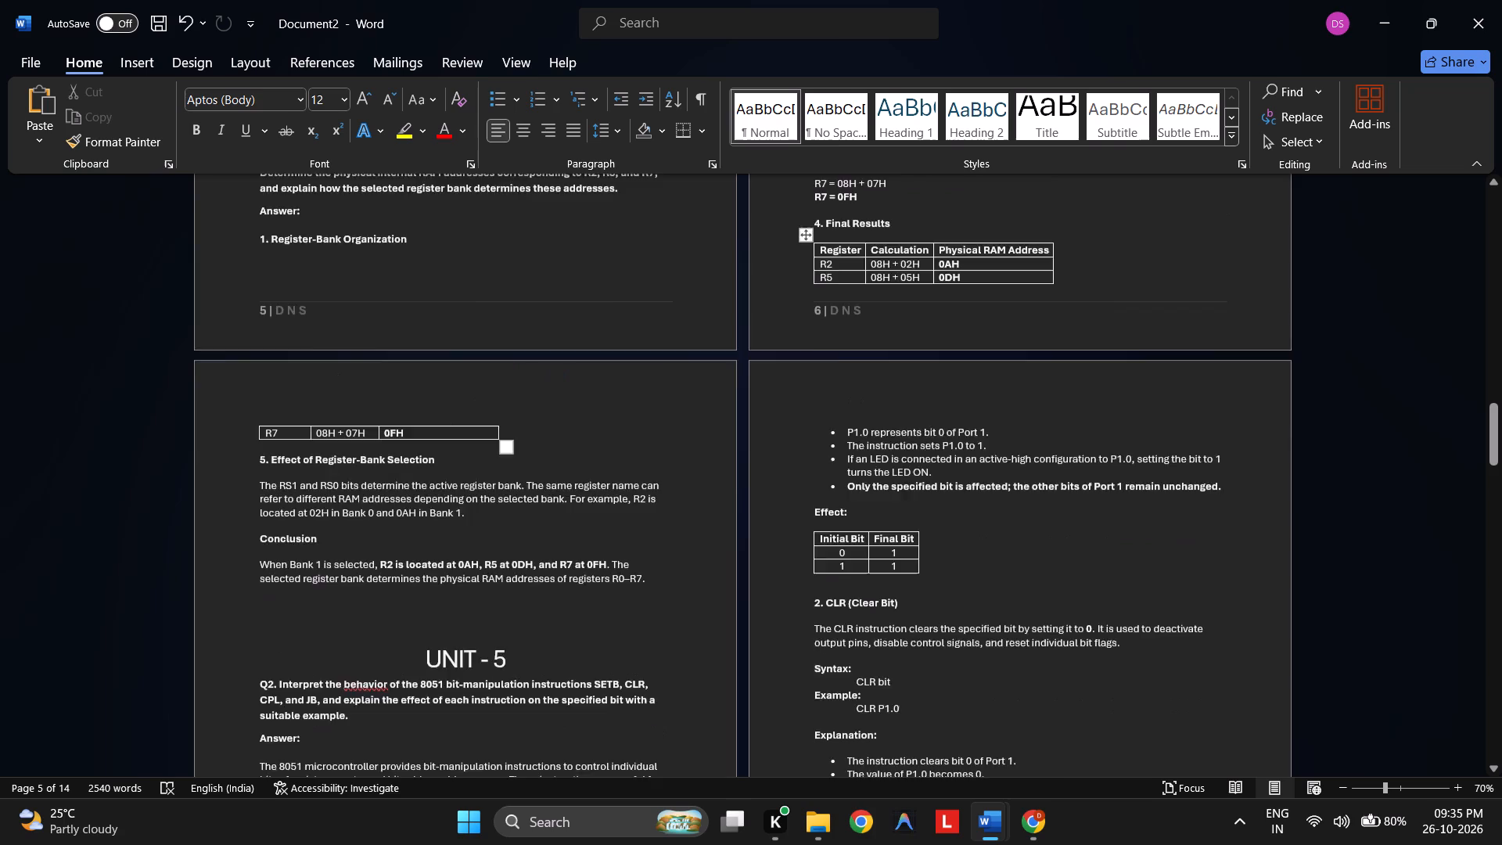
scroll(548, 374, up, 1)
click(345, 281)
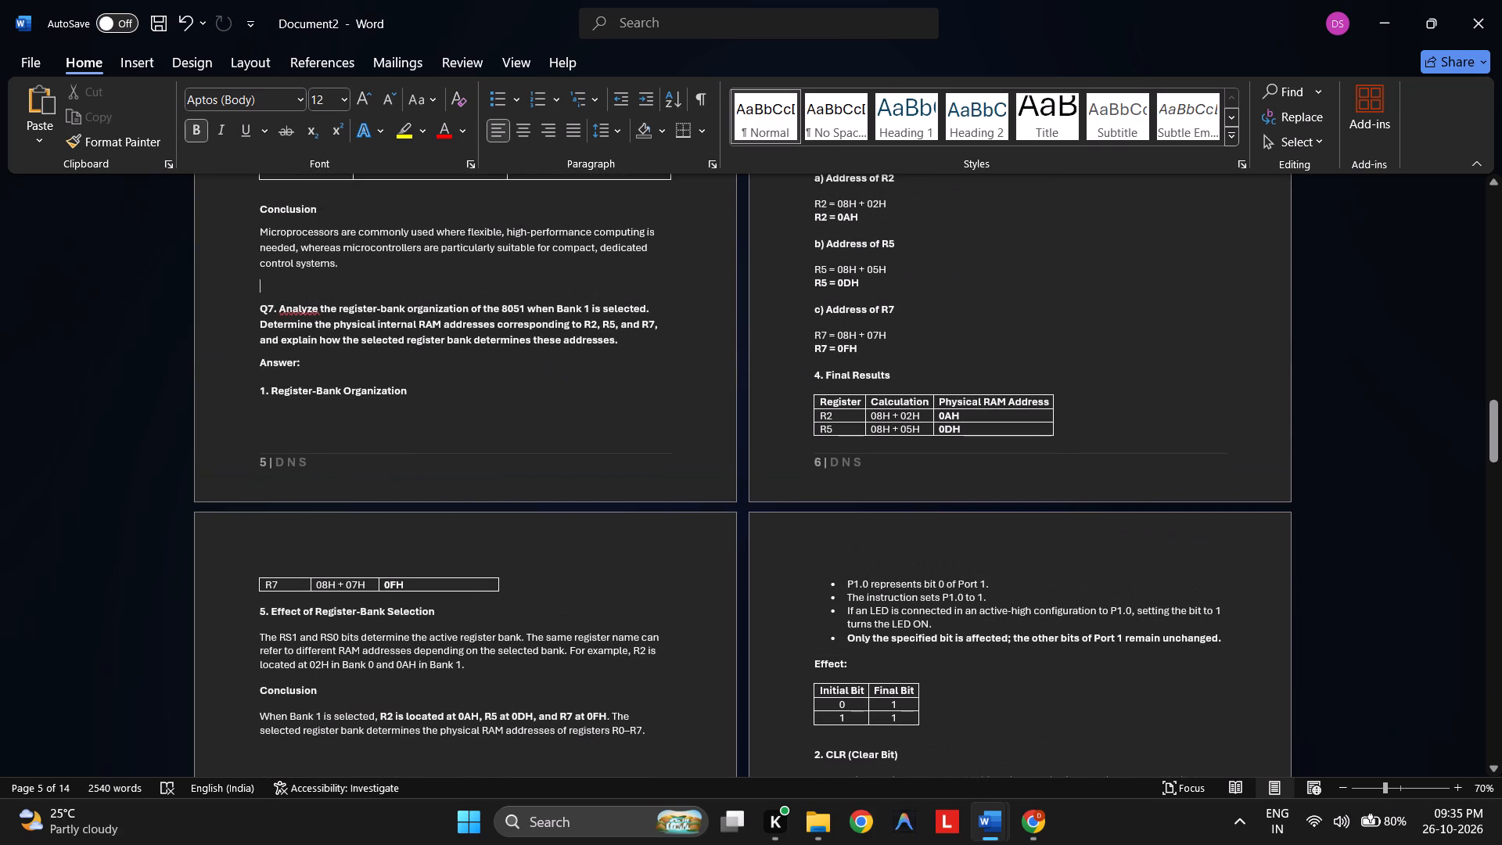
key(Return)
Examine the spacing, headings and page breaks of the Unit 5 and Unit 6 answers.
scroll(787, 370, down, 4)
scroll(898, 462, down, 1)
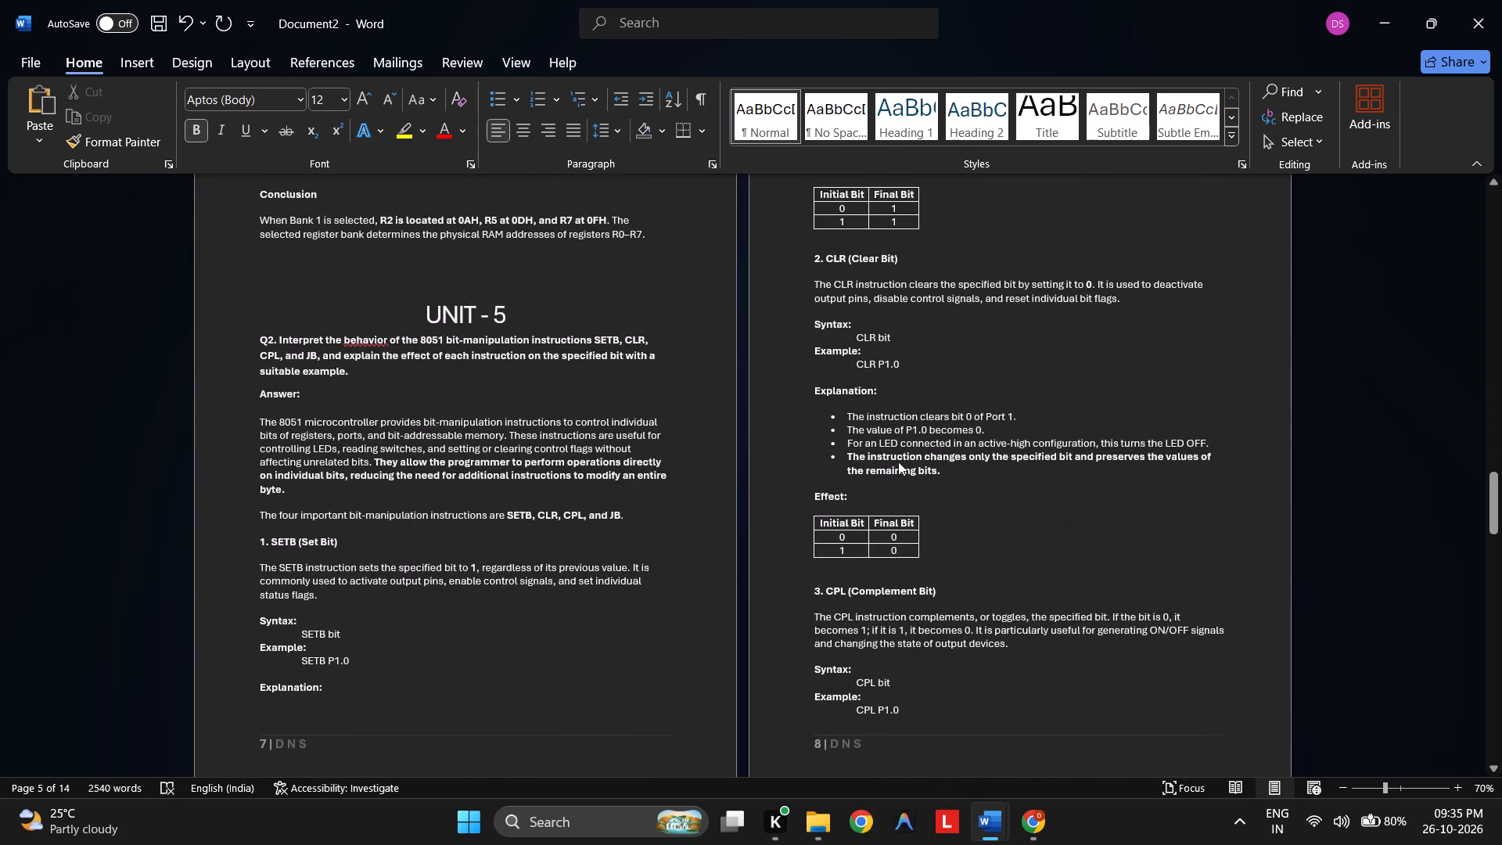
scroll(898, 462, down, 6)
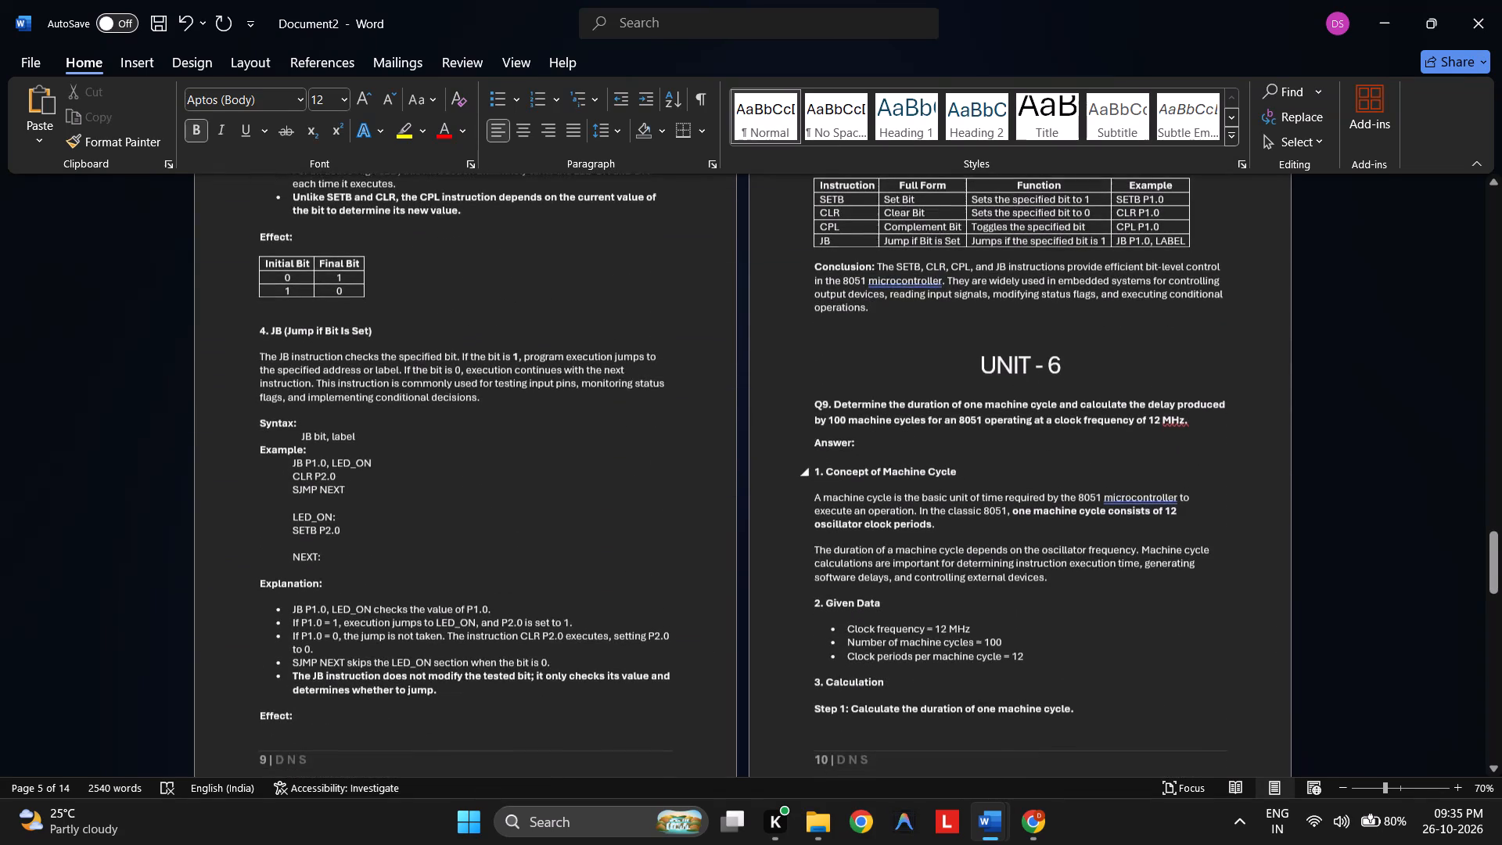
scroll(898, 462, down, 1)
scroll(898, 462, up, 6)
scroll(898, 462, down, 1)
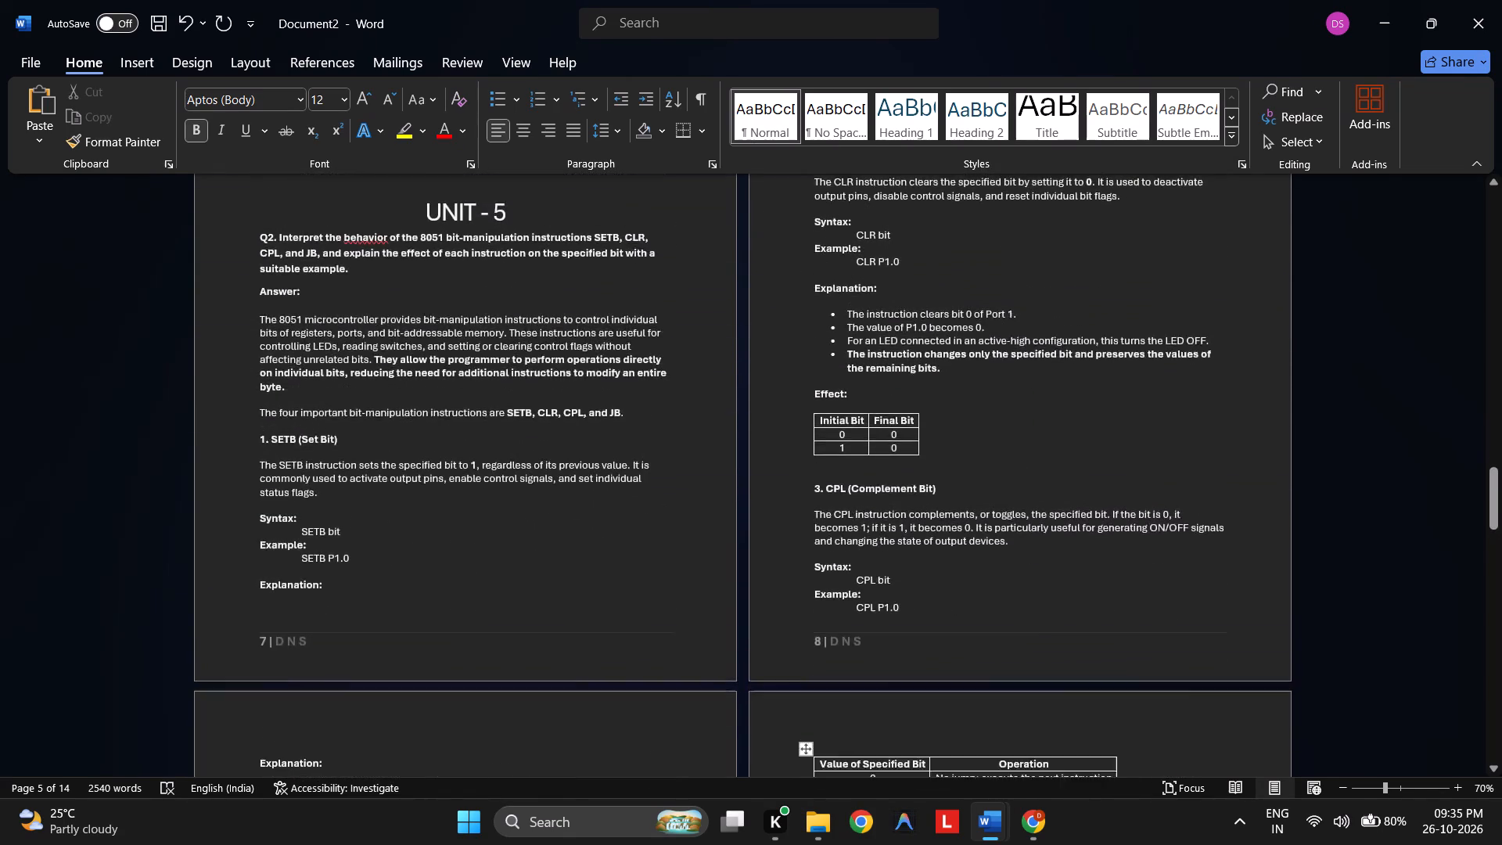
scroll(898, 462, down, 1)
scroll(898, 462, up, 2)
scroll(898, 462, down, 1)
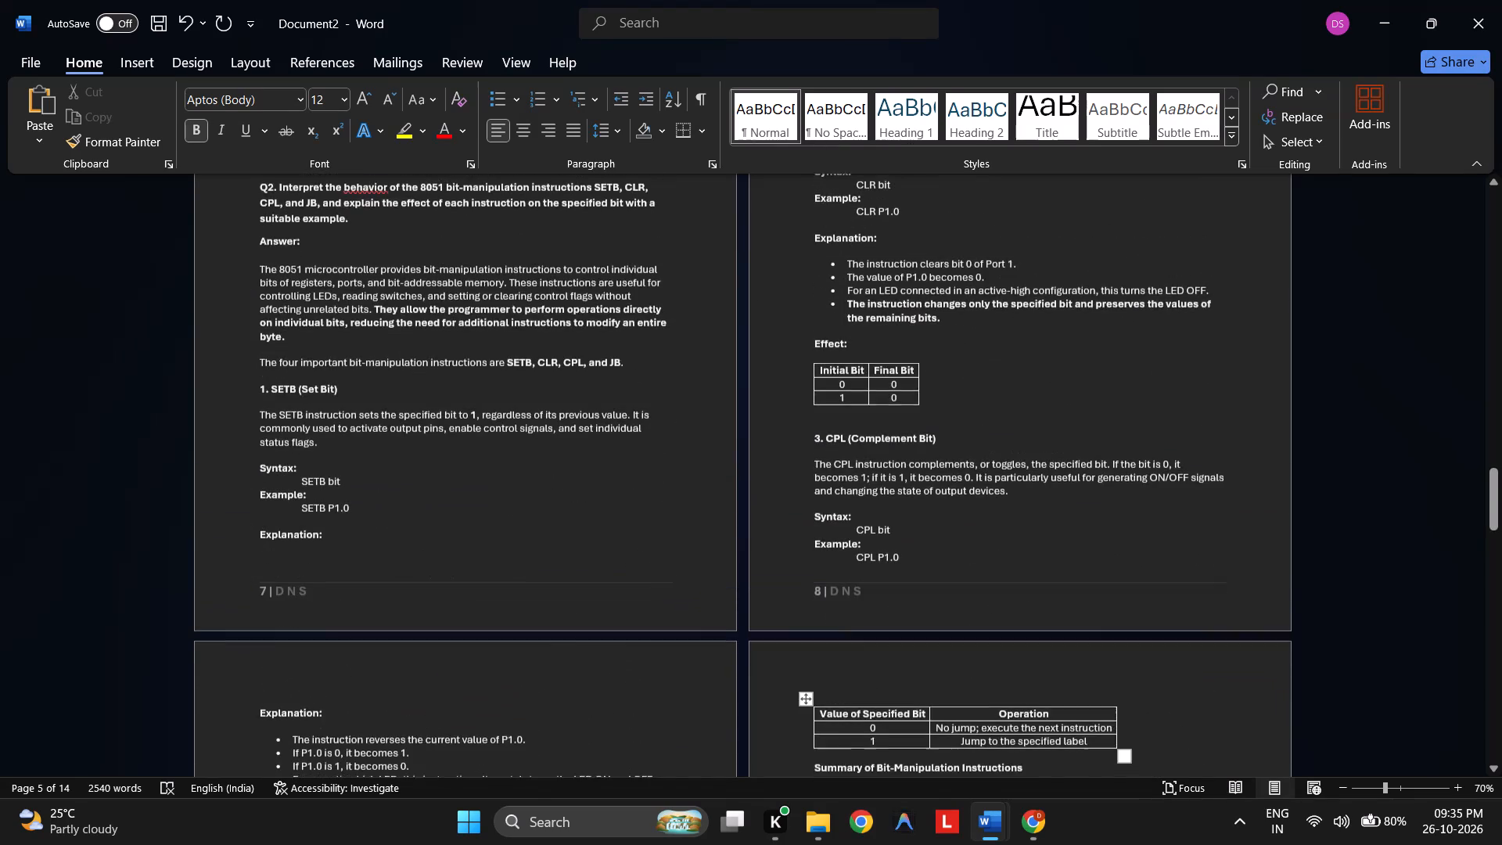
scroll(973, 544, down, 5)
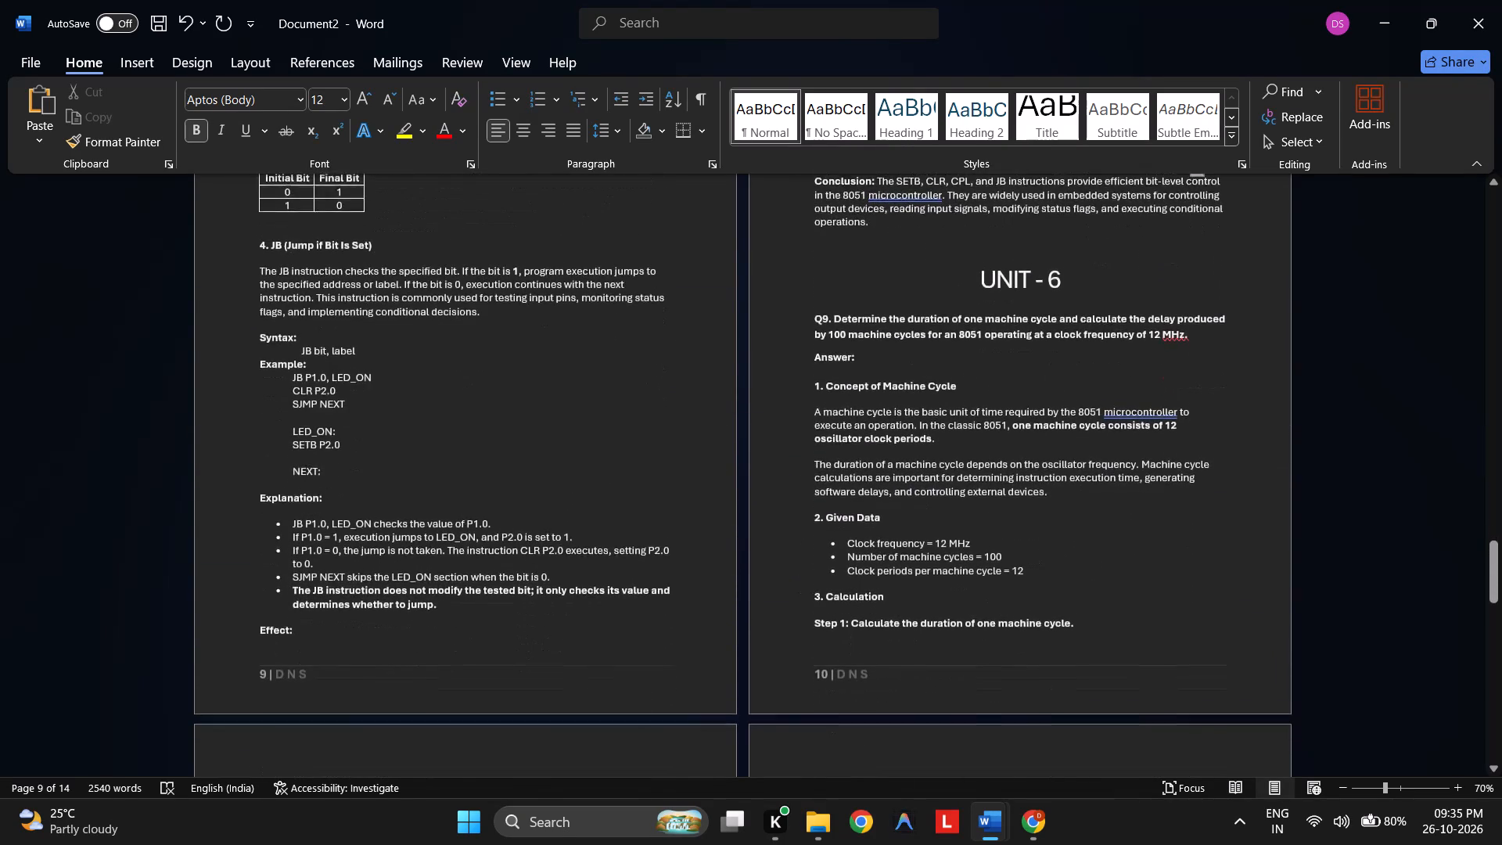
scroll(973, 544, down, 6)
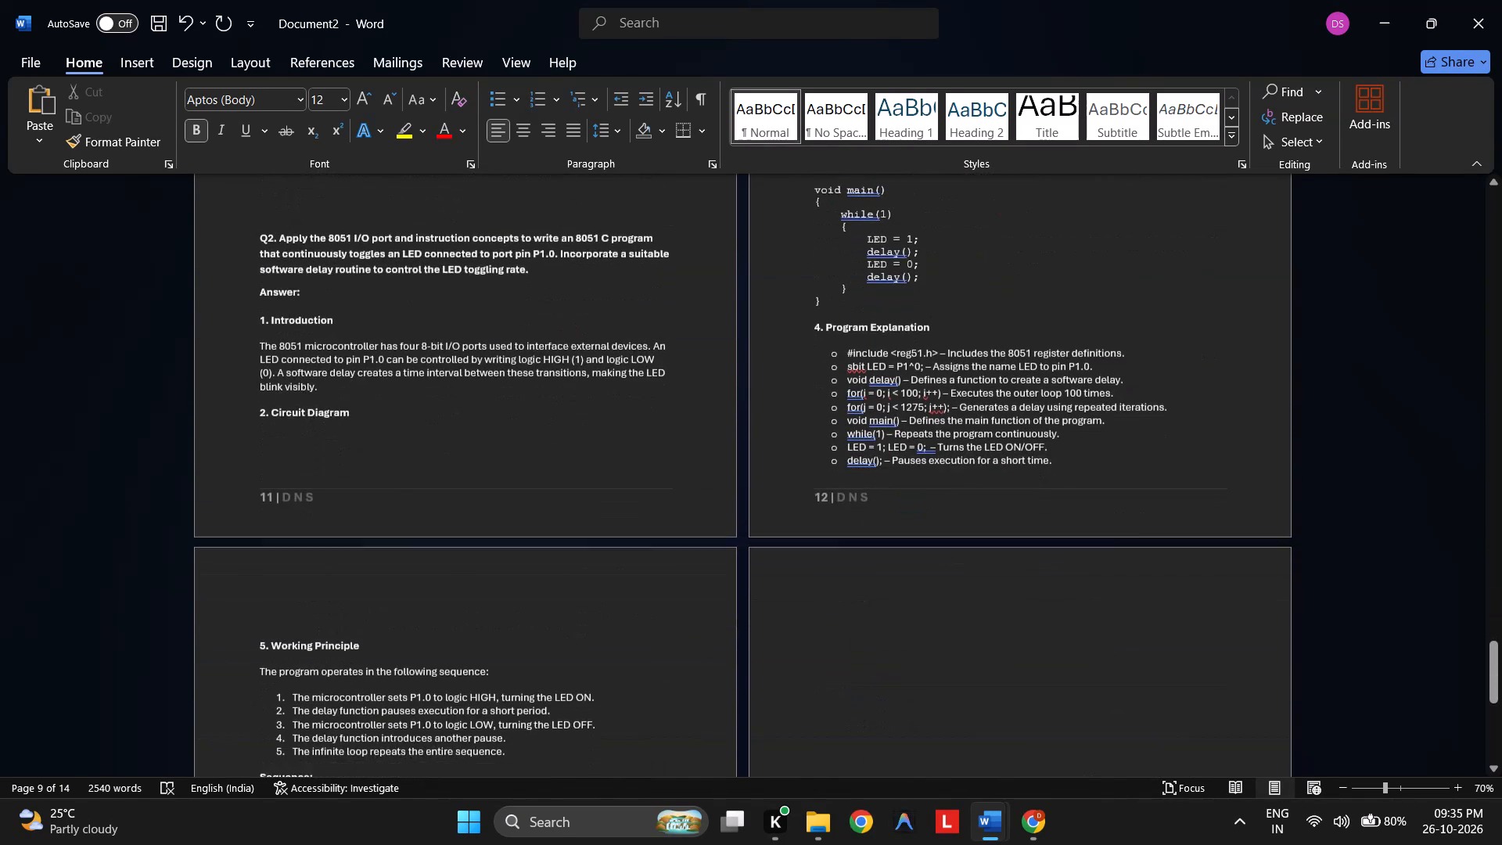
scroll(973, 544, up, 3)
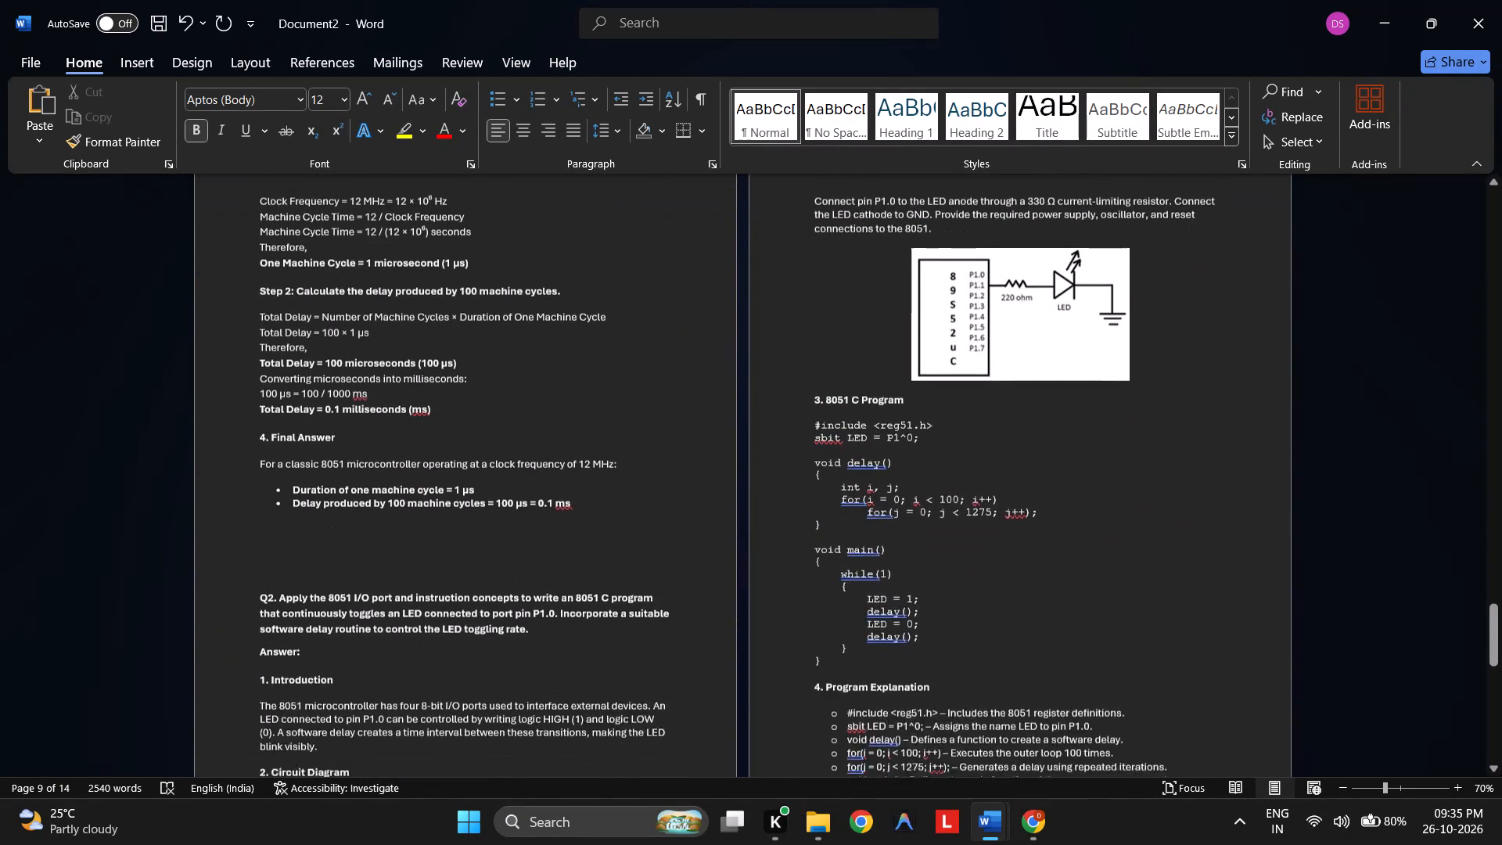
scroll(863, 595, up, 4)
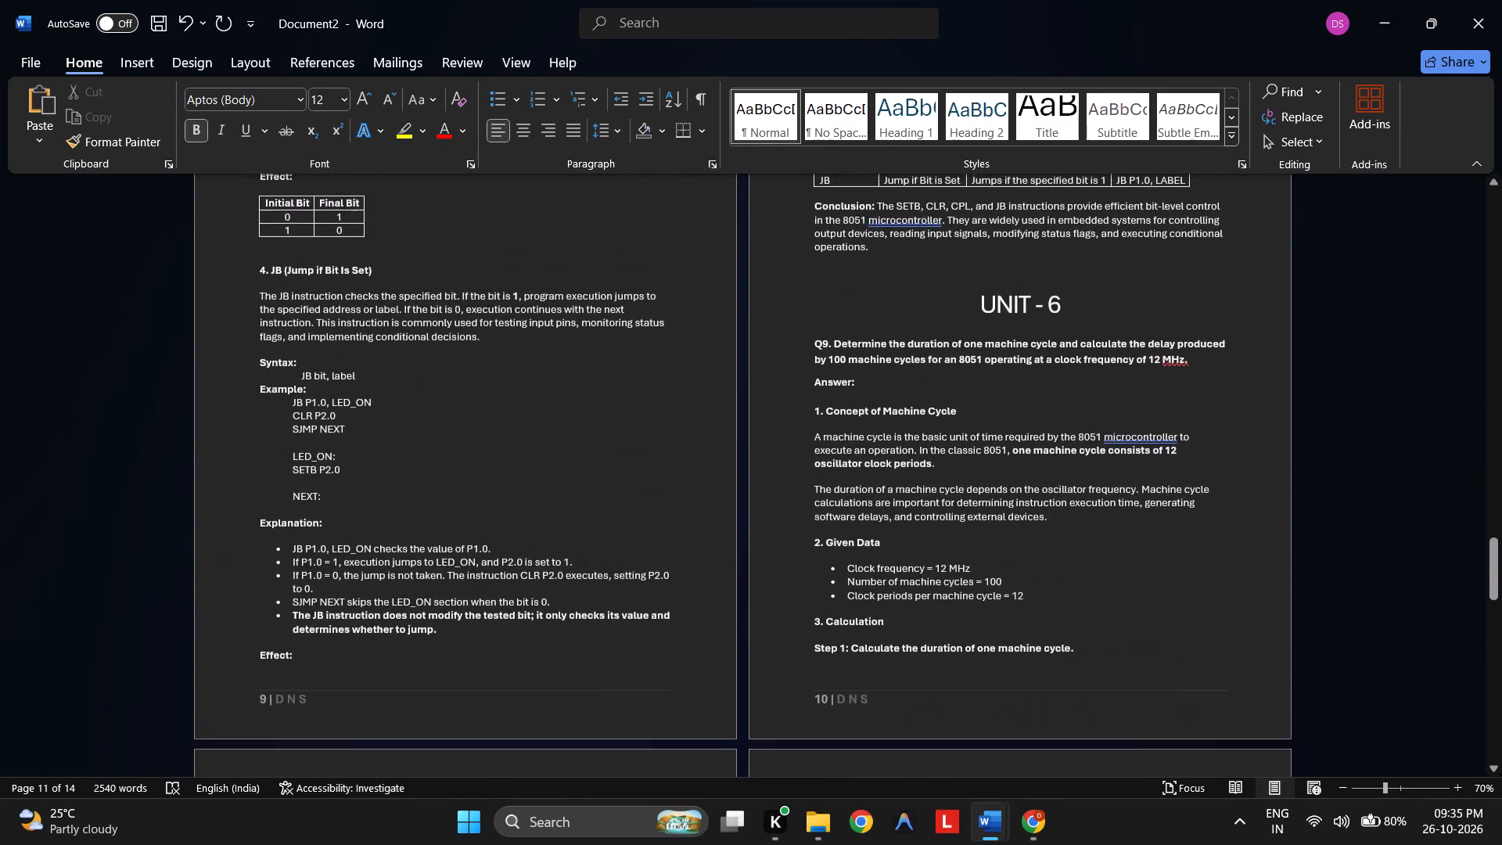
scroll(990, 443, up, 1)
scroll(1040, 384, up, 3)
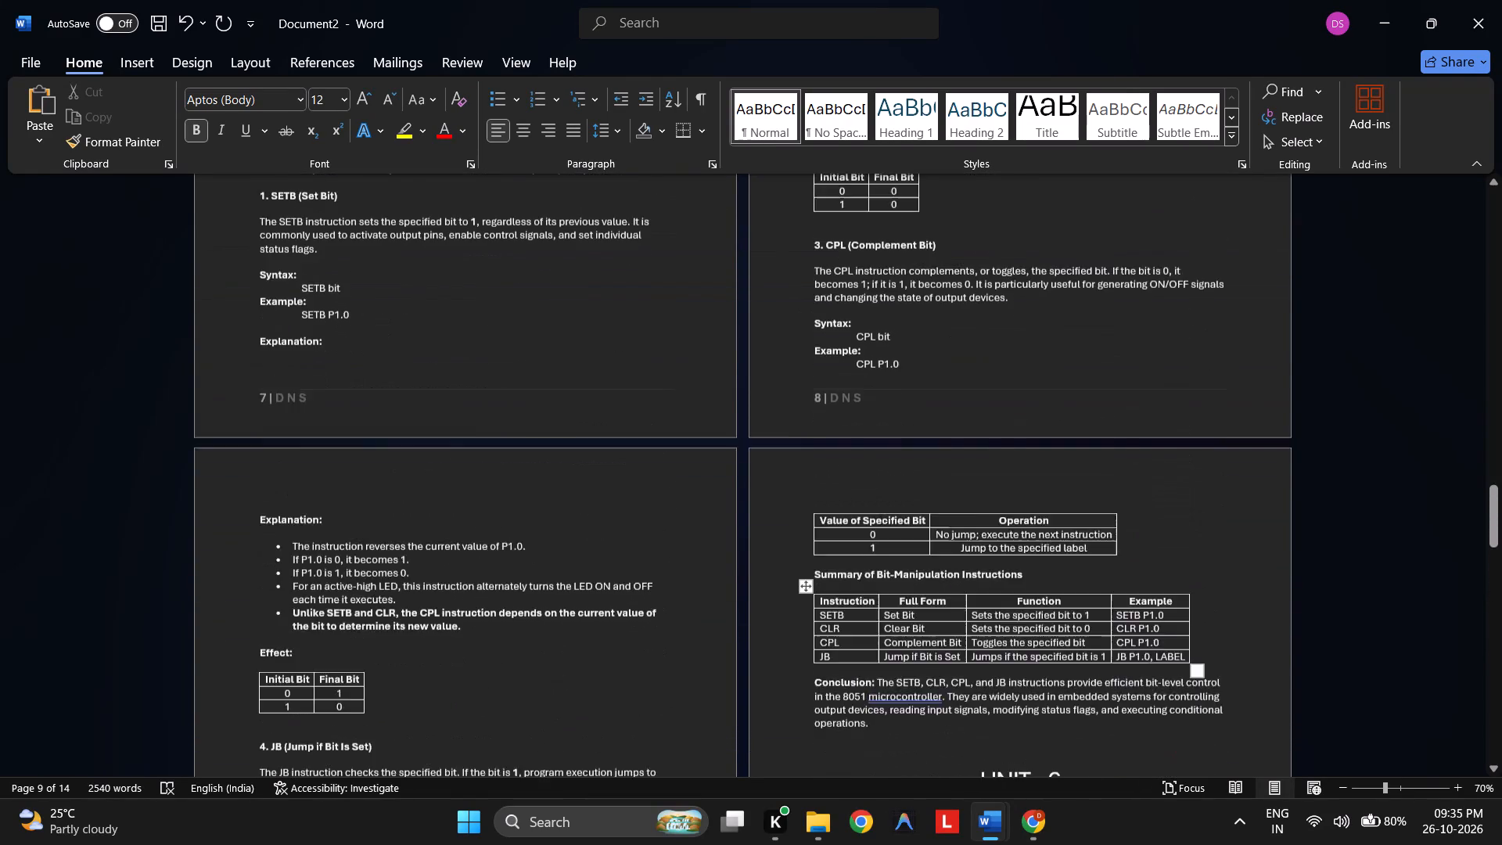
scroll(1040, 384, down, 1)
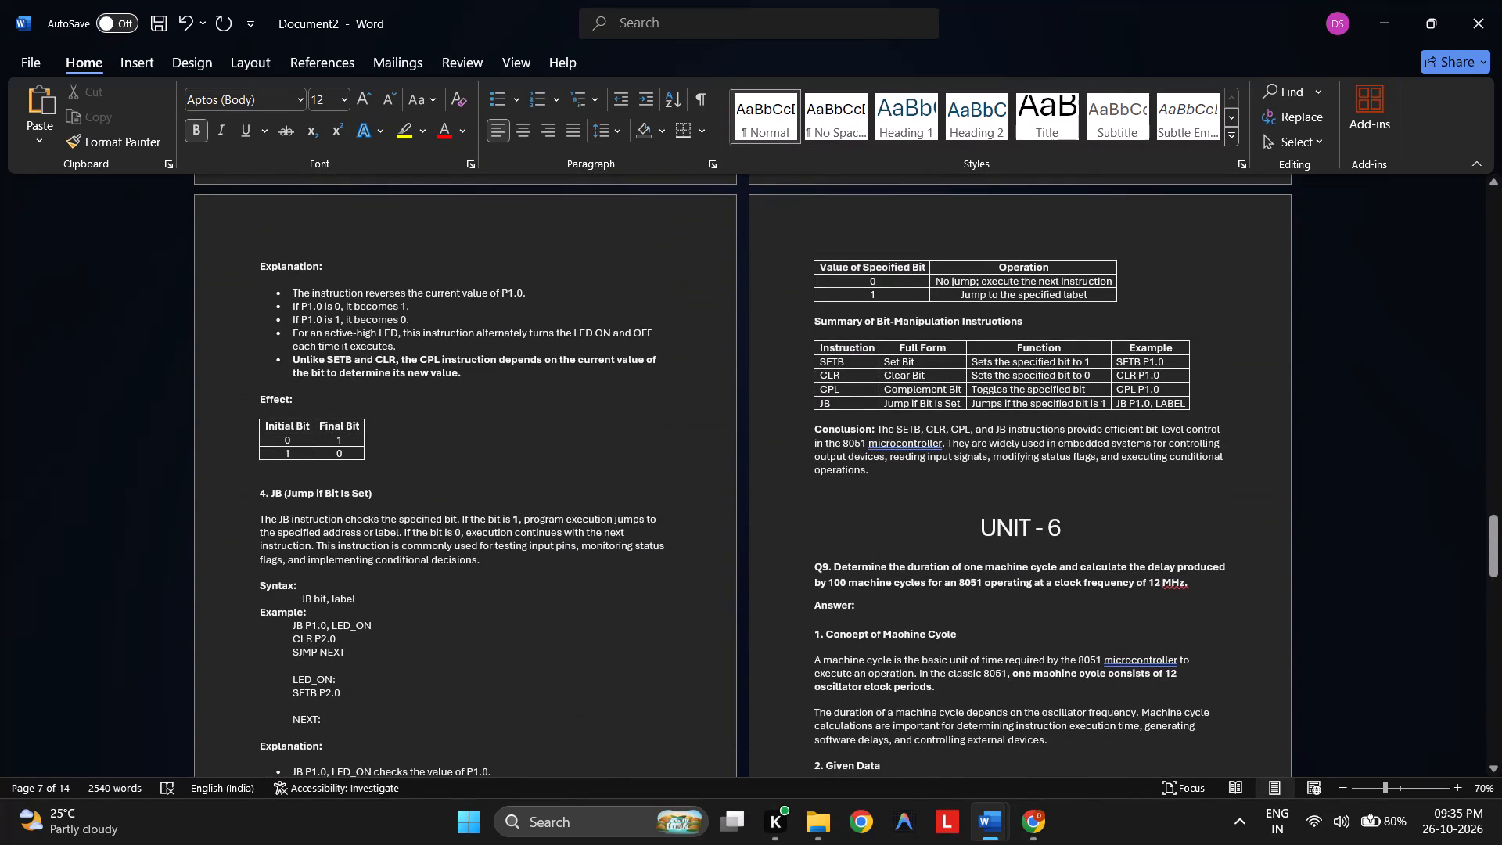
Cut the UNIT - 6 heading from above question Q9 on page 10 and insert four blank lines in its place.
click(1091, 511)
drag(1091, 511, 1073, 512)
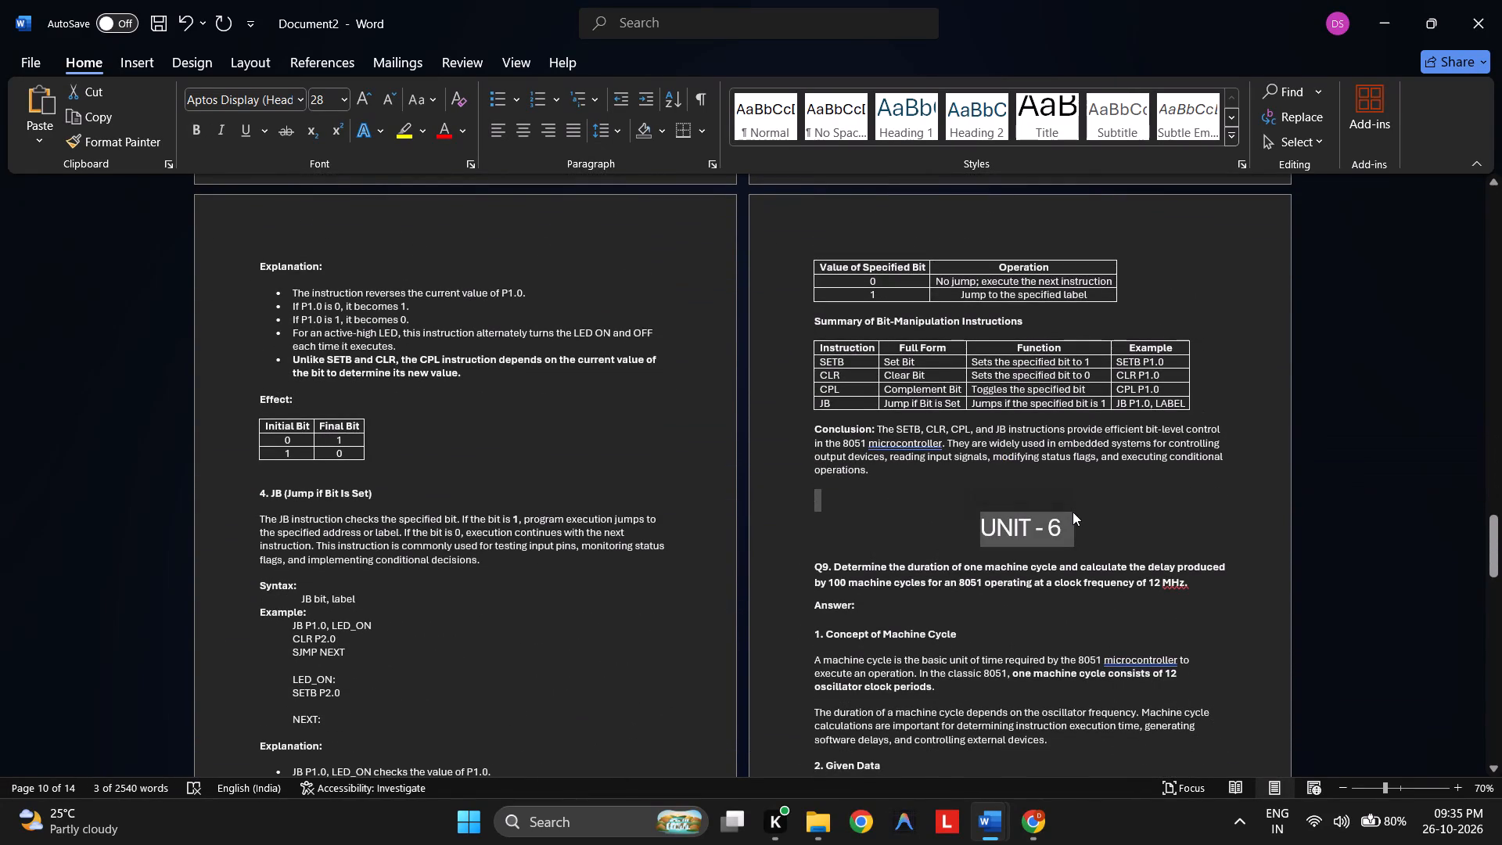
triple_click(1073, 512)
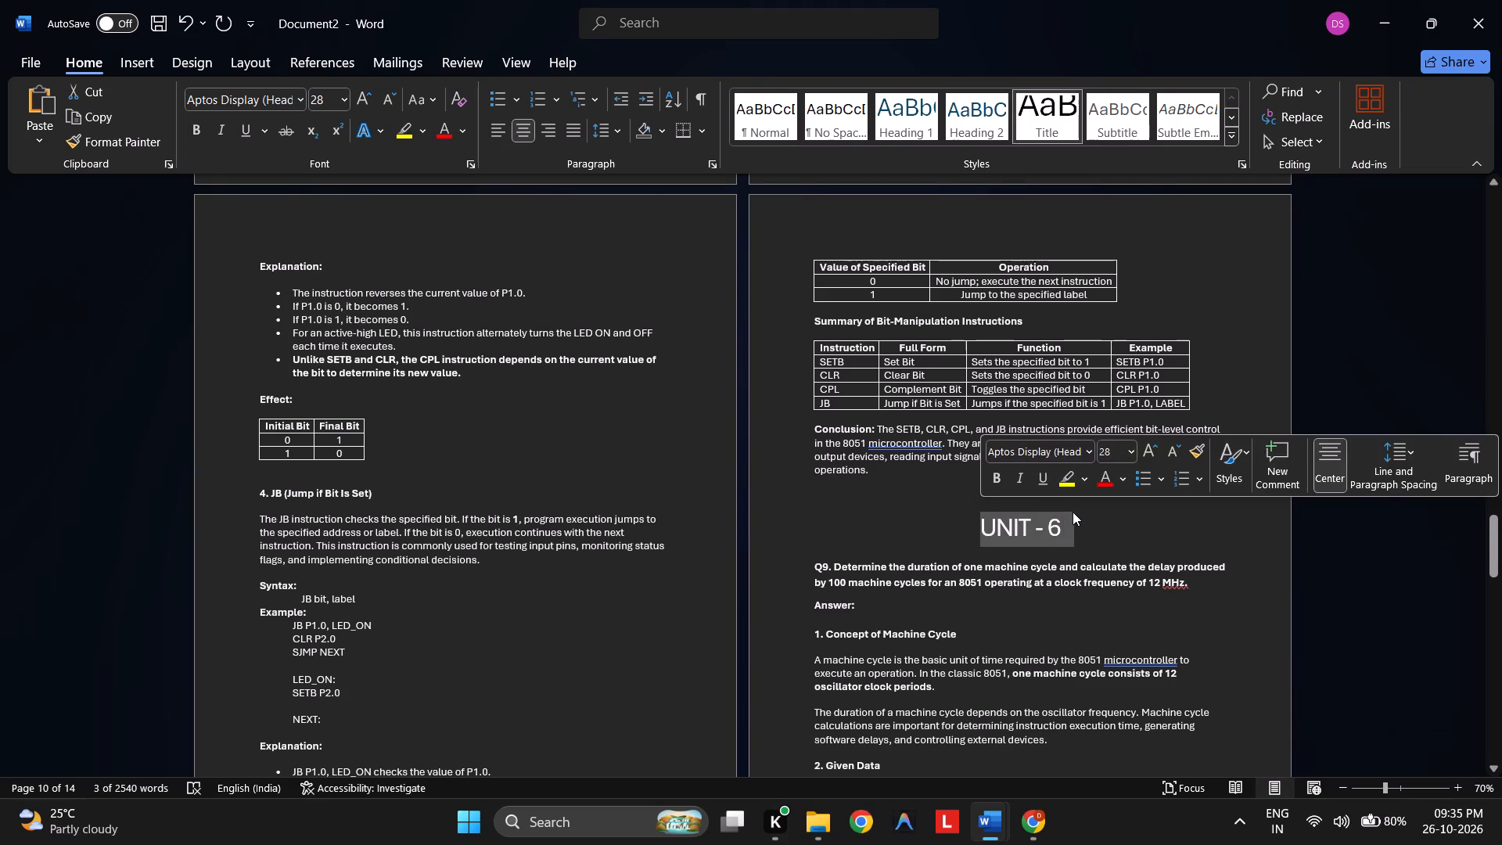
click(1073, 512)
drag(1073, 512, 1058, 487)
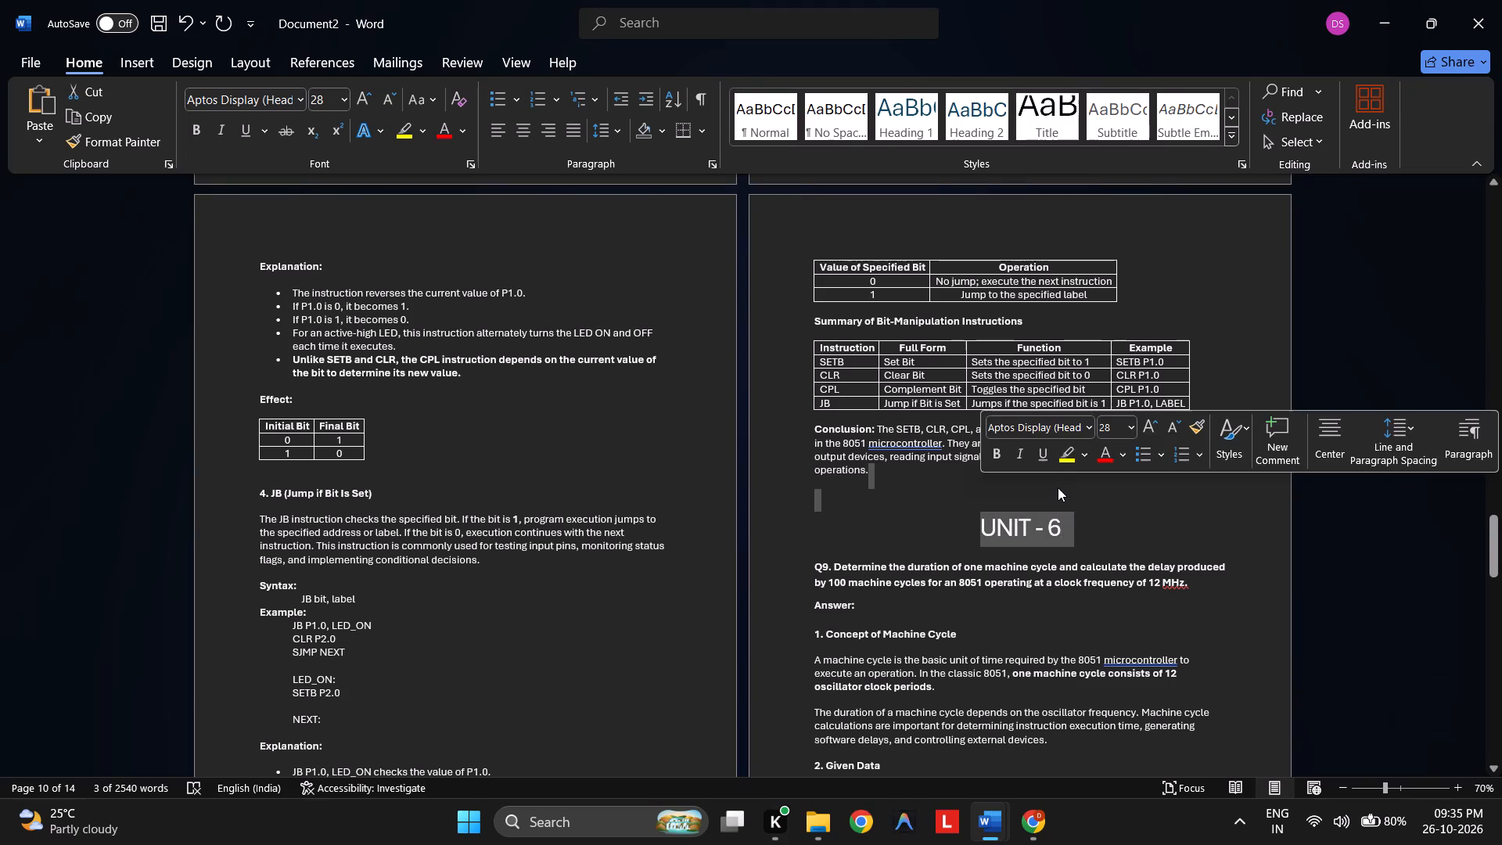
key(shift+Down)
key(ctrl+x)
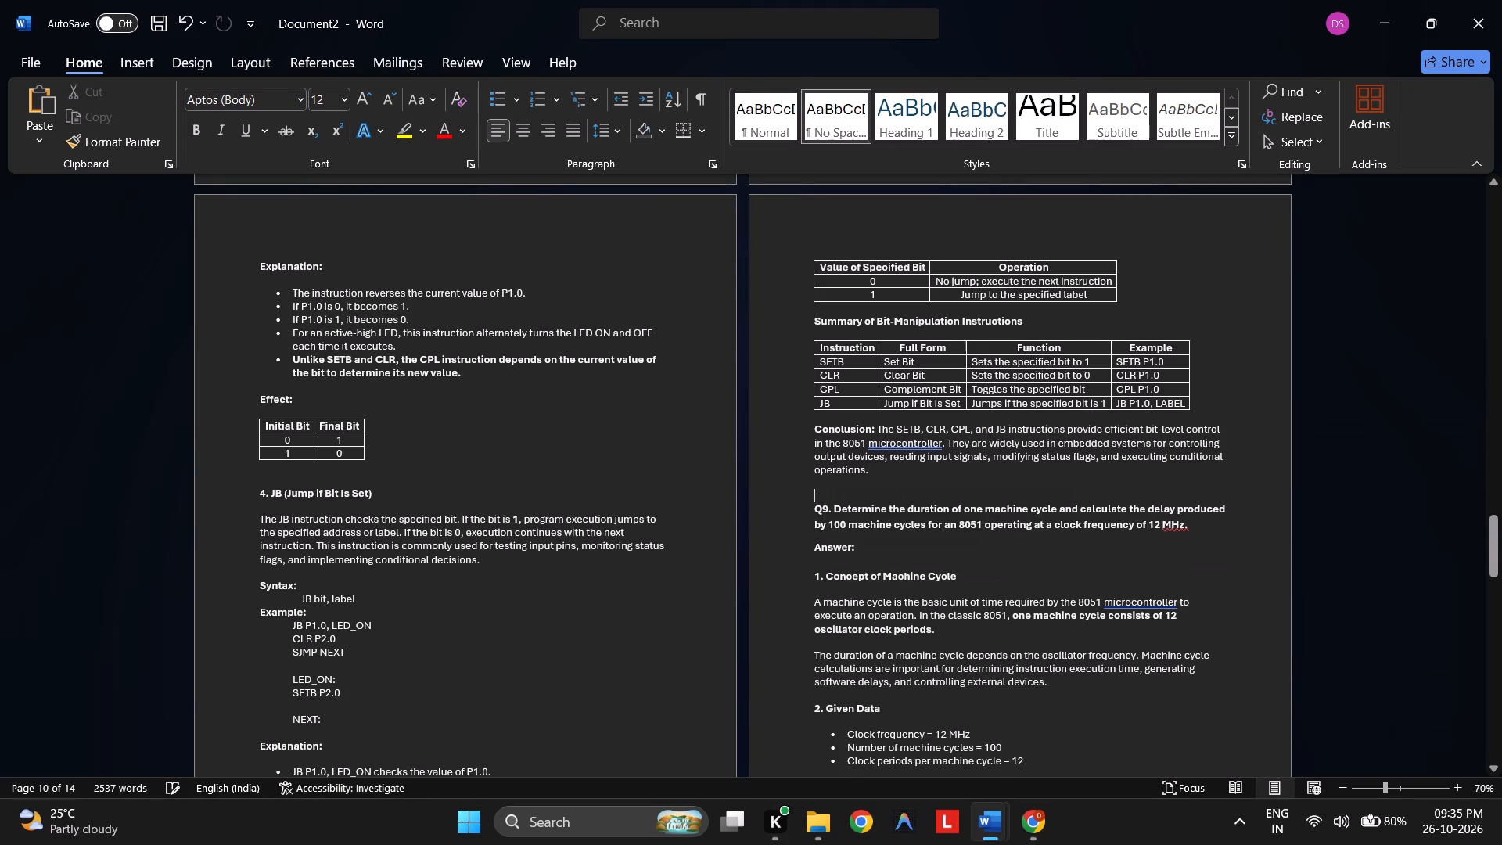
key(Return)
key(Return)
key(Return)
key(Return)
Paste the UNIT - 6 heading above question Q2 on the LED-toggling program, with a single body-text blank line between heading and question.
scroll(1058, 487, down, 1)
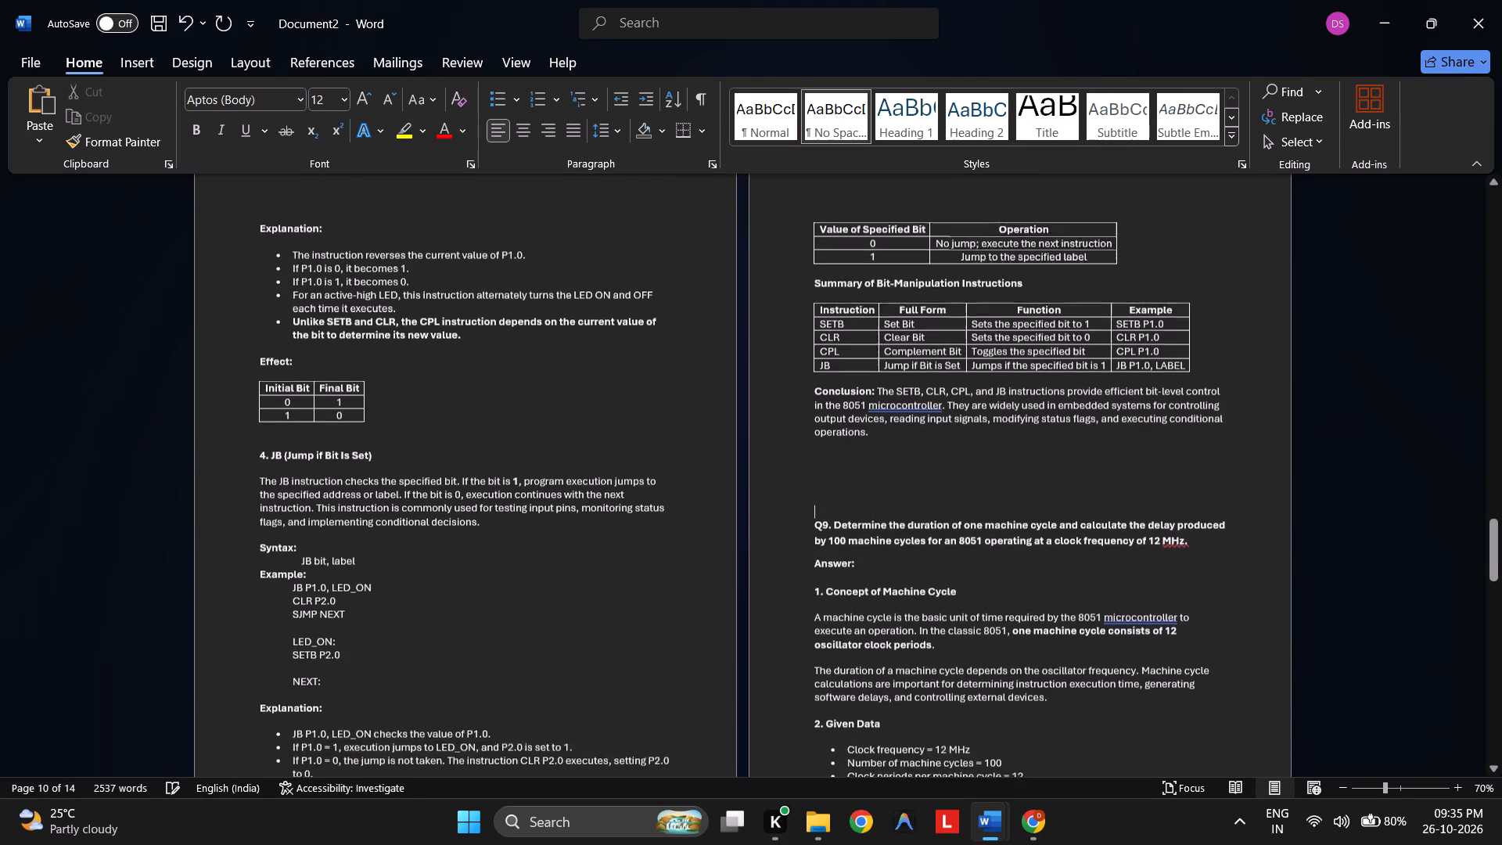
scroll(1058, 487, down, 8)
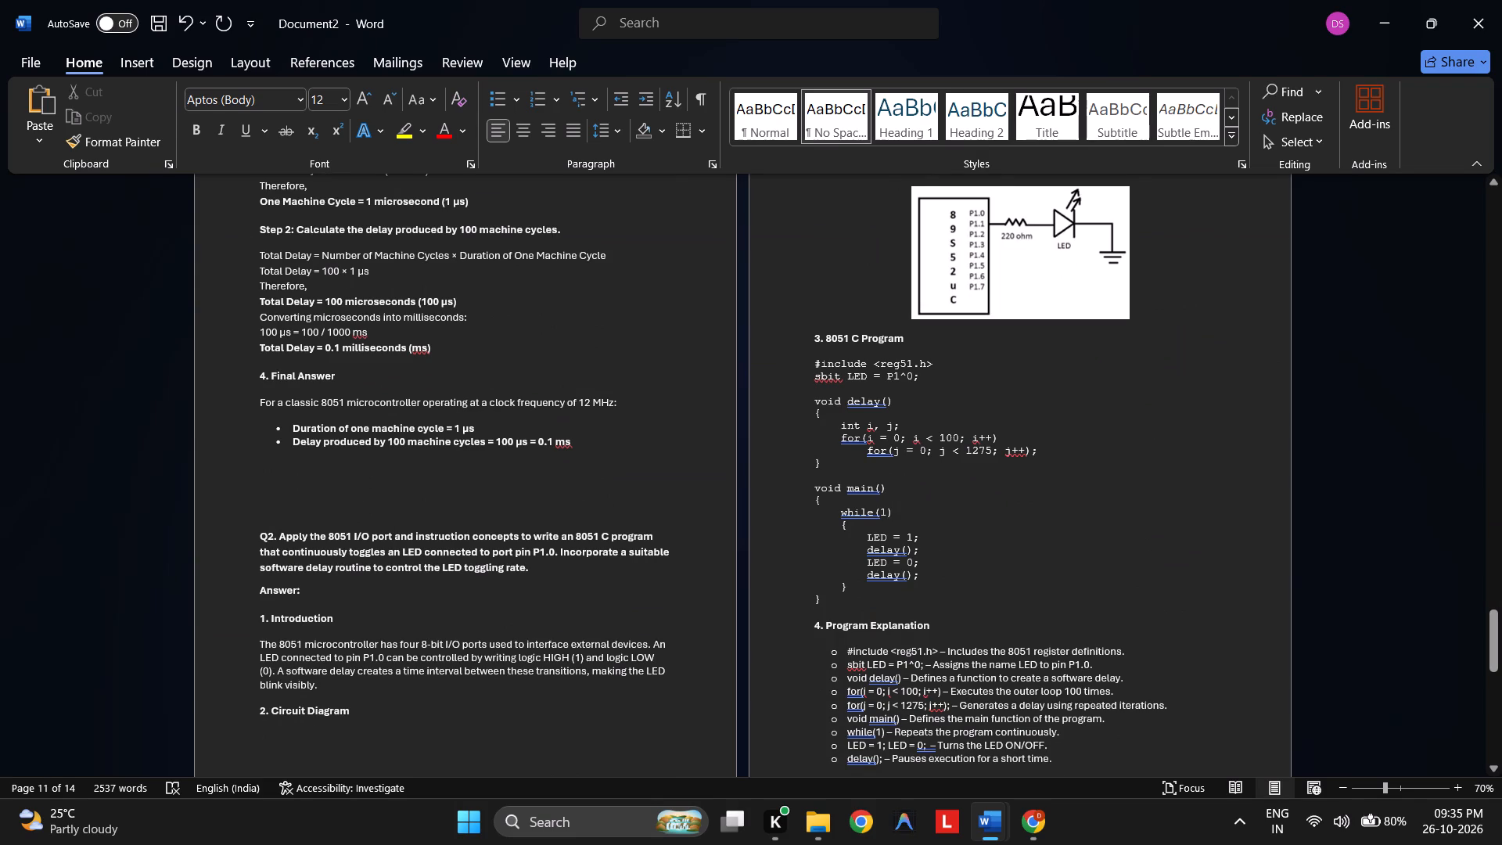
click(561, 484)
key(ctrl+v)
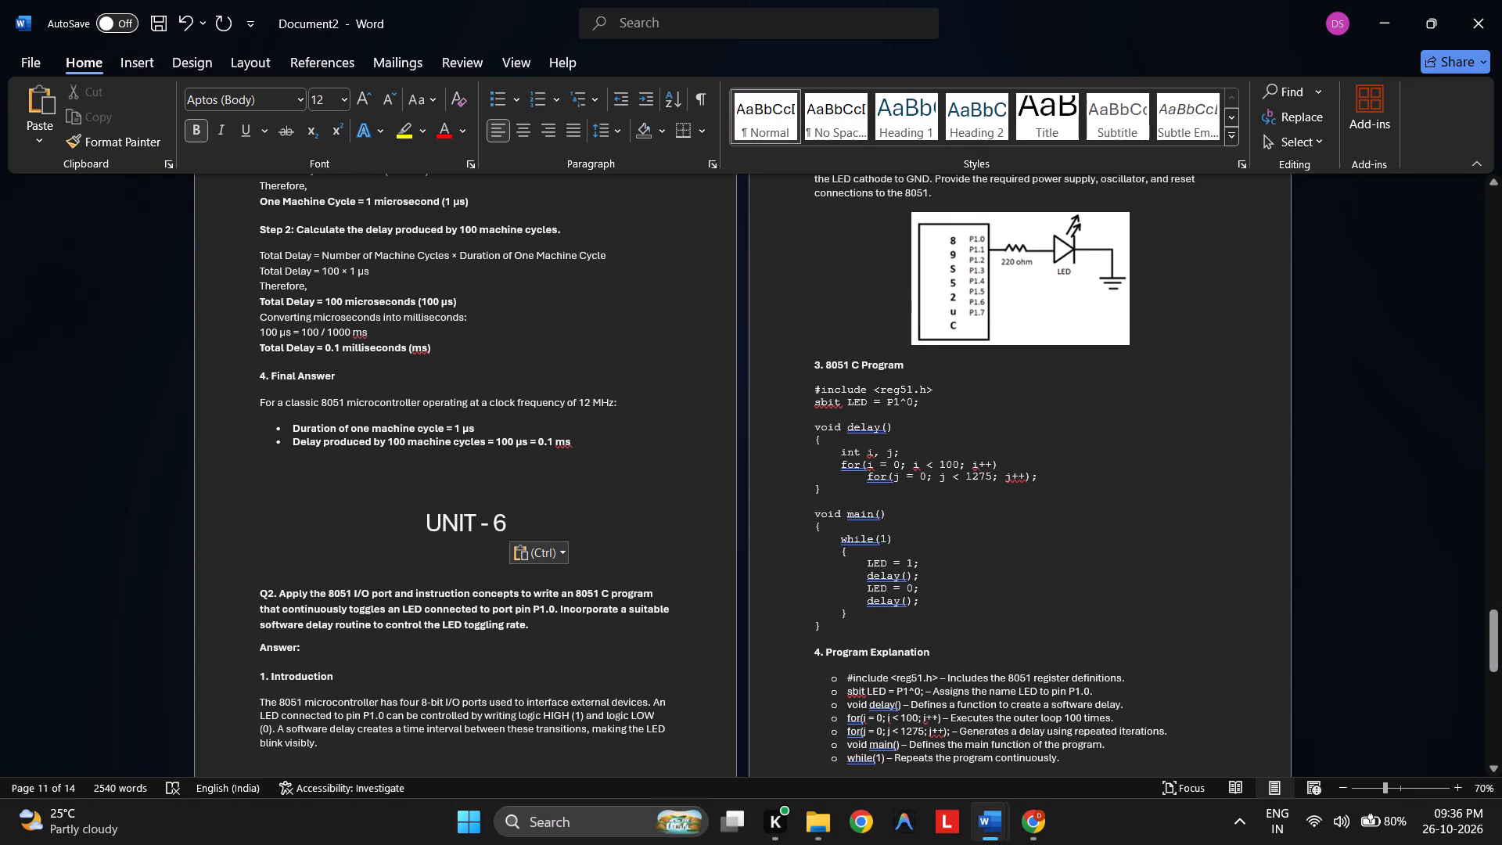
key(BackSpace)
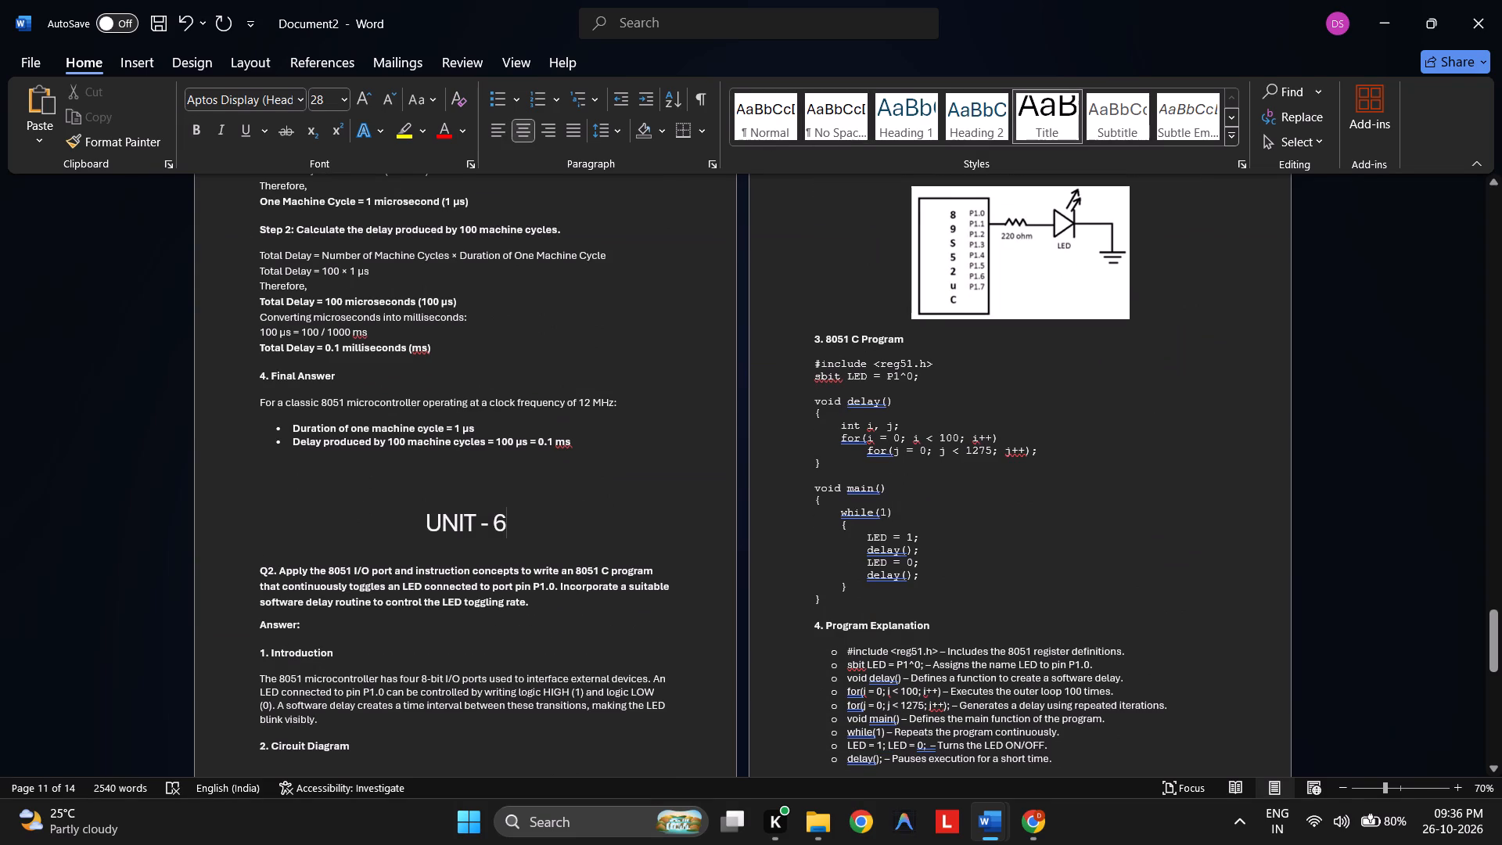
click(531, 559)
key(BackSpace)
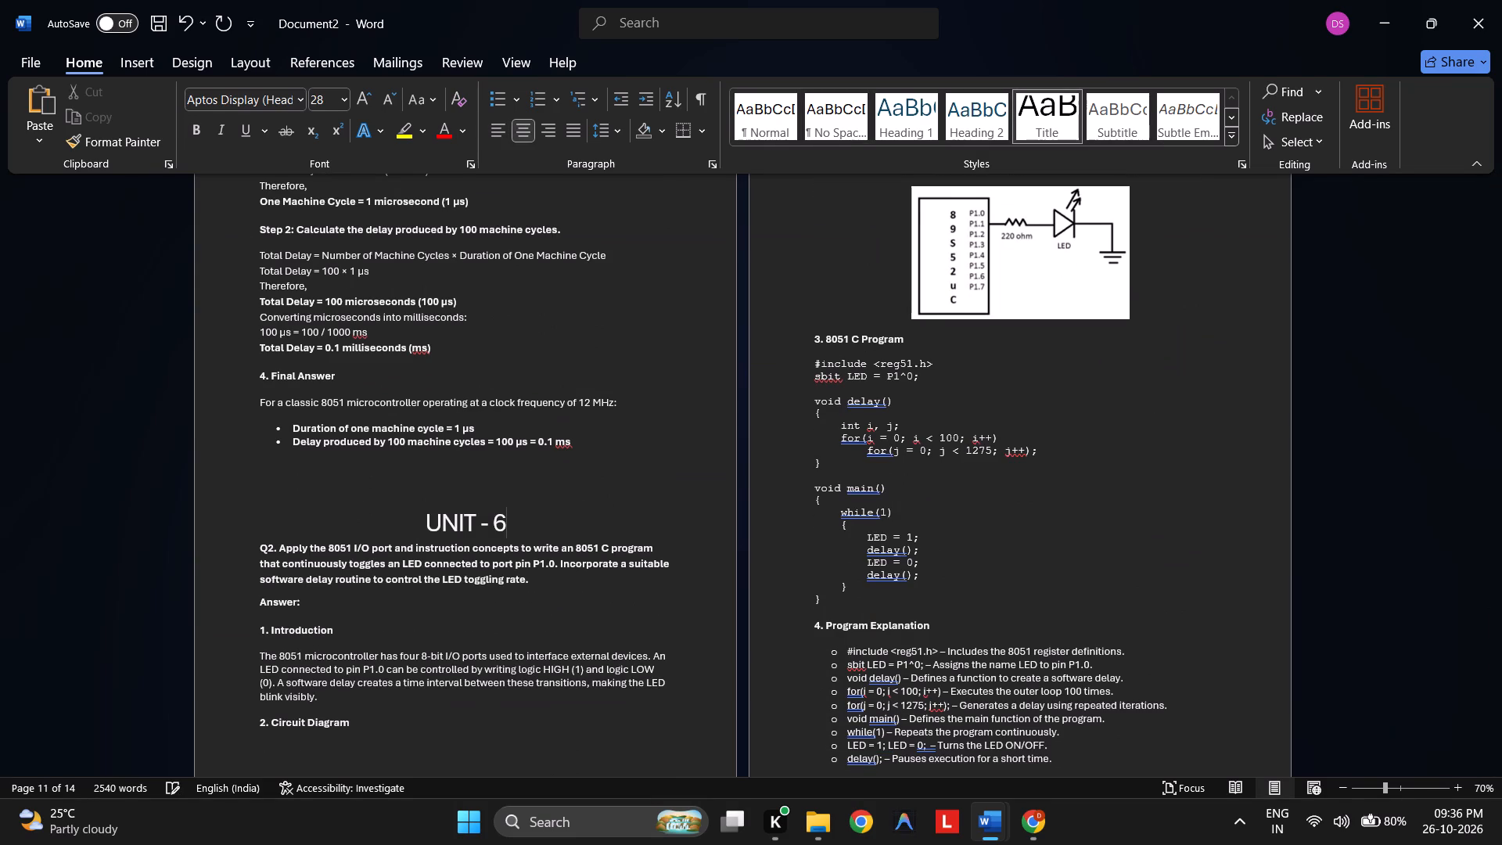
key(Return)
scroll(849, 671, down, 2)
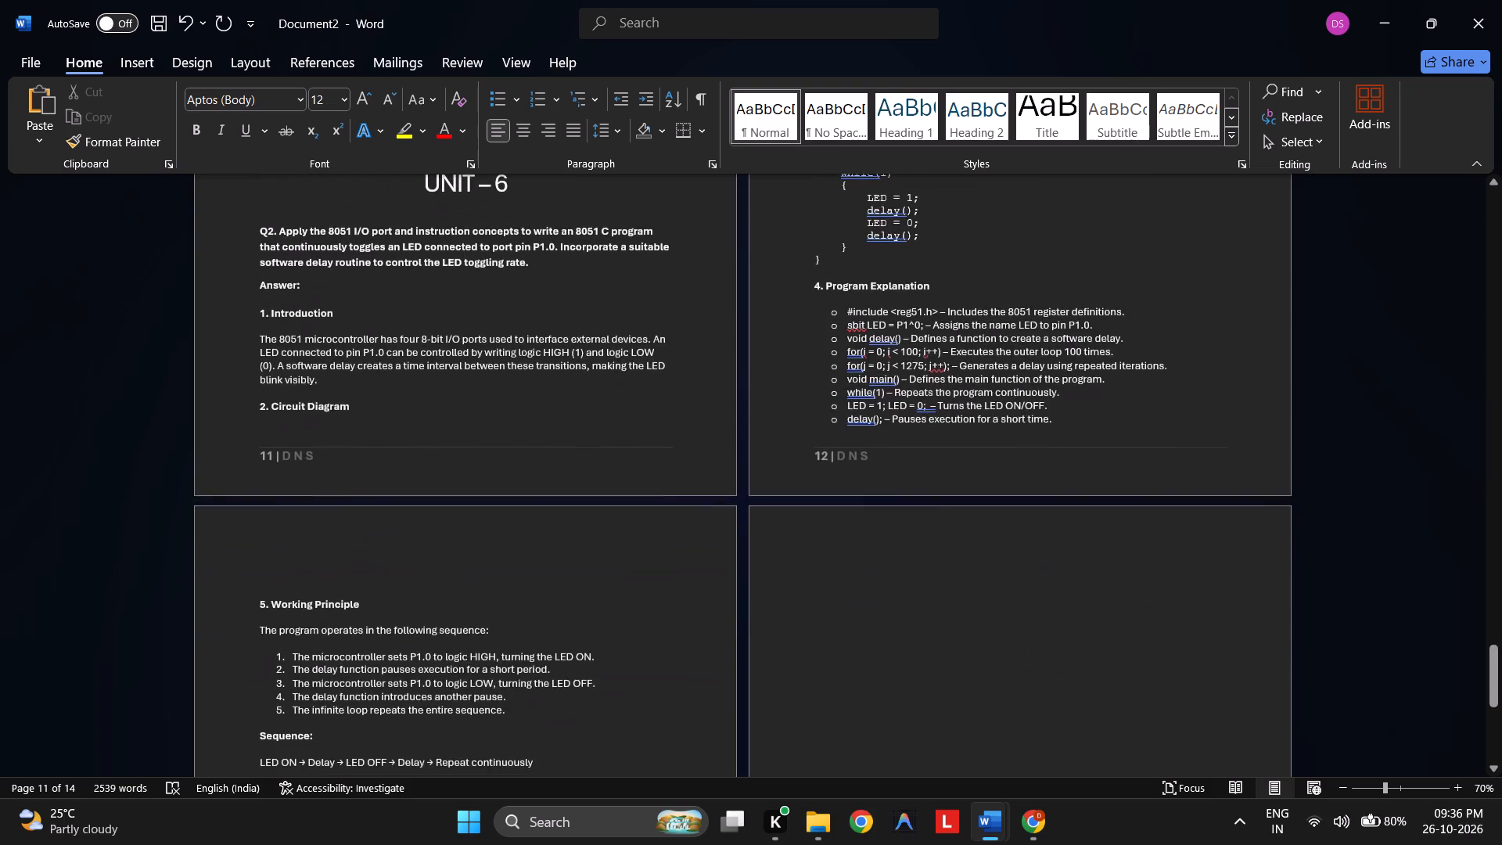
scroll(849, 671, down, 1)
scroll(849, 671, up, 3)
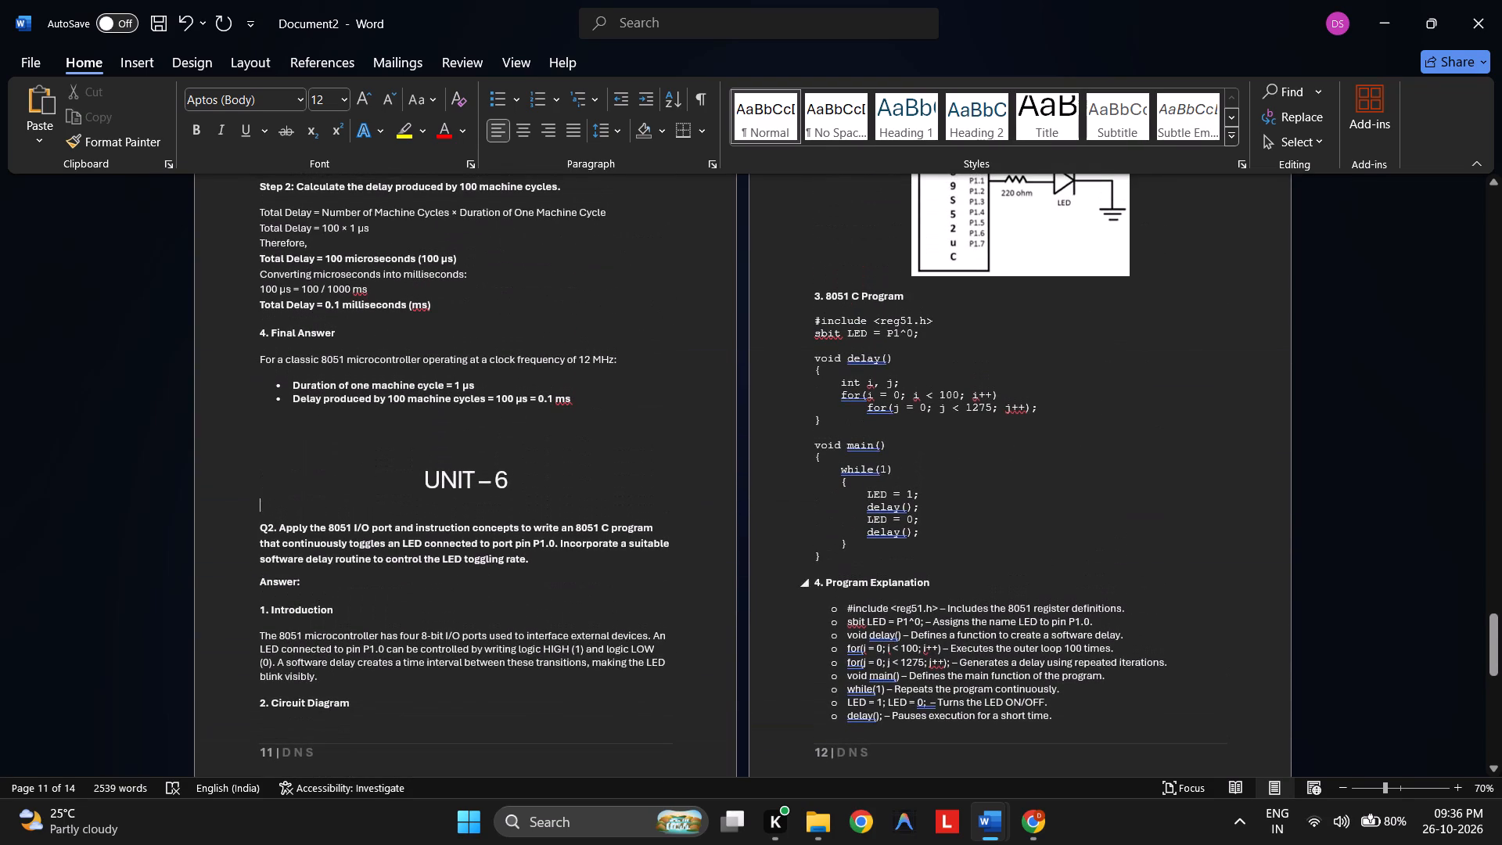
Start saving a copy of the document and choose the YCCE > SEM-3 > MPMC folder on drive D as its location.
click(26, 56)
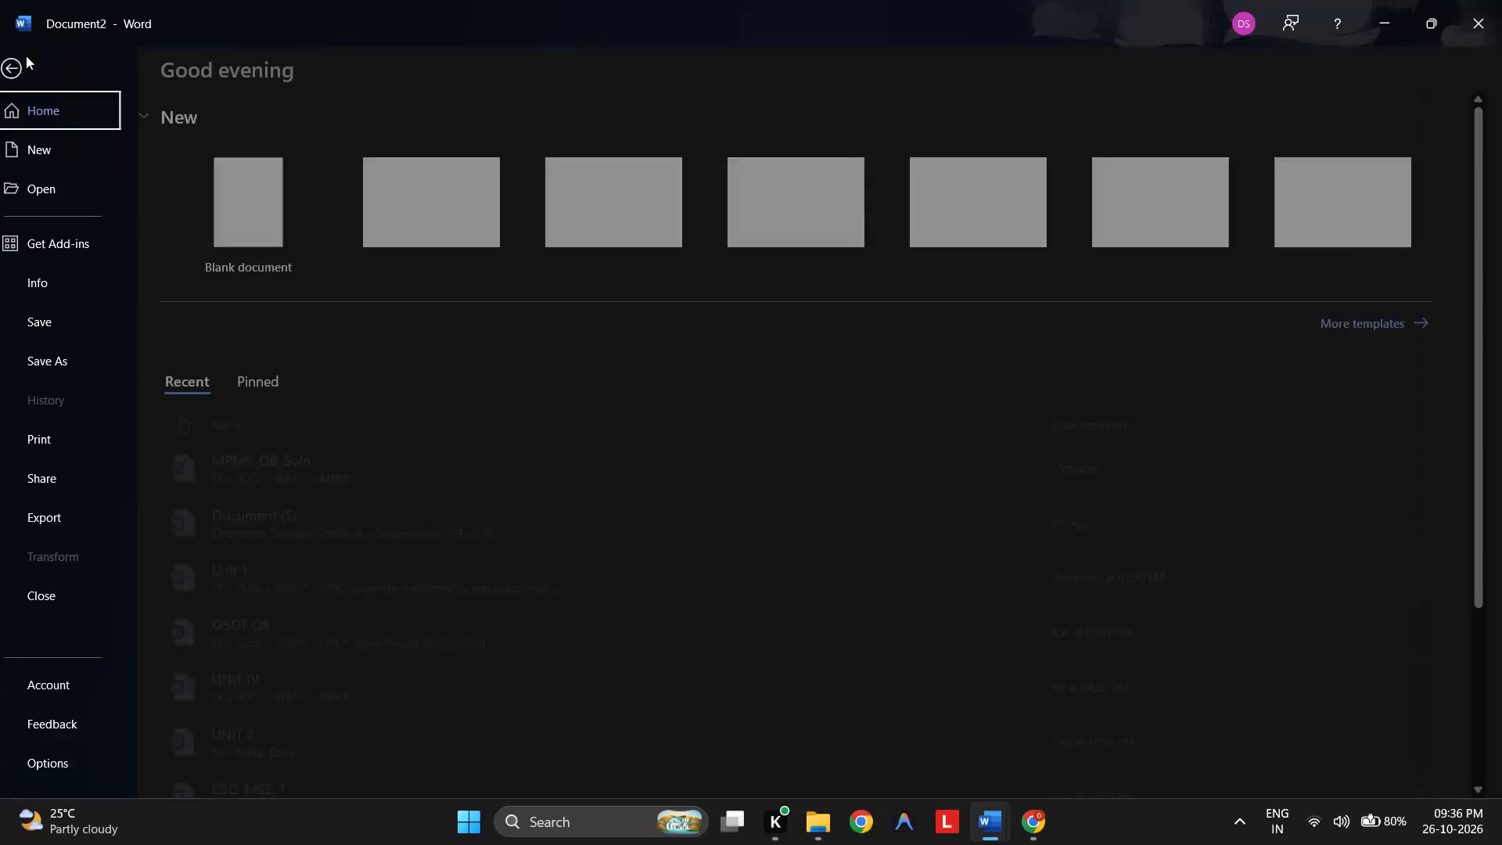
click(78, 356)
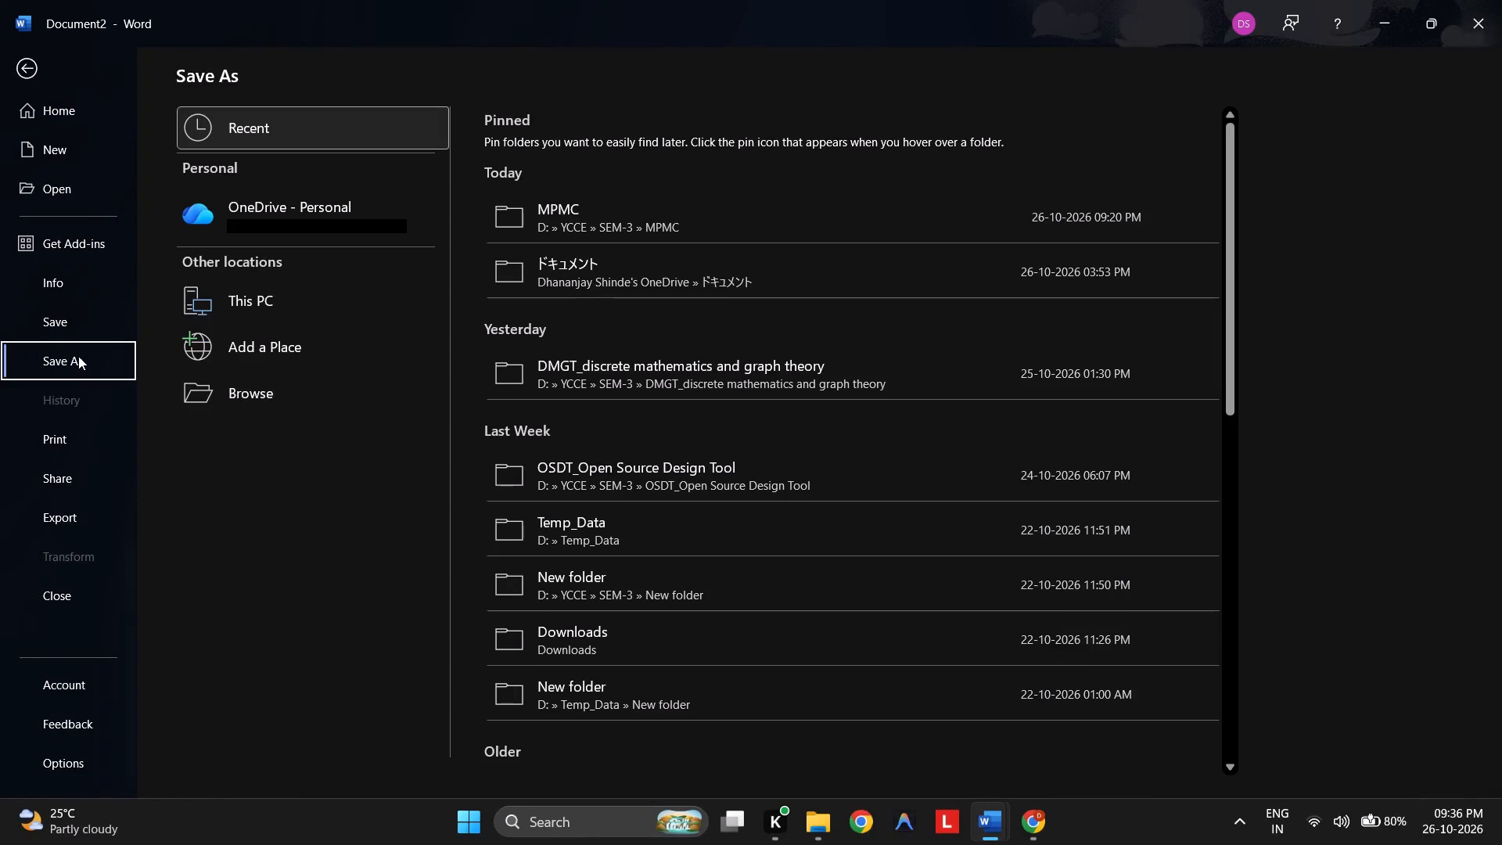
click(292, 390)
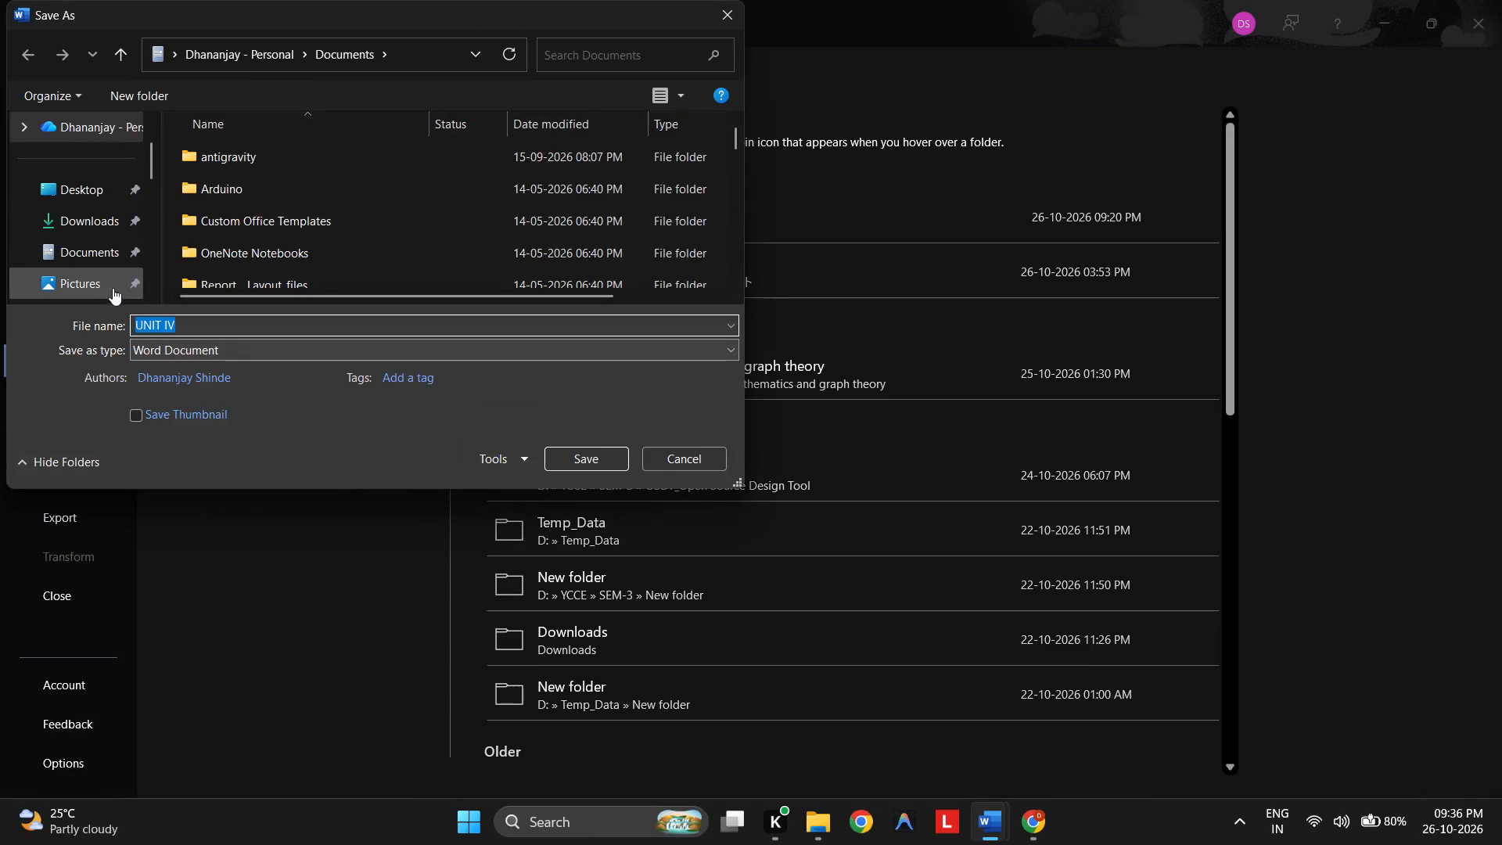
click(99, 232)
scroll(102, 291, down, 8)
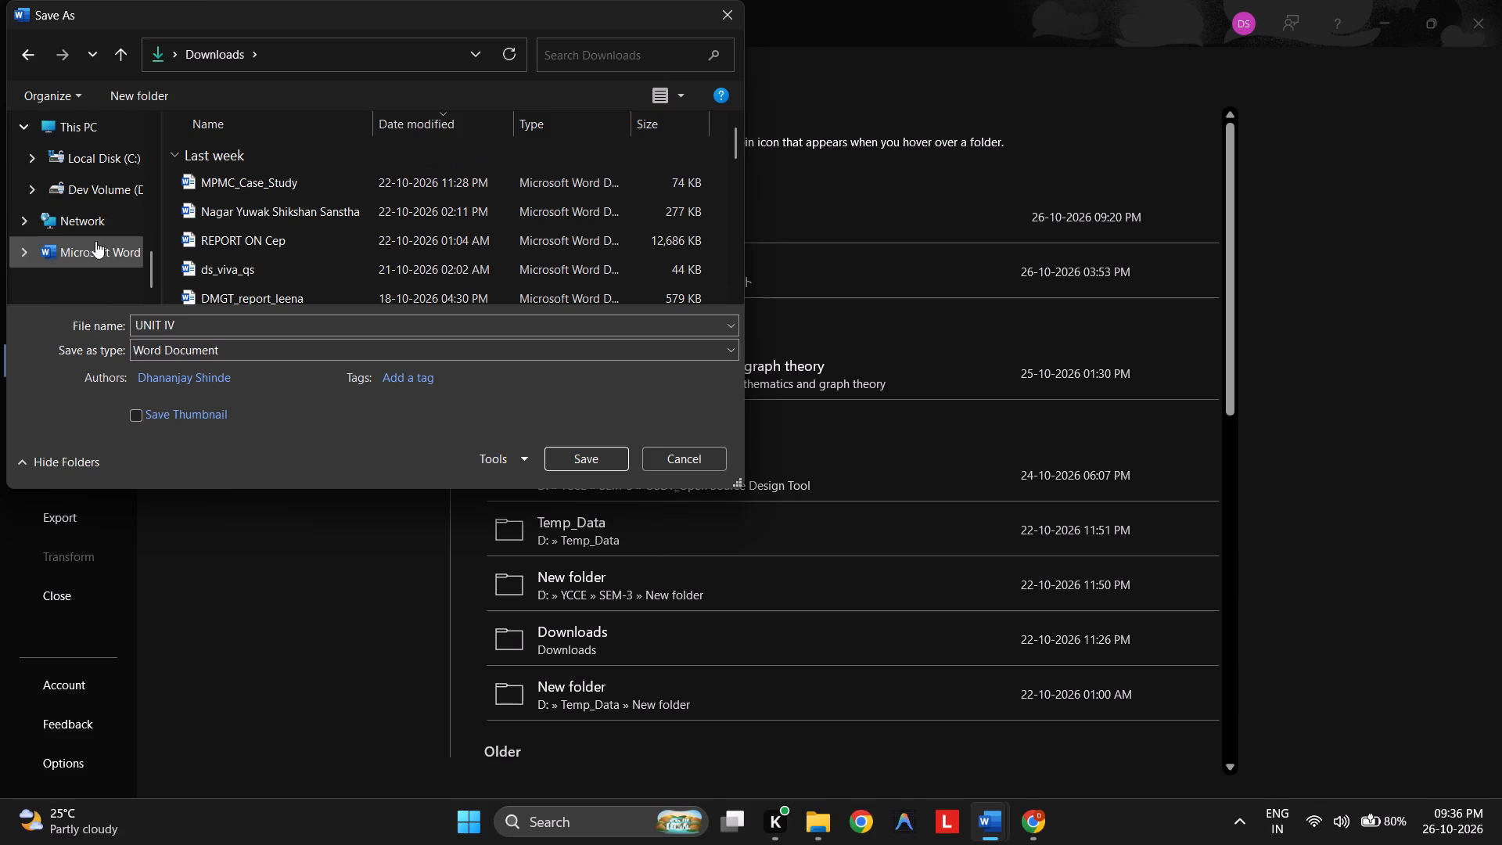
double_click(82, 197)
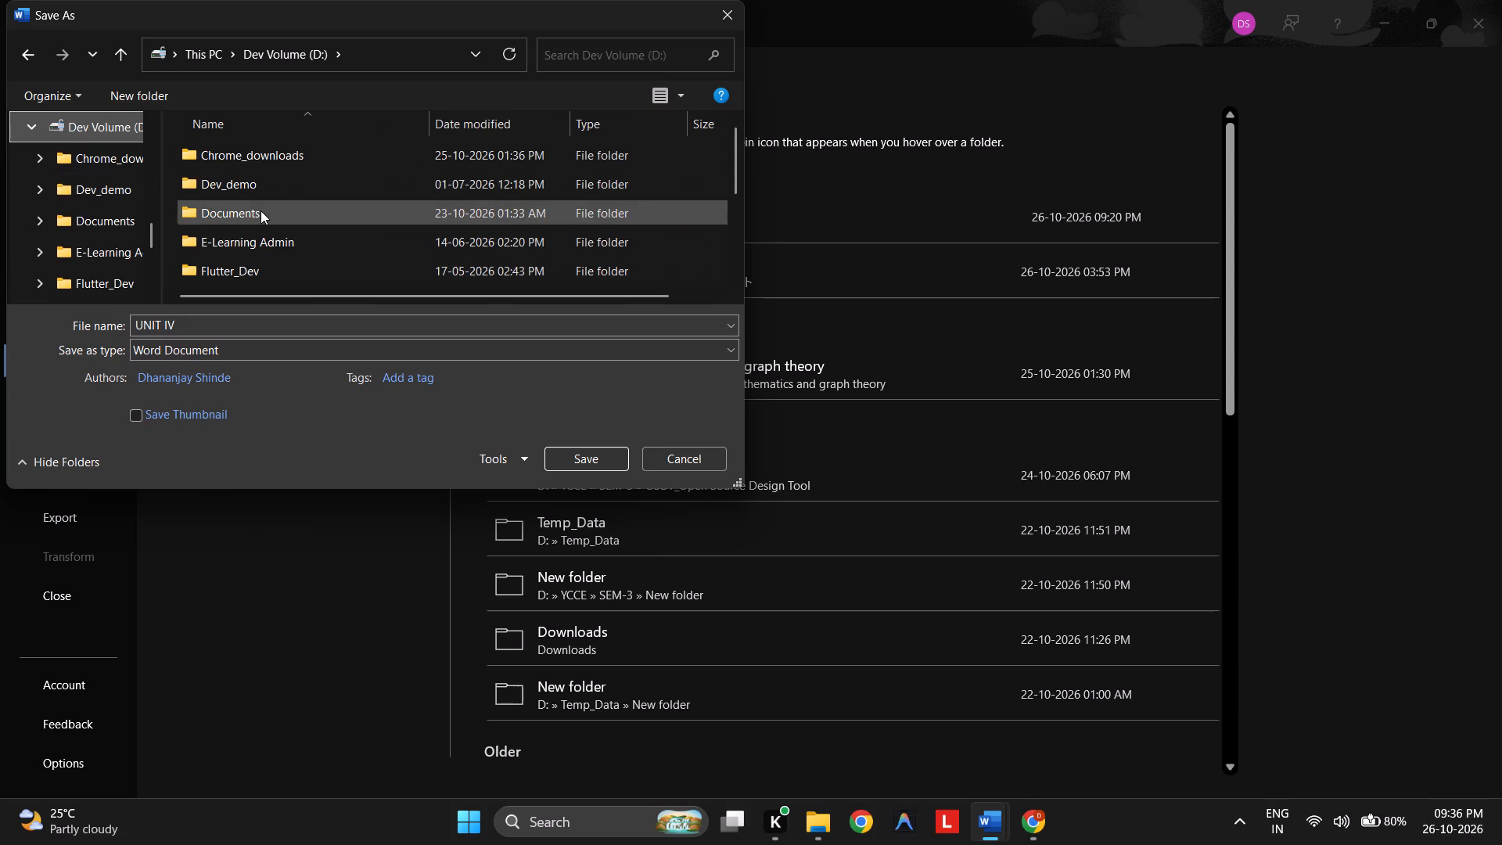
scroll(246, 225, down, 5)
double_click(245, 248)
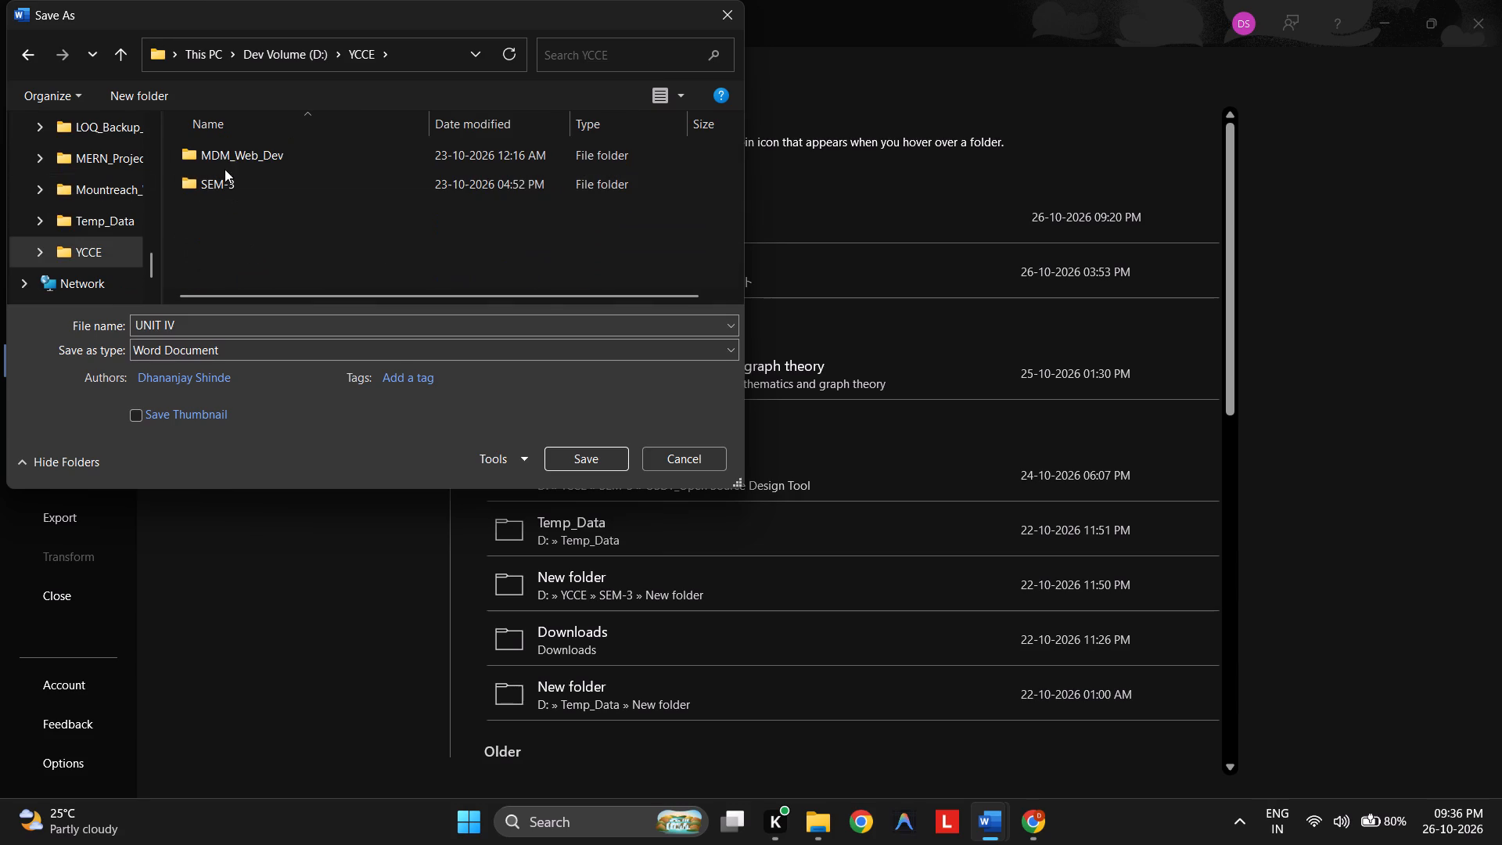
double_click(238, 142)
click(202, 56)
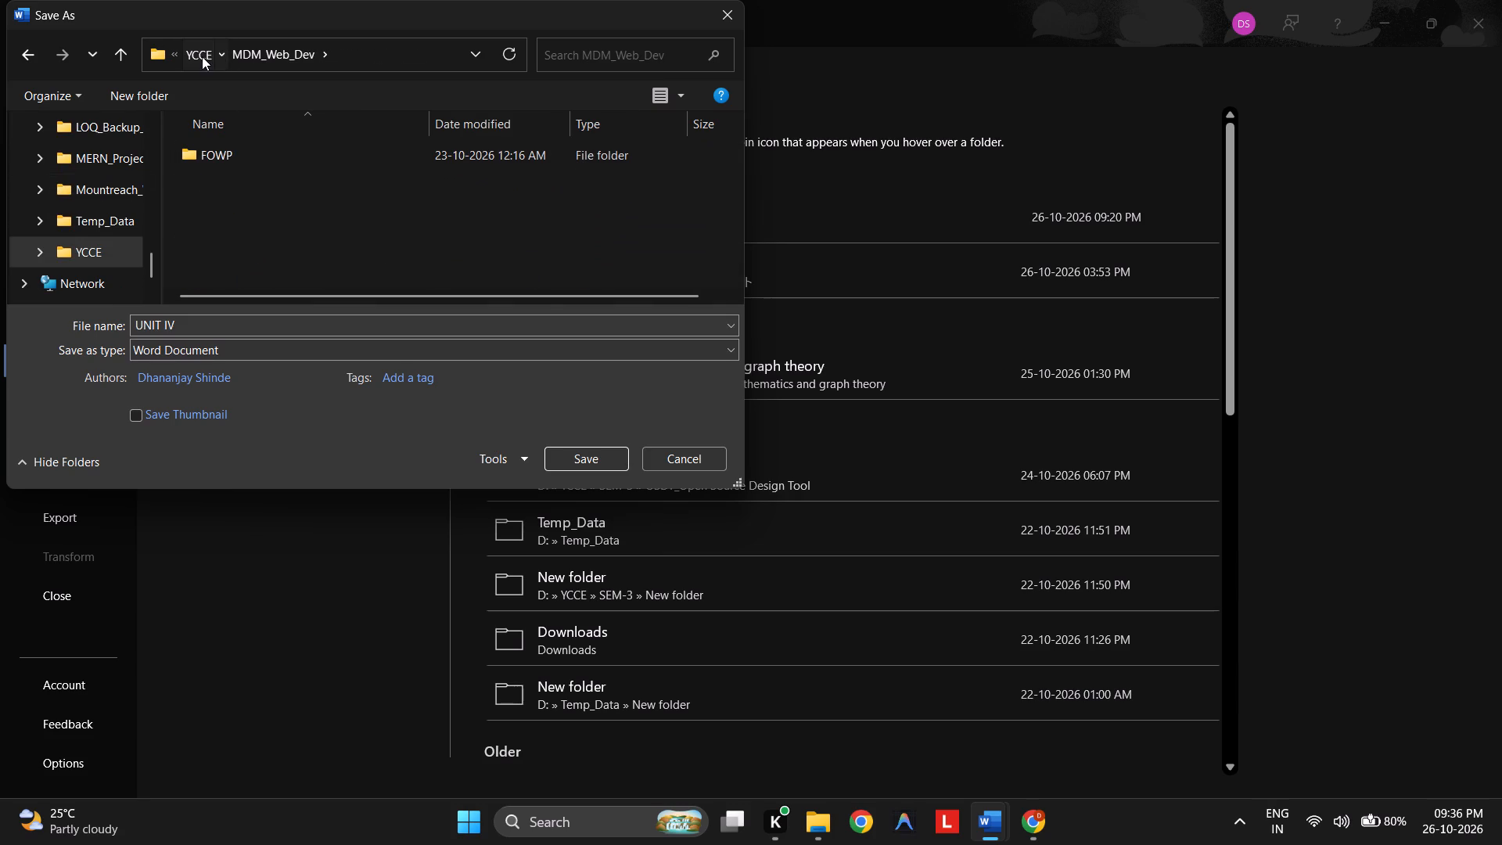
double_click(237, 189)
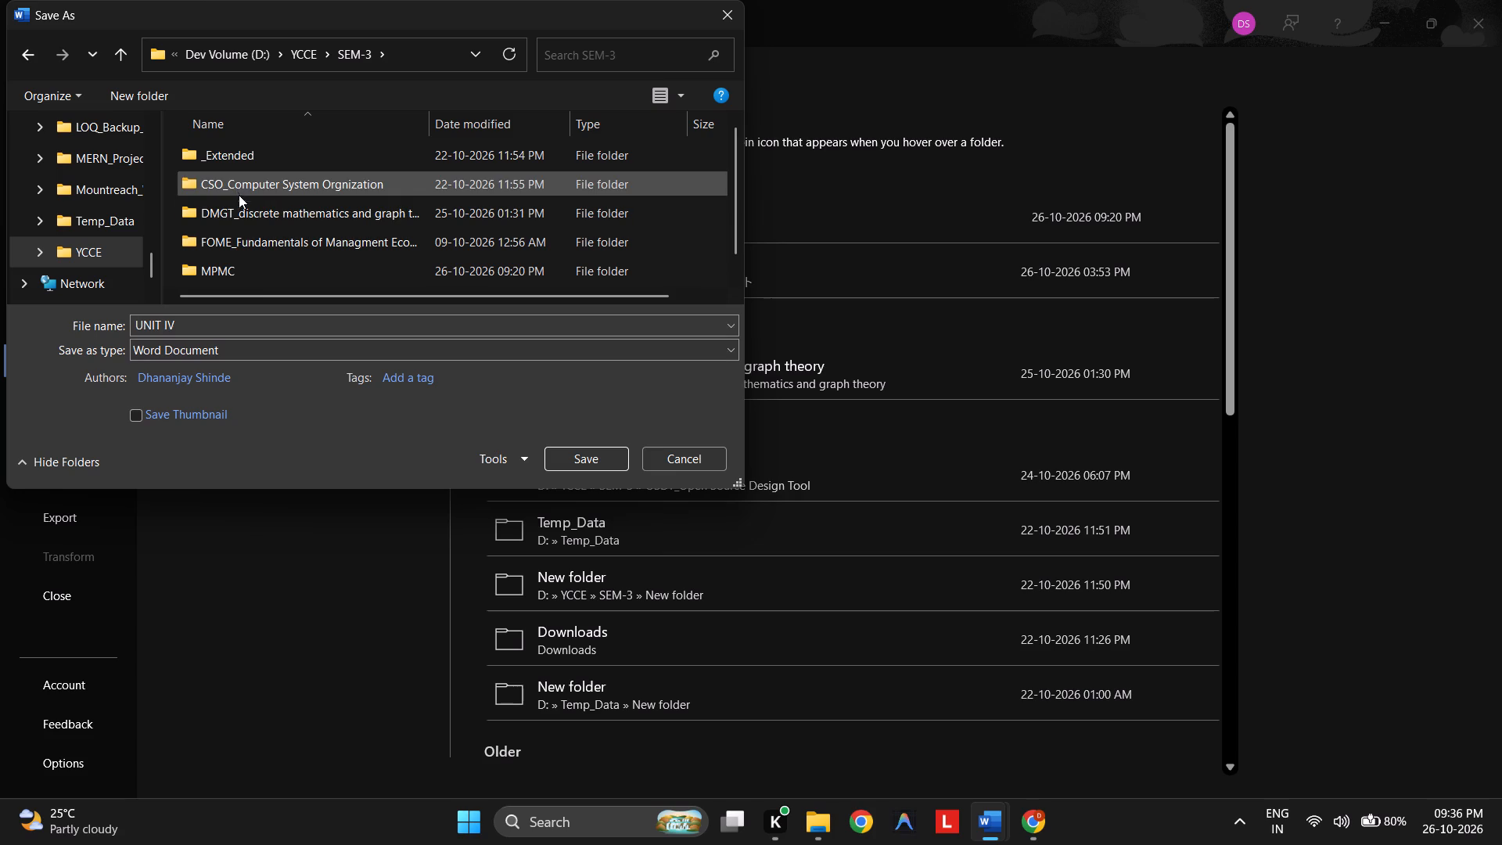
double_click(265, 279)
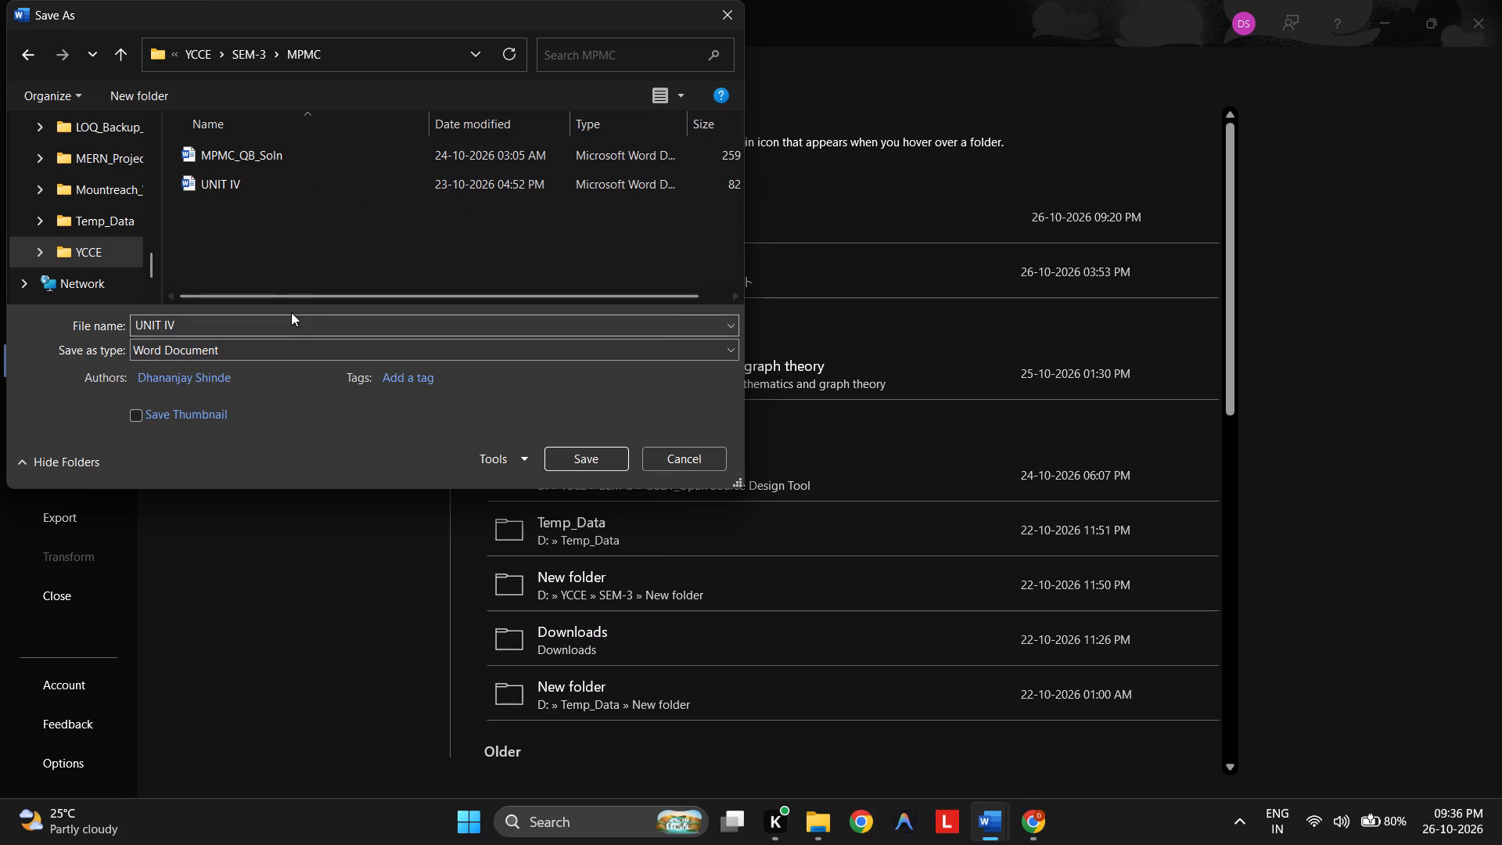
Save the document in the MPMC folder as a PDF named mpmc_imp_mse_2.
click(325, 336)
click(324, 346)
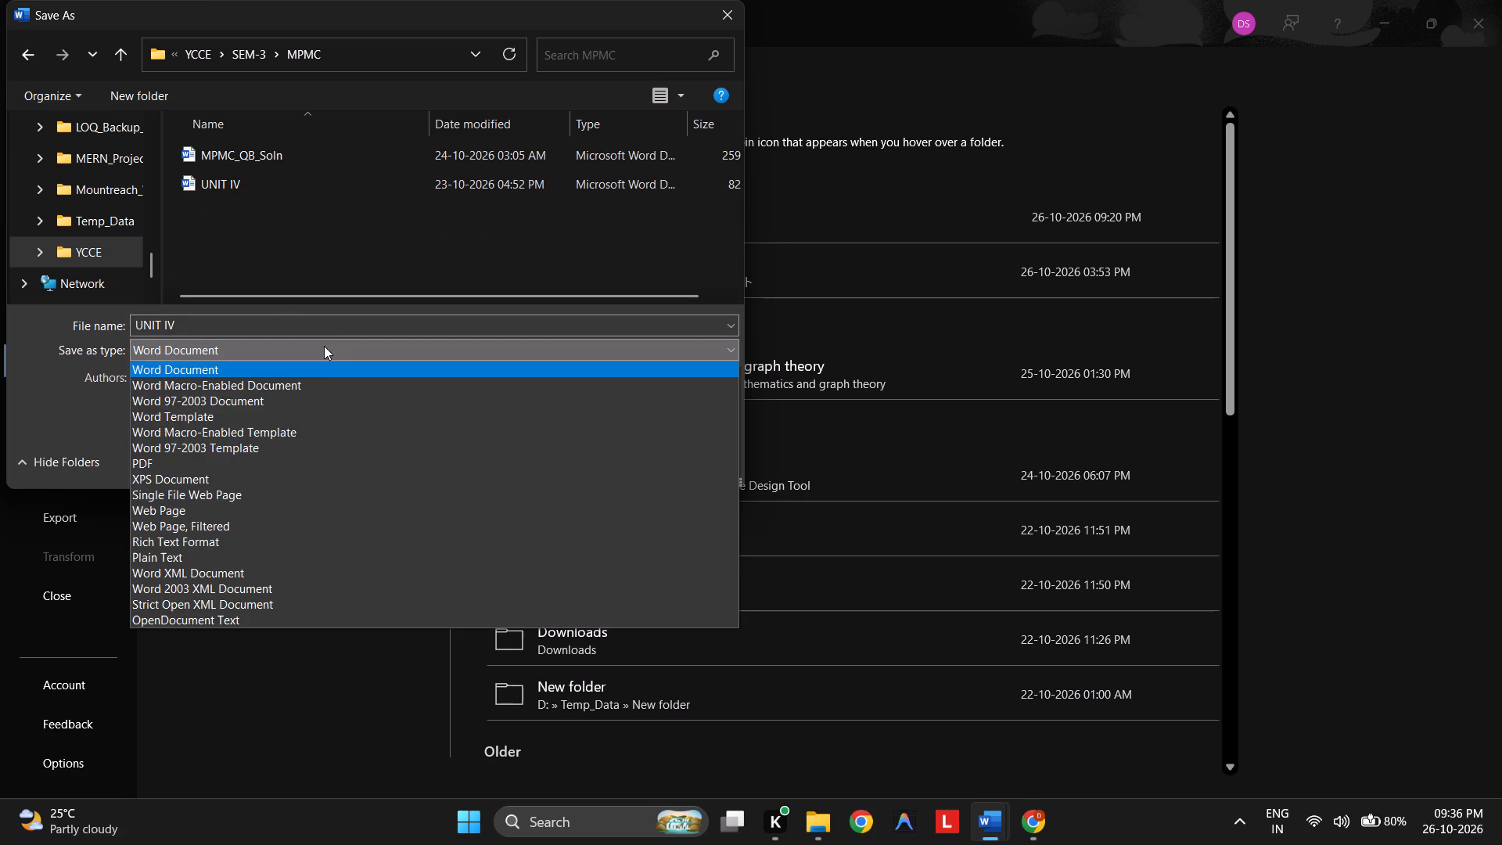
click(286, 468)
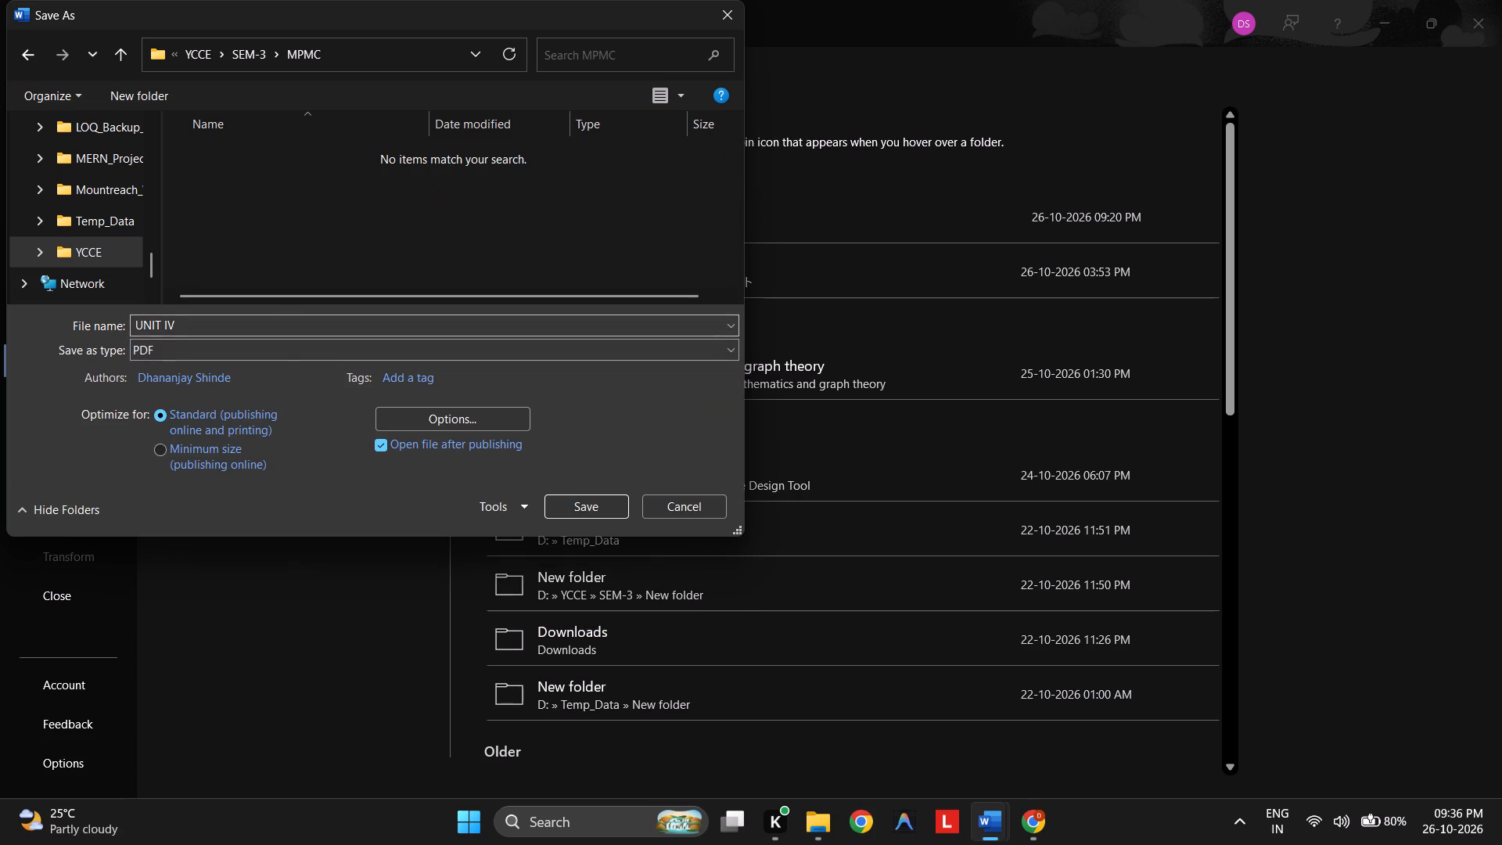
click(268, 332)
text(mpm)
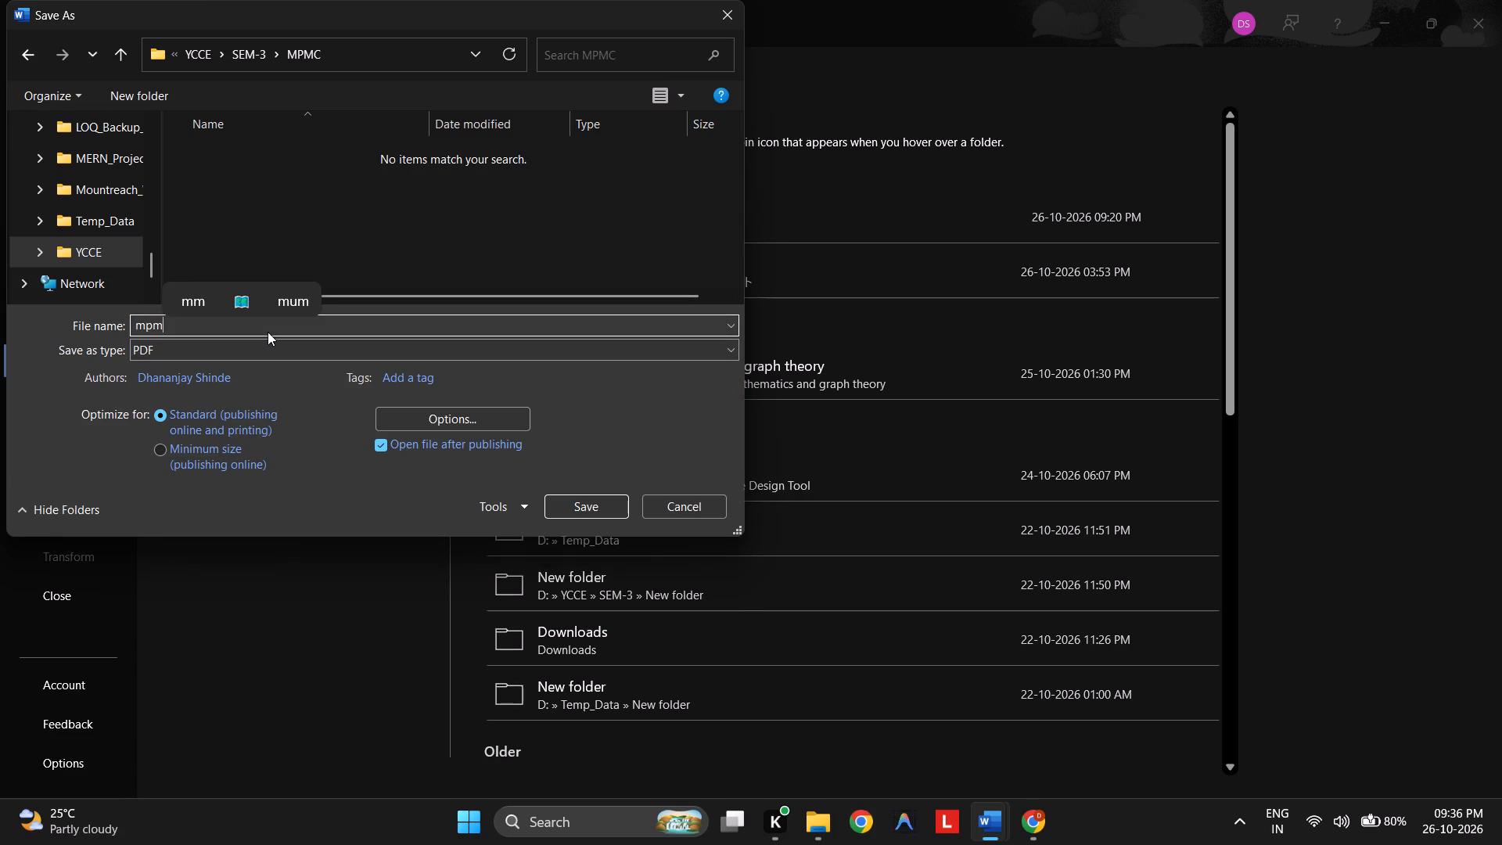
key(c)
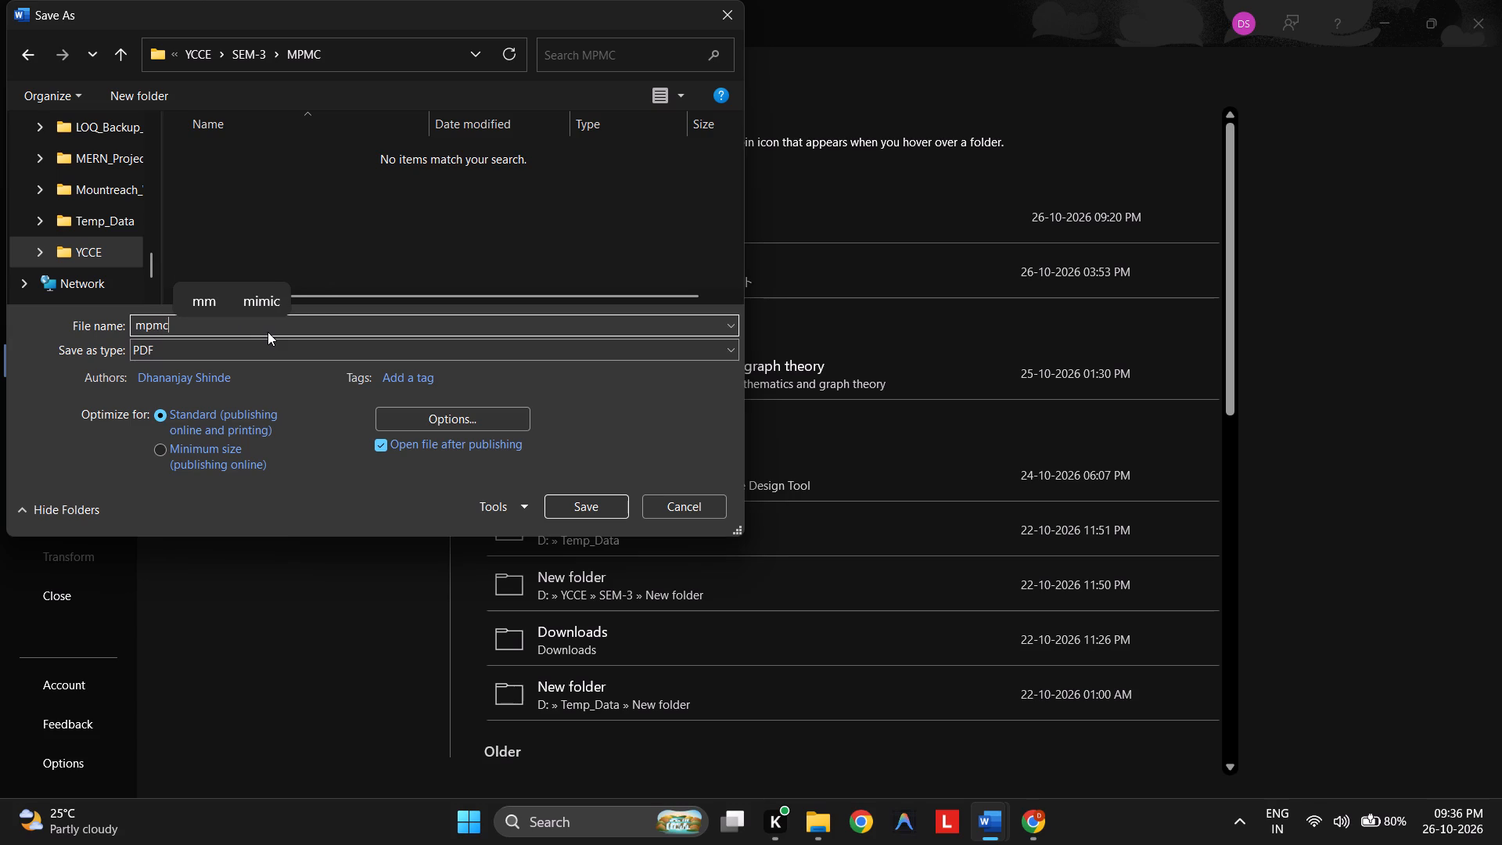
key(shift+underscore)
text(imp)
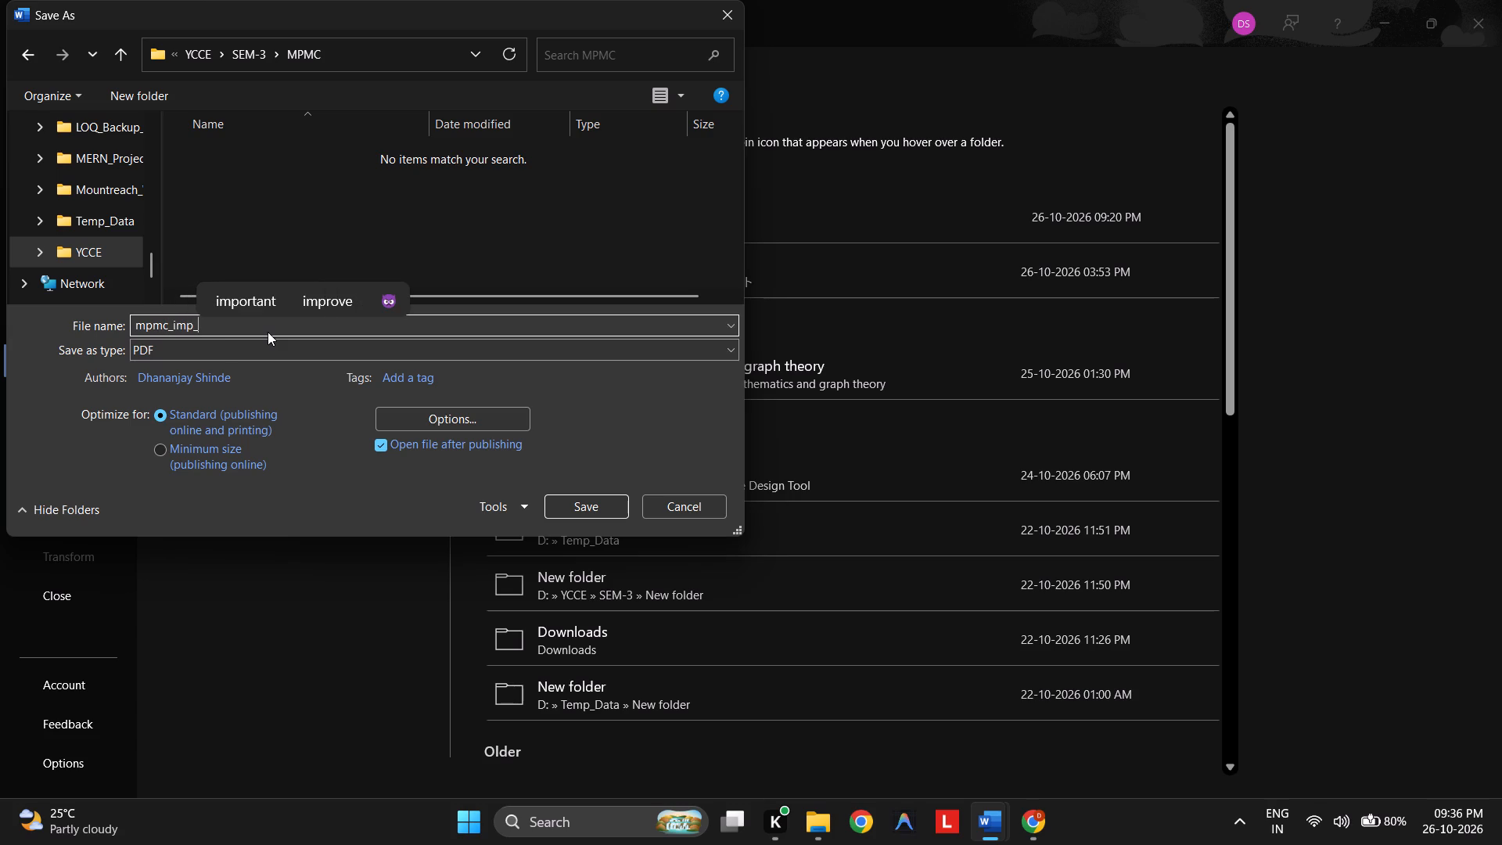
key(shift+underscore)
text(mse)
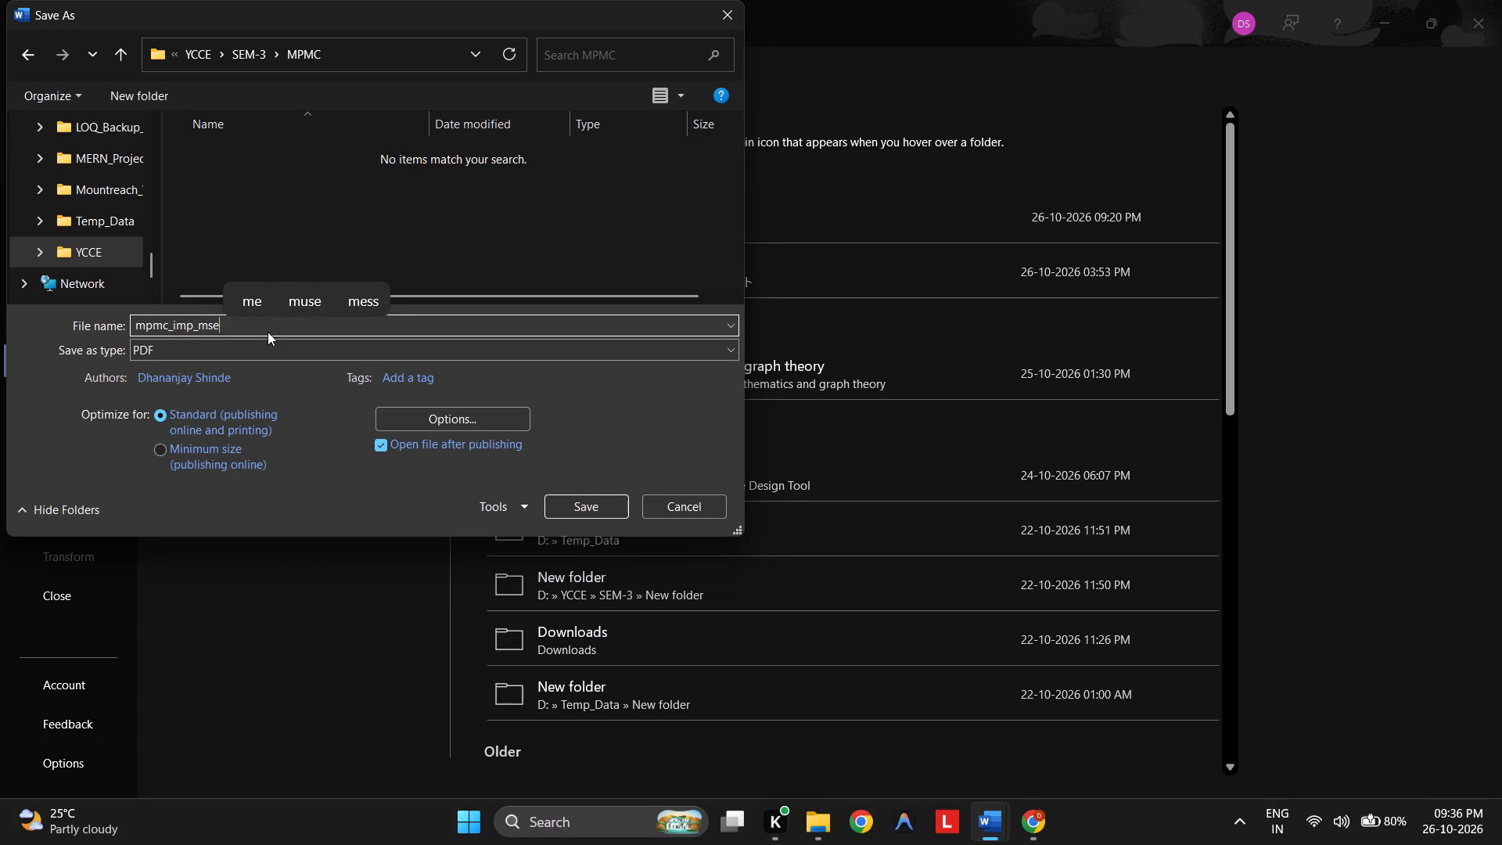
text(_2)
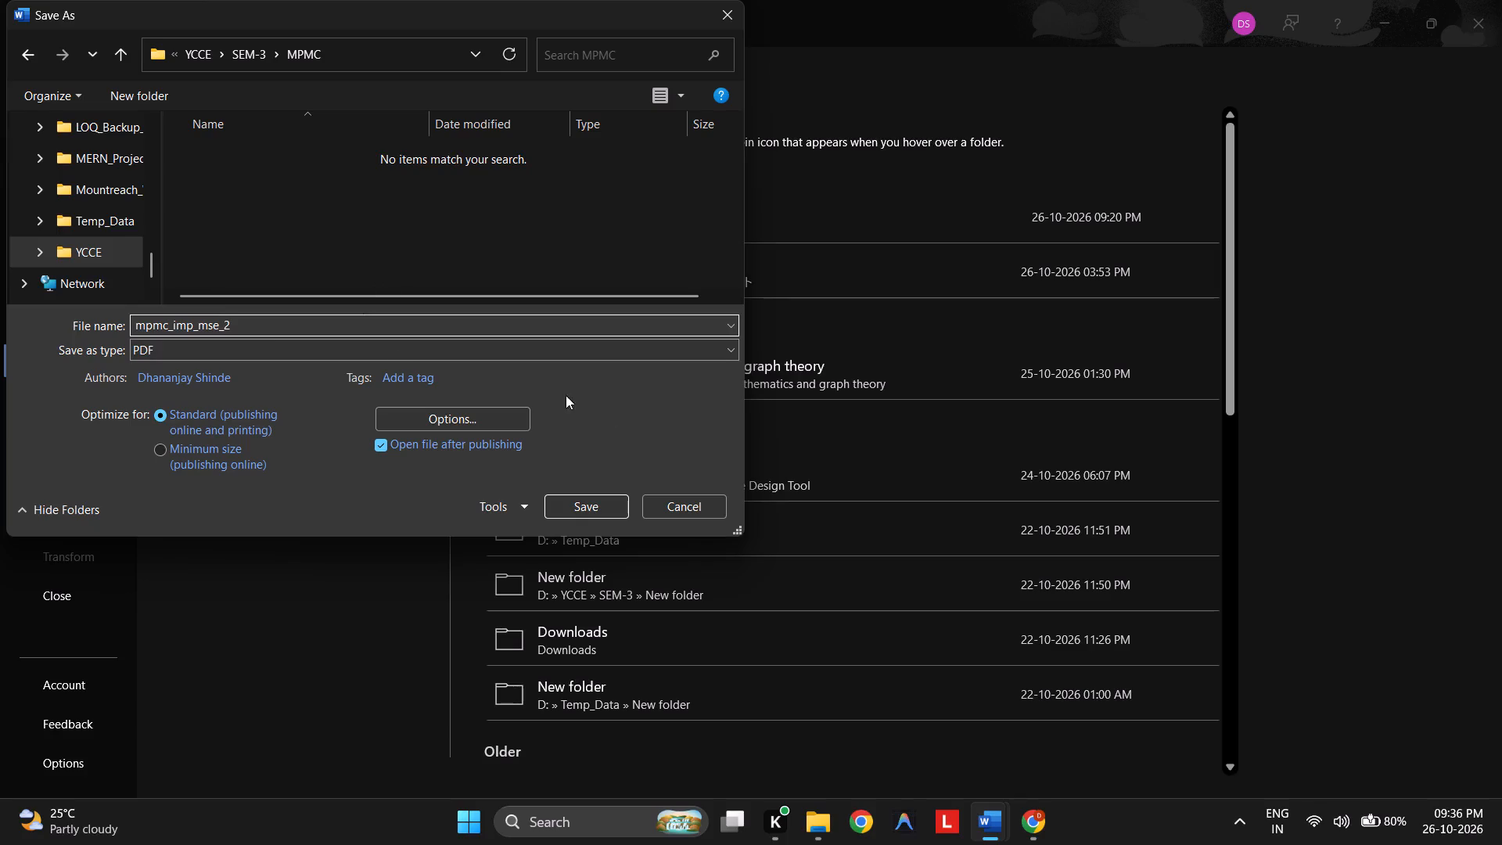
click(592, 511)
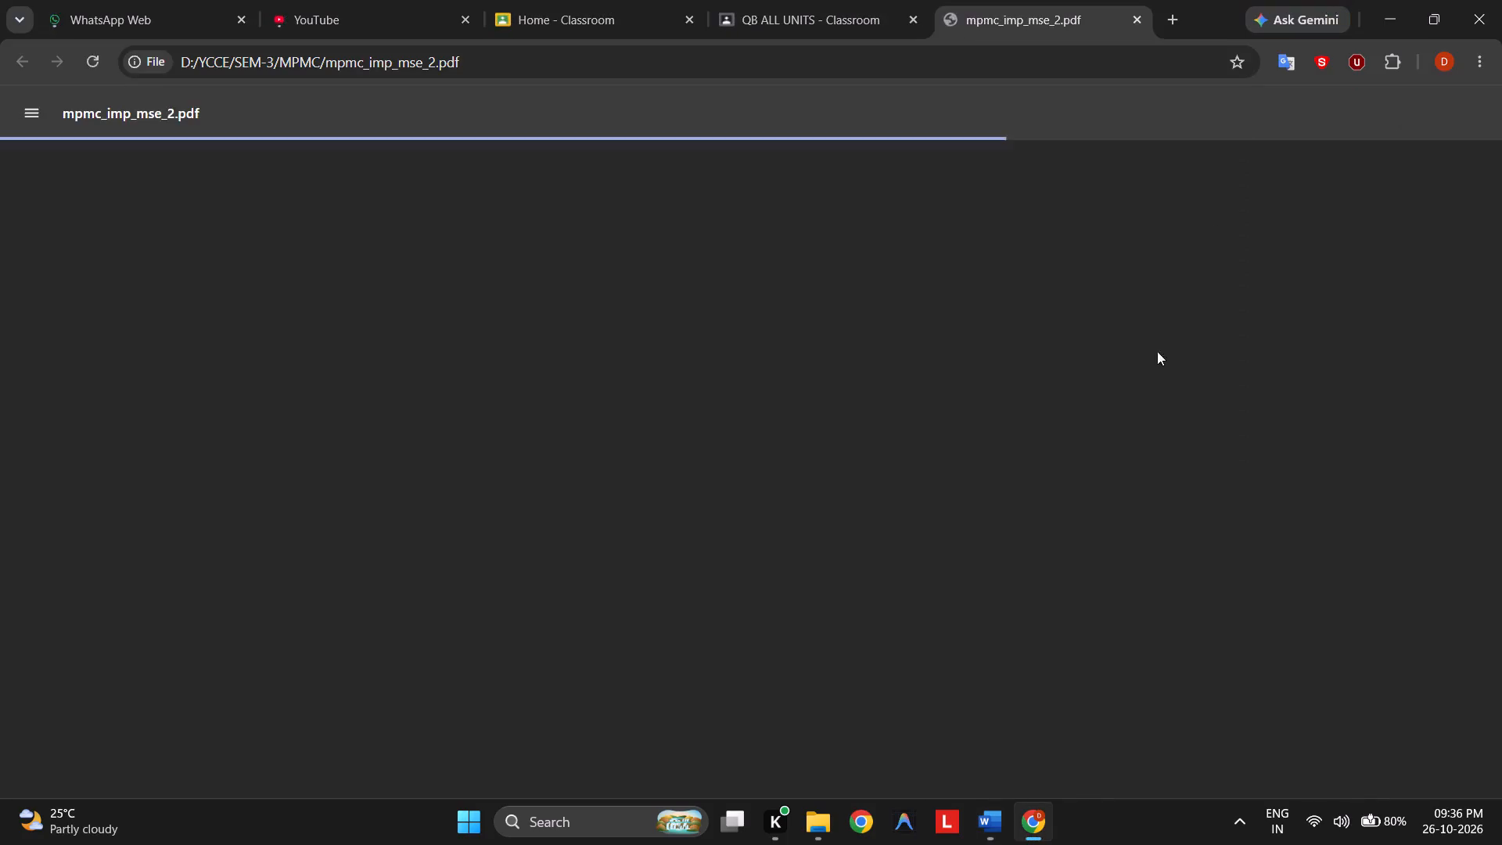
Examine the pages of the exported mpmc_imp_mse_2 PDF for layout, headings and footers through to the last page.
scroll(1154, 370, down, 3)
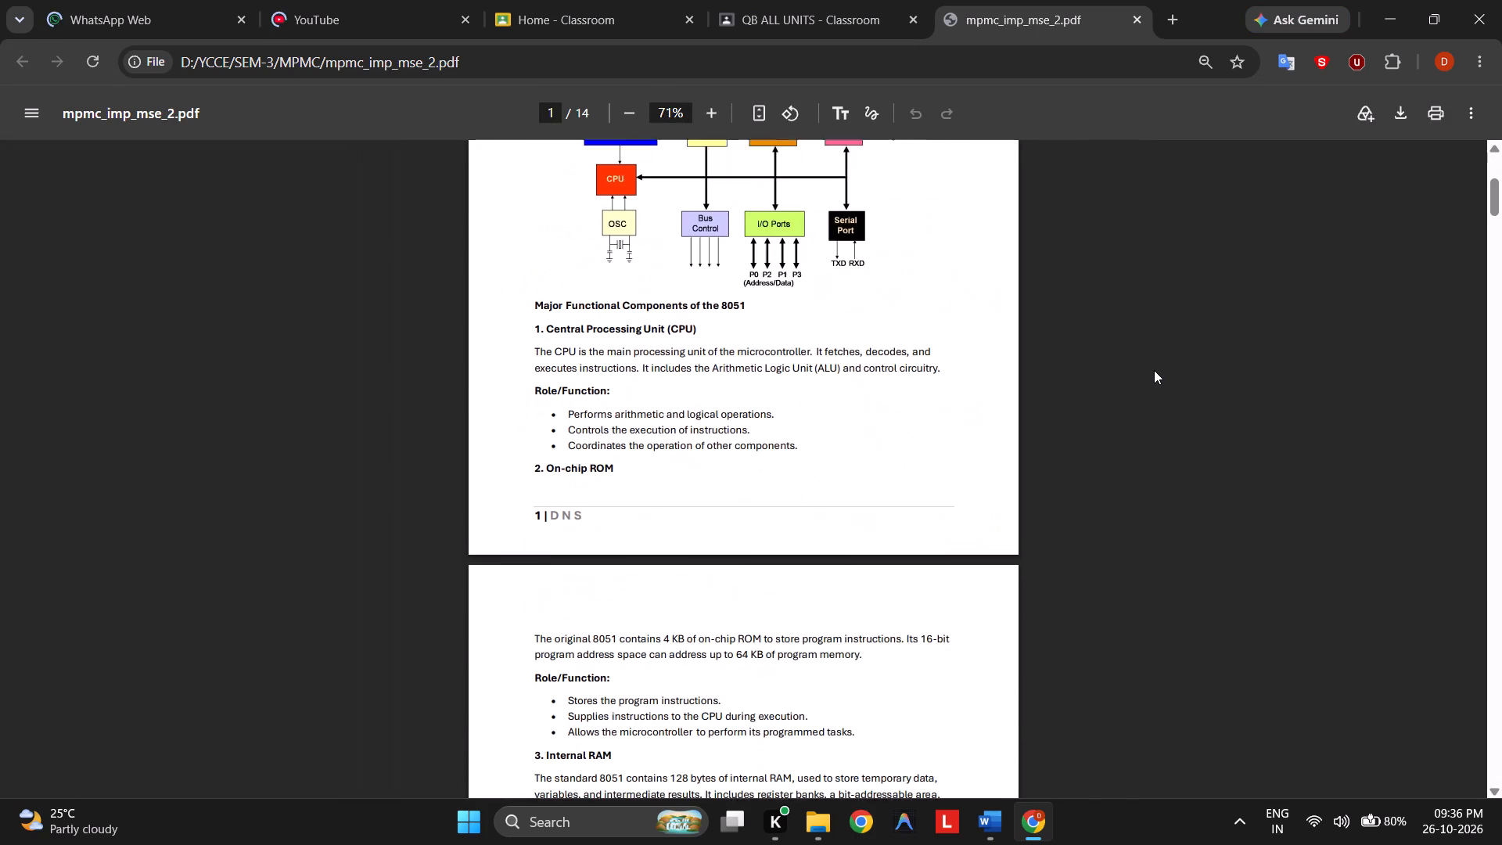
scroll(1154, 370, up, 2)
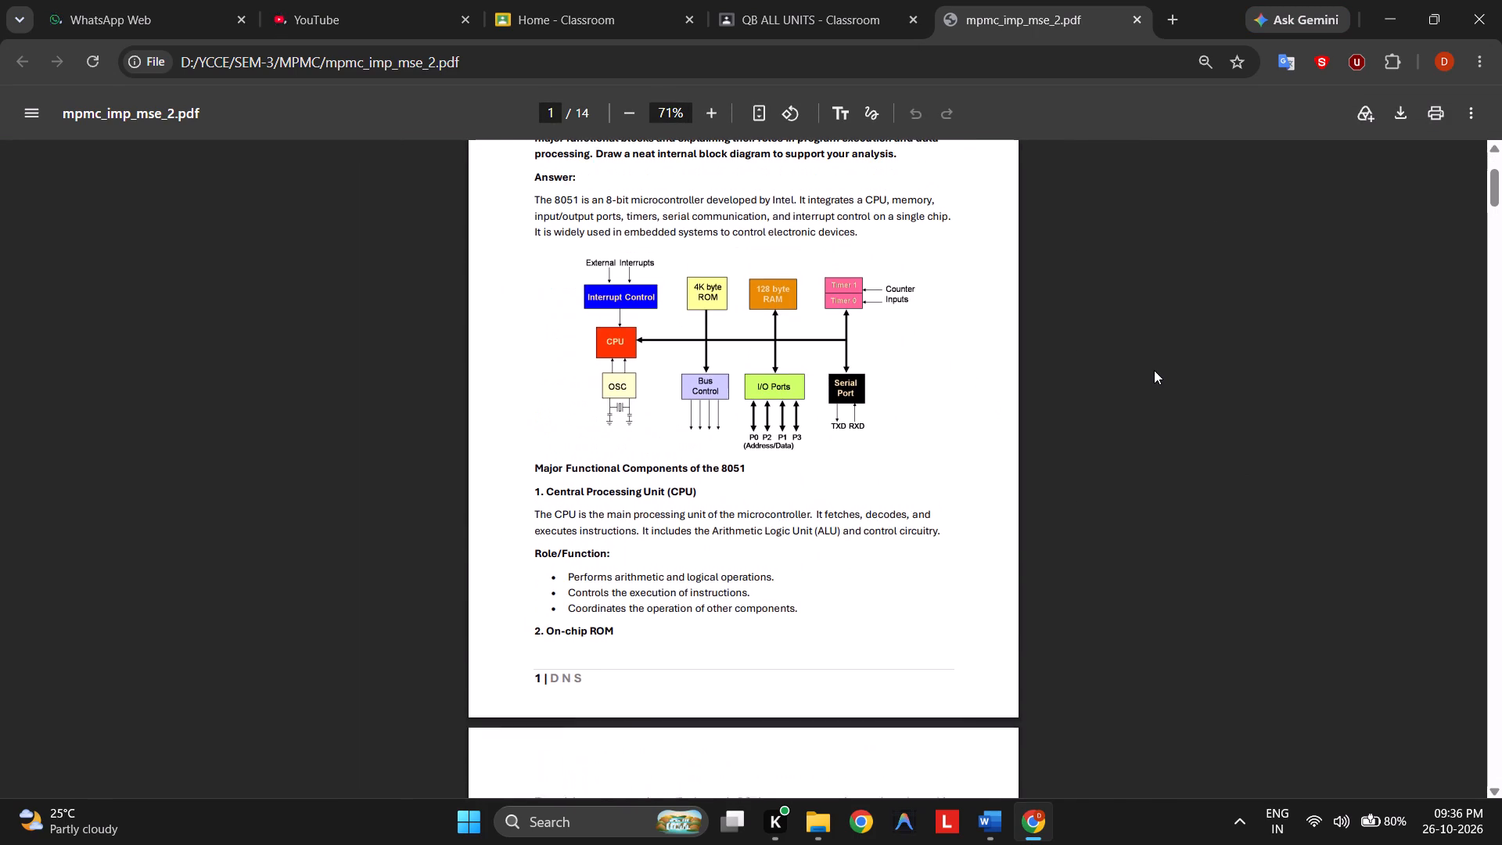
scroll(1154, 370, up, 1)
scroll(1154, 370, down, 10)
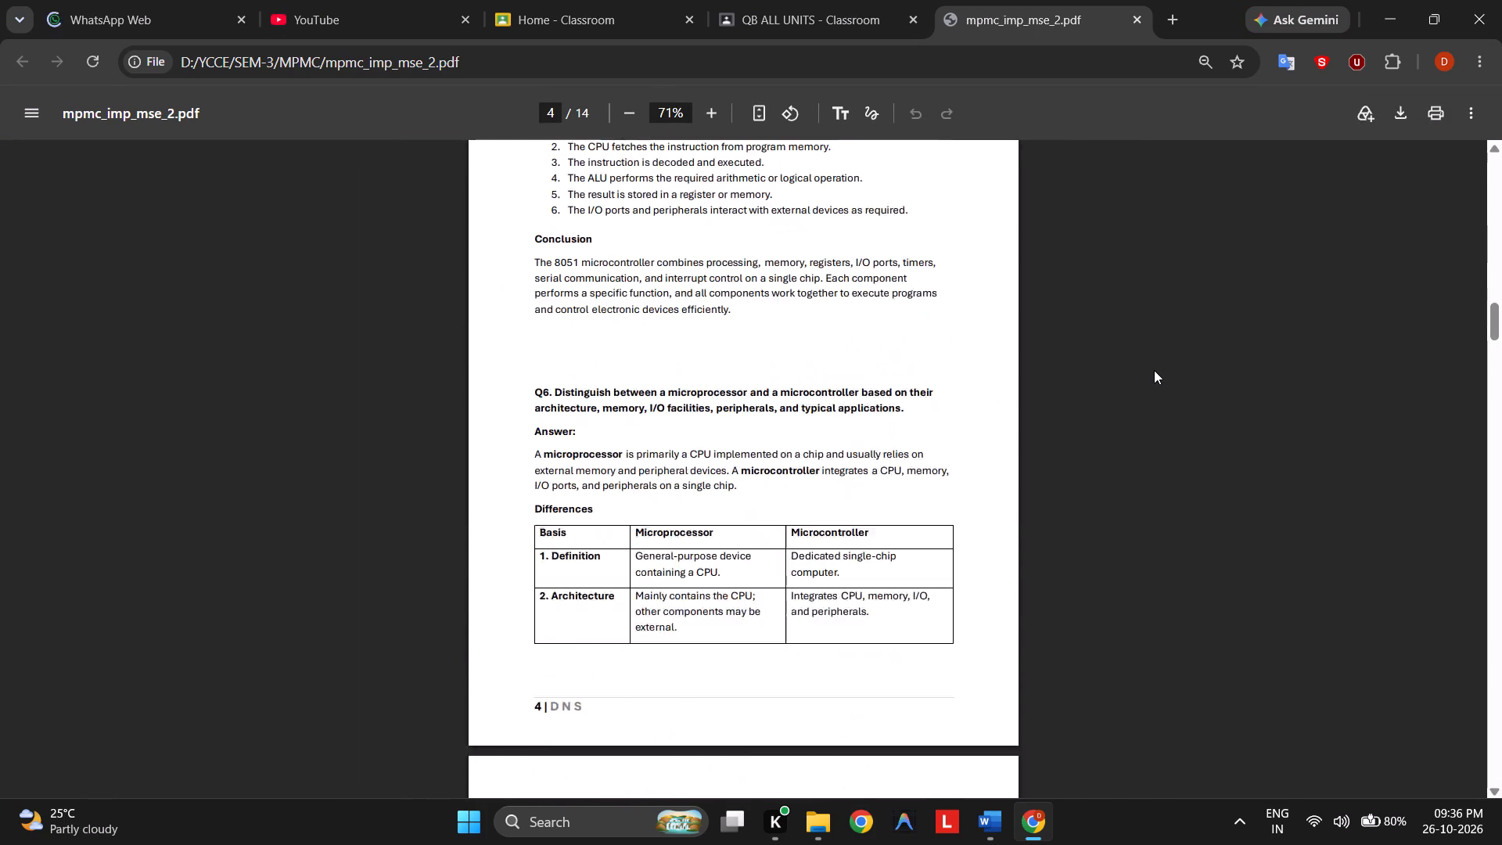
scroll(1154, 370, down, 8)
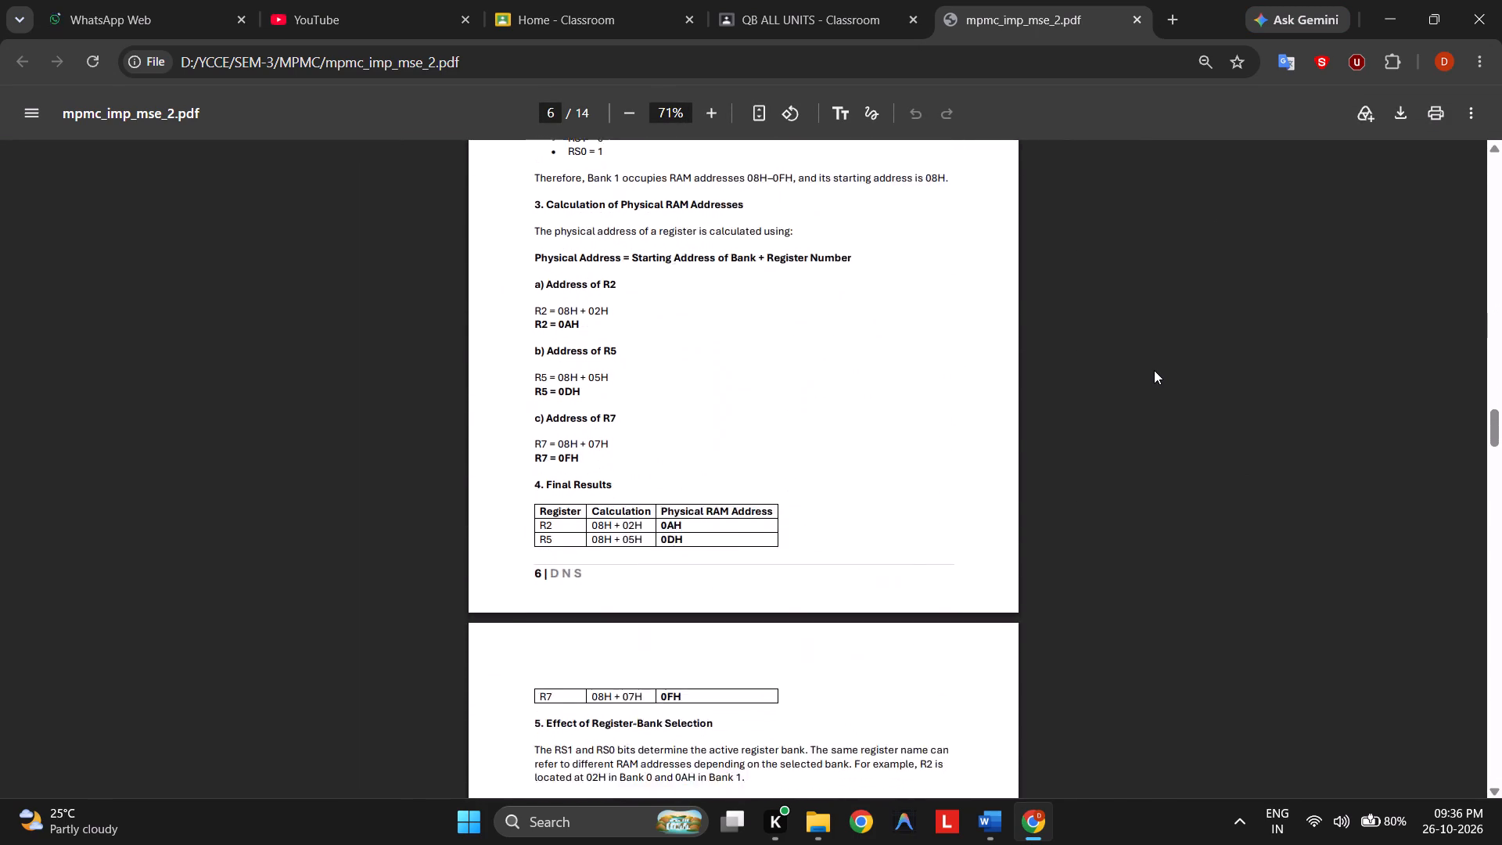
scroll(1154, 370, down, 4)
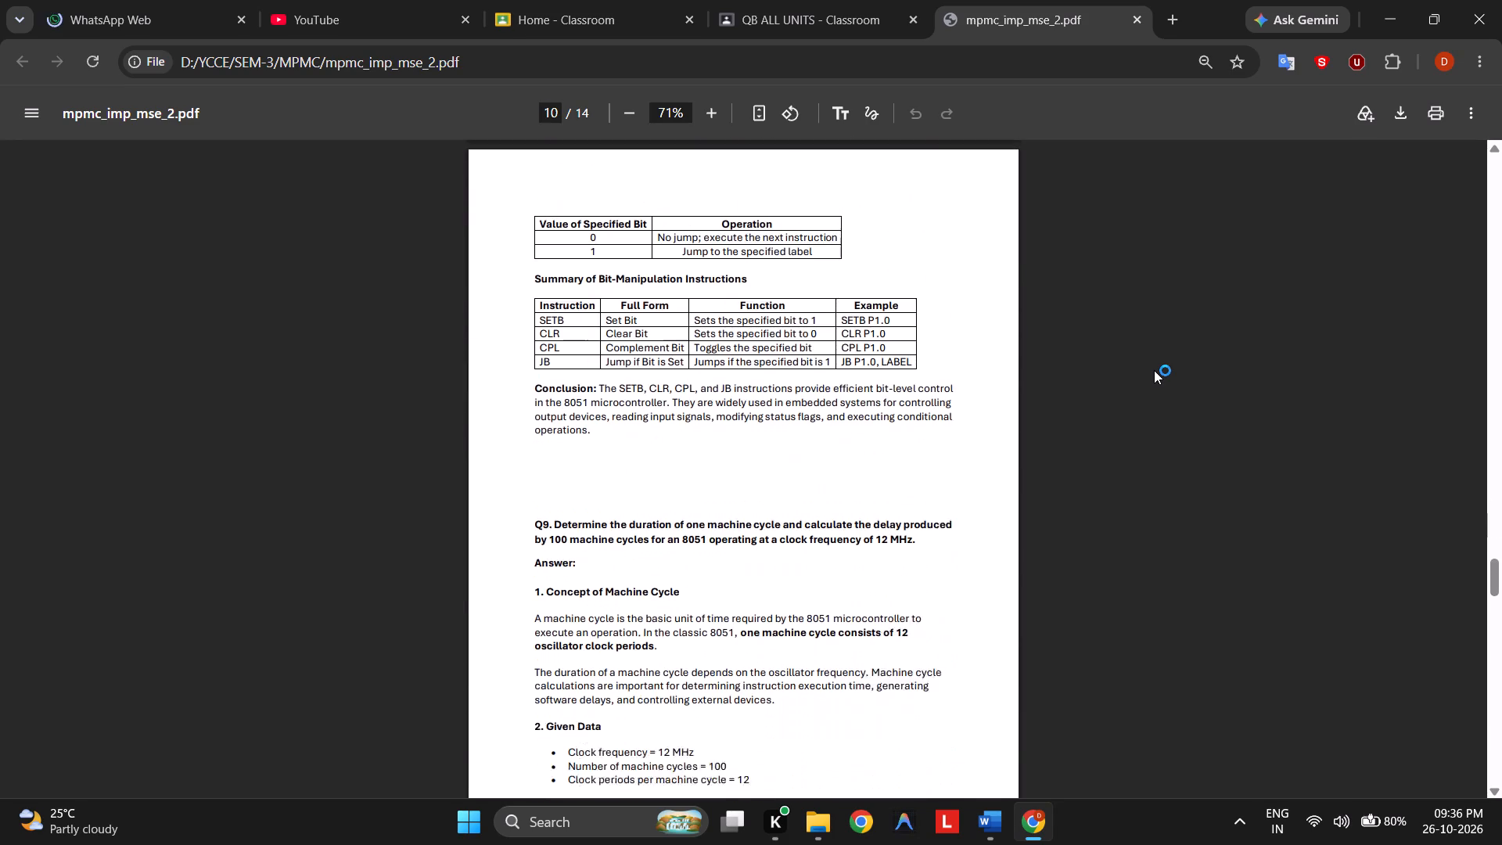
scroll(1154, 370, down, 9)
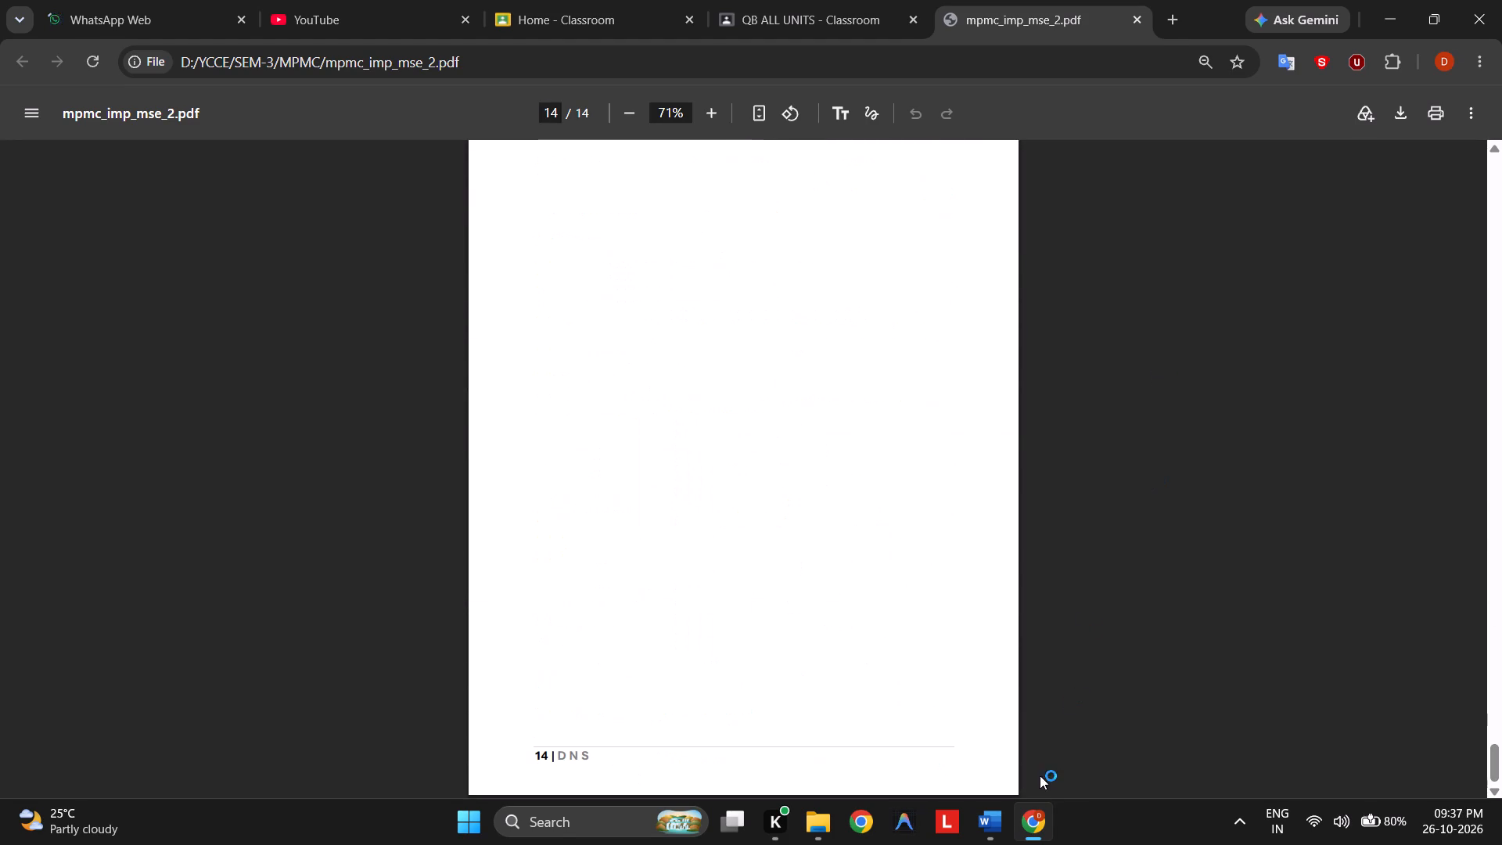
Switch back to the unsaved compiled answers document, Document2, in Word.
click(987, 815)
click(908, 693)
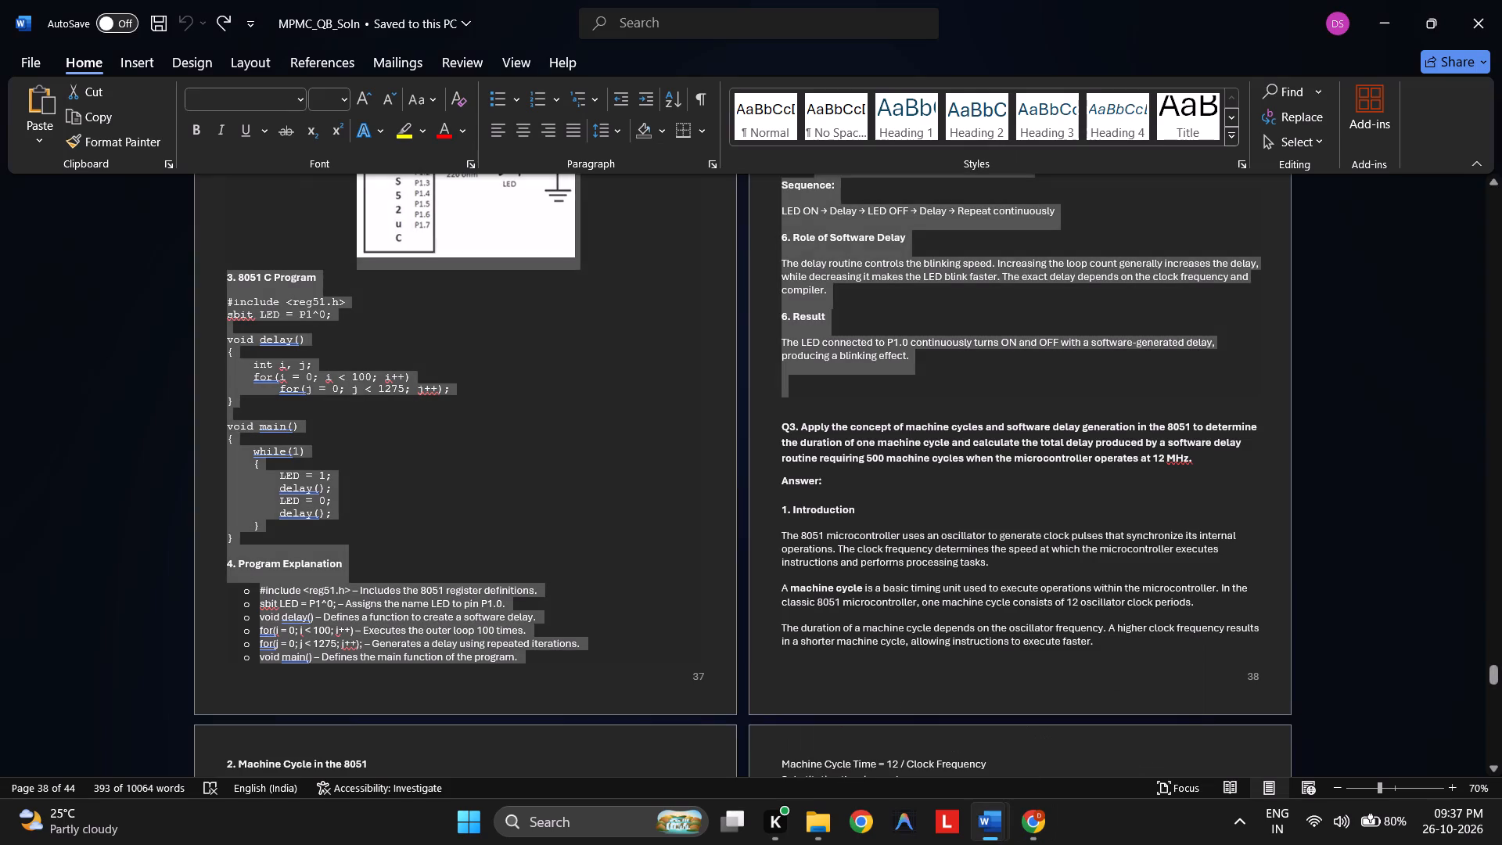
click(897, 771)
click(633, 558)
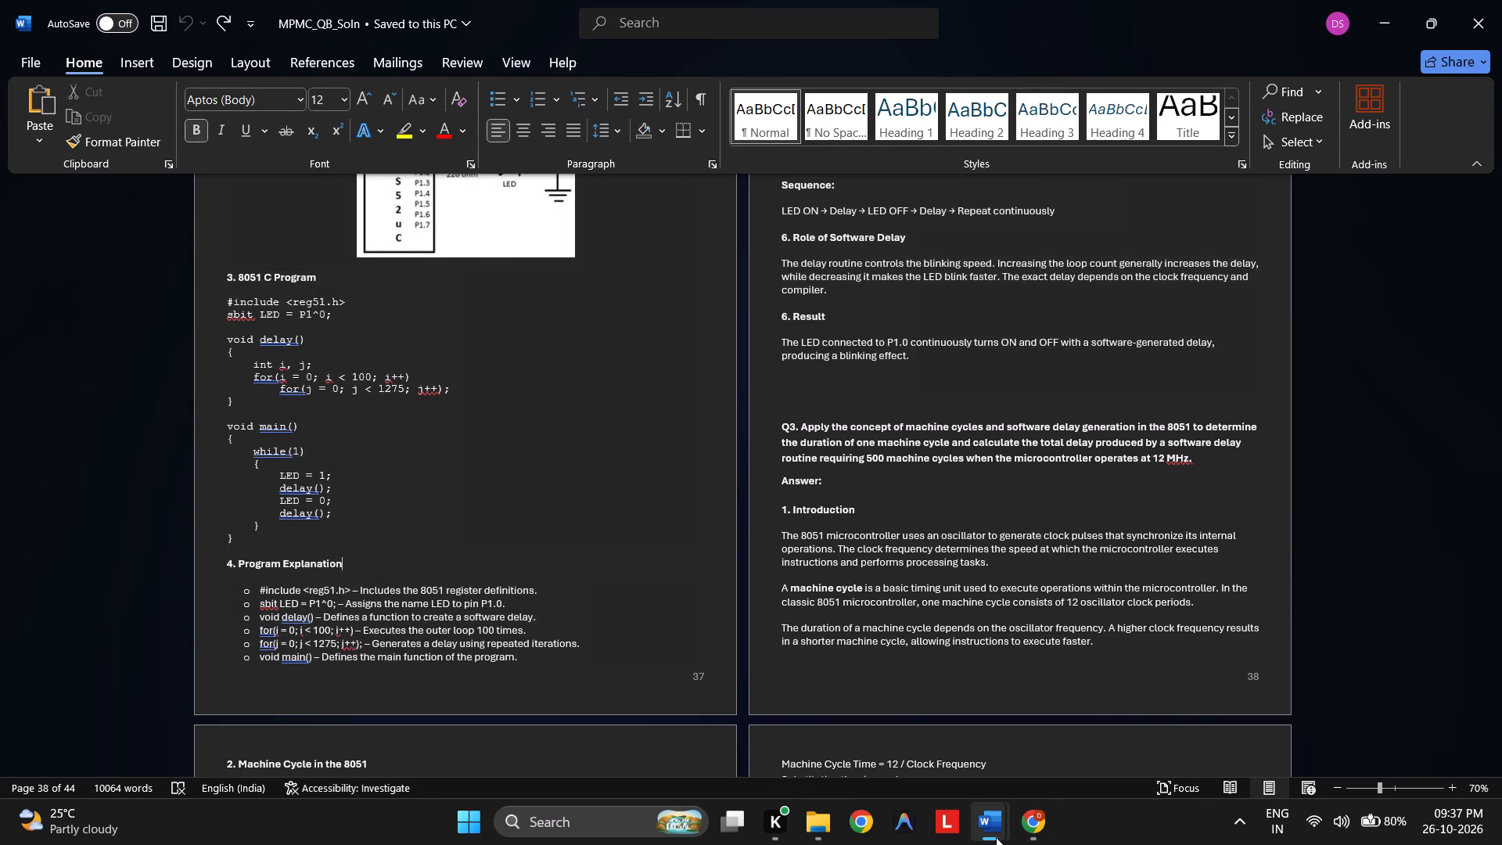
click(1041, 768)
click(743, 599)
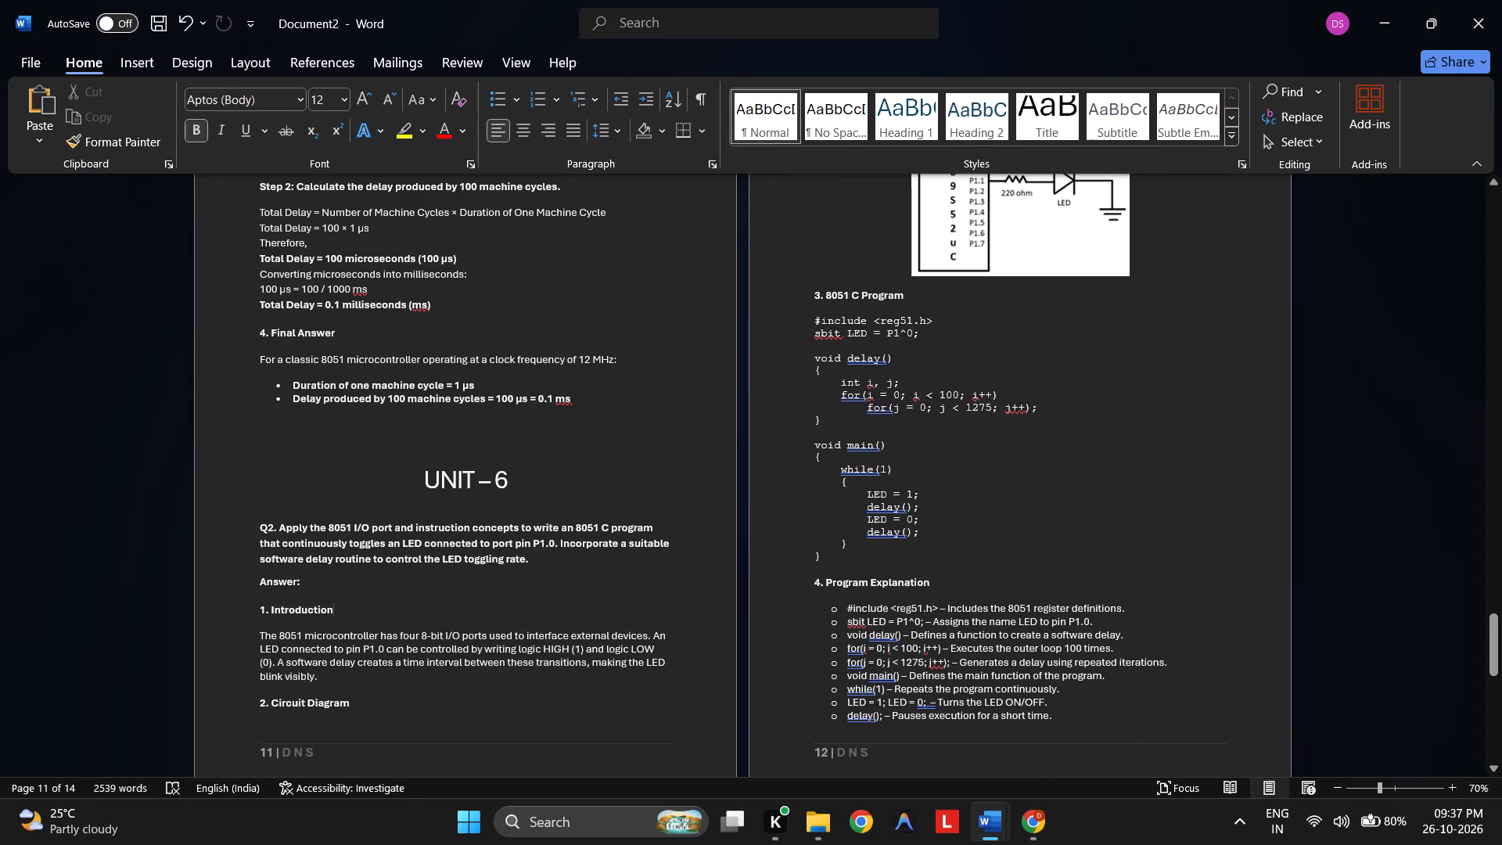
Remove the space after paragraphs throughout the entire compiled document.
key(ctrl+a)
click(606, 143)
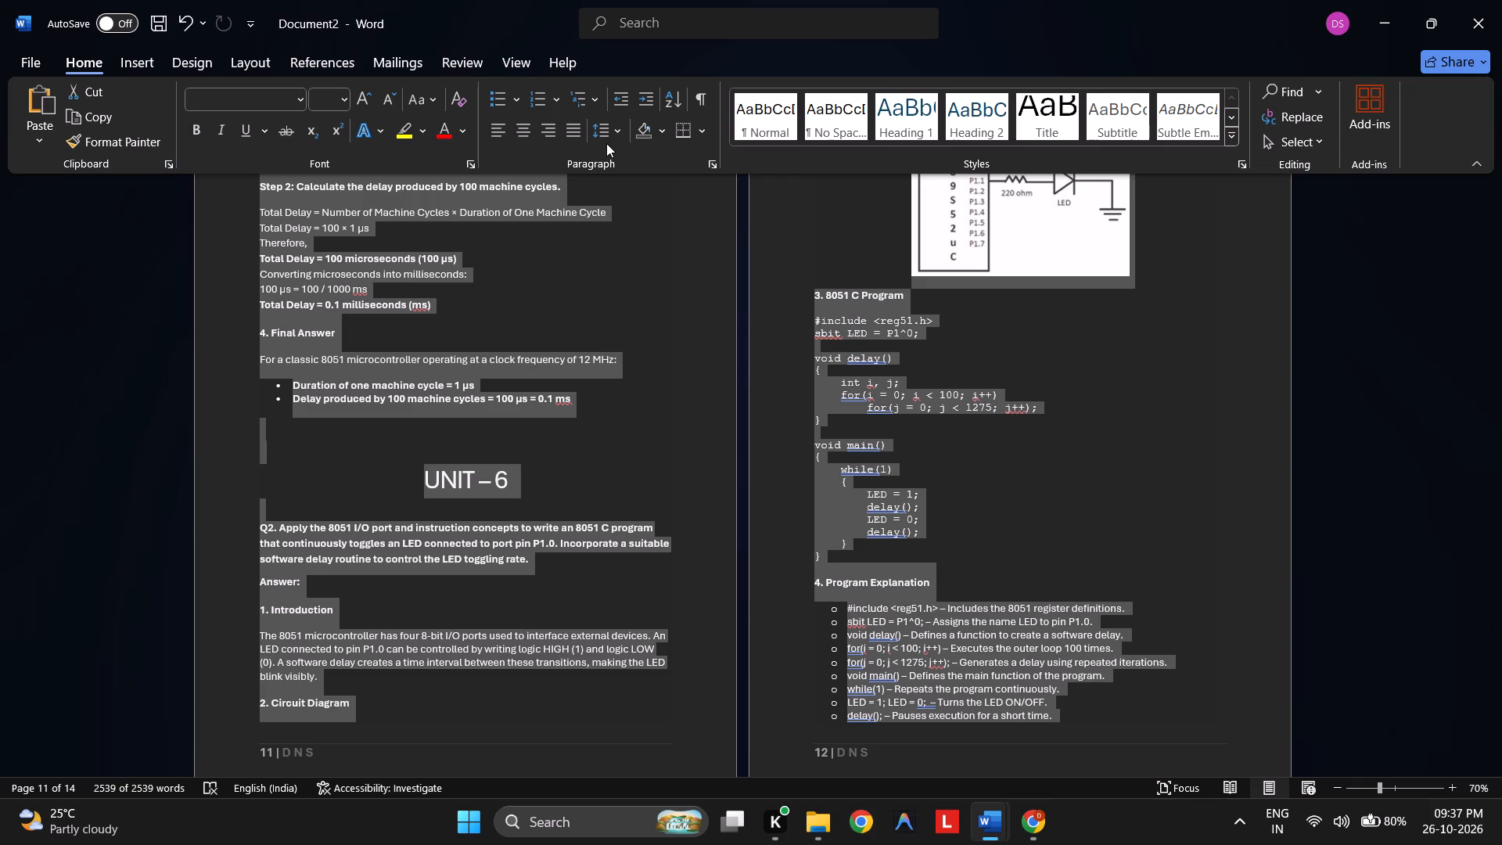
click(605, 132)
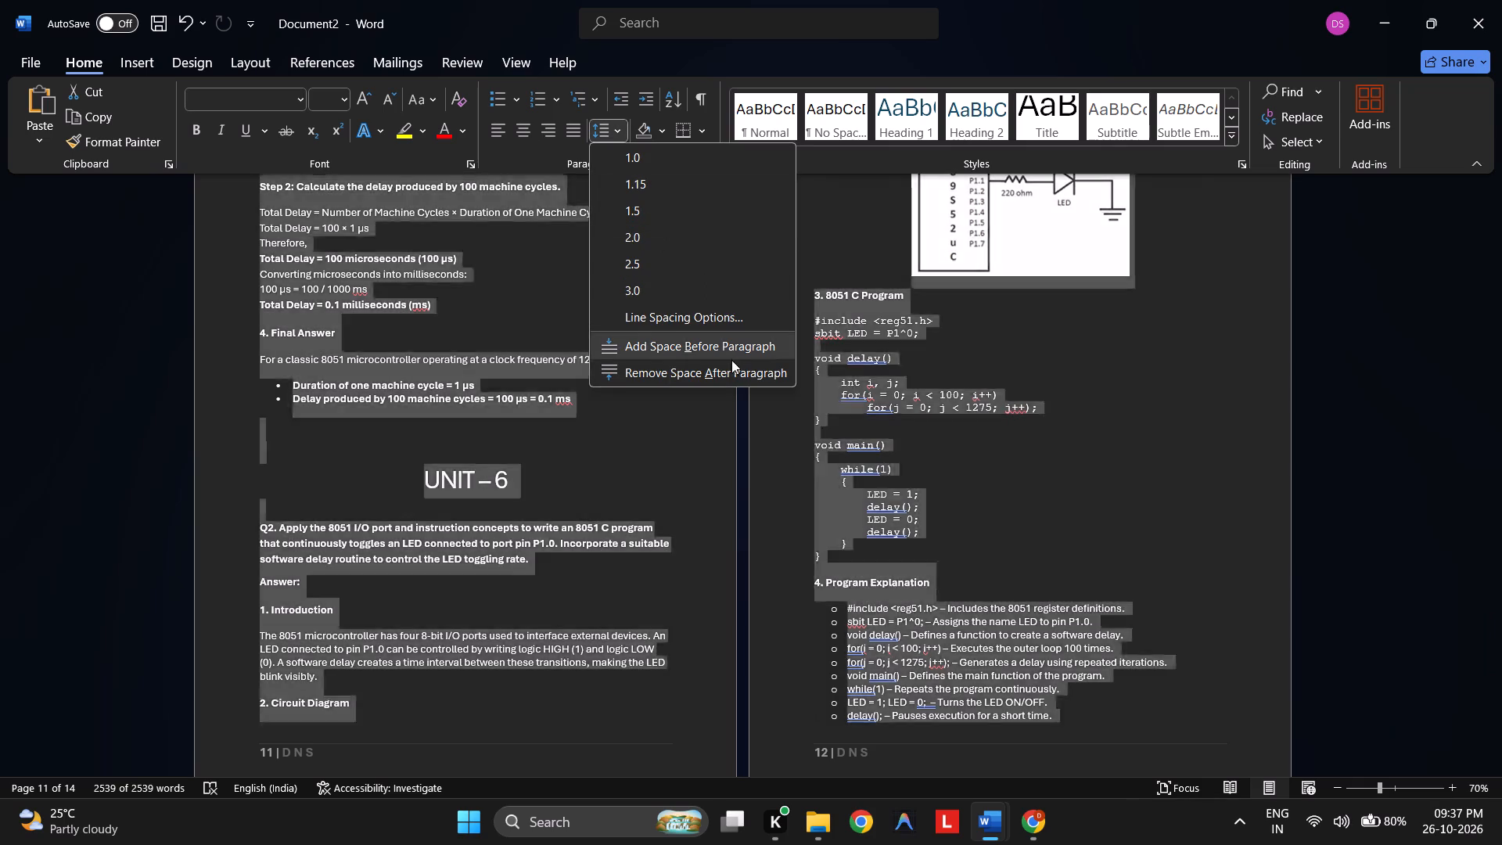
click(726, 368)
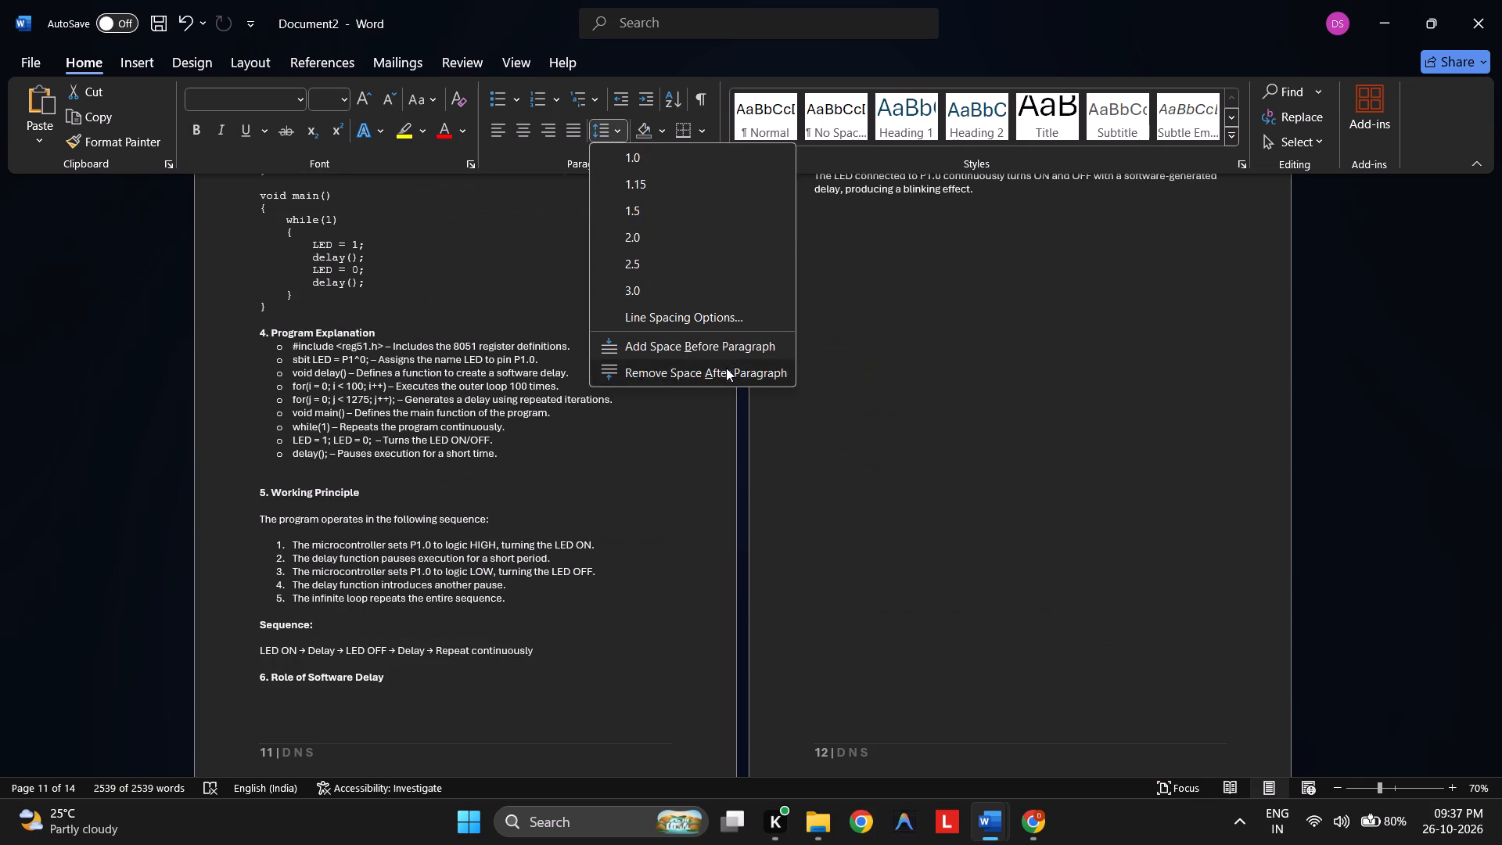
Examine the pages from first to last for how the tighter paragraph spacing affects layout and page breaks.
scroll(1049, 411, up, 6)
click(1049, 411)
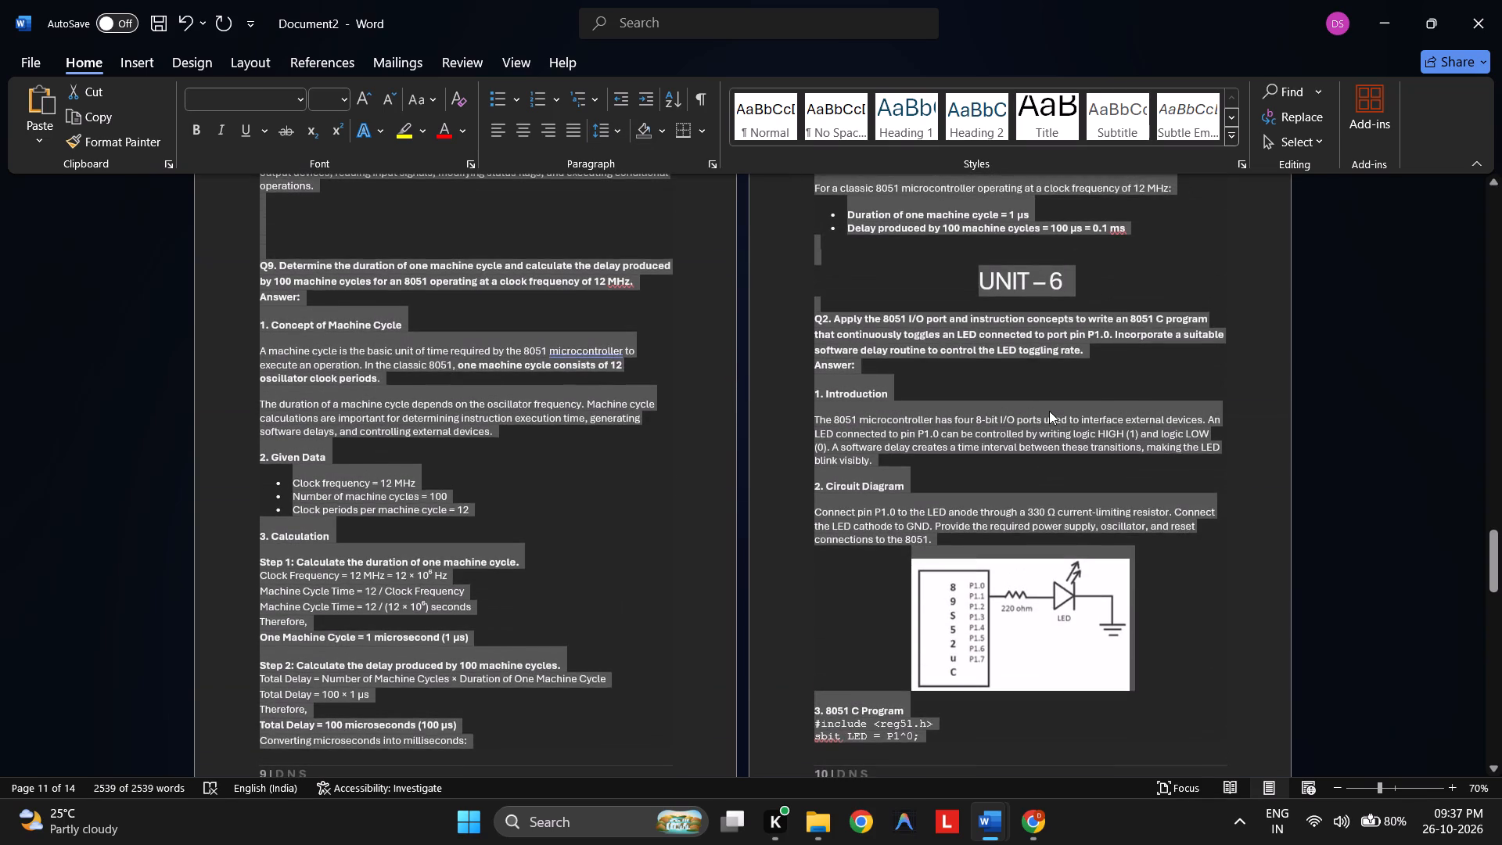
scroll(1049, 411, up, 6)
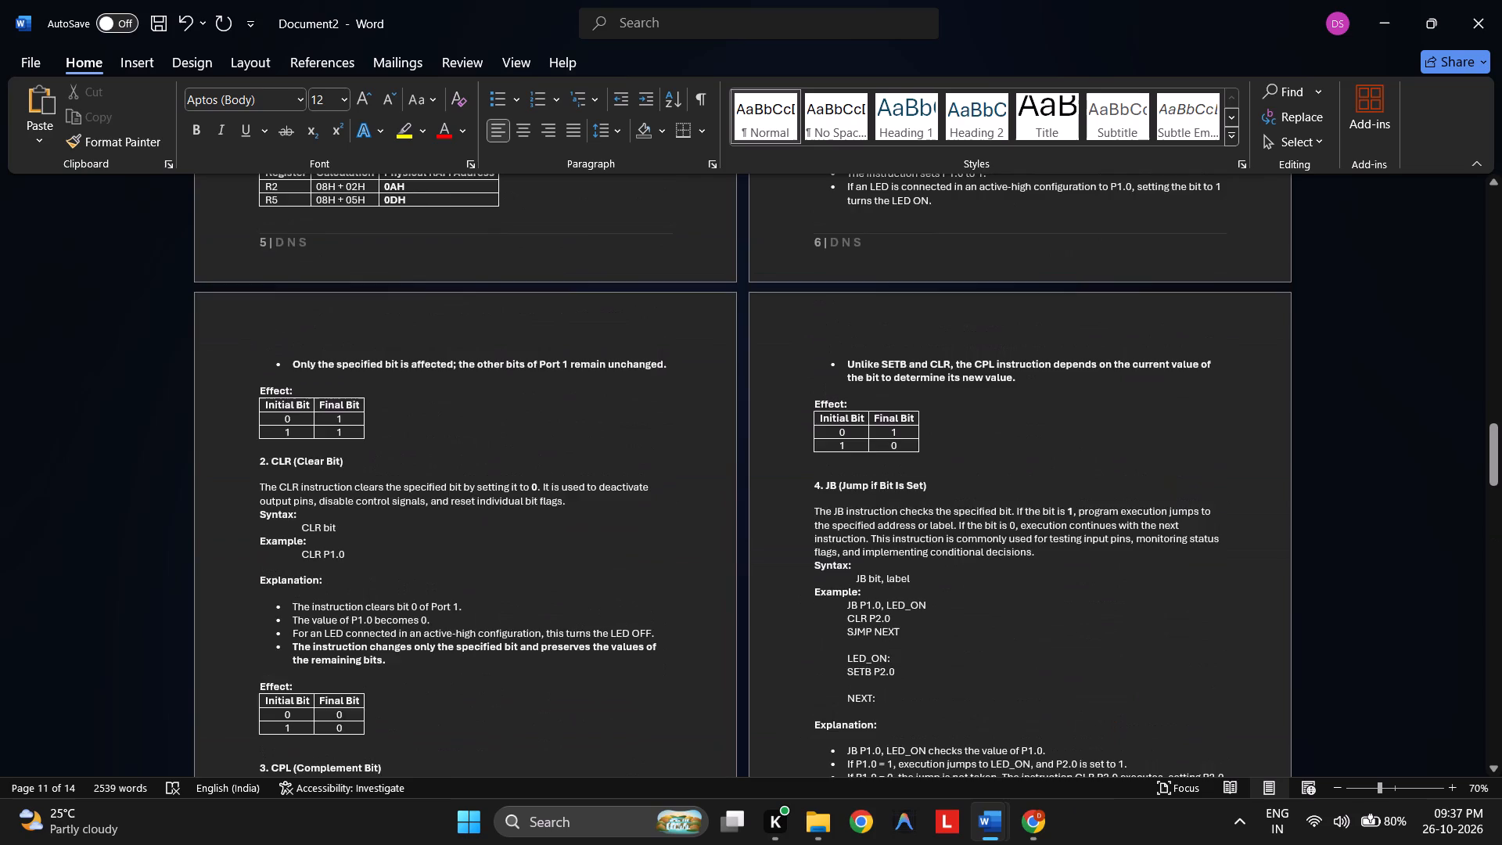
scroll(1049, 411, up, 6)
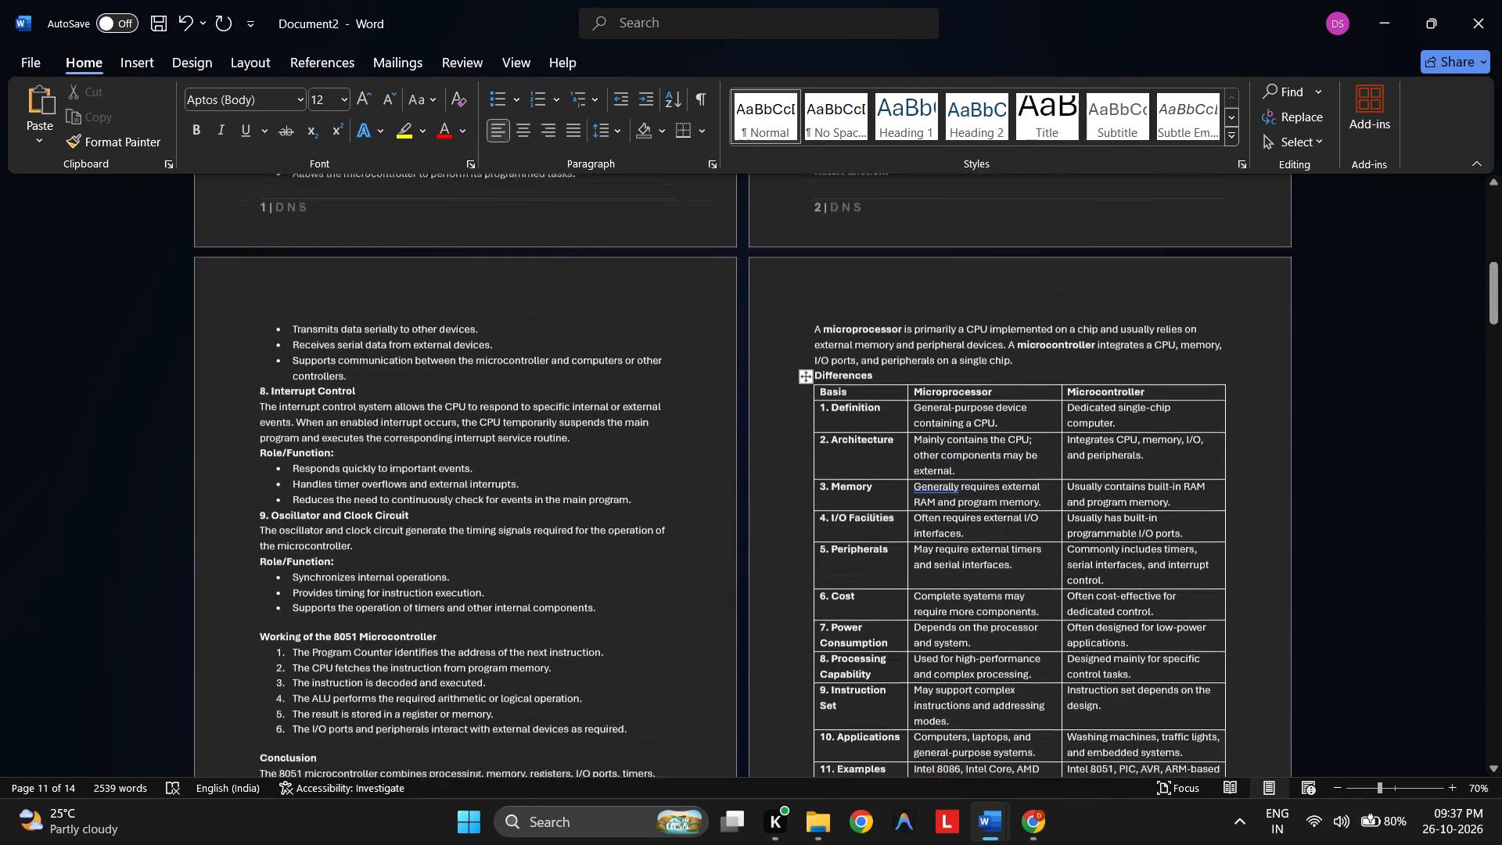
scroll(1049, 411, up, 2)
scroll(902, 454, down, 1)
scroll(902, 454, up, 1)
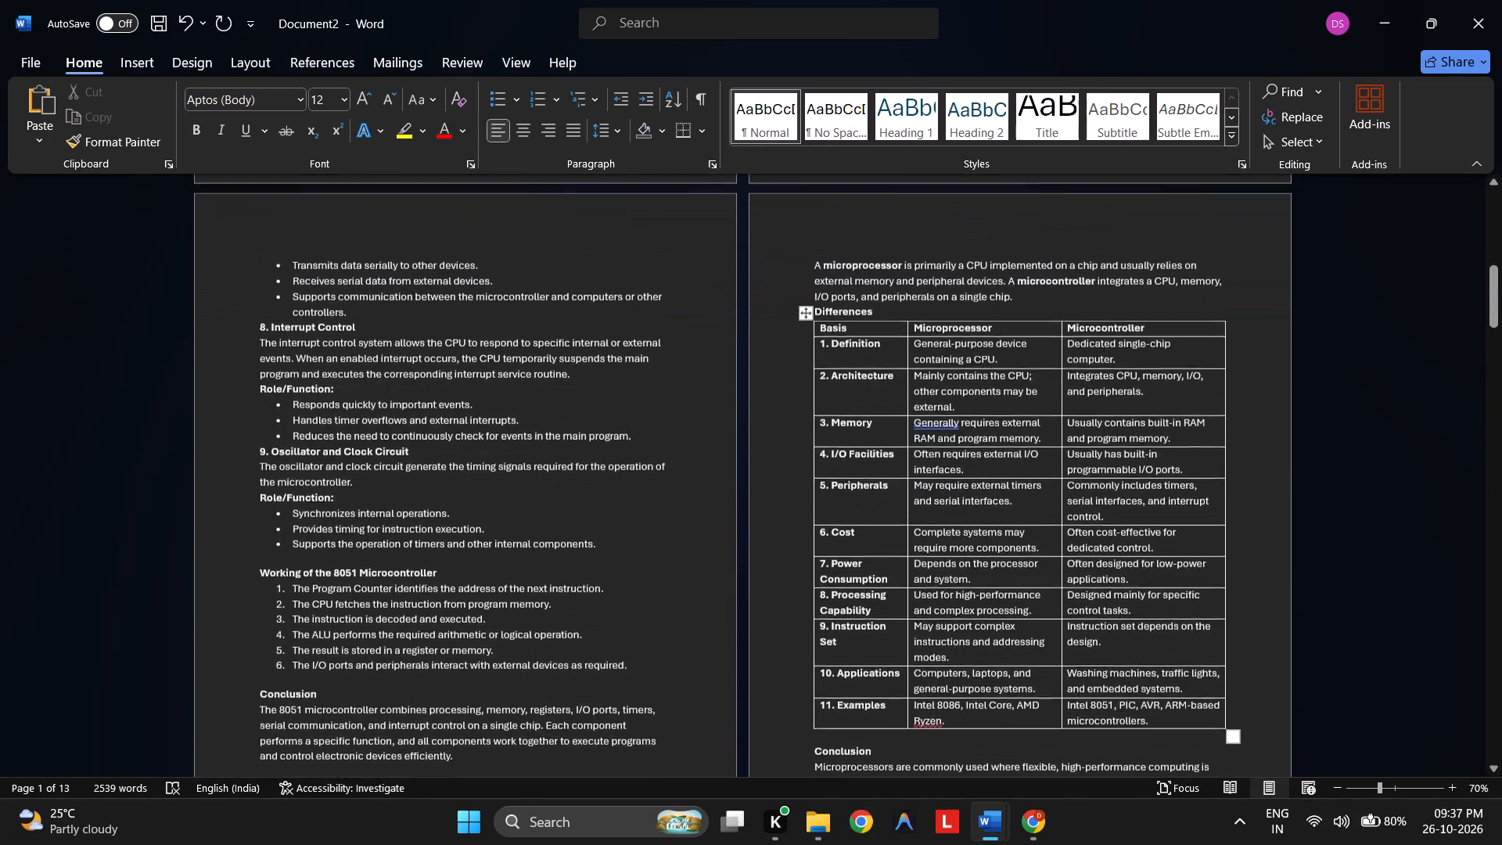
scroll(902, 454, up, 3)
scroll(902, 454, down, 1)
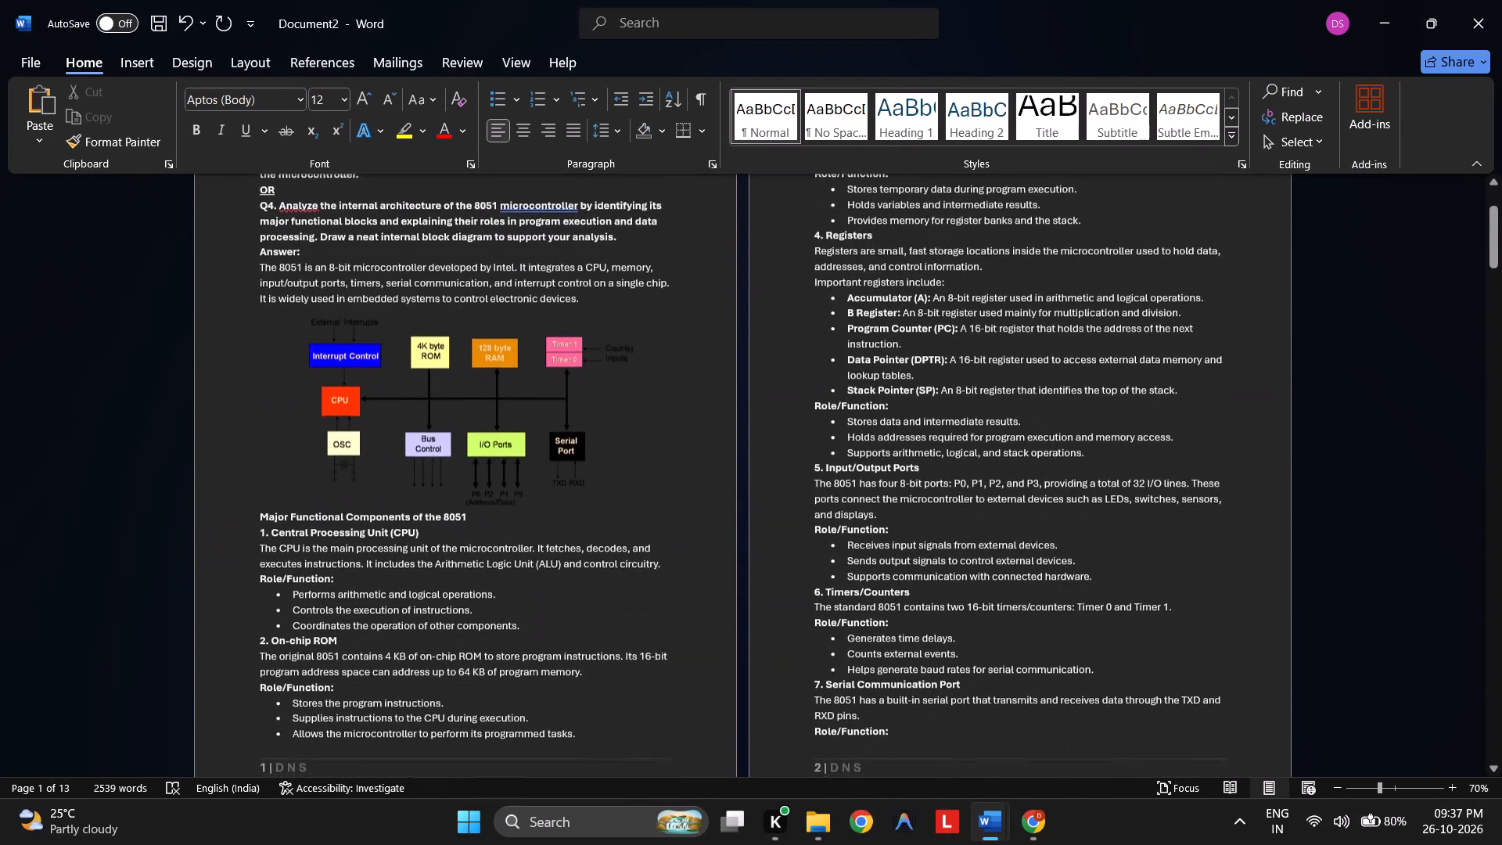
scroll(902, 508, down, 14)
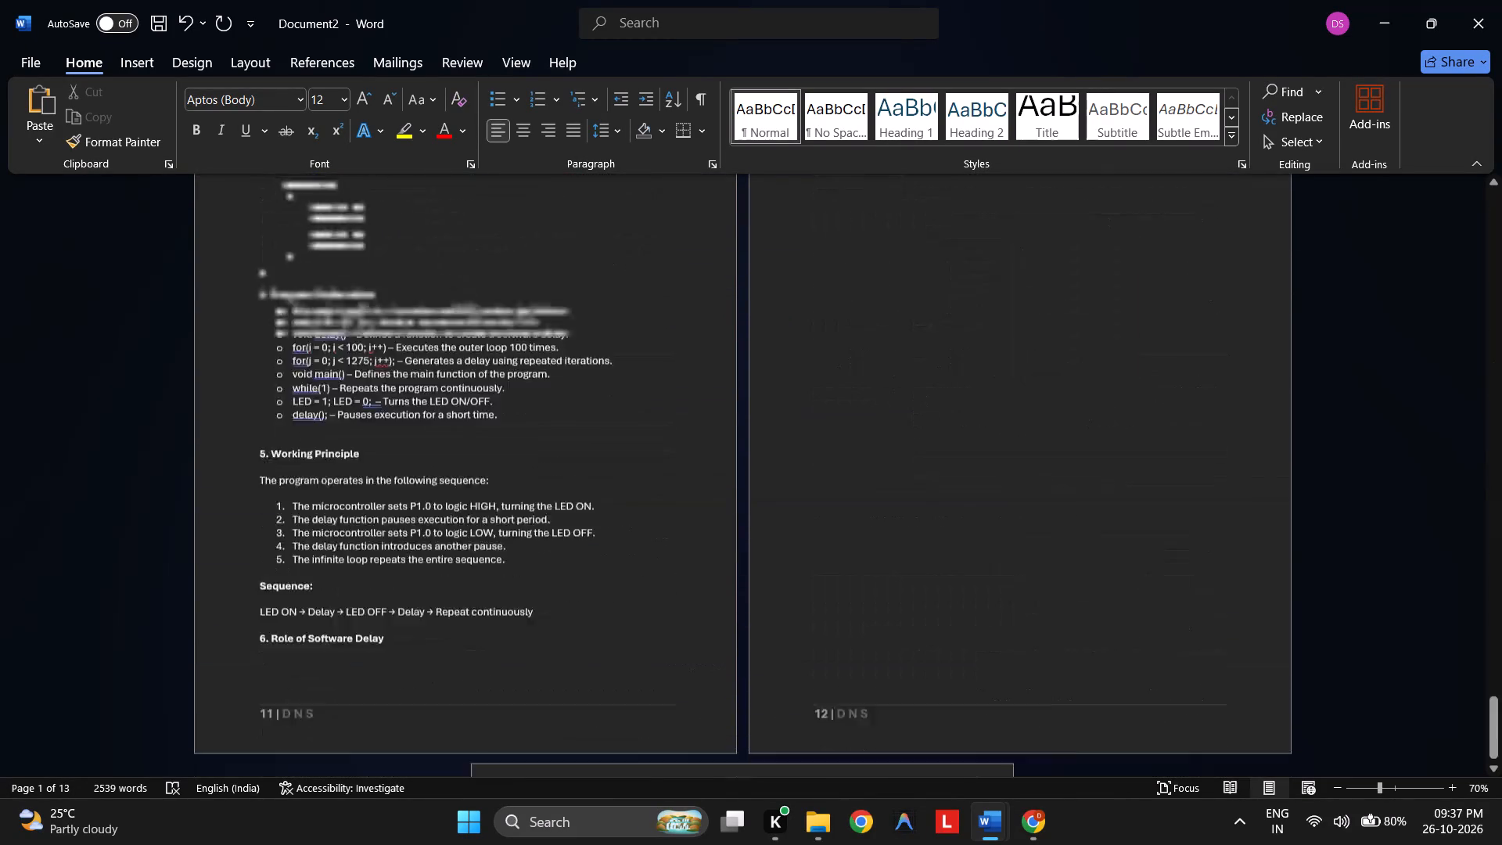
scroll(866, 481, down, 18)
scroll(866, 481, up, 6)
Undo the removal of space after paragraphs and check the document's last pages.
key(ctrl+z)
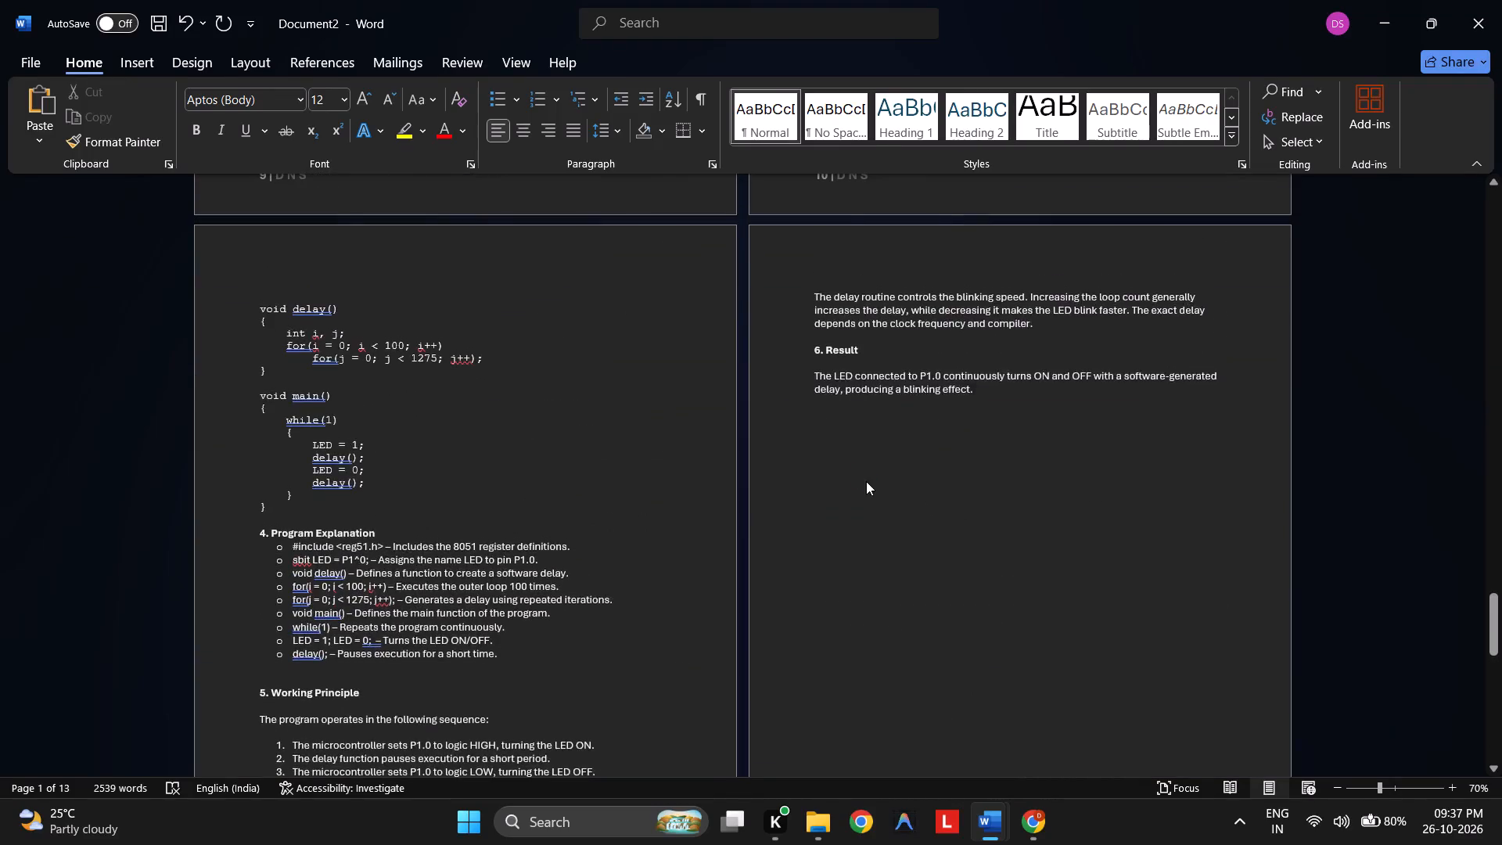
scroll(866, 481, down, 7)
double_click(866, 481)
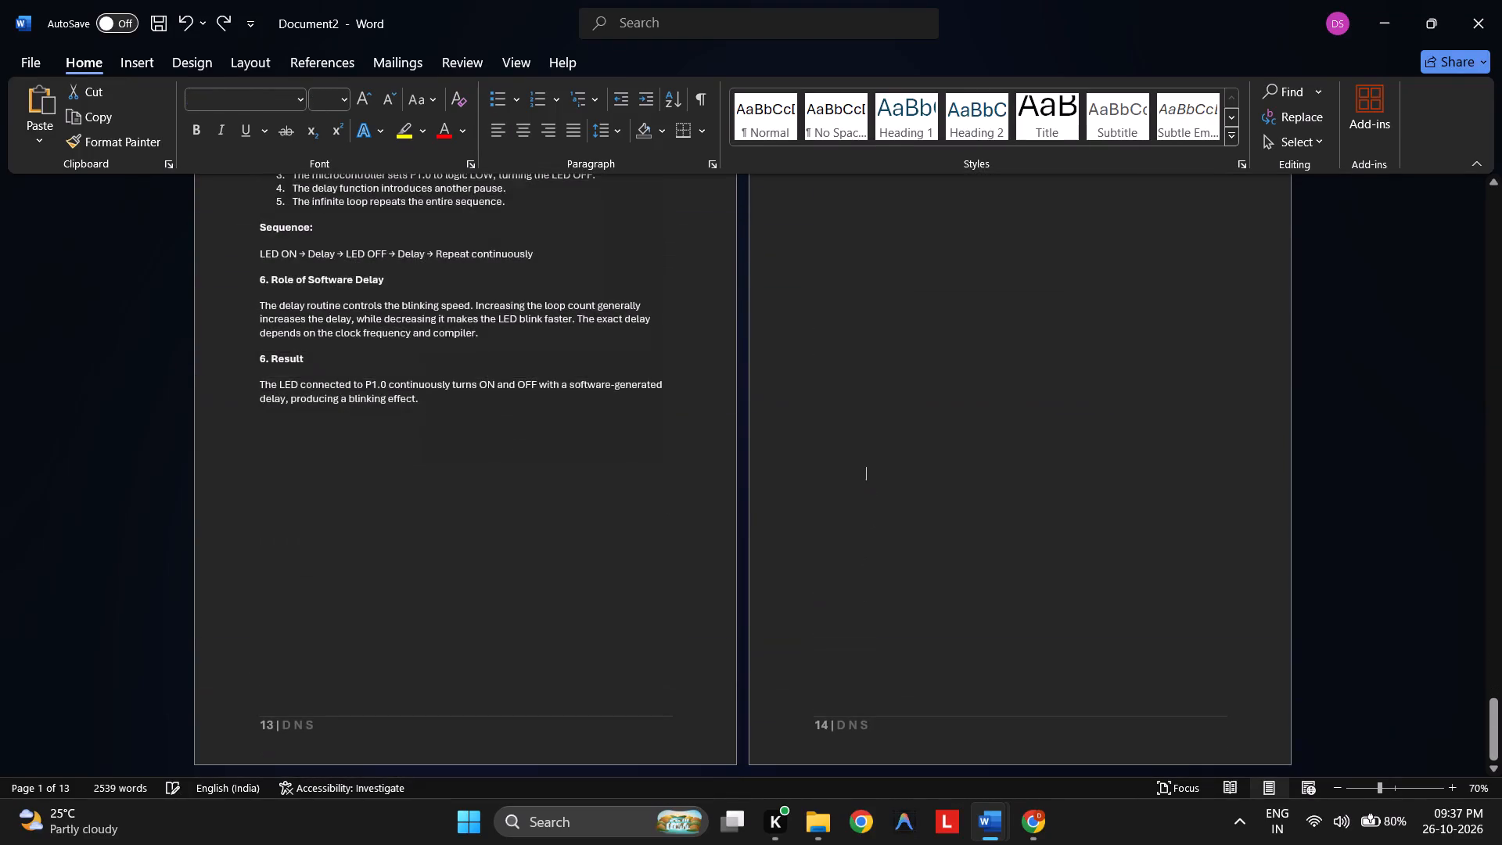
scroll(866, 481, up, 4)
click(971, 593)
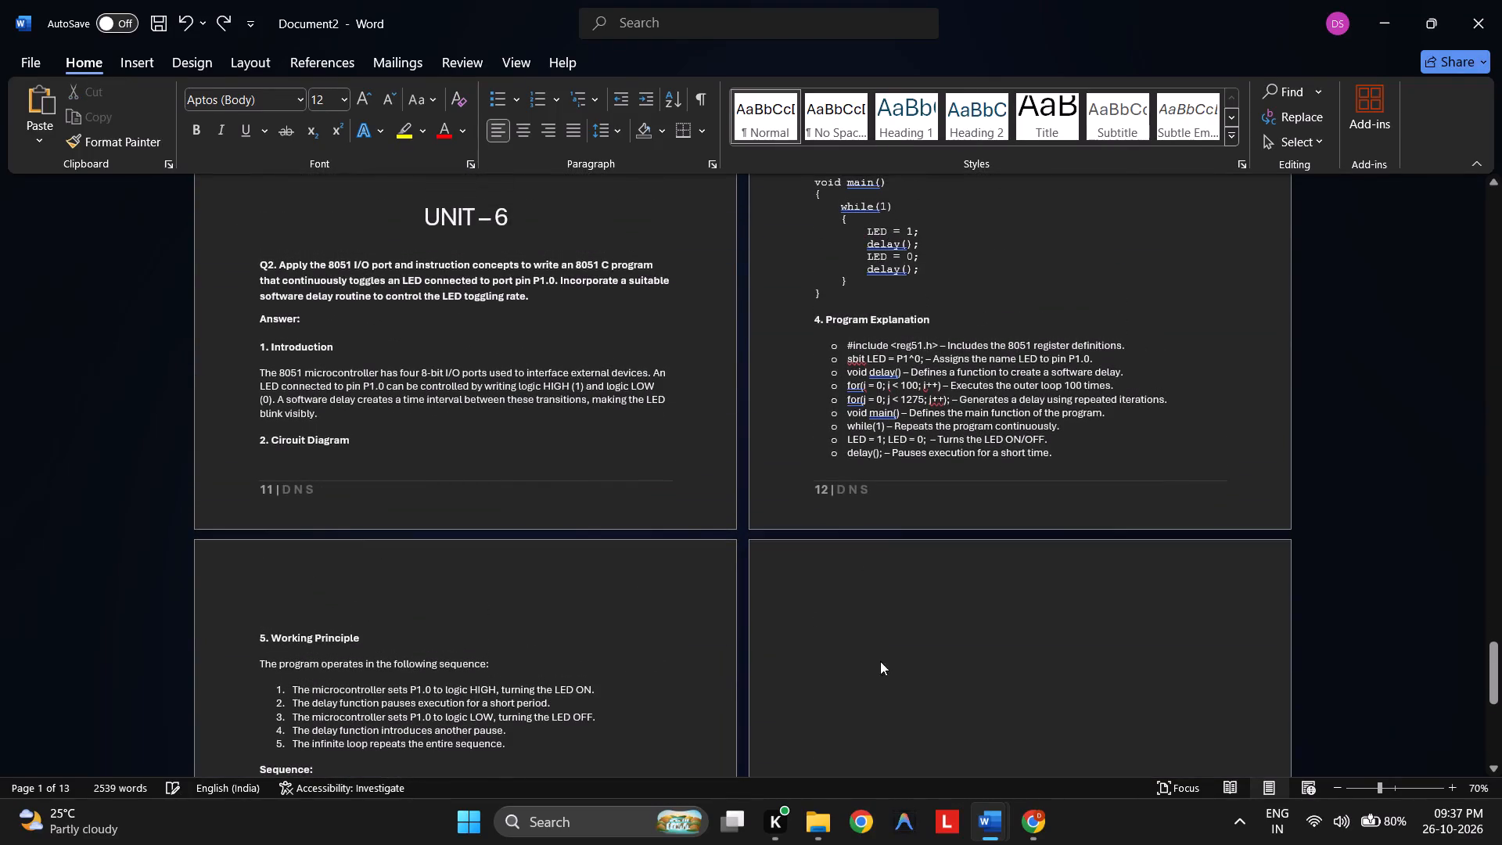
Start saving a copy of the compiled document and choose the YCCE > SEM-3 > MPMC folder as its location.
click(31, 63)
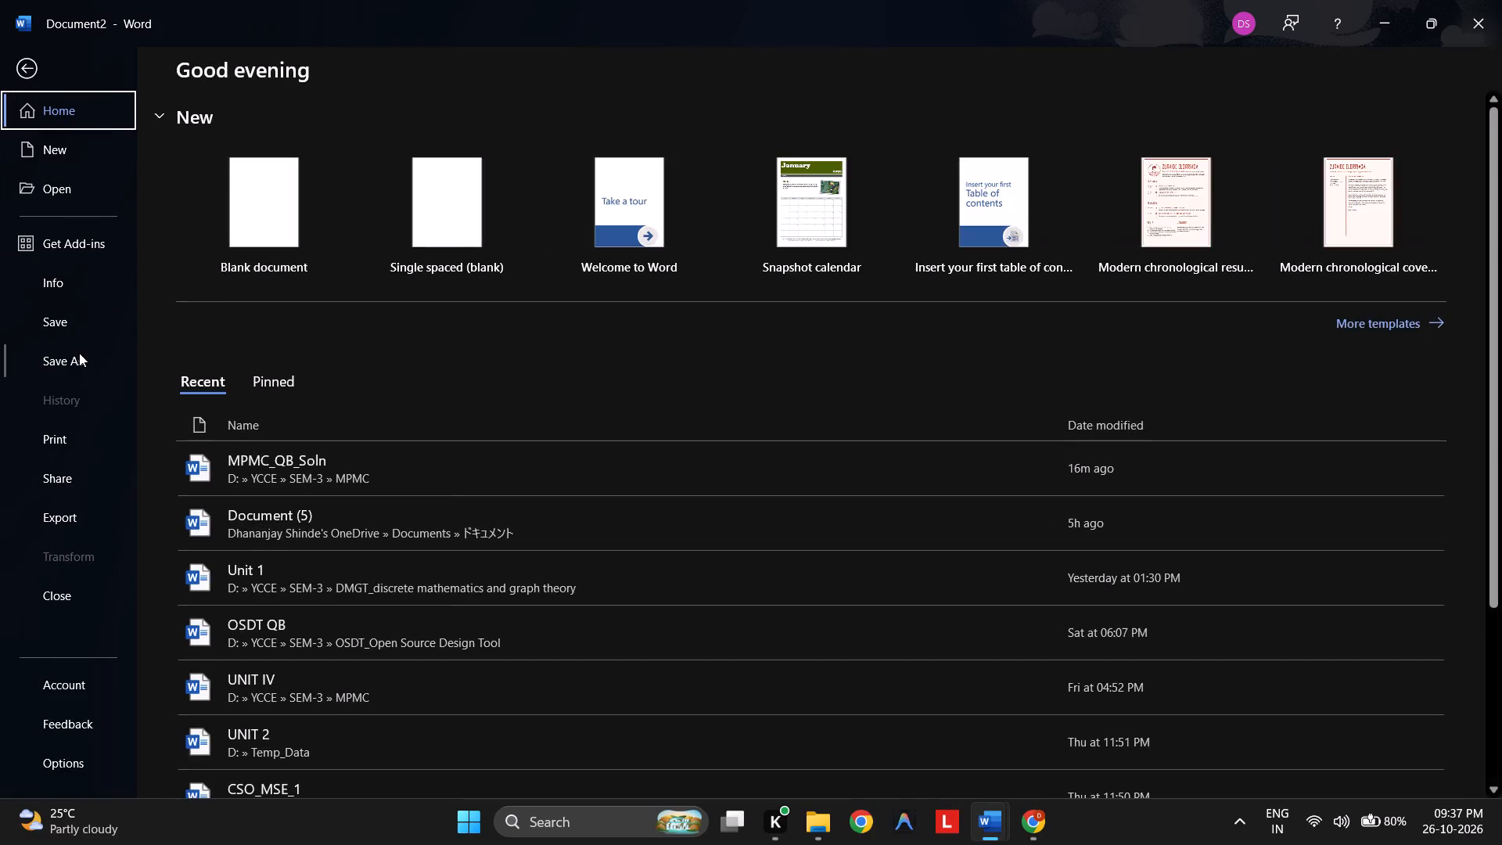
click(77, 353)
click(223, 398)
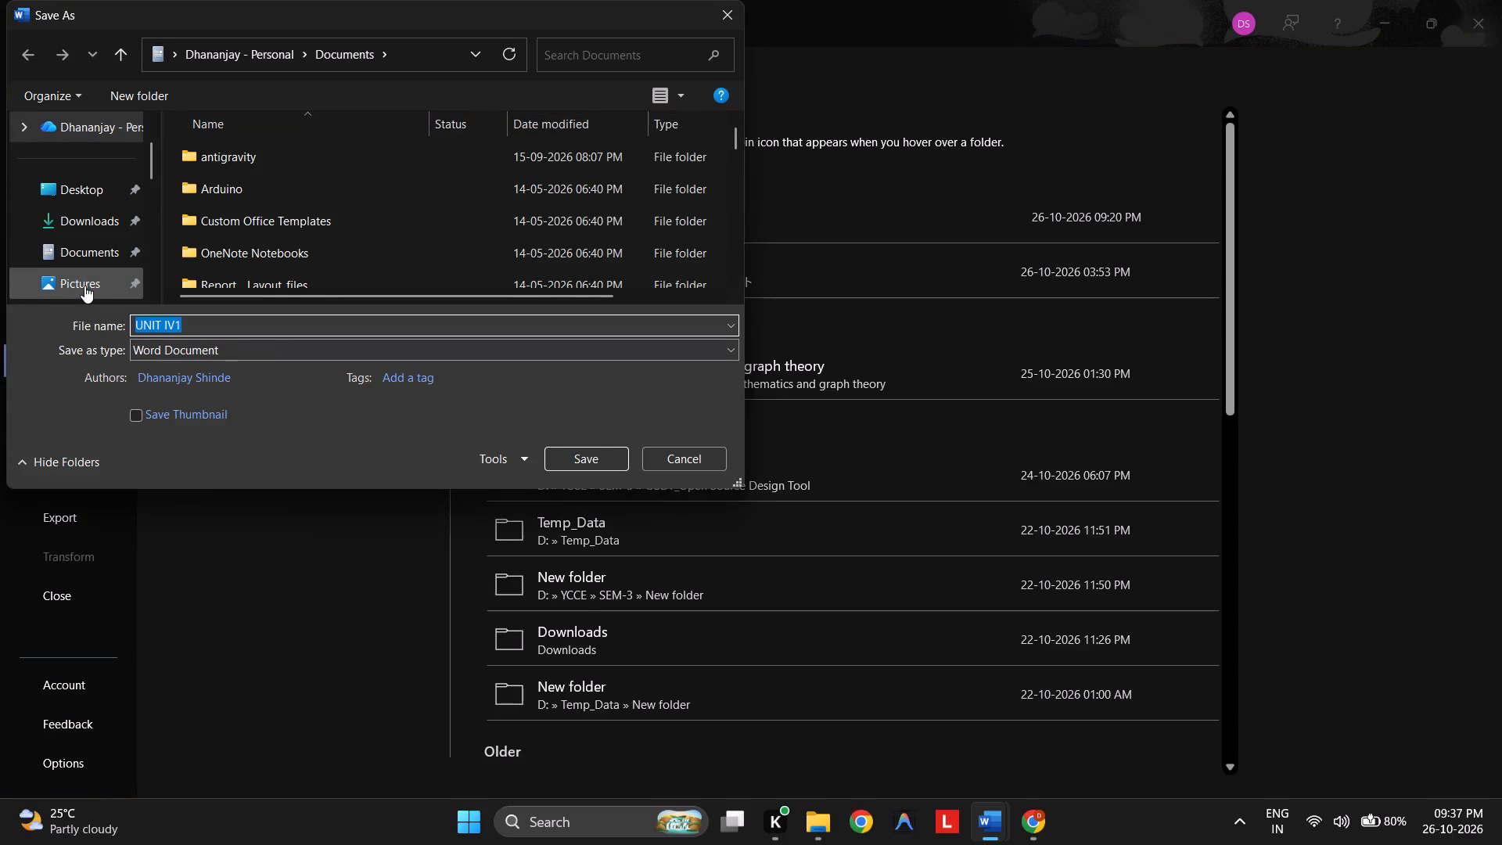
click(84, 286)
scroll(84, 141, down, 1)
scroll(120, 271, down, 5)
scroll(95, 216, up, 3)
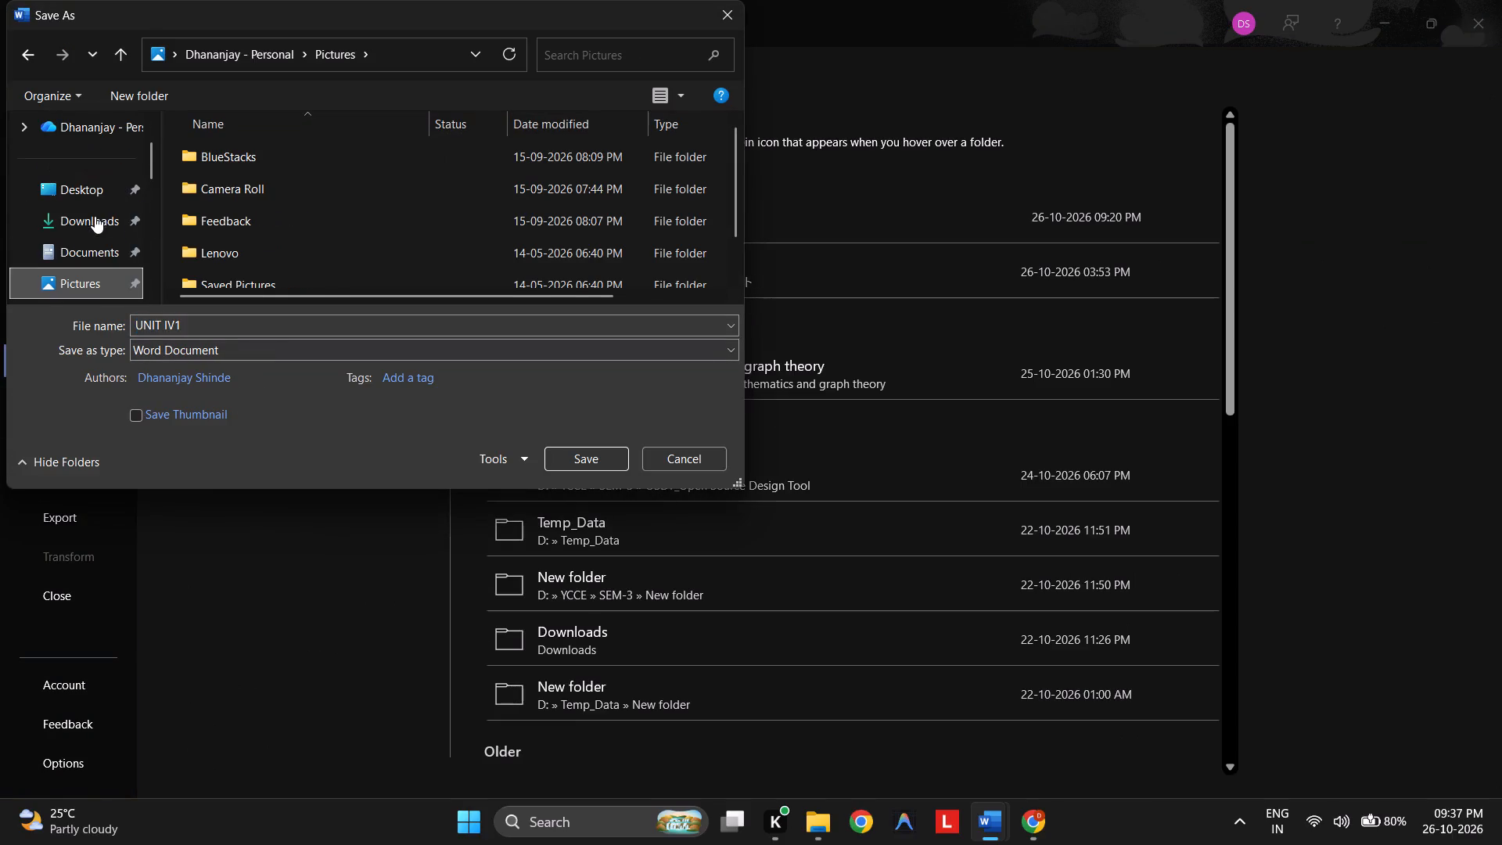
scroll(95, 216, up, 3)
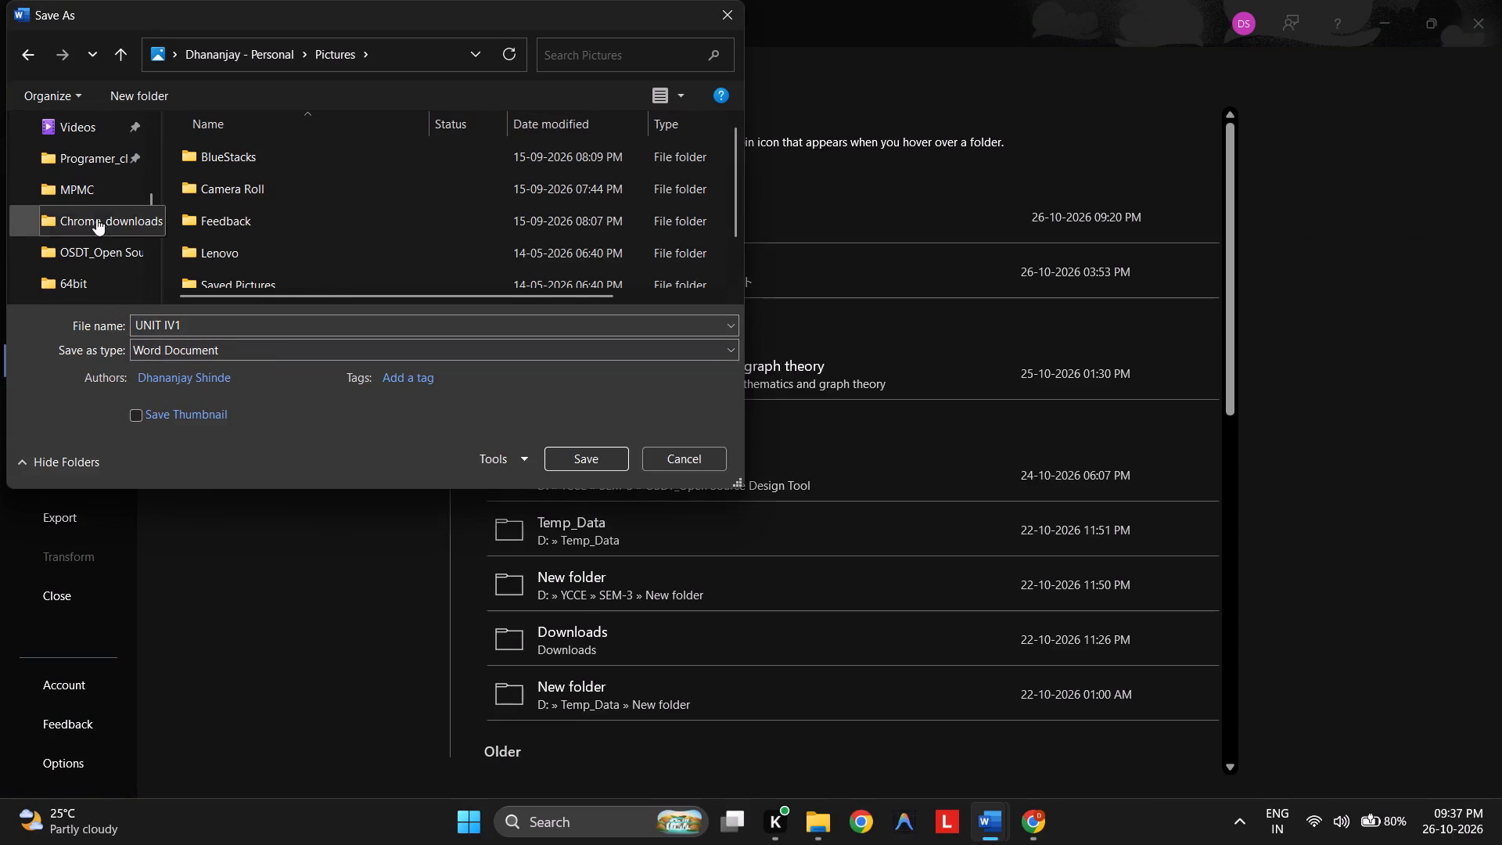
double_click(96, 246)
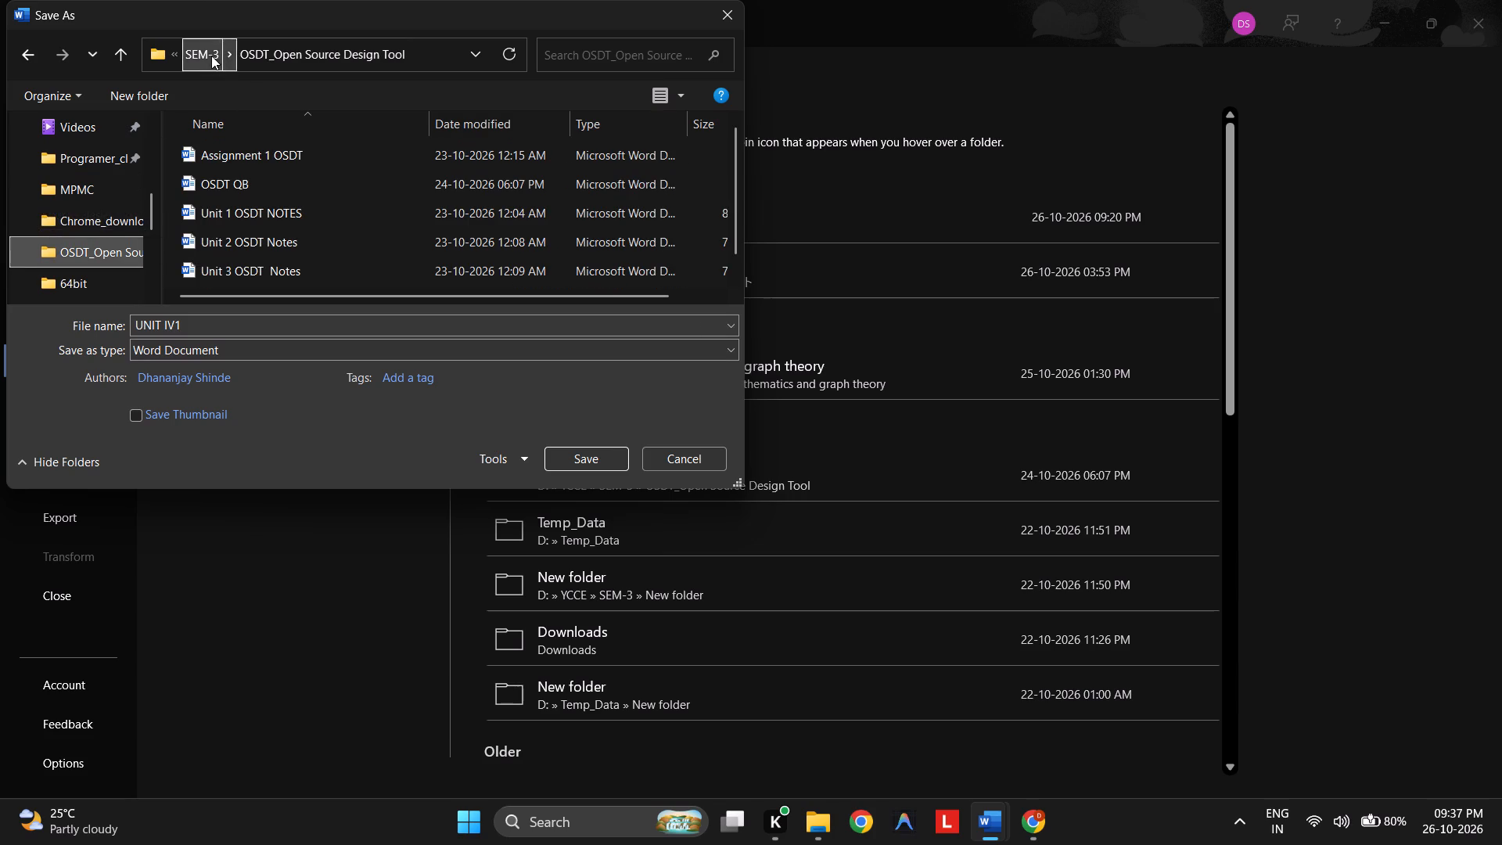
click(211, 56)
double_click(268, 273)
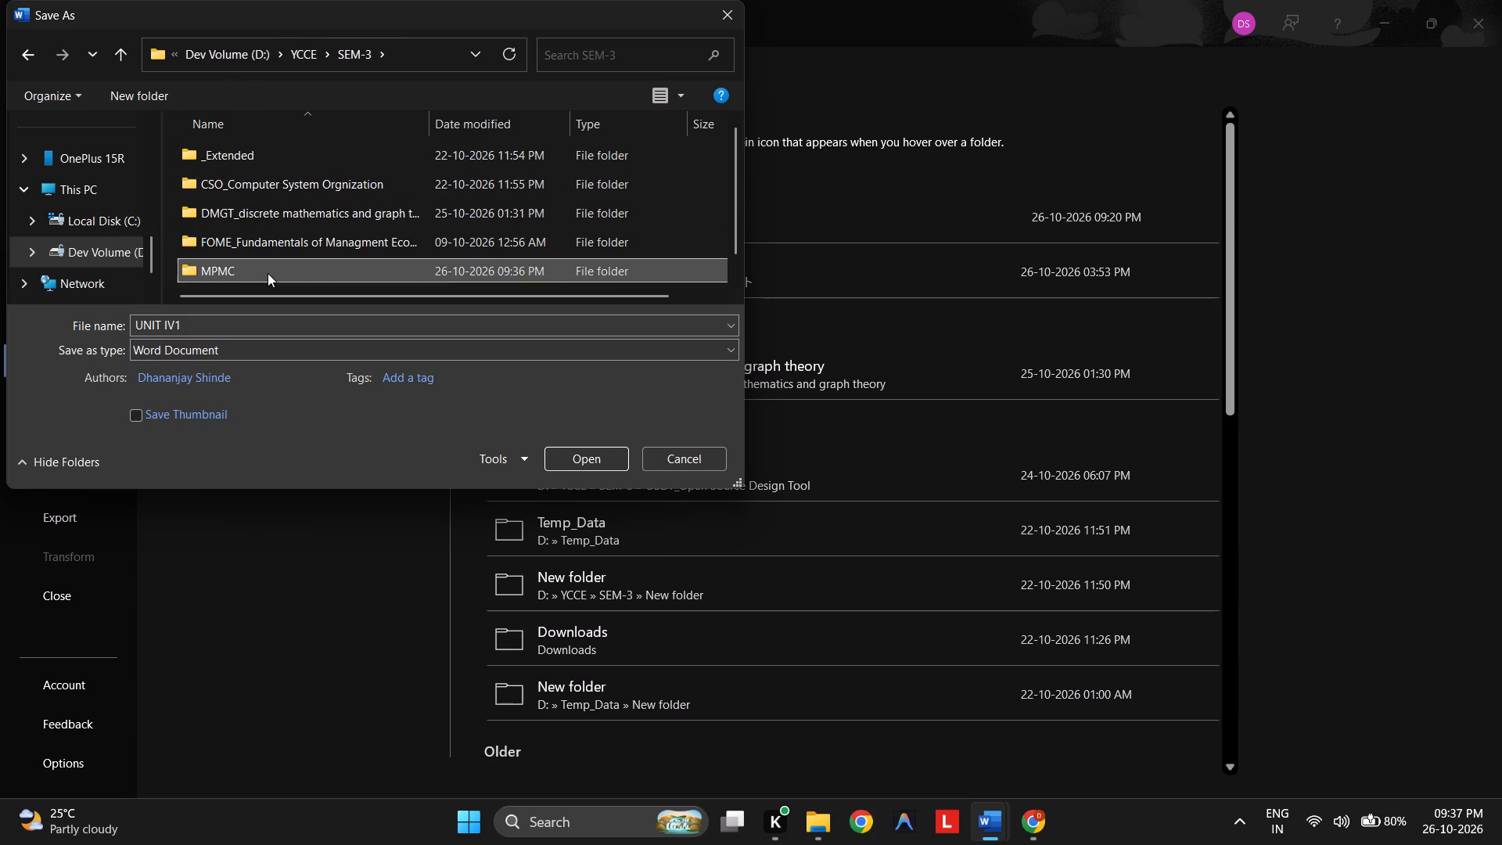
Name the copy MPMC_MSE2, keeping the Word Document file type.
click(352, 325)
key(m)
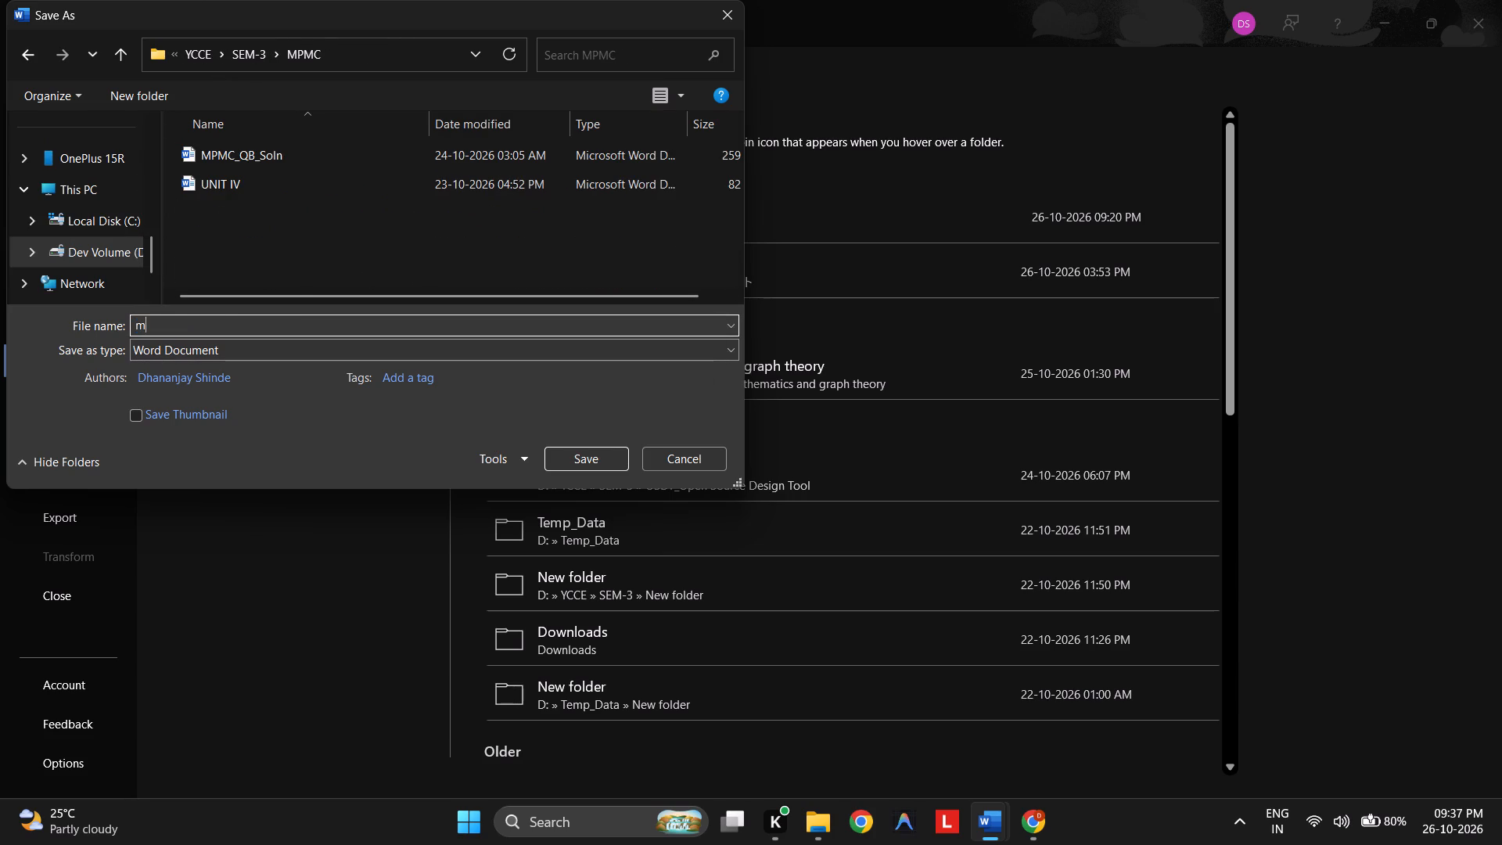
key(BackSpace)
text(MPMC_)
text(MSE)
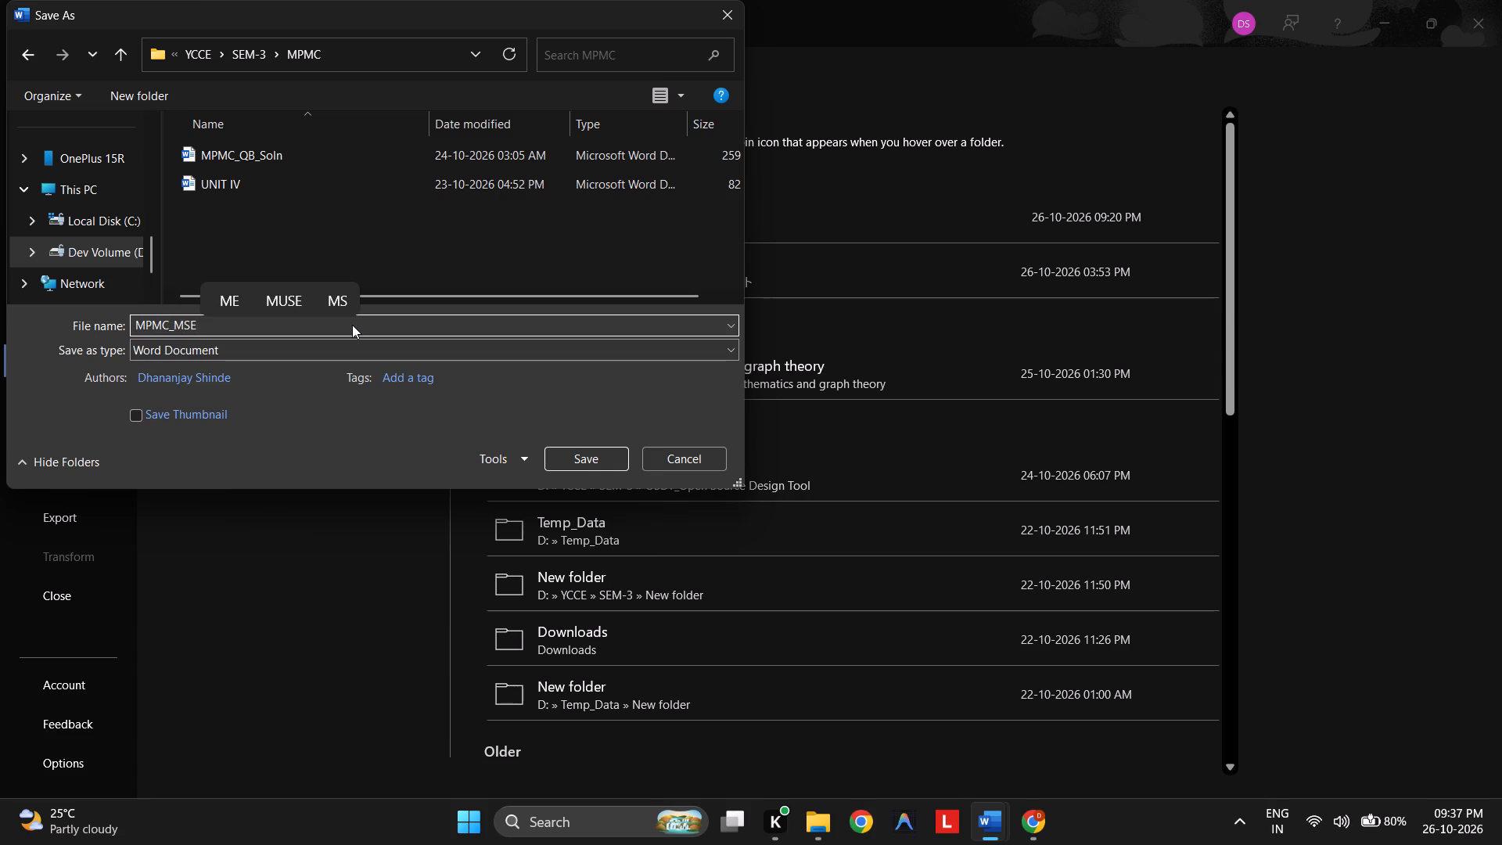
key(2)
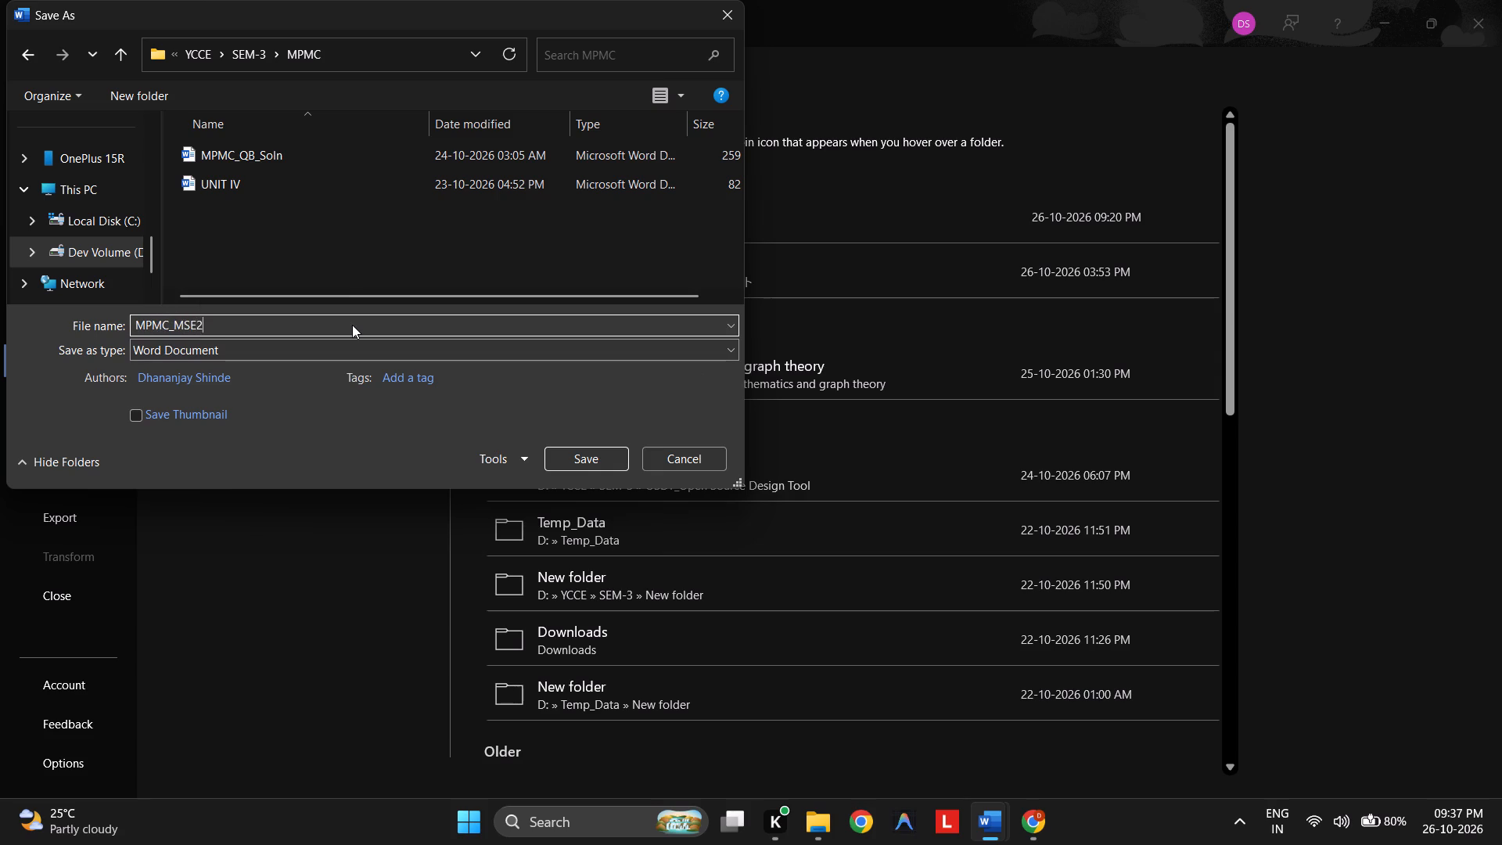
Extend the copy's file name to MPMC_MSE2_imp and save it in the MPMC folder.
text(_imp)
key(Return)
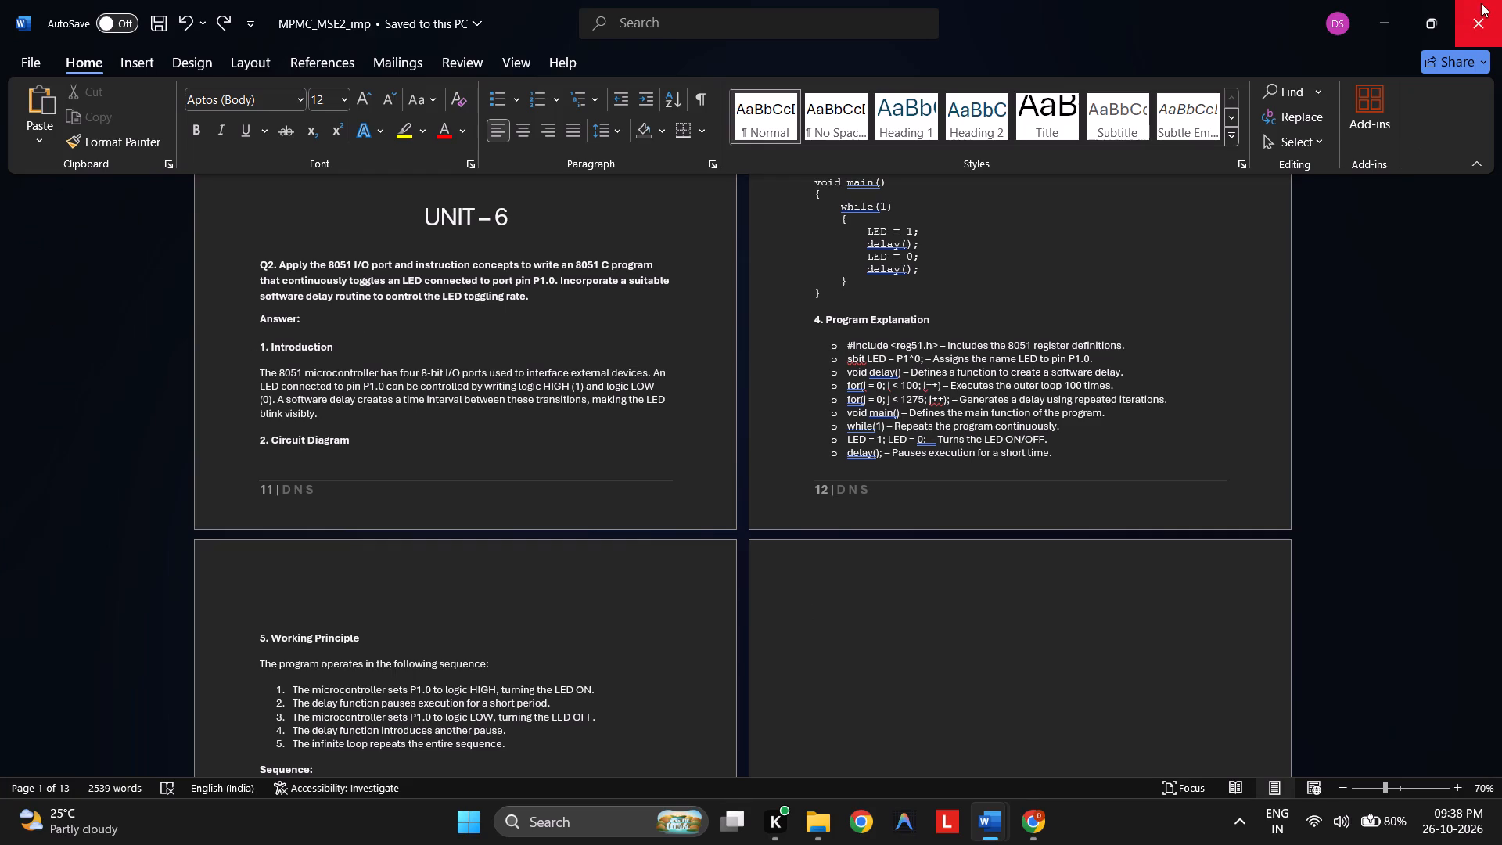
Close the MPMC_MSE2_imp document and minimise MPMC_QB_Soln to switch to Chrome.
click(1481, 3)
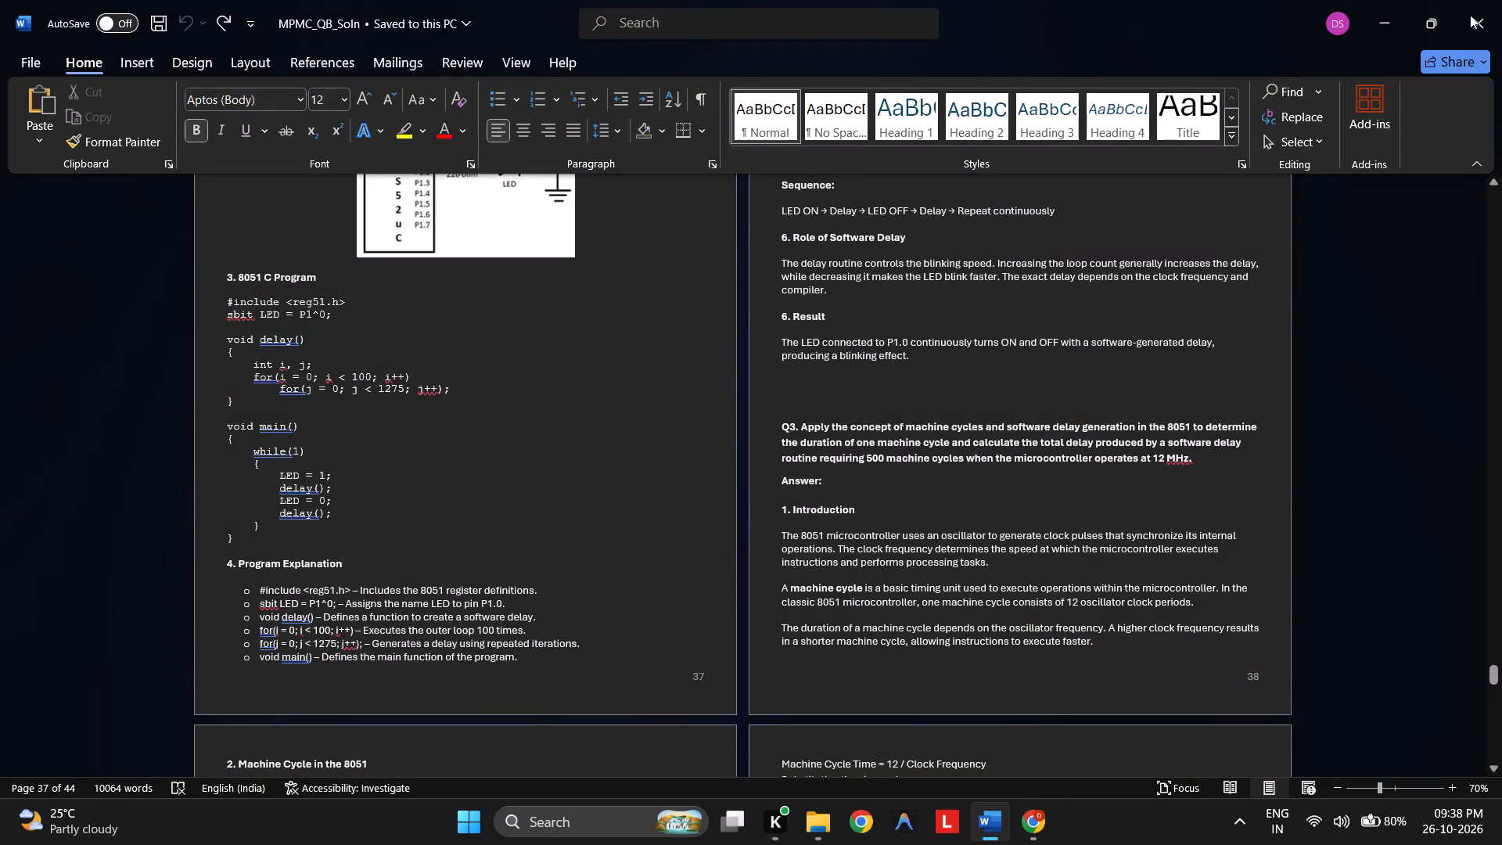
click(1371, 17)
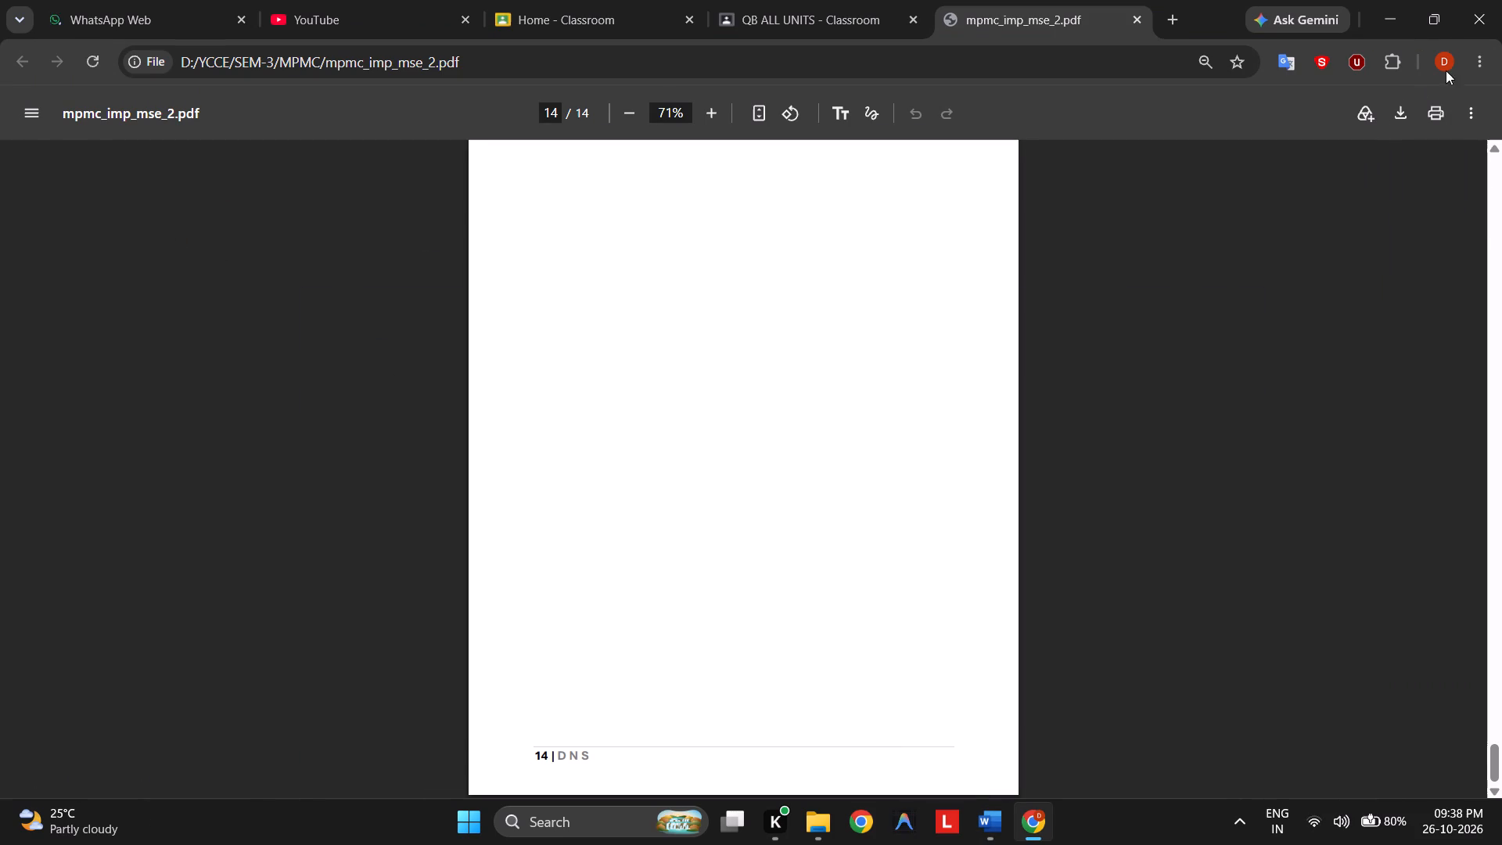
Look through mpmc_imp_mse_2.pdf from the last page up to the first and back to the end.
scroll(1063, 259, up, 1)
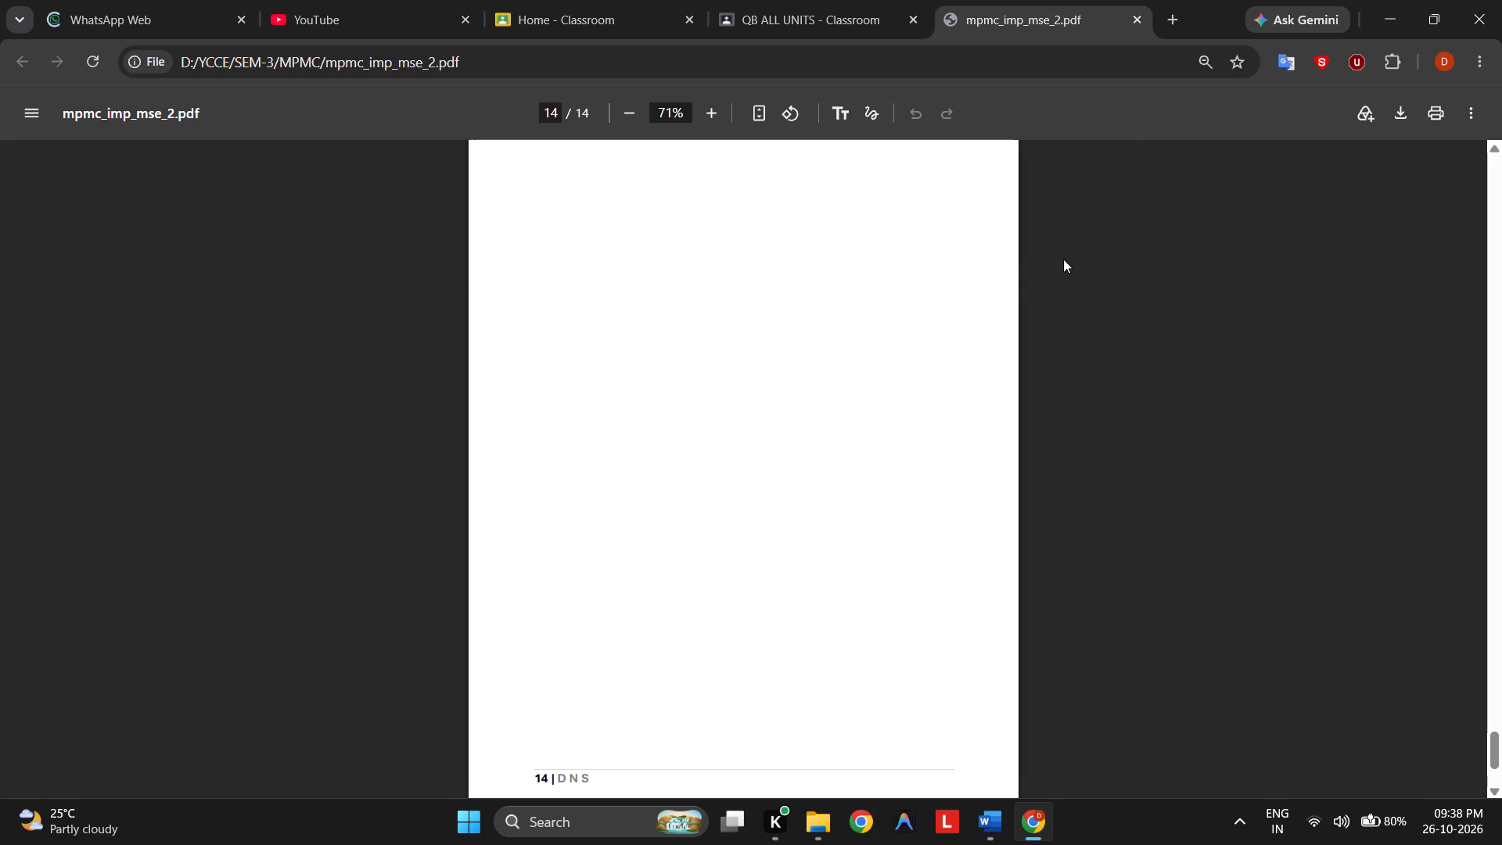
scroll(1063, 259, up, 1)
scroll(1030, 411, up, 3)
scroll(1030, 411, down, 7)
scroll(965, 571, up, 13)
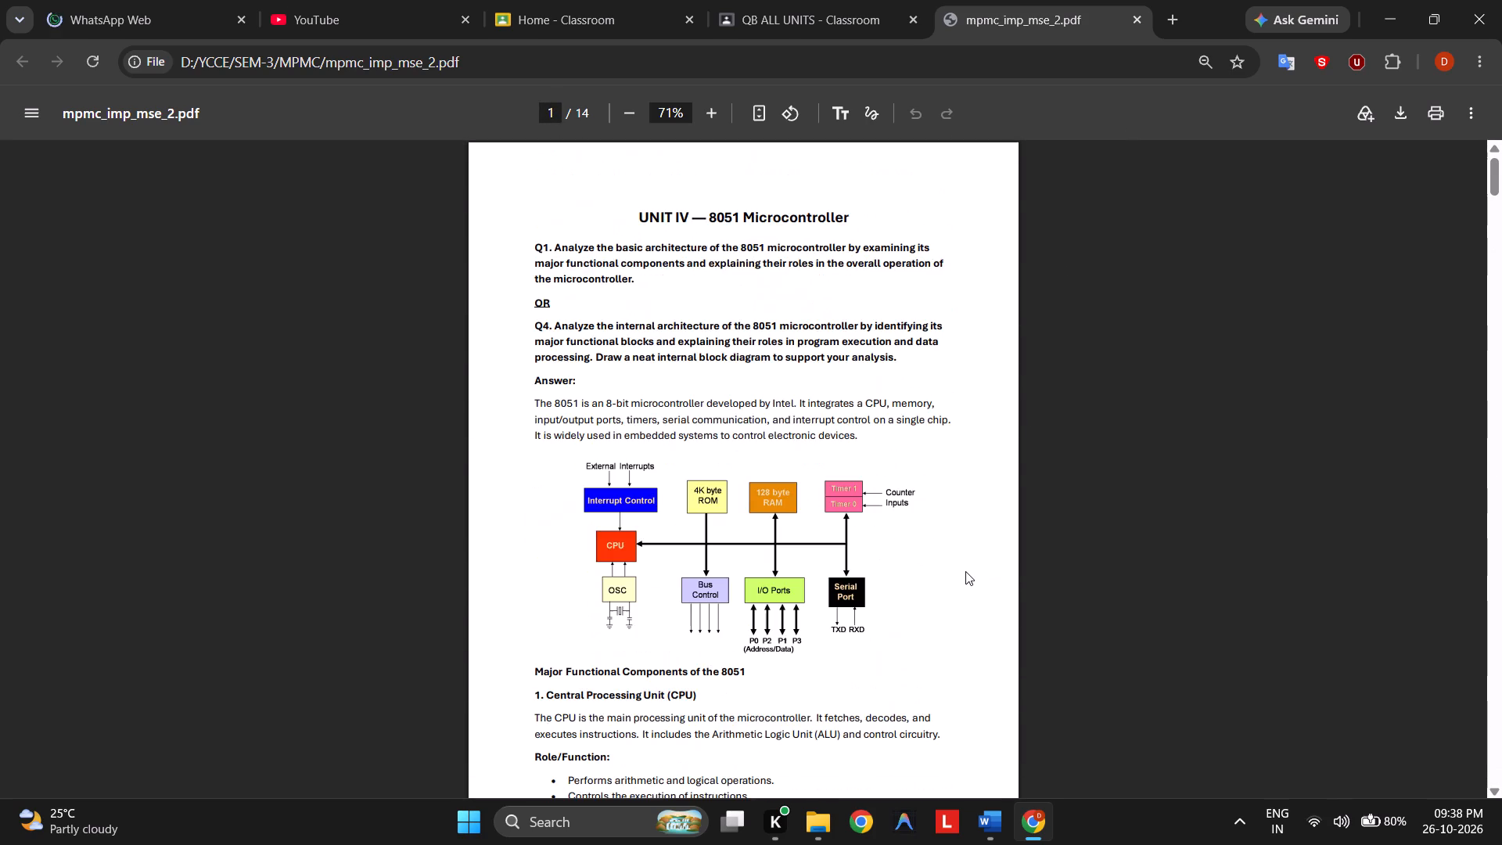
scroll(965, 571, up, 3)
scroll(965, 571, down, 20)
scroll(965, 571, down, 2)
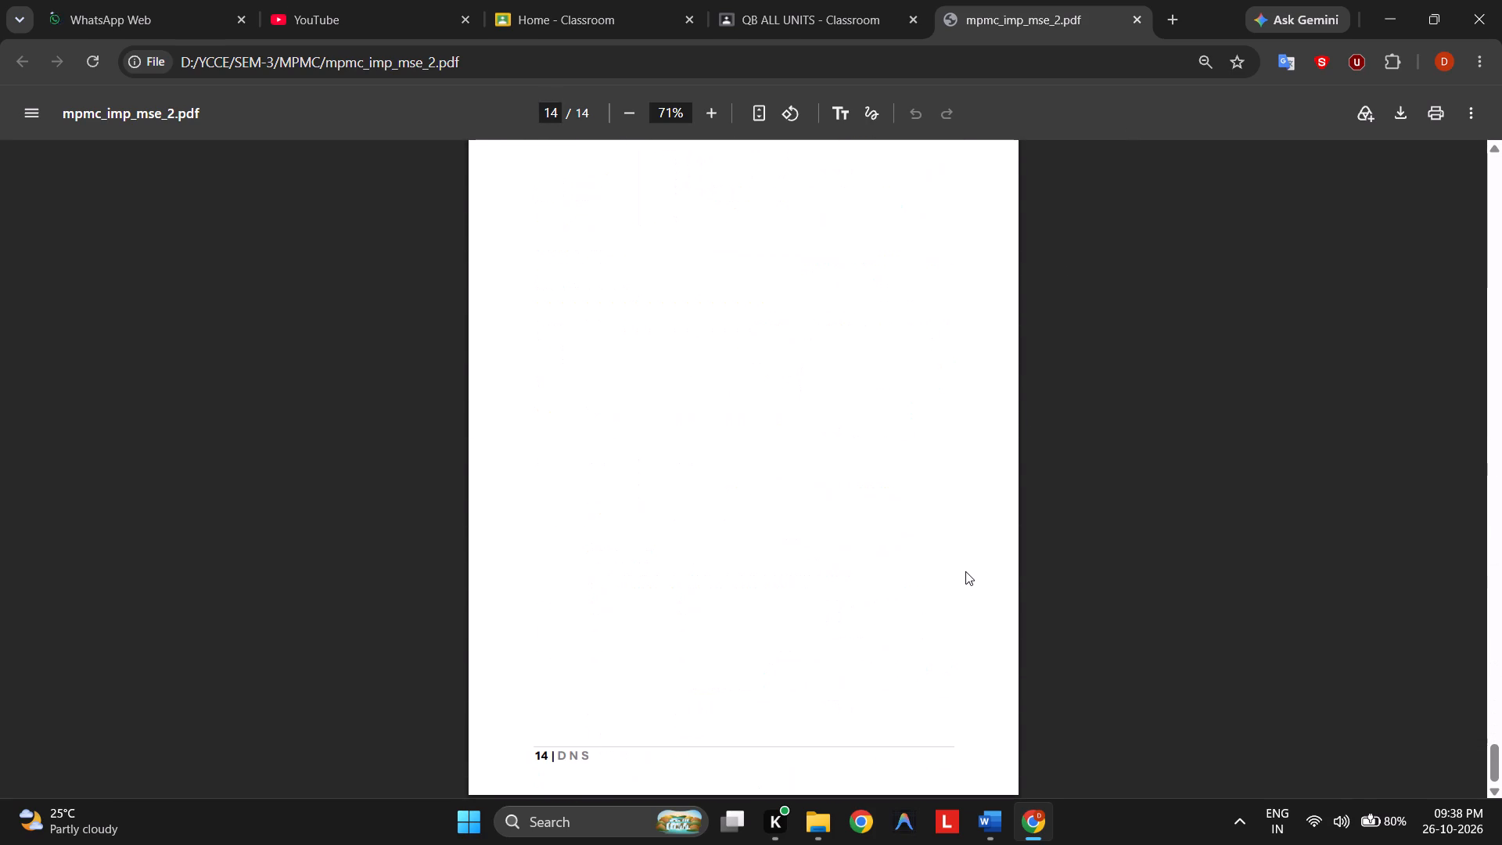